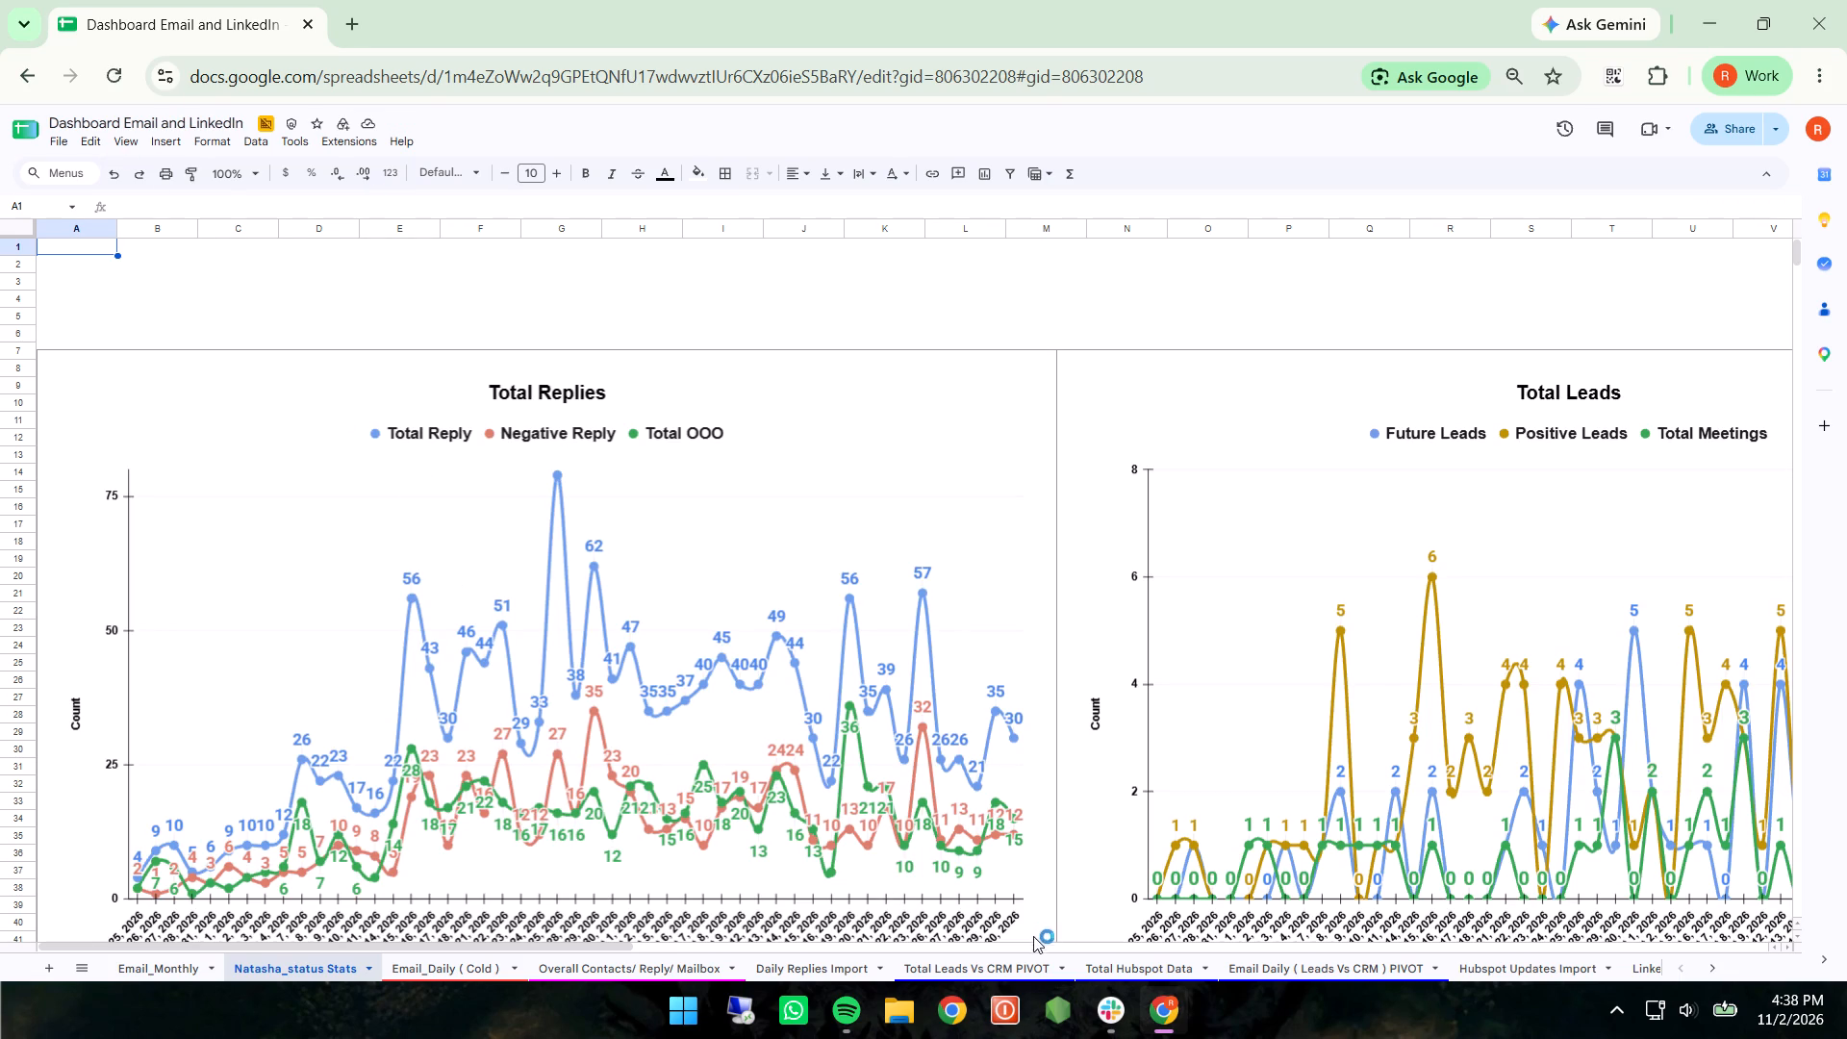
# Open the Email Daily ( Leads Vs CRM ) PIVOT sheet of the dashboard spreadsheet.
pyautogui.hscroll(-3, 1210, 964)
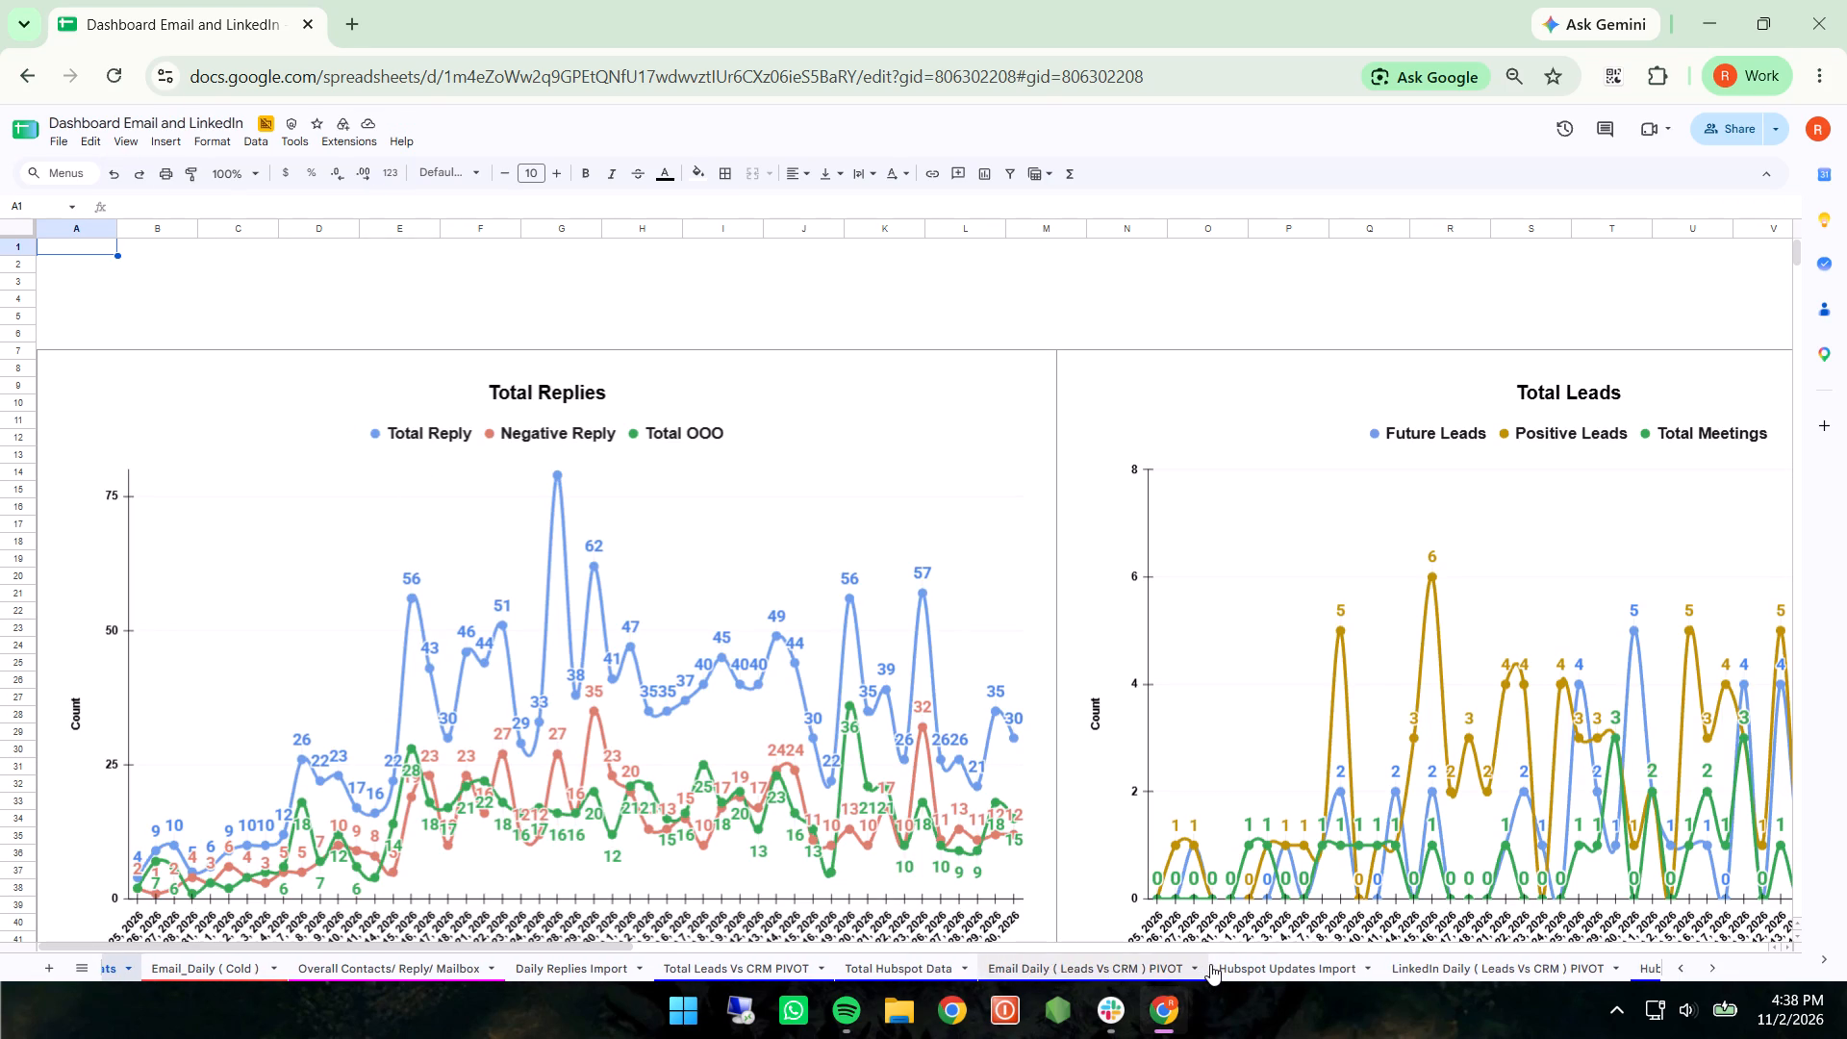
pyautogui.click(1106, 970)
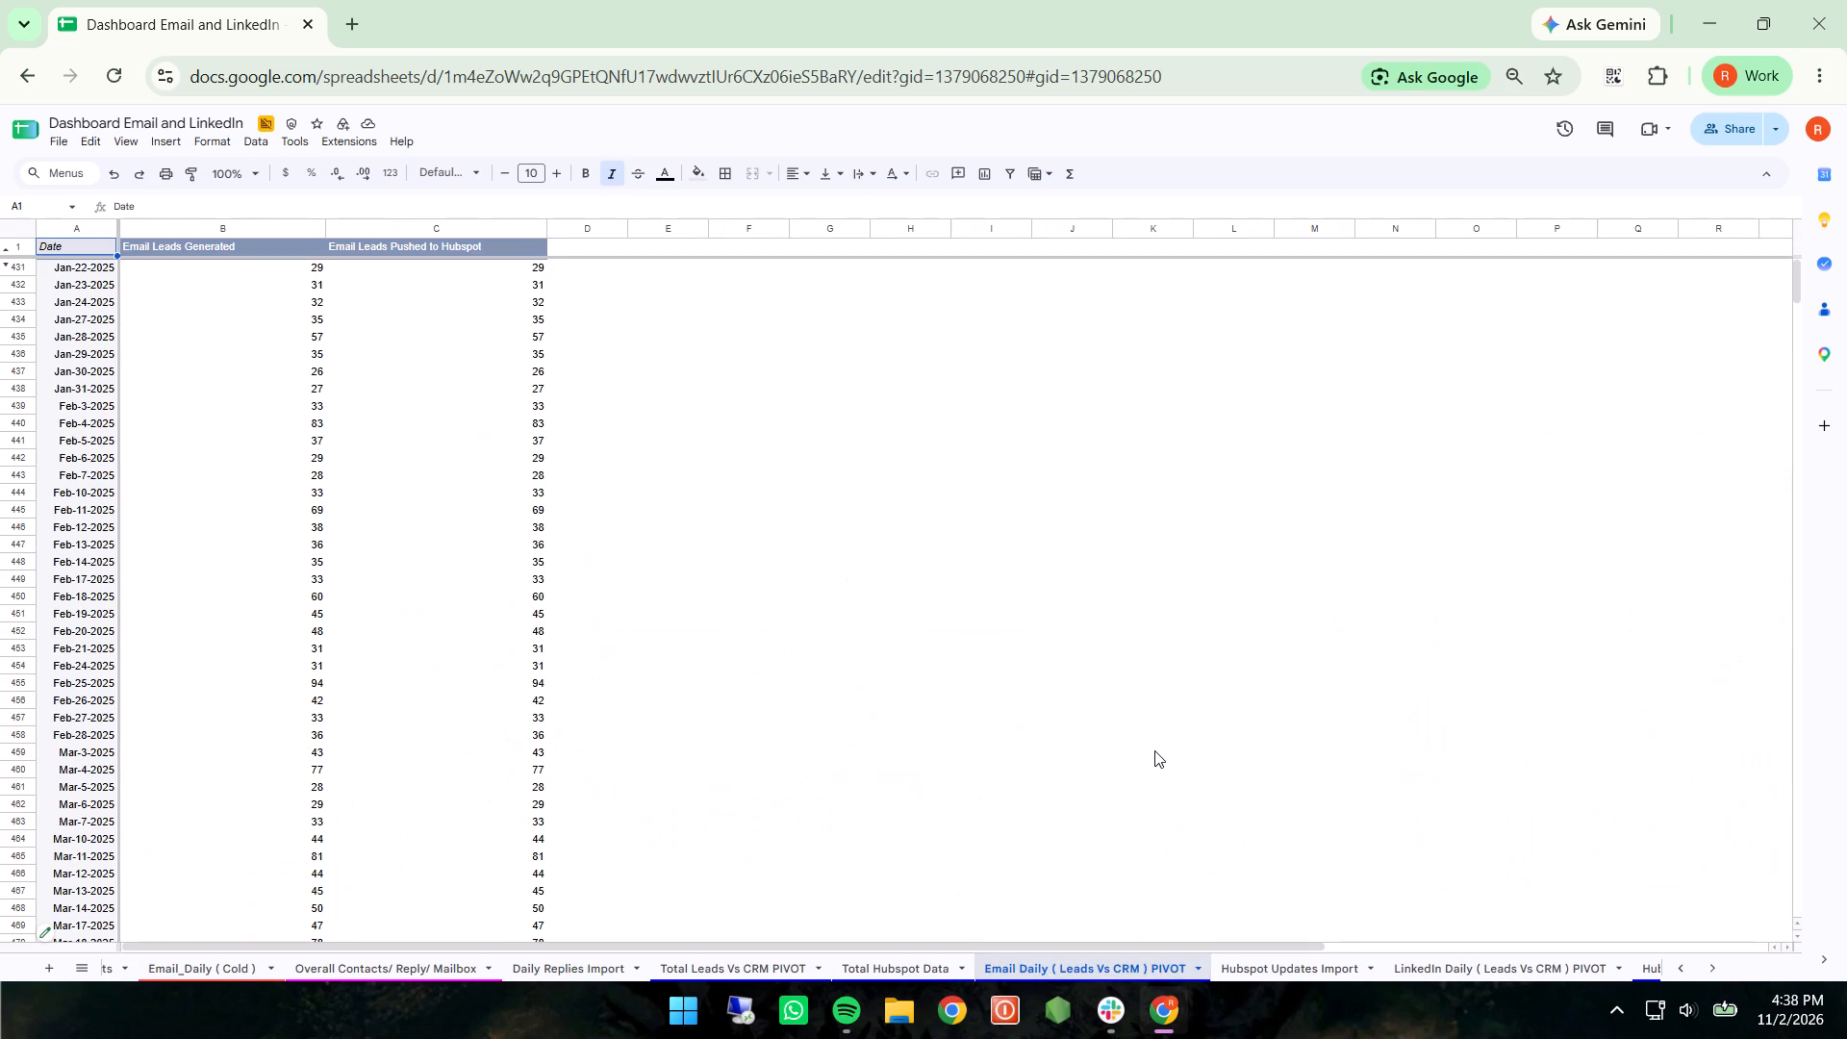
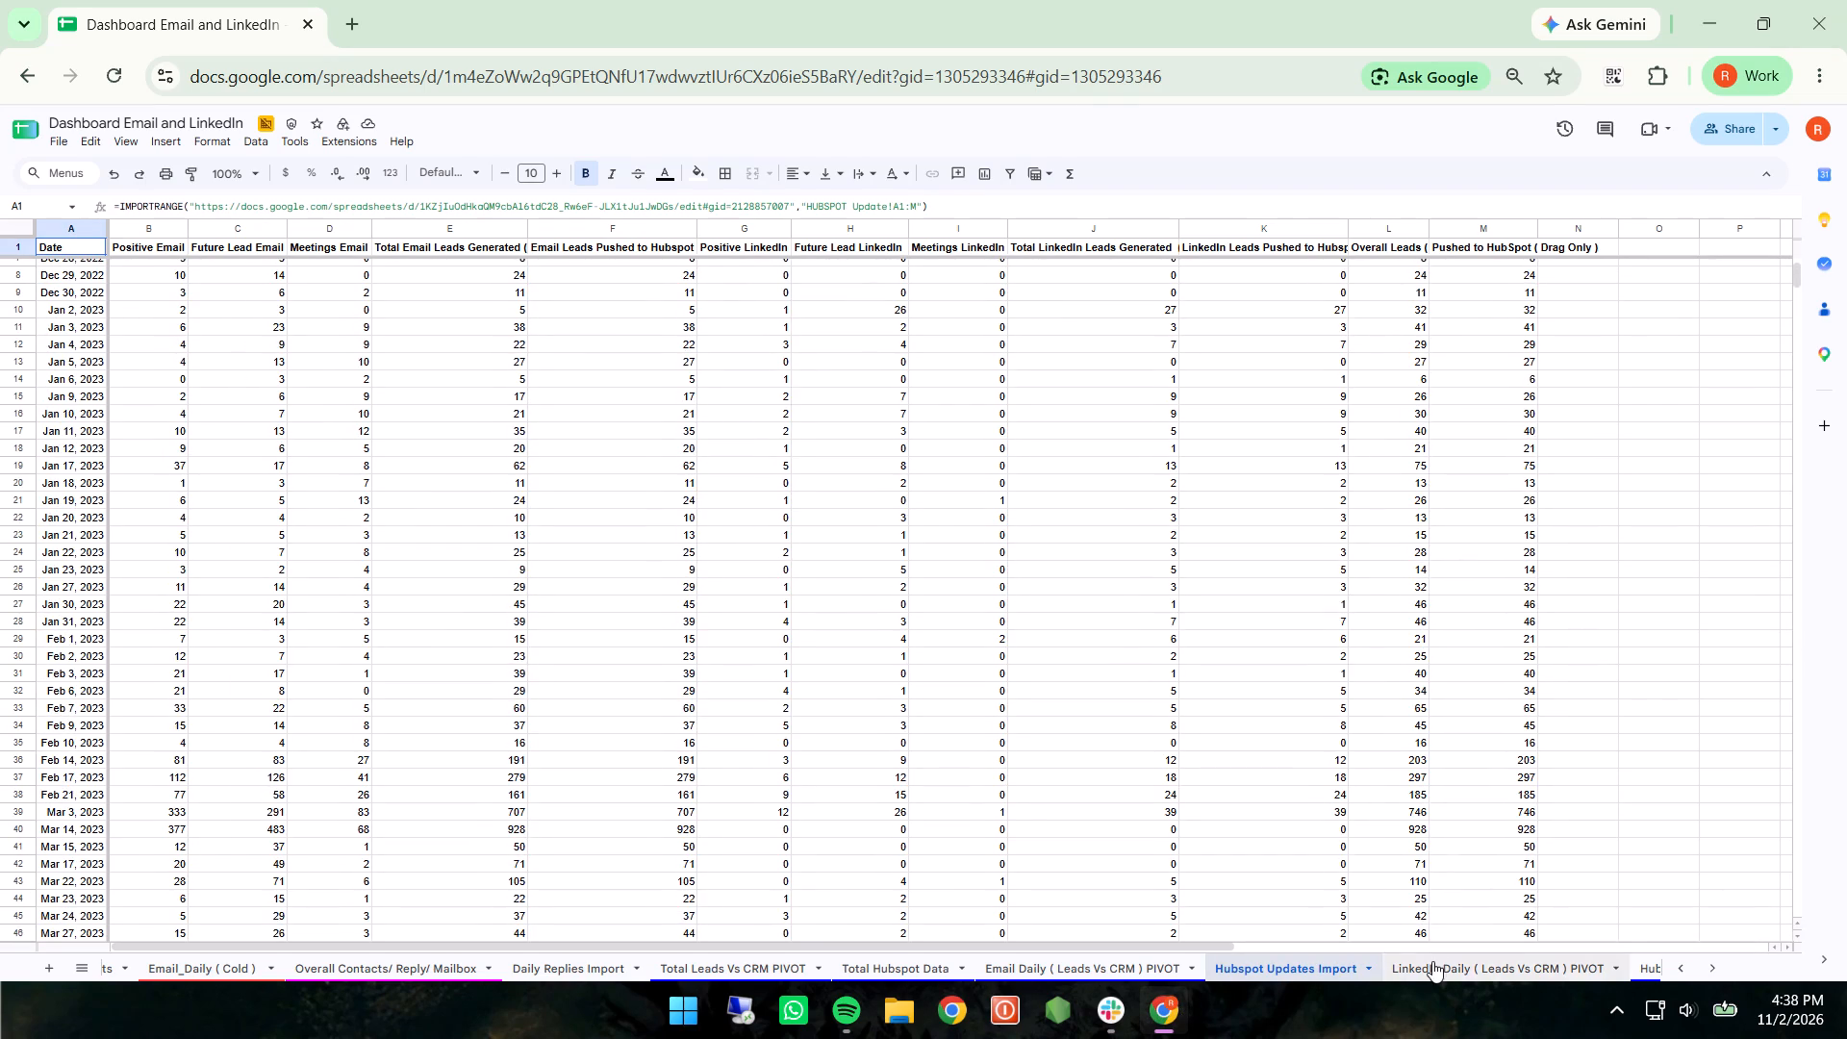
# Examine the leads versus CRM charts on the LinkedIn Daily ( Leads Vs CRM ) PIVOT and Hubspot Daily sheets.
pyautogui.click(1432, 961)
pyautogui.scroll(3, 1328, 827)
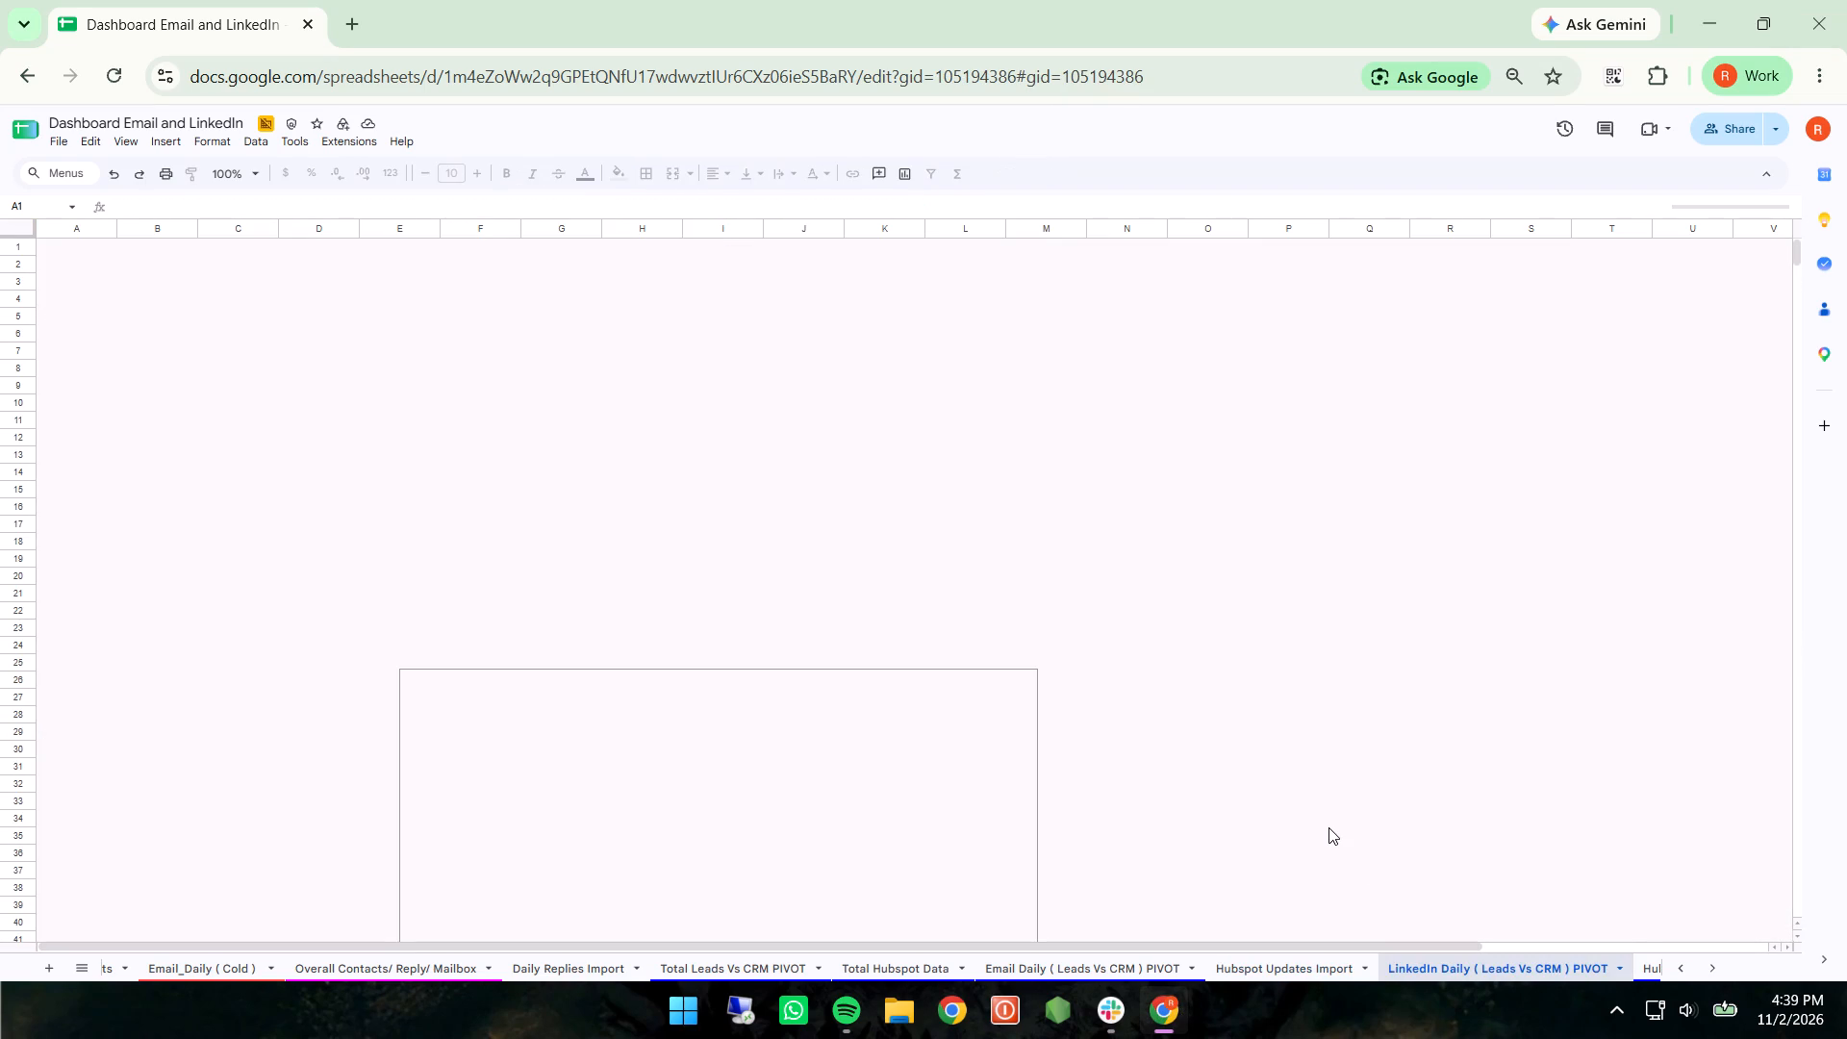
pyautogui.hscroll(-5, 1328, 827)
pyautogui.hscroll(5, 1328, 827)
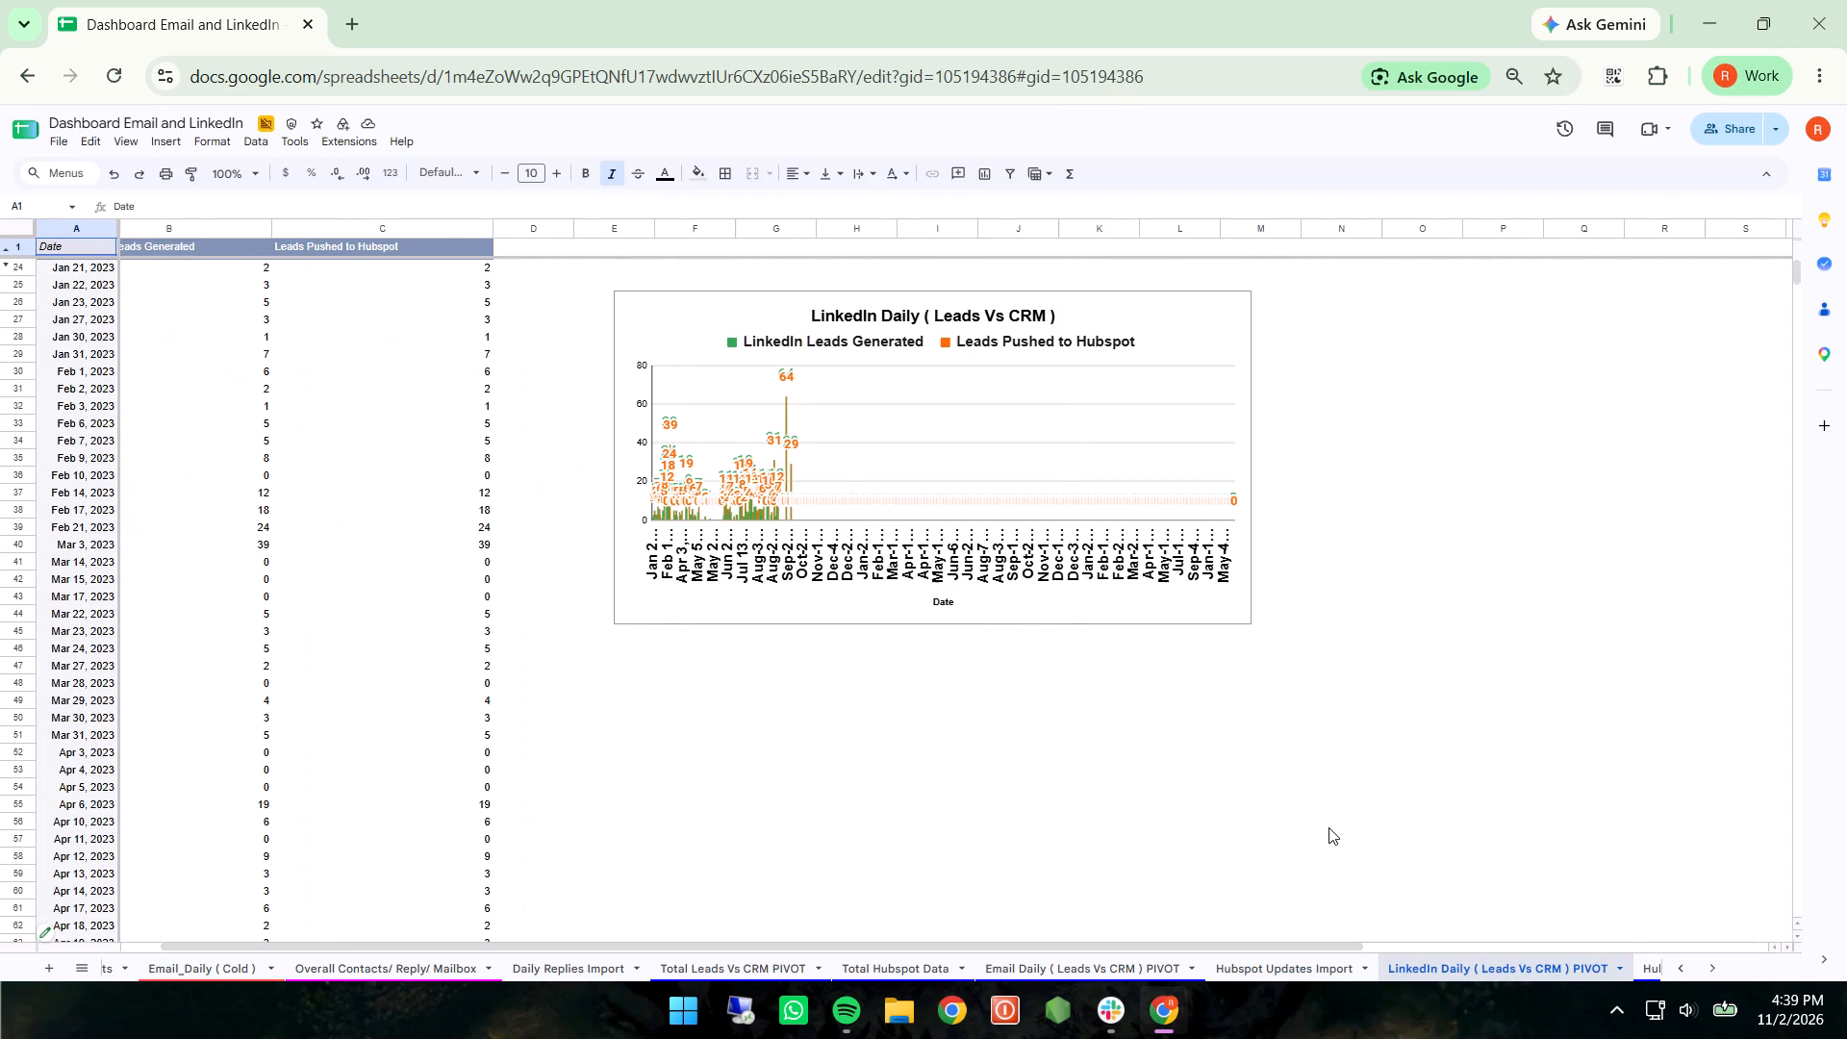
pyautogui.click(1542, 976)
pyautogui.hscroll(-3, 1542, 976)
pyautogui.click(1420, 974)
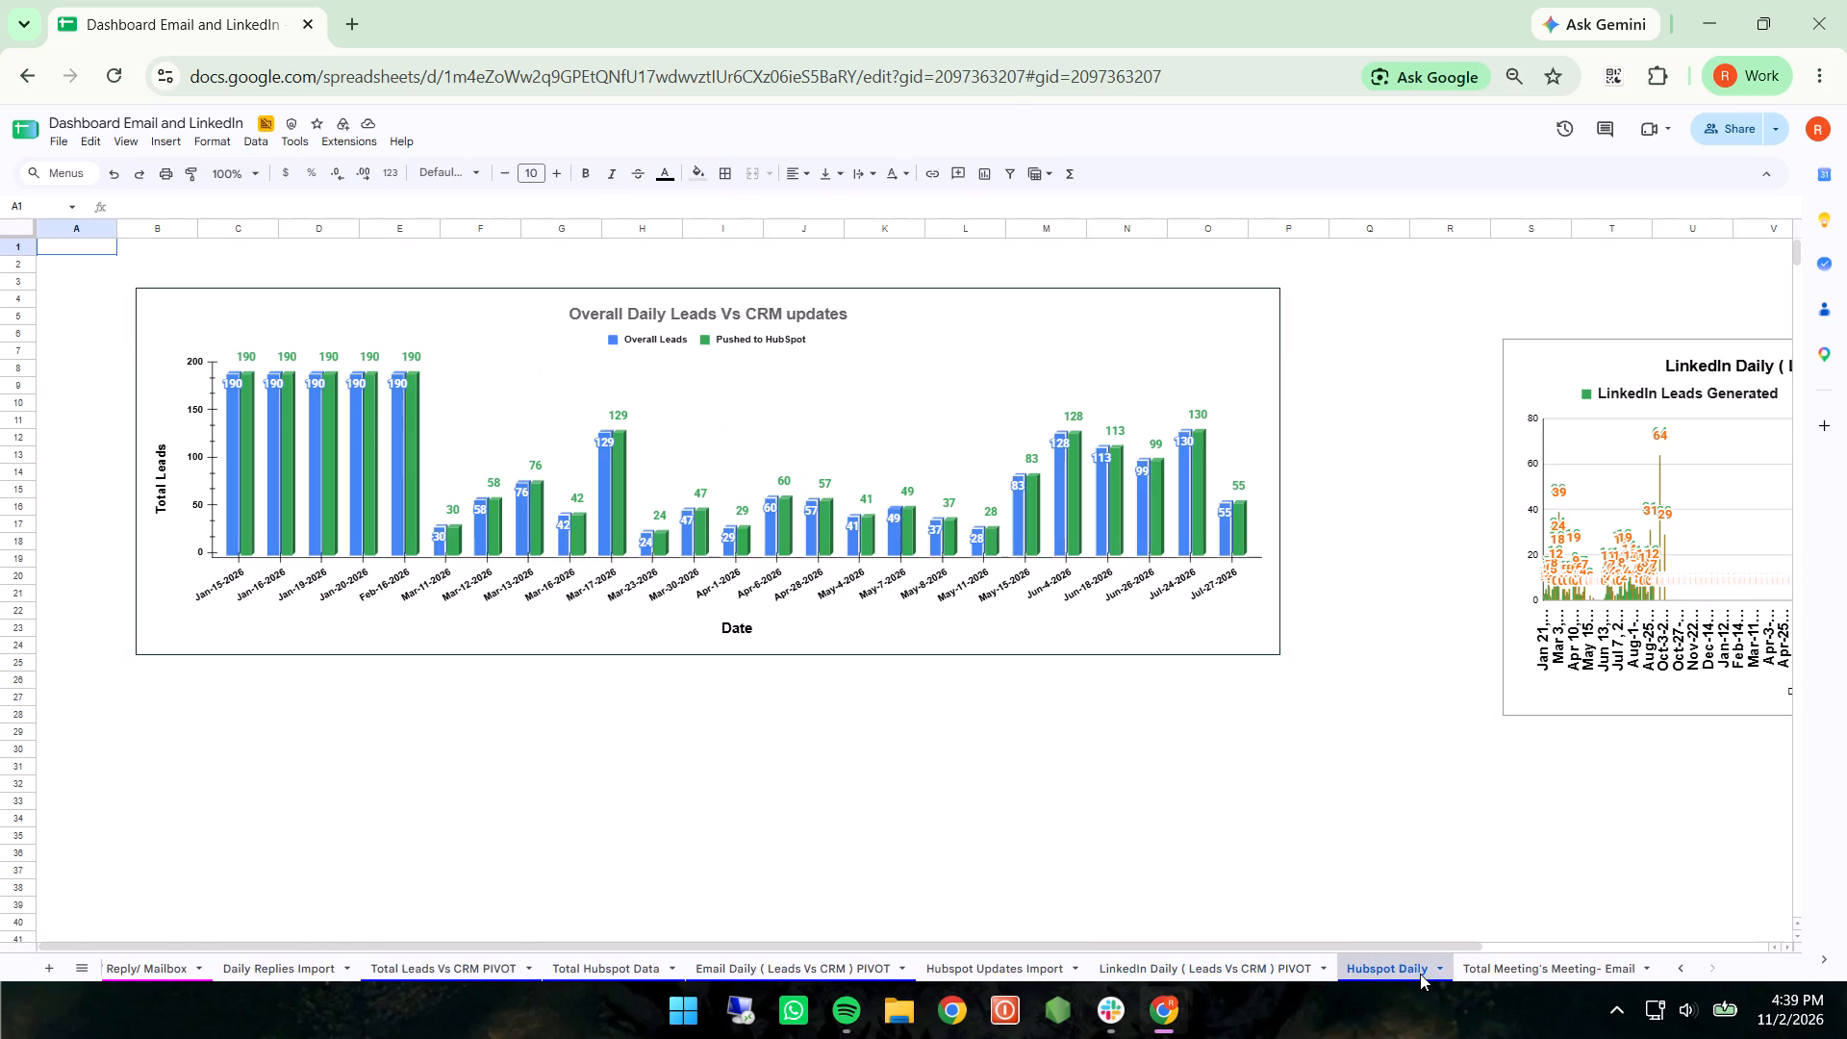
pyautogui.scroll(3, 1256, 767)
pyautogui.click(610, 968)
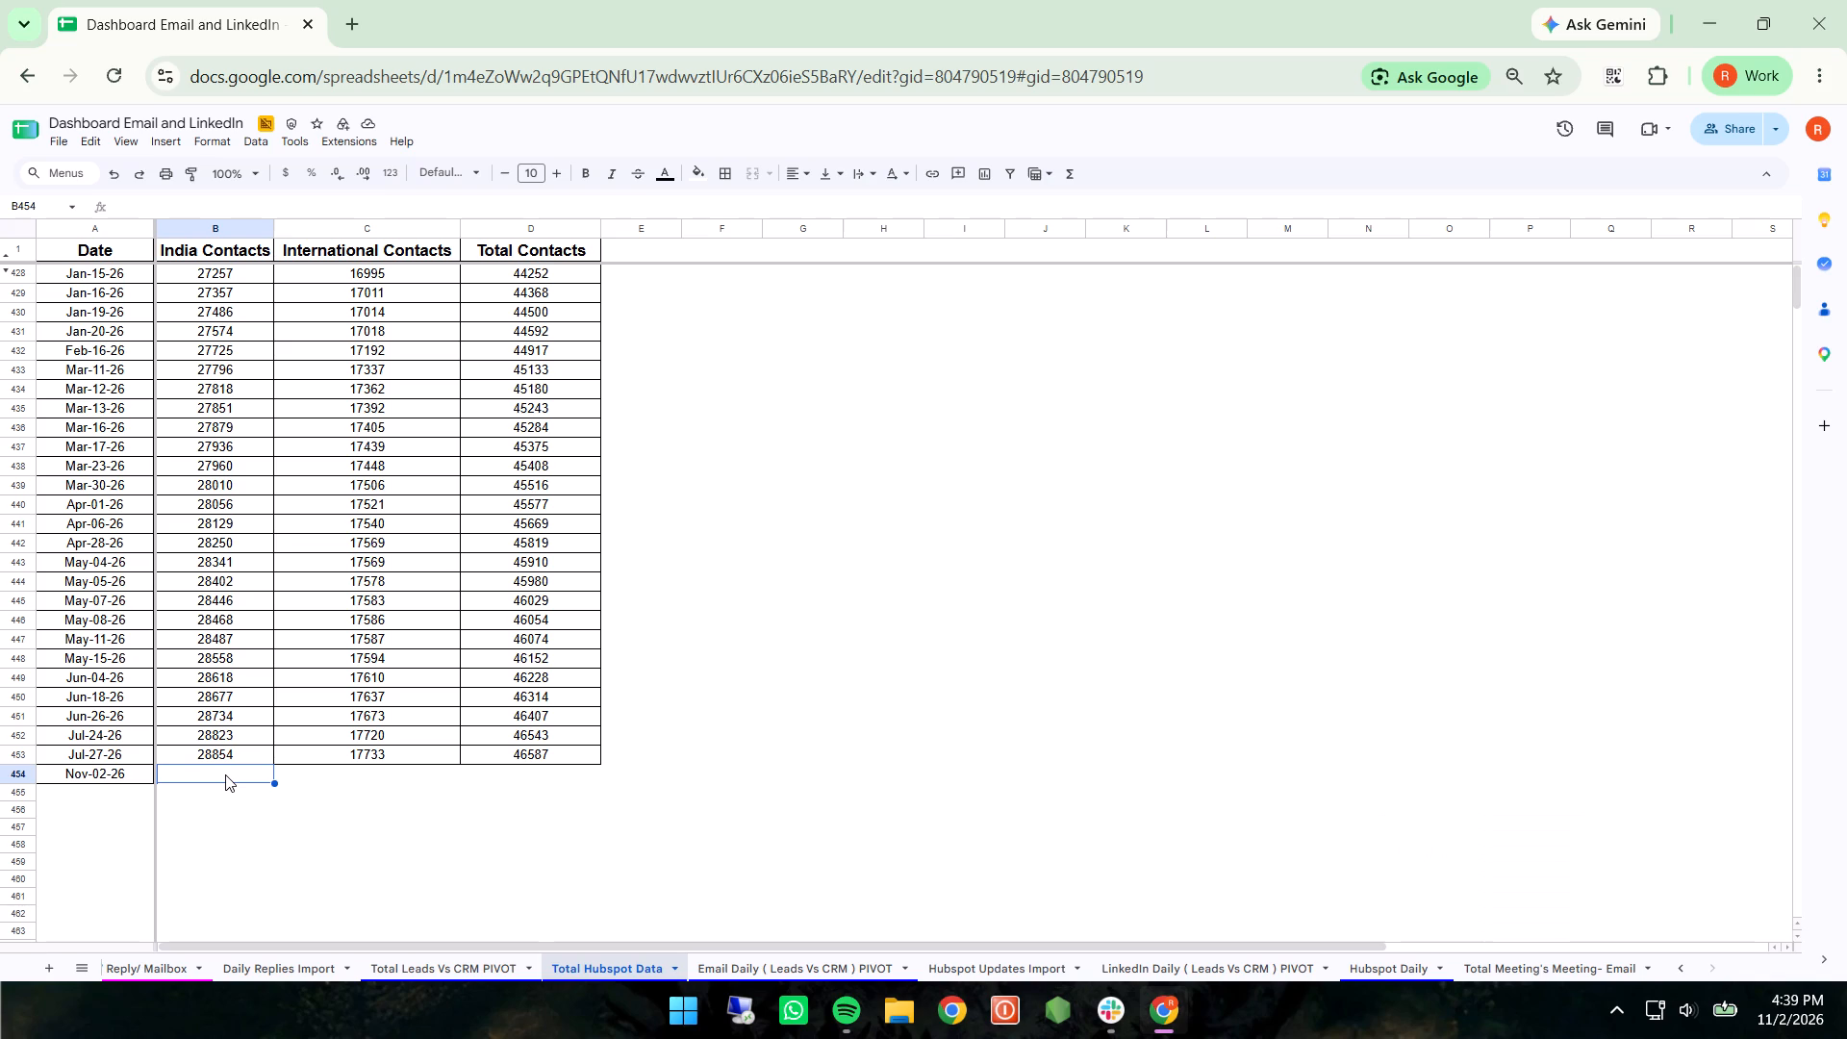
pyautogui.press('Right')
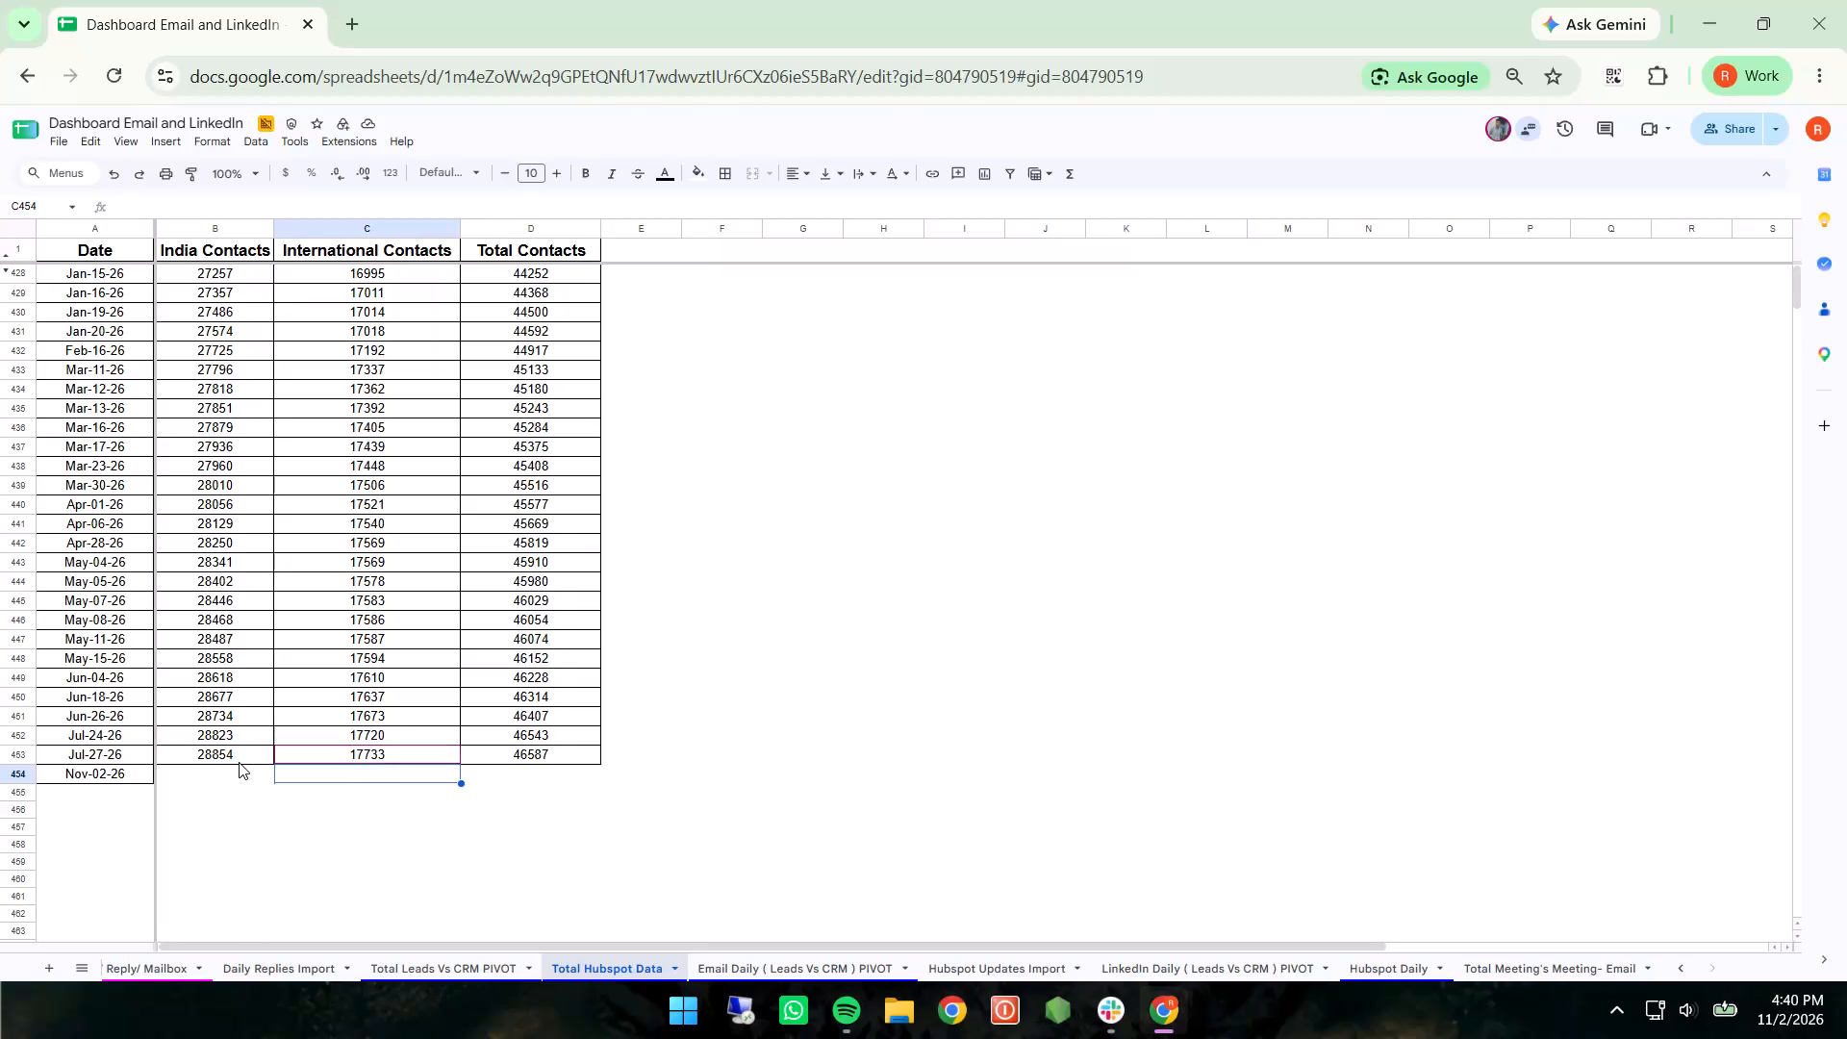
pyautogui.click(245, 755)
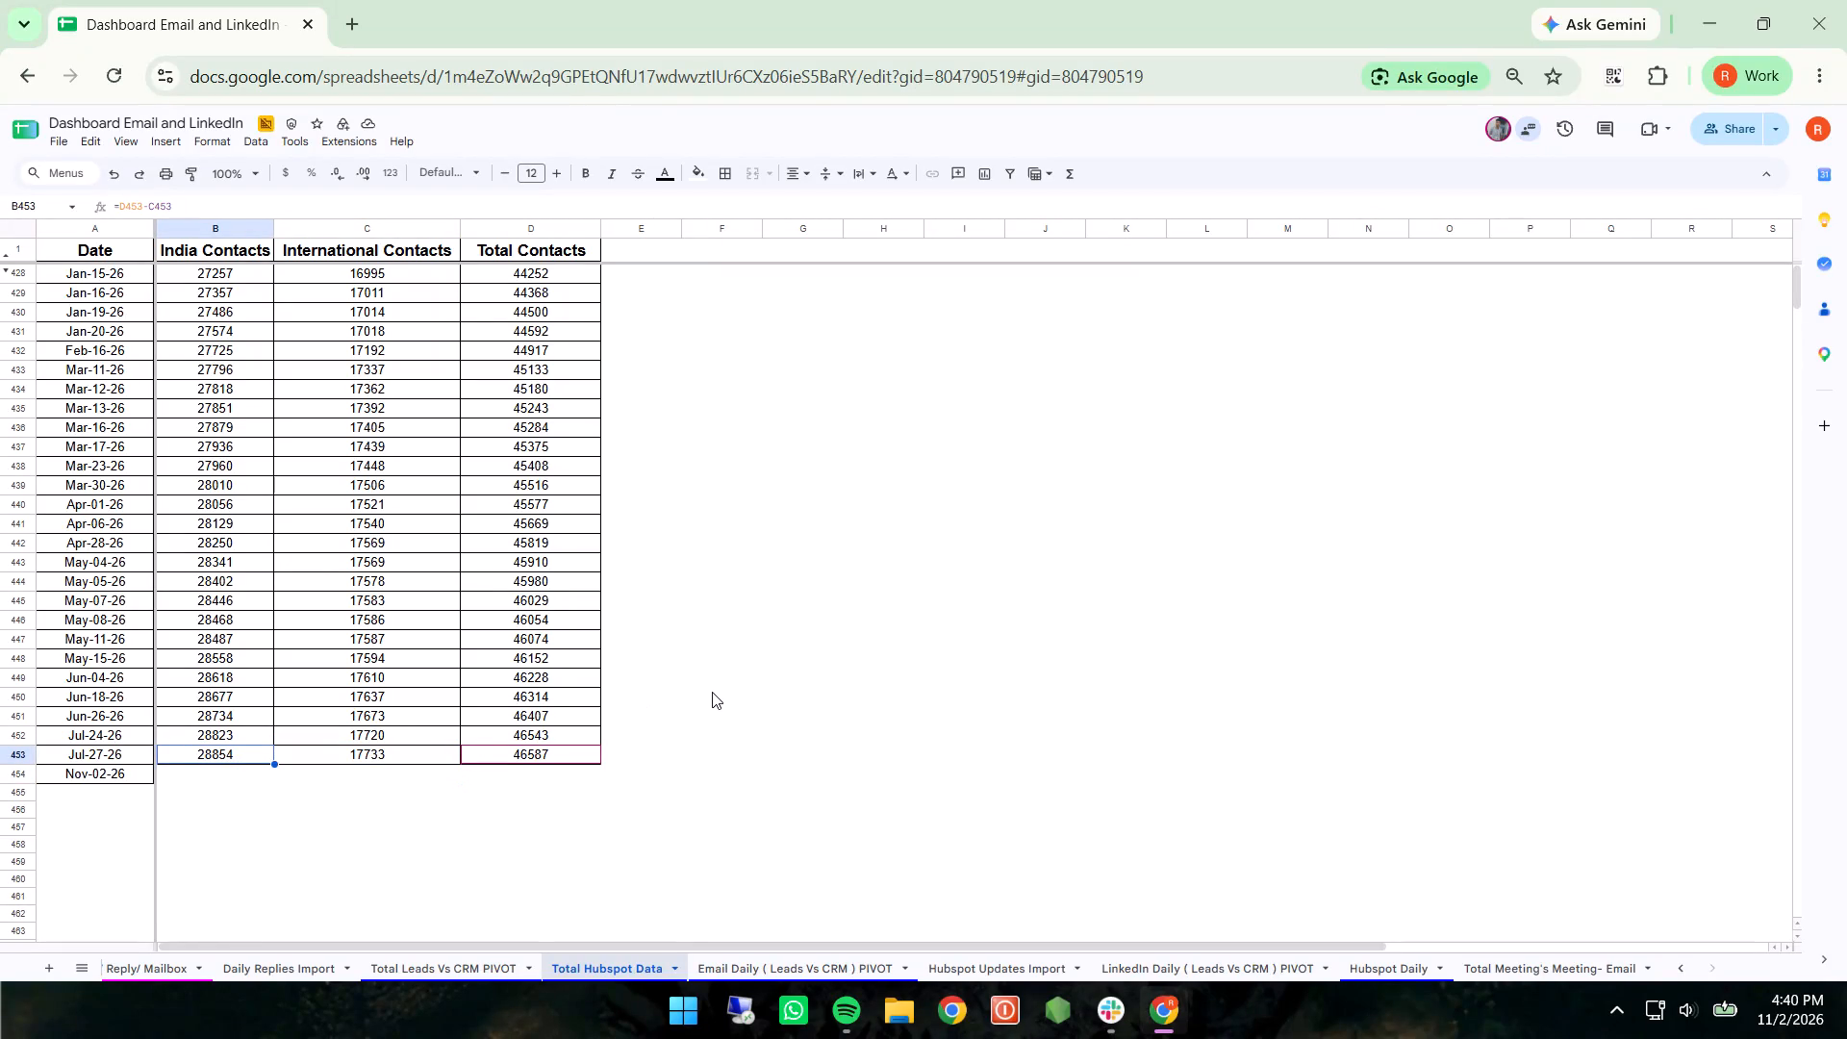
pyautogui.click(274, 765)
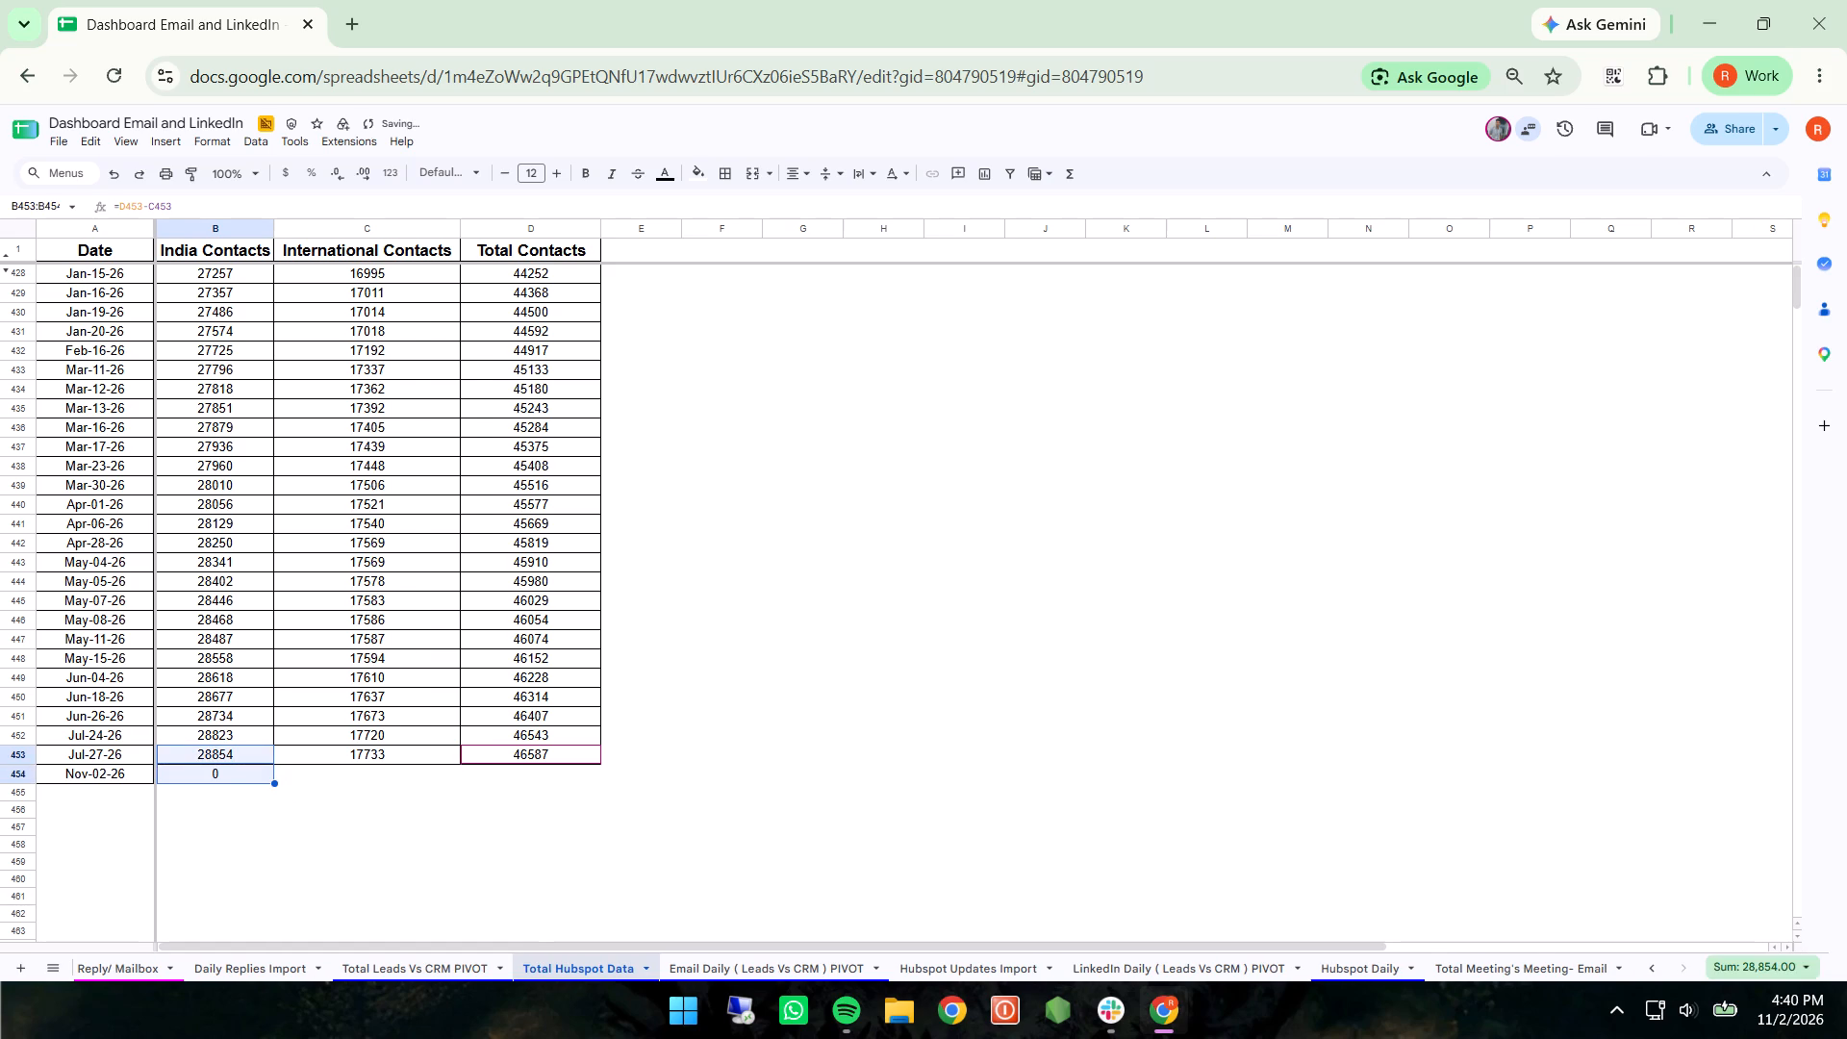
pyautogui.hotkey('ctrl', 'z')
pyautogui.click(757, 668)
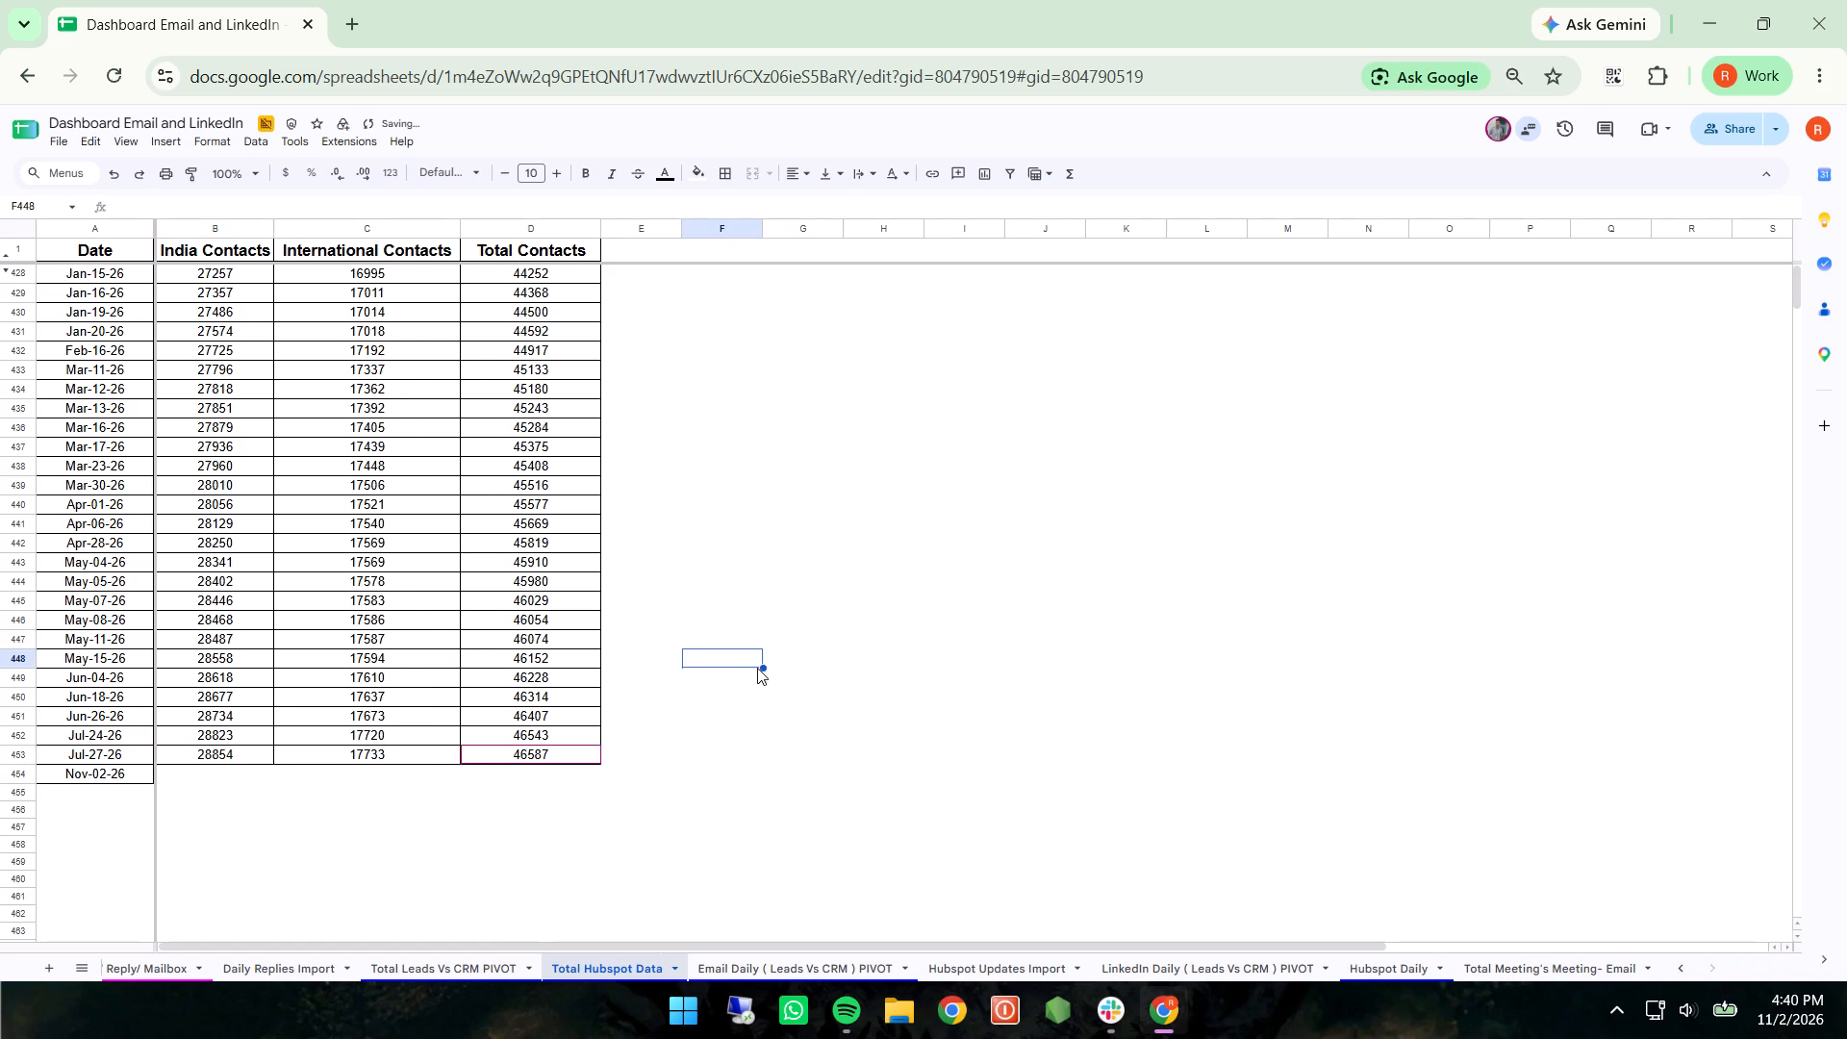
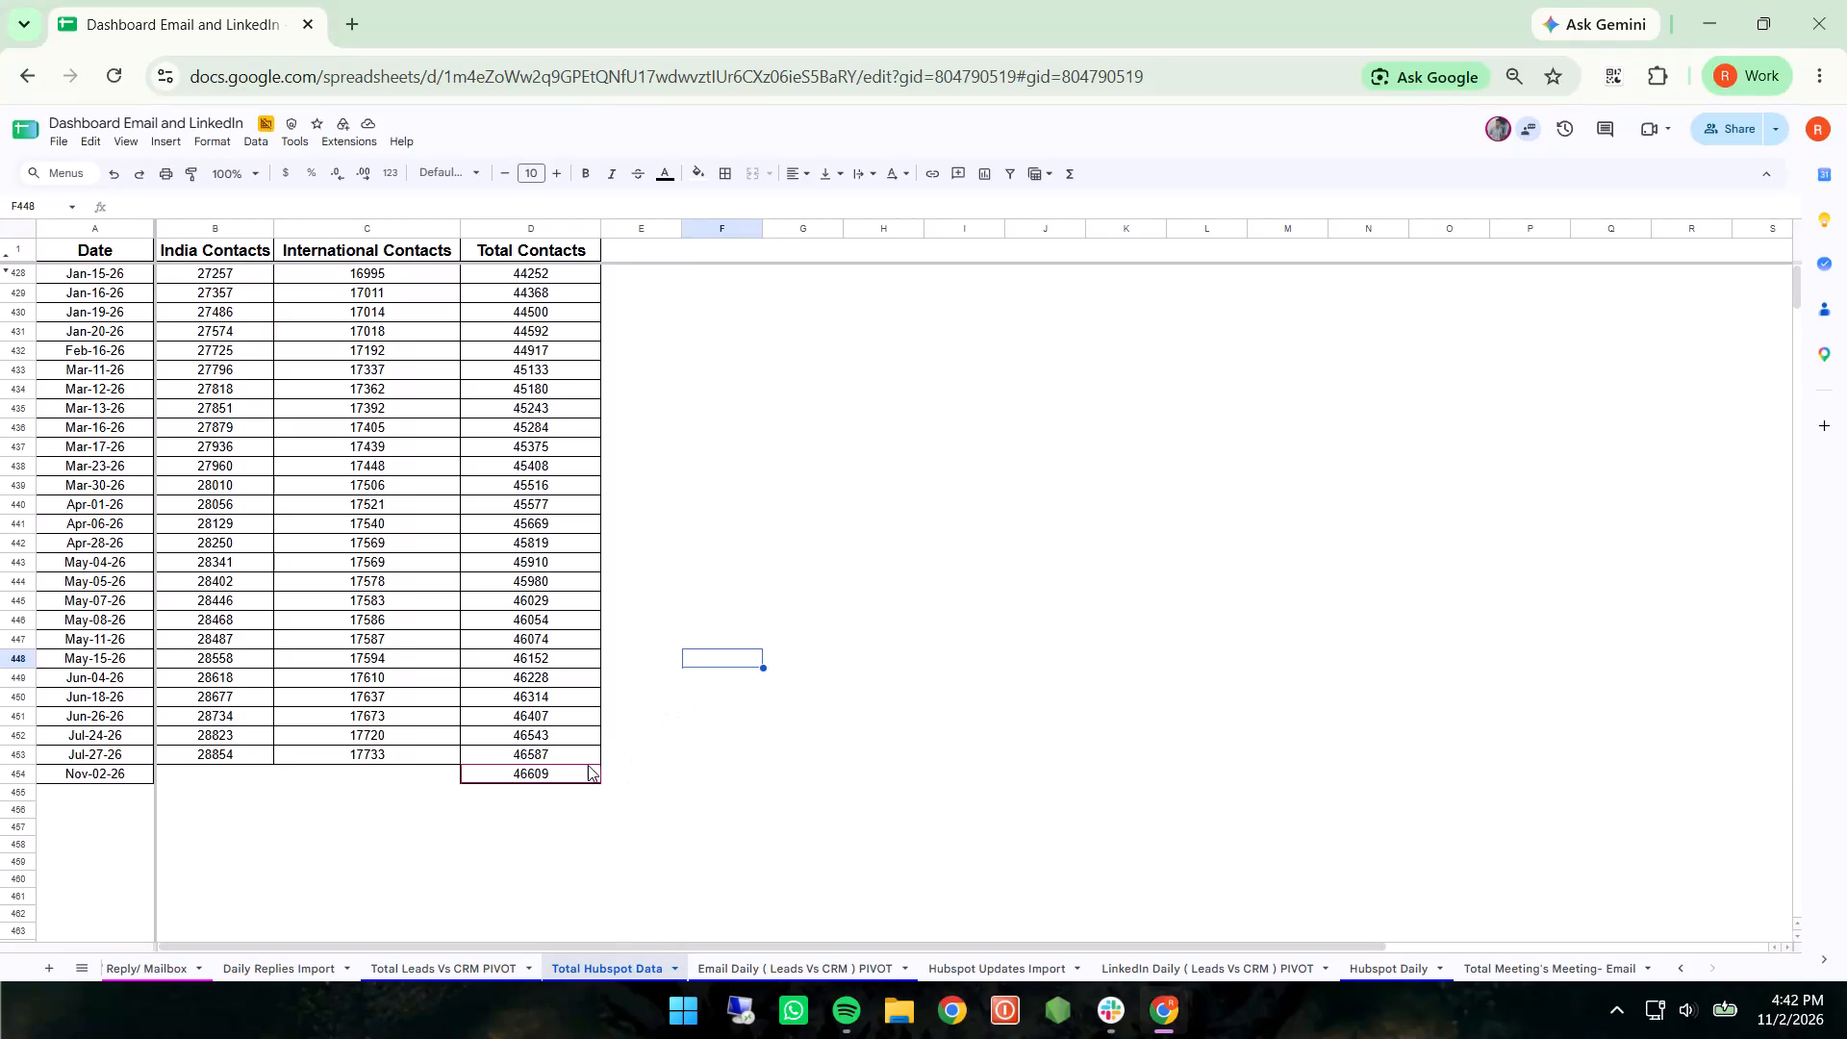
# Check the contents of the Total Contacts cells in the Jul-27-26 and Nov-02-26 rows.
pyautogui.click(576, 766)
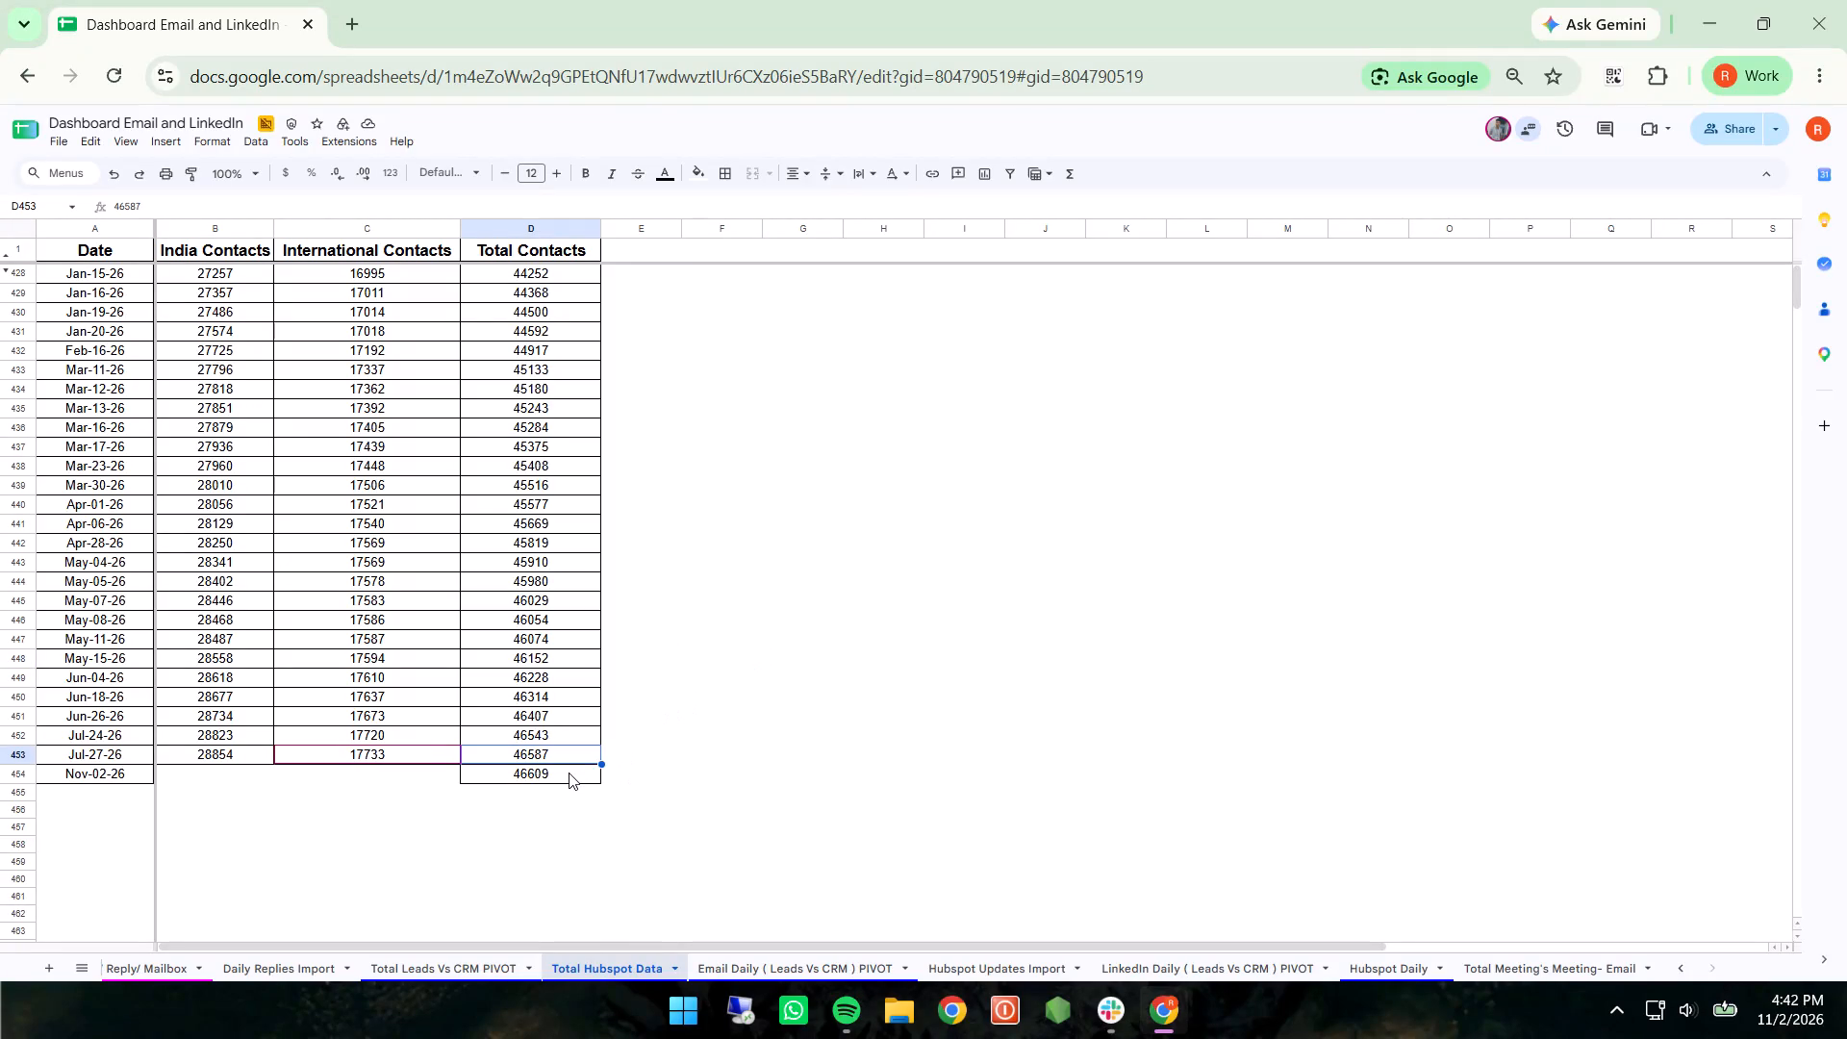
pyautogui.click(569, 773)
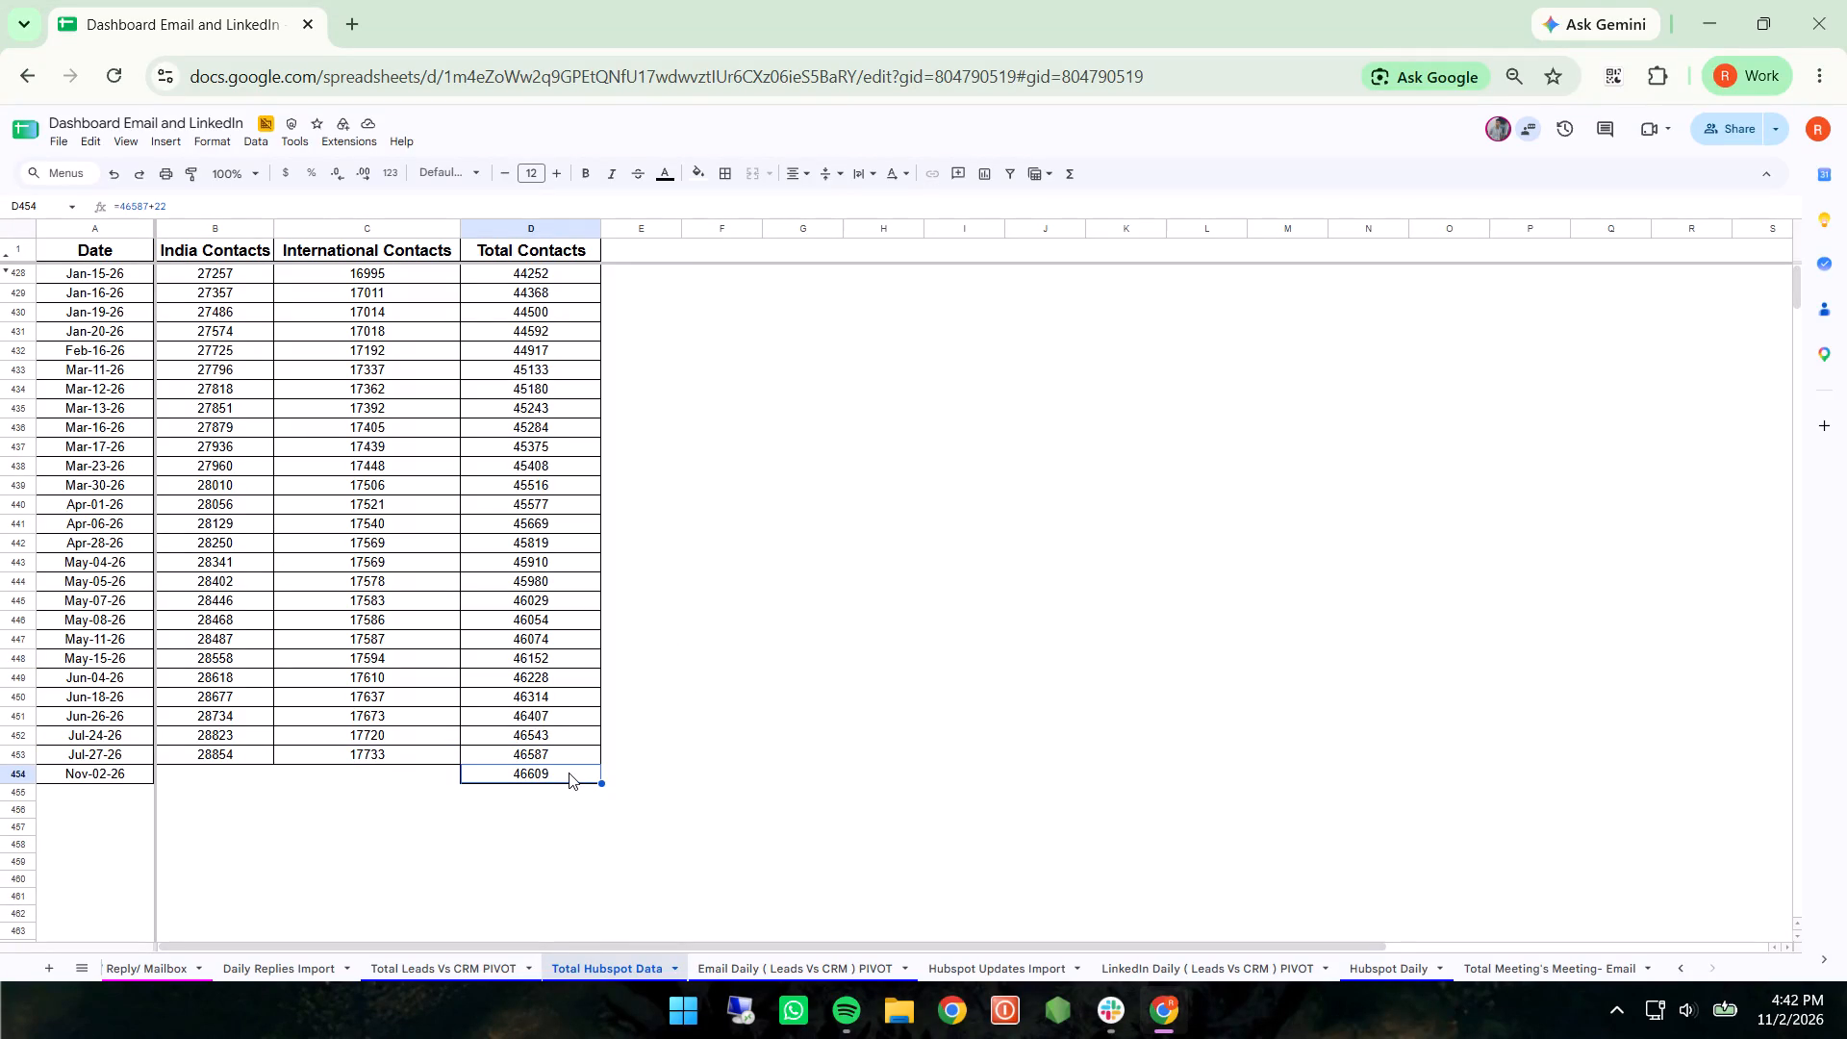
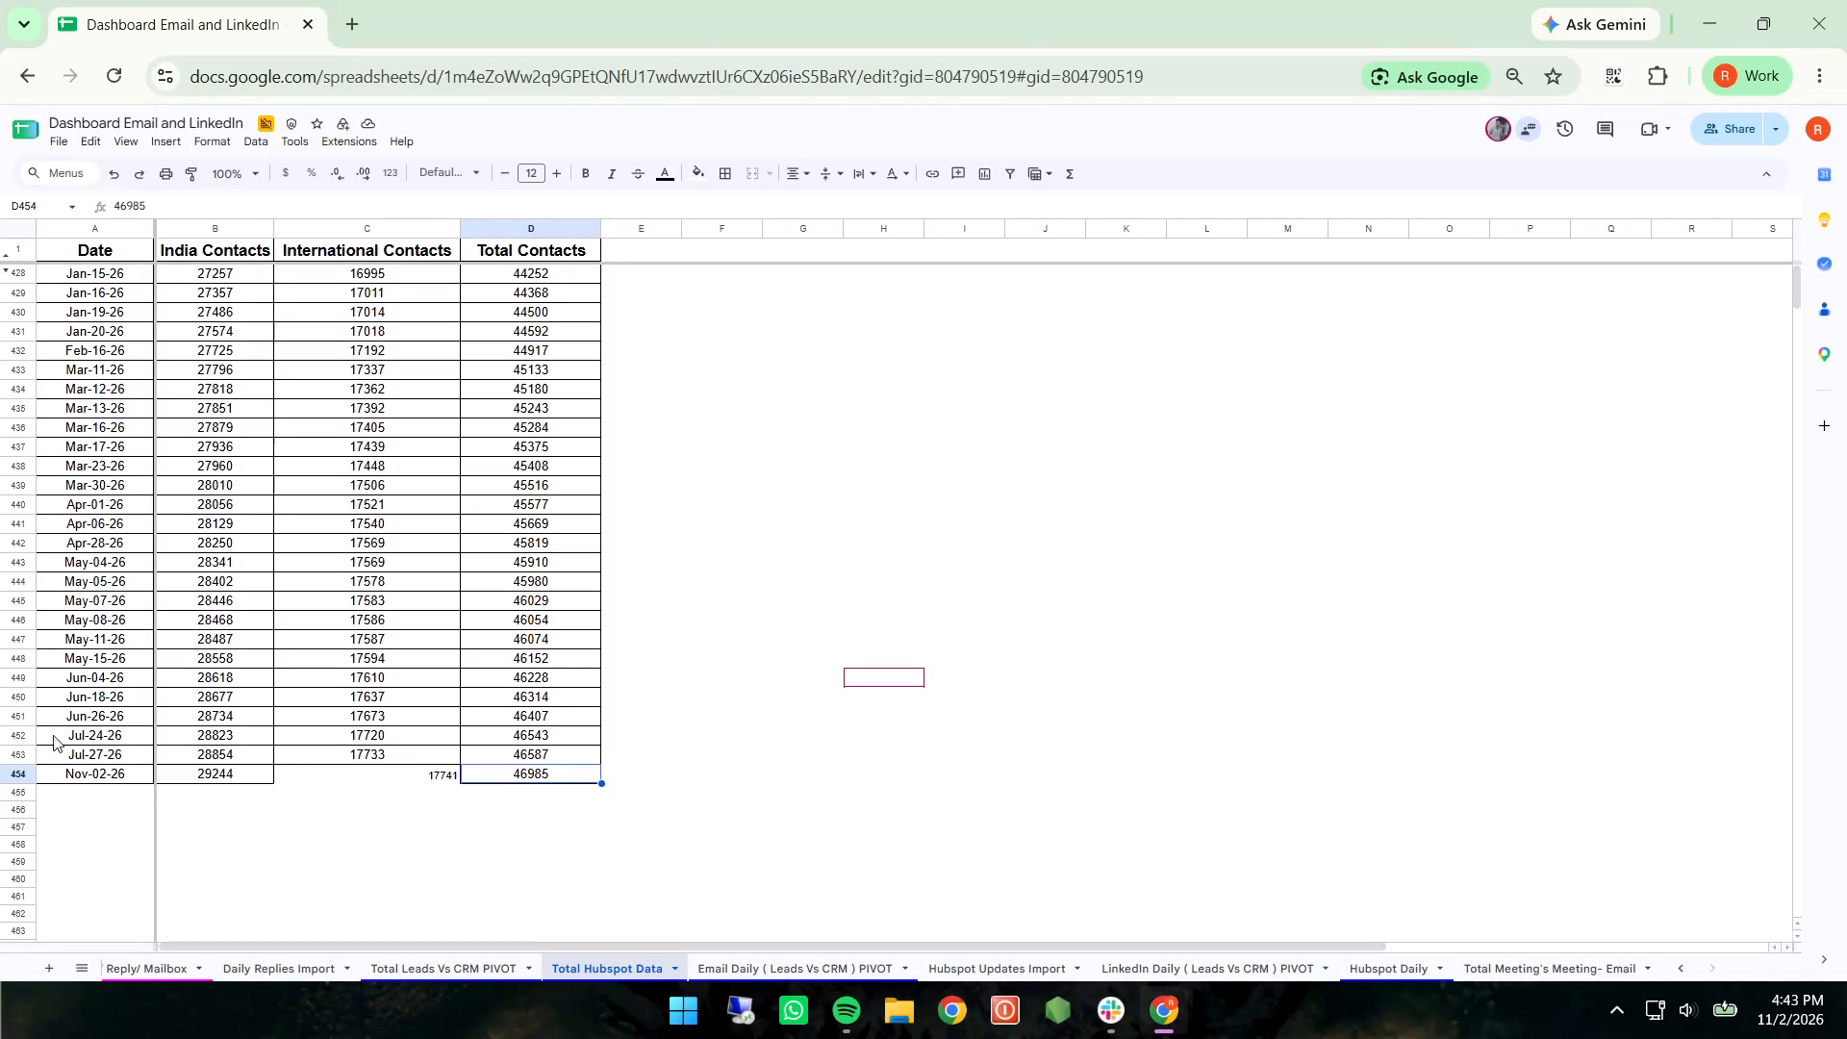
# Copy the formatting of the Jul-27-26 row onto the Nov-02-26 row with Paint format.
pyautogui.click(29, 755)
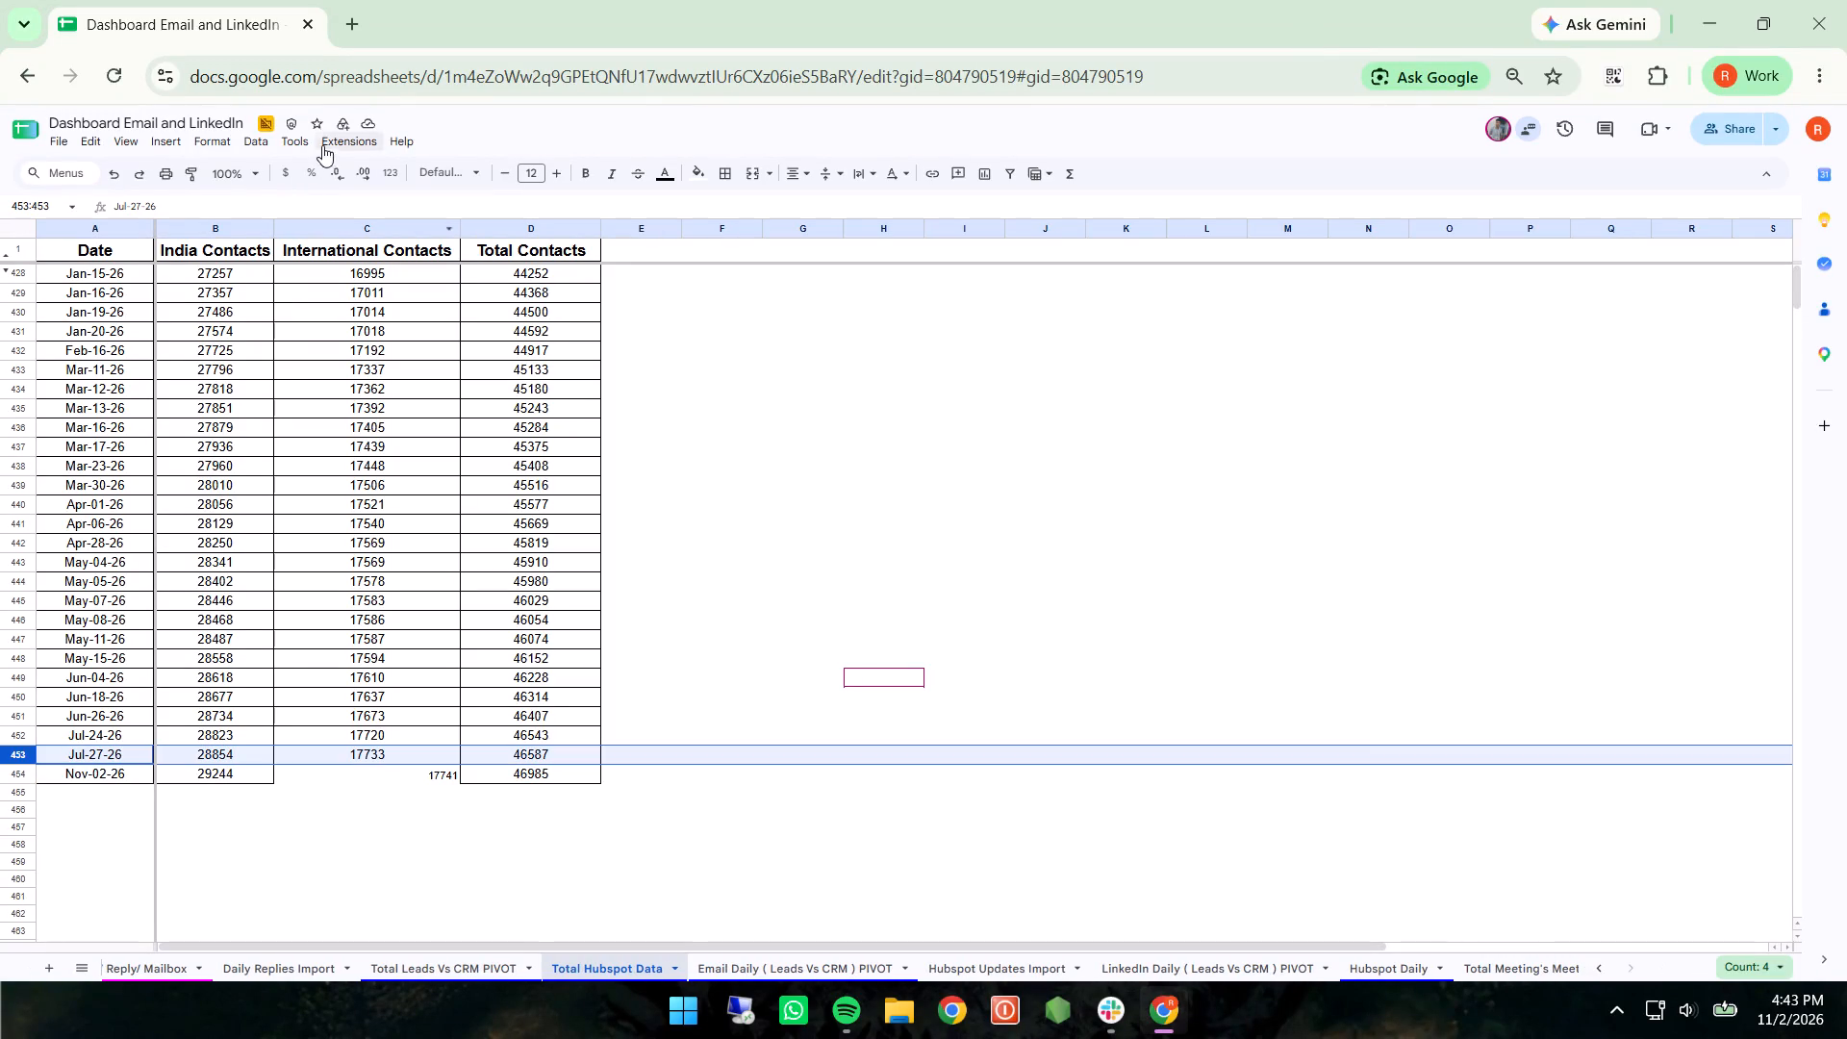
pyautogui.click(191, 172)
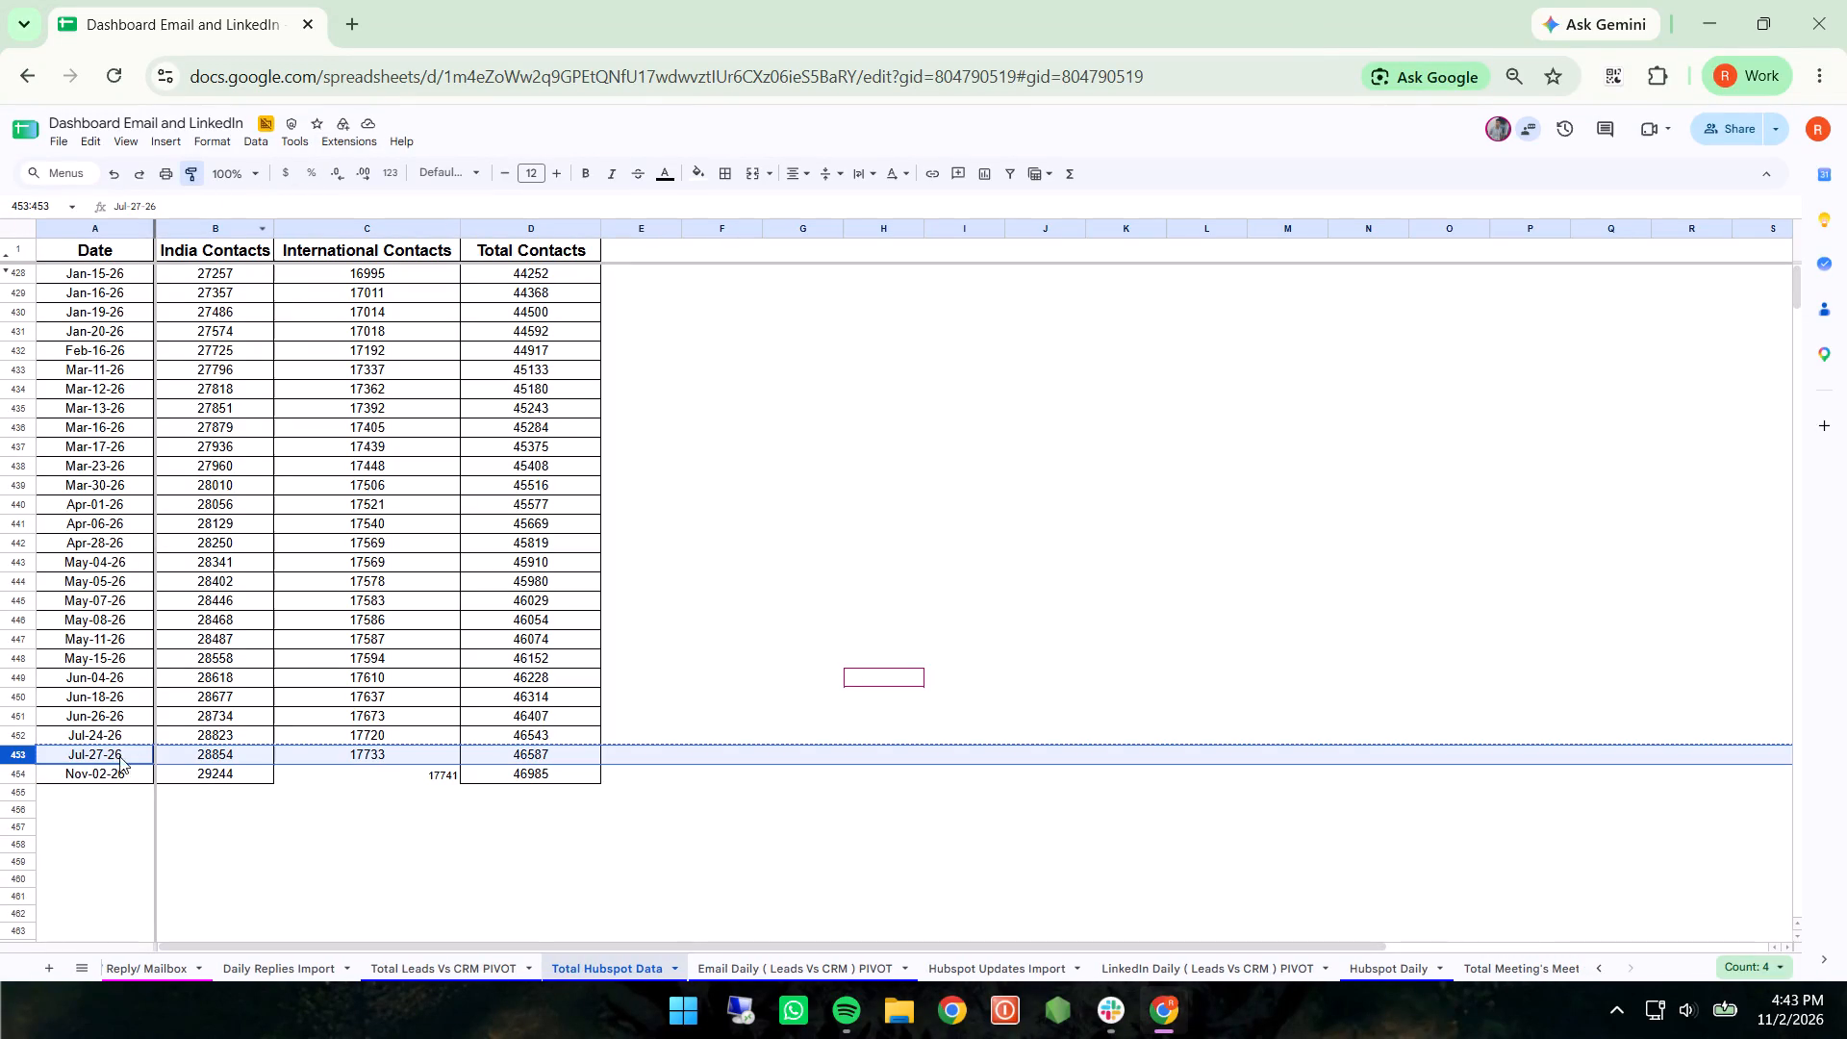
pyautogui.click(12, 774)
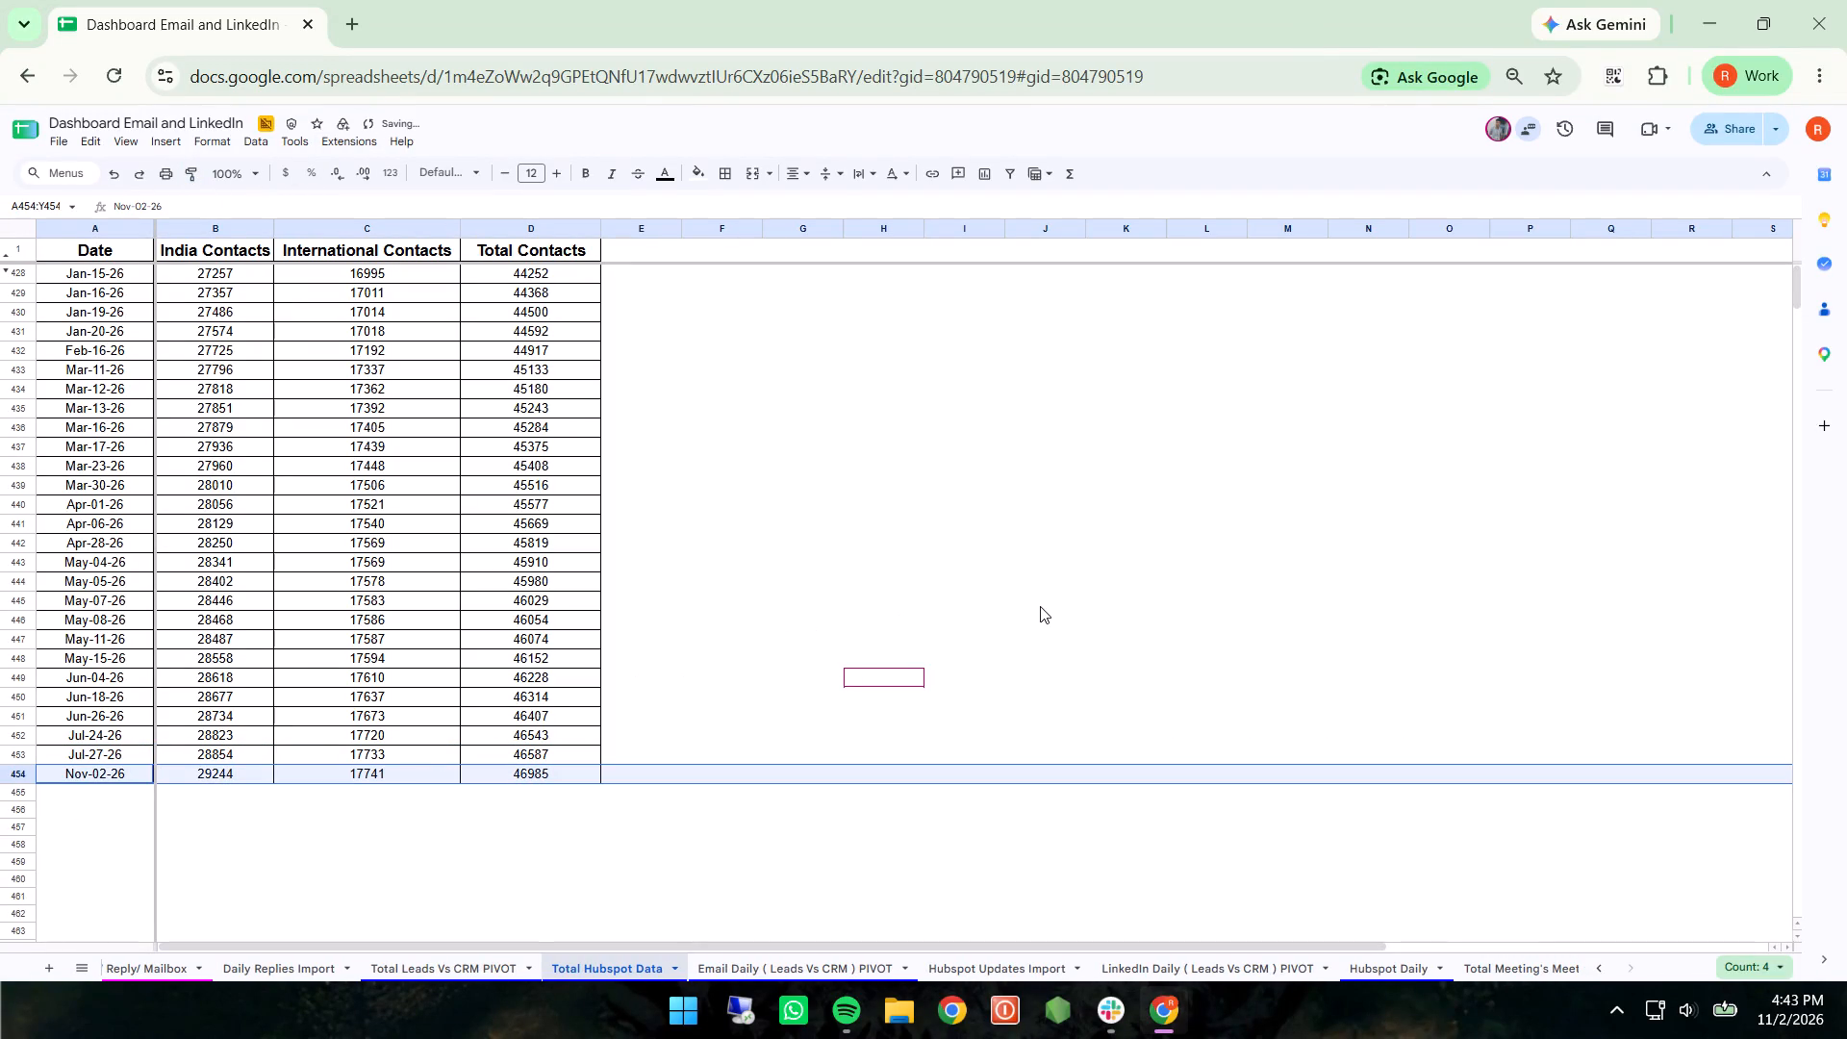
pyautogui.click(1040, 606)
# Download the Total Hubspot Contacts by Date chart located below the contacts table.
pyautogui.scroll(-2, 1040, 606)
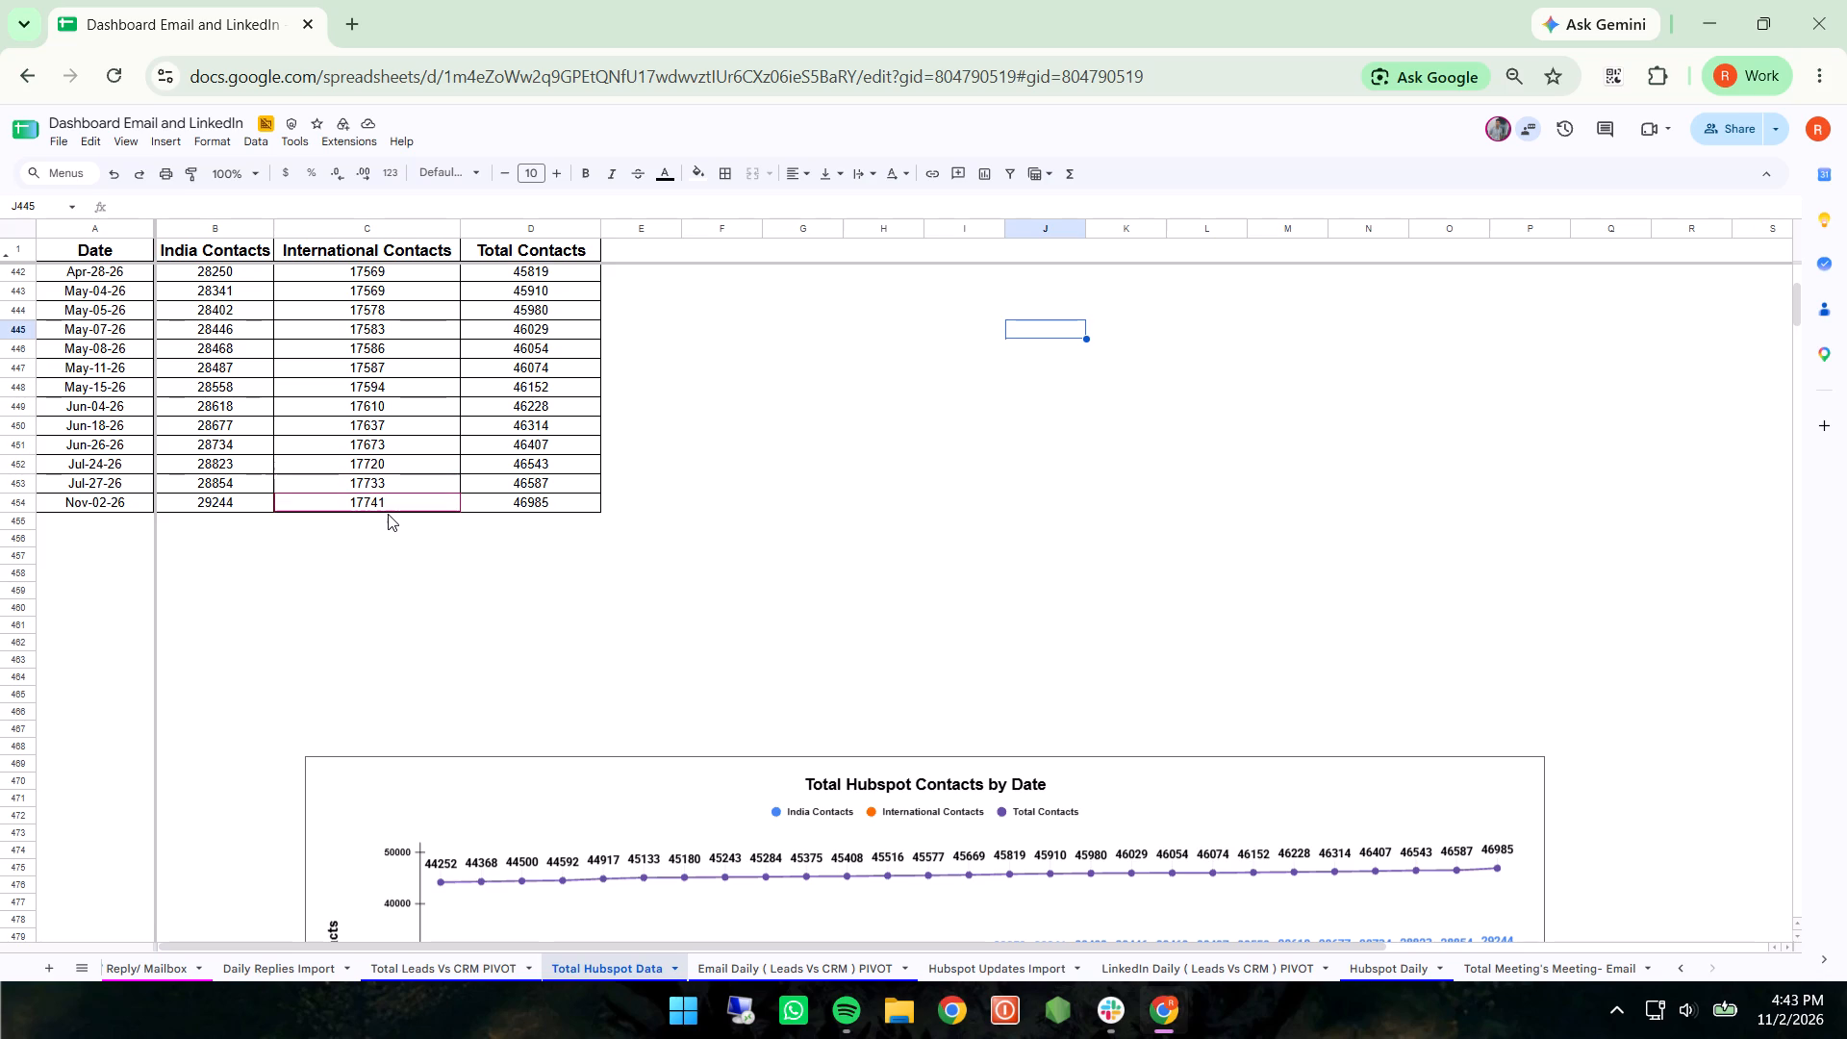
pyautogui.scroll(-3, 1051, 622)
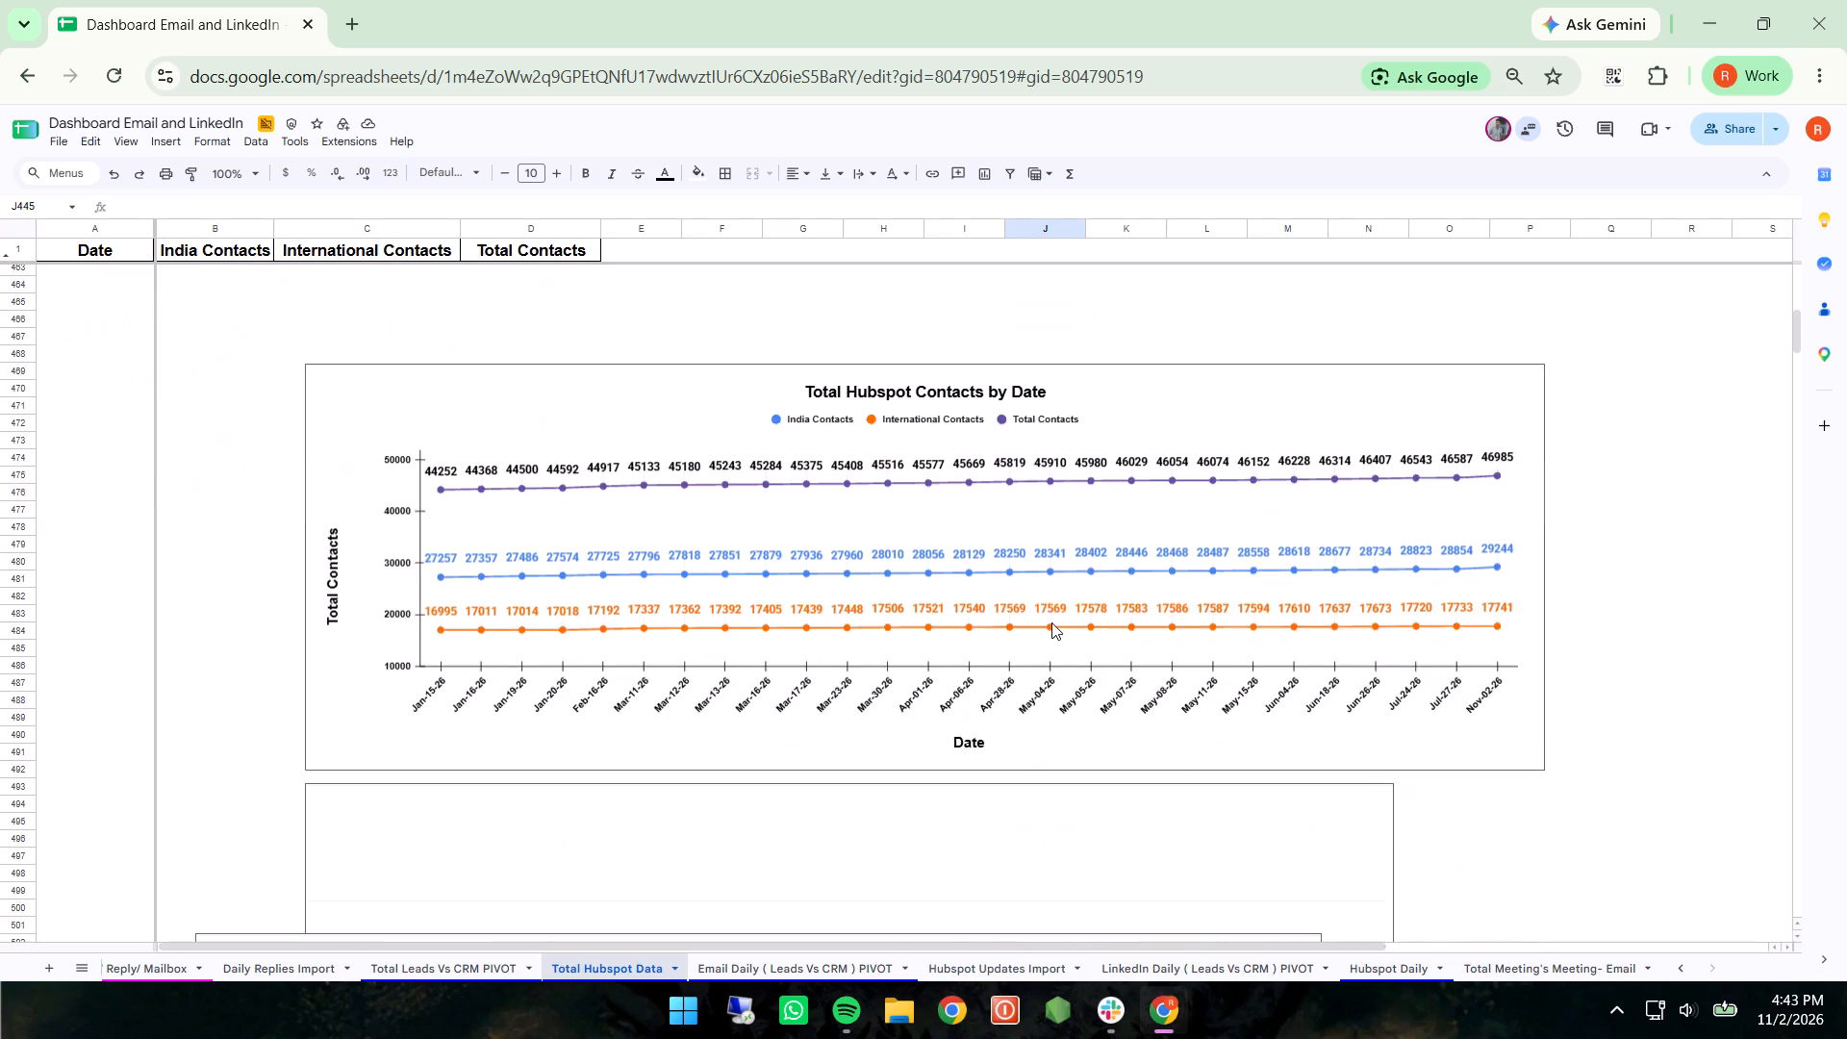
pyautogui.hscroll(-2, 1051, 622)
pyautogui.scroll(-2, 1051, 622)
pyautogui.scroll(2, 1051, 622)
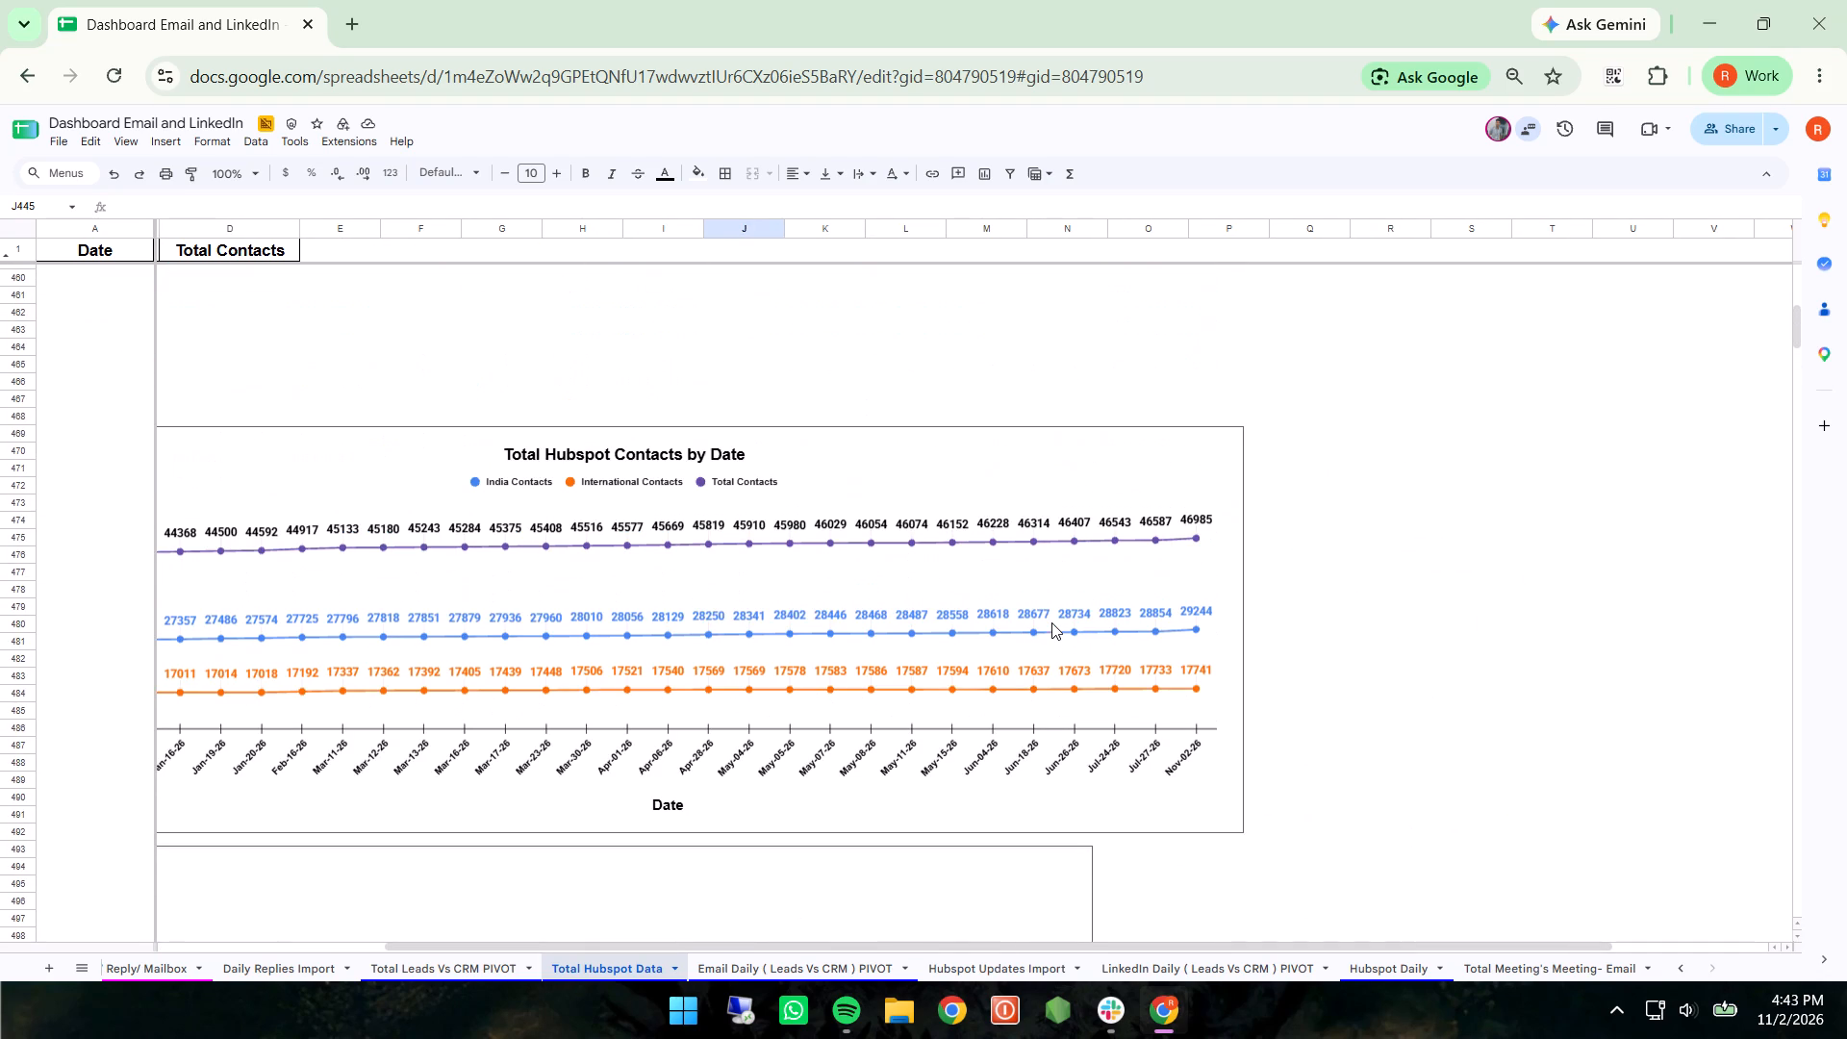
pyautogui.click(1228, 448)
pyautogui.click(1233, 438)
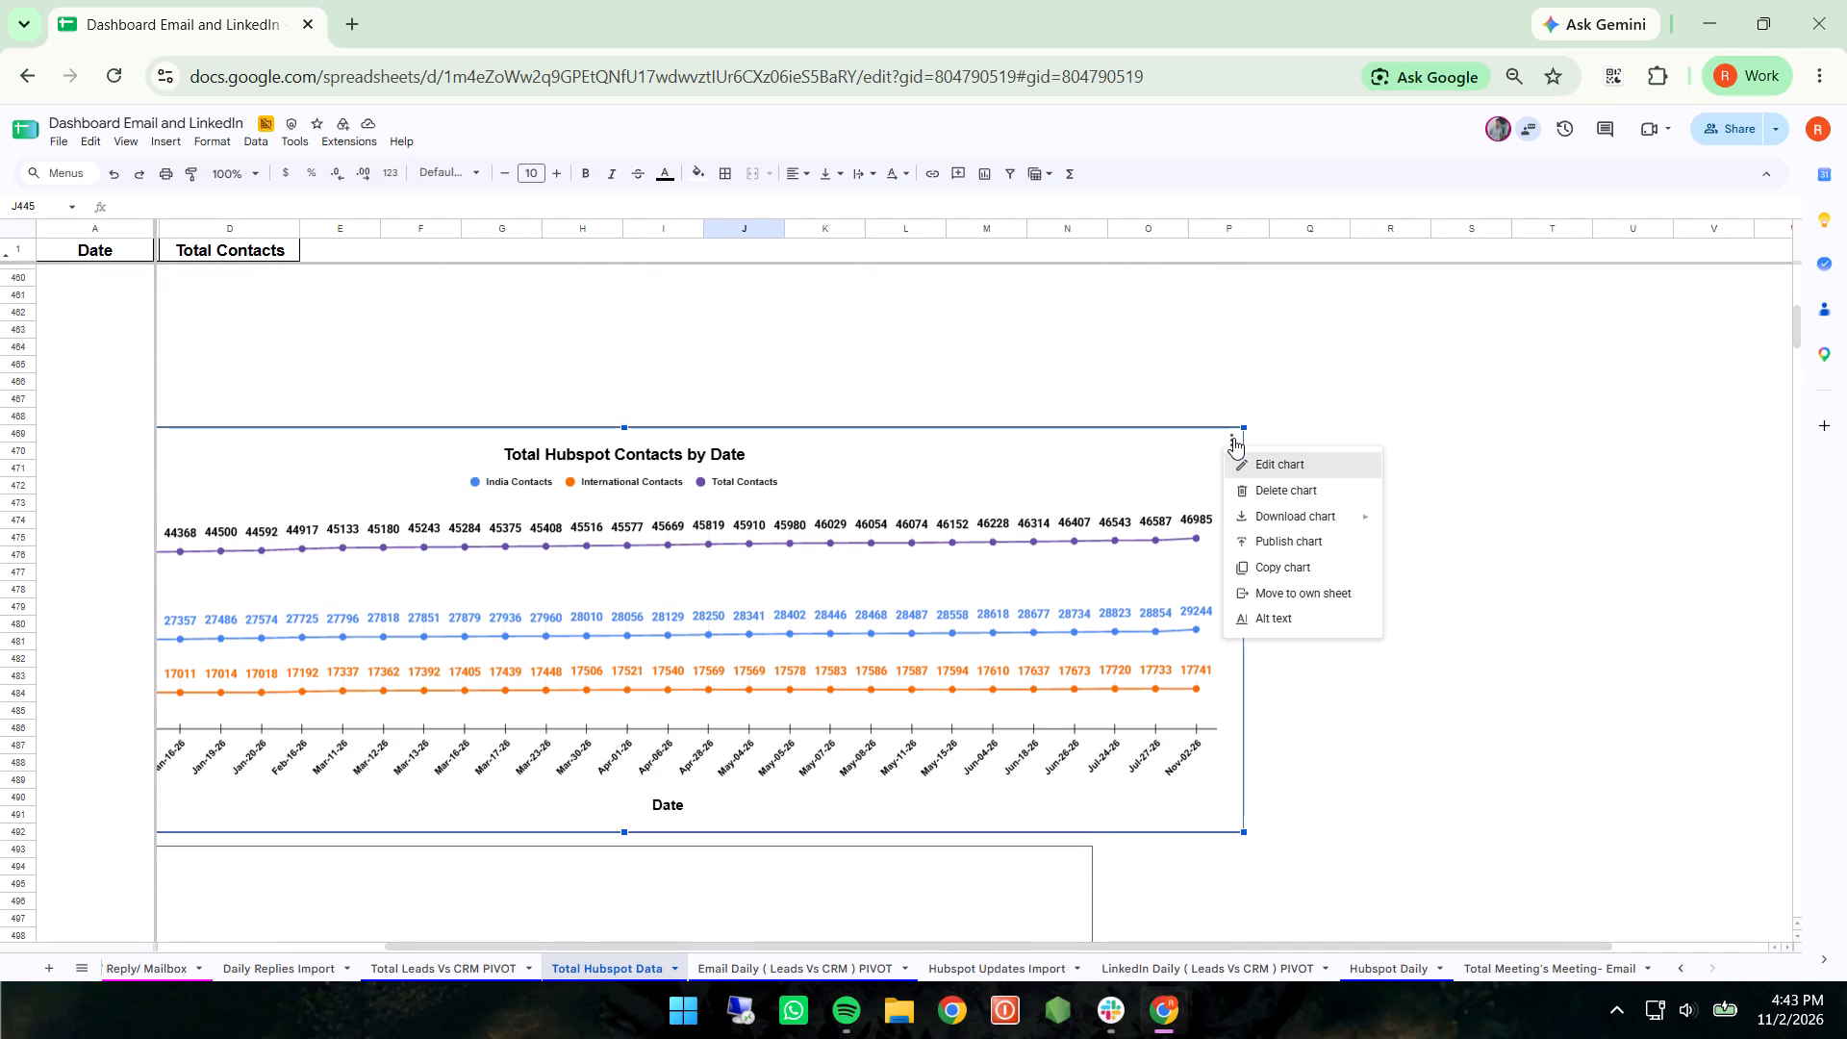
pyautogui.moveTo(1296, 515); pyautogui.dragTo(1414, 516)
pyautogui.click(1414, 516)
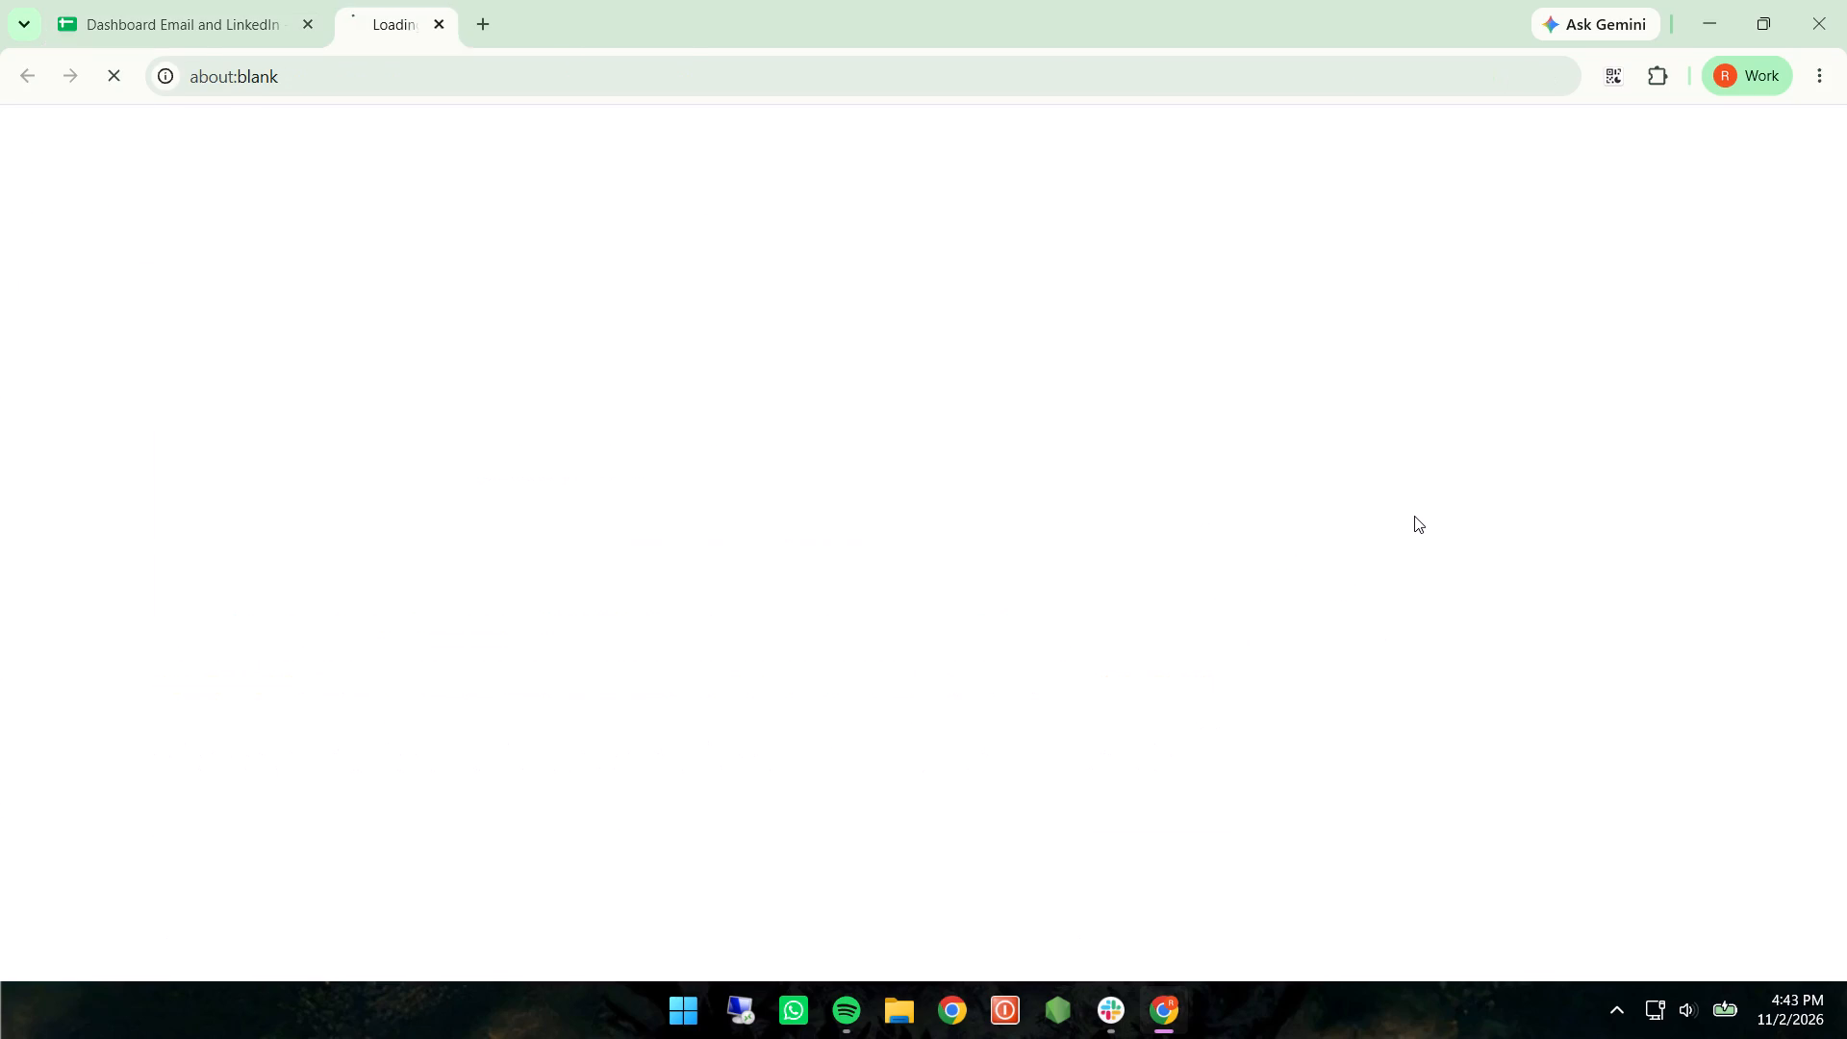
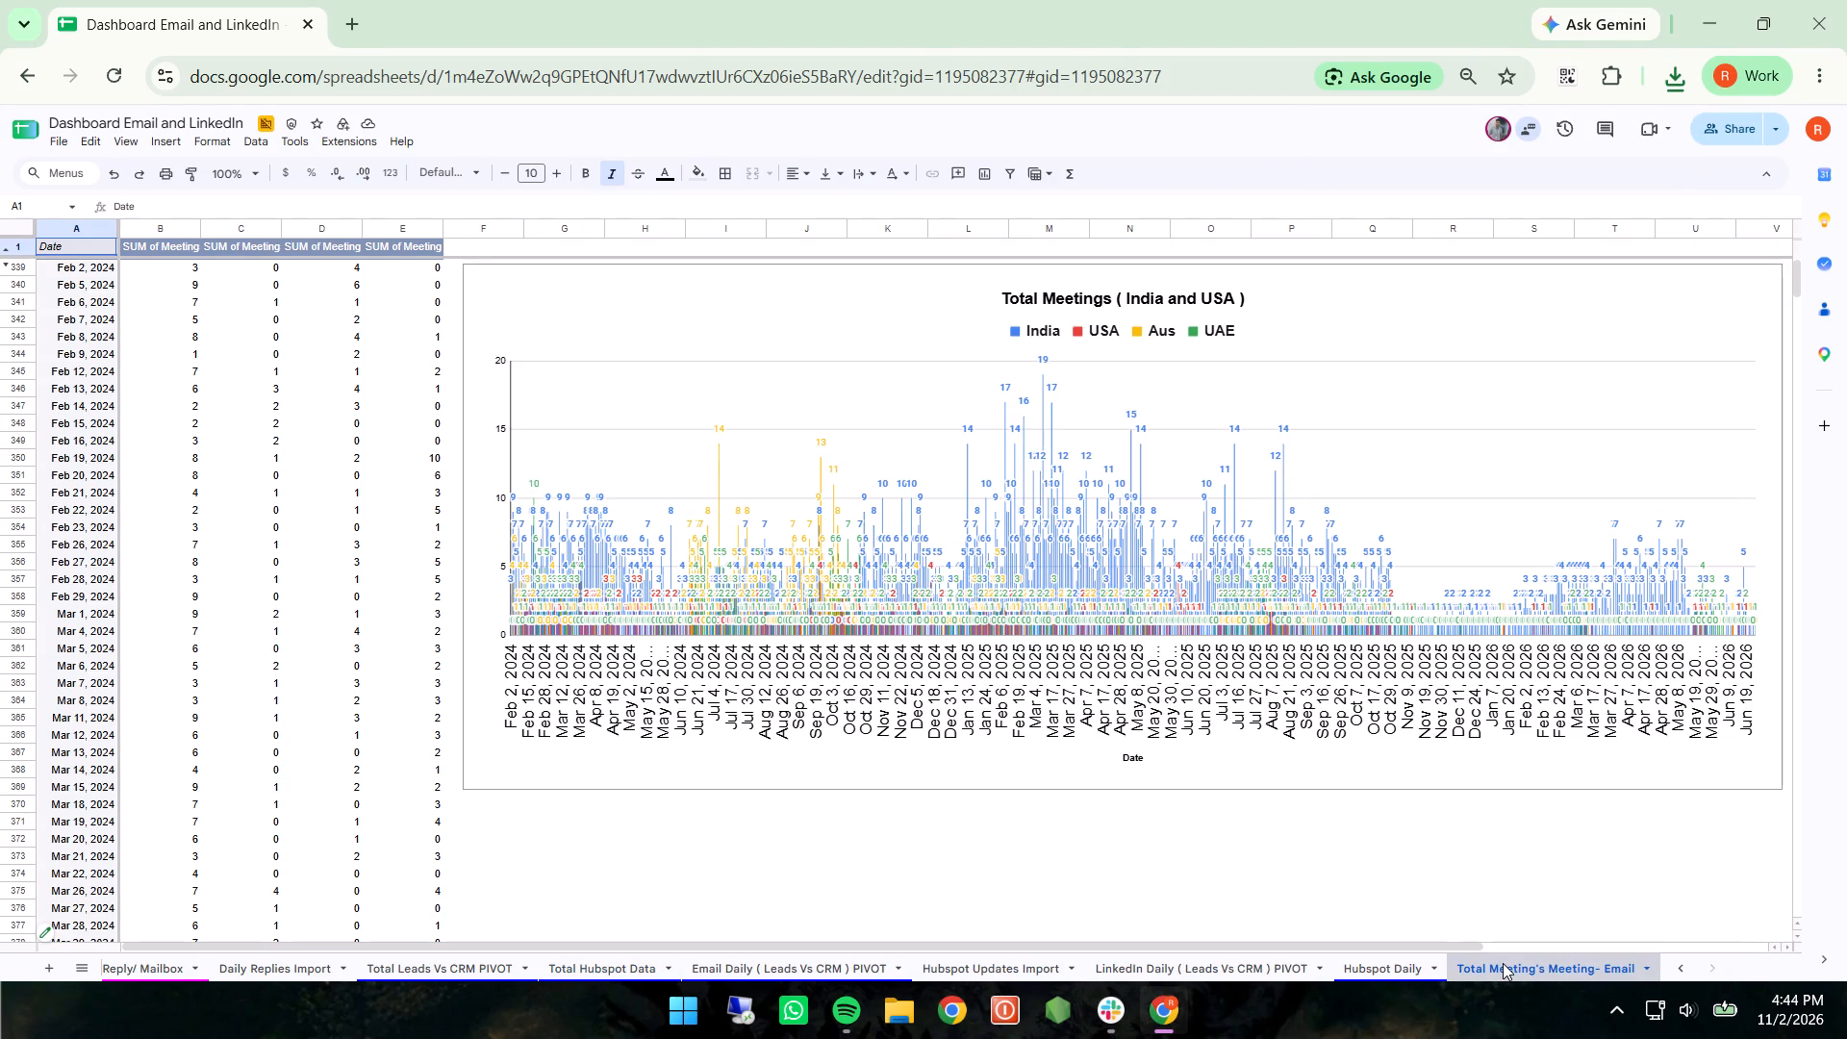
# Look through the LinkedIn Daily and Email Daily ( Leads Vs CRM ) PIVOT sheets for the daily leads data.
pyautogui.hscroll(-9, 1503, 963)
pyautogui.click(1199, 965)
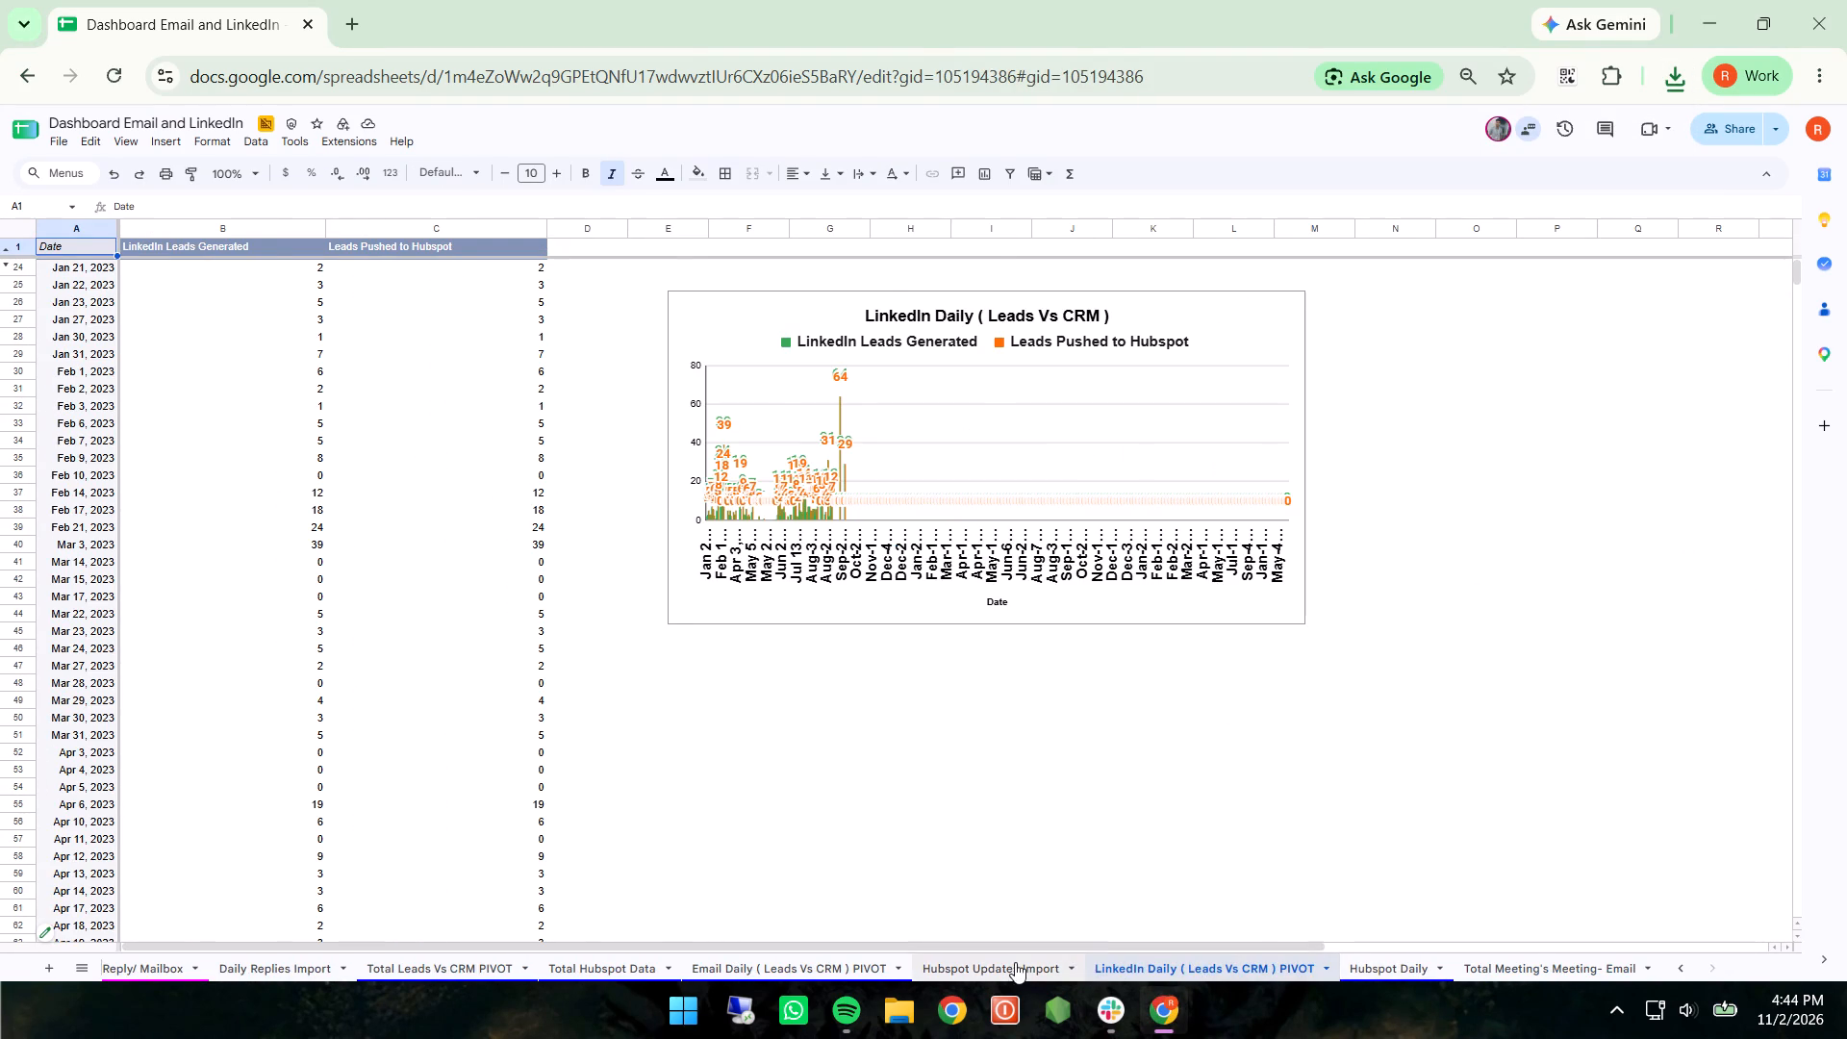
pyautogui.click(1015, 962)
pyautogui.click(817, 958)
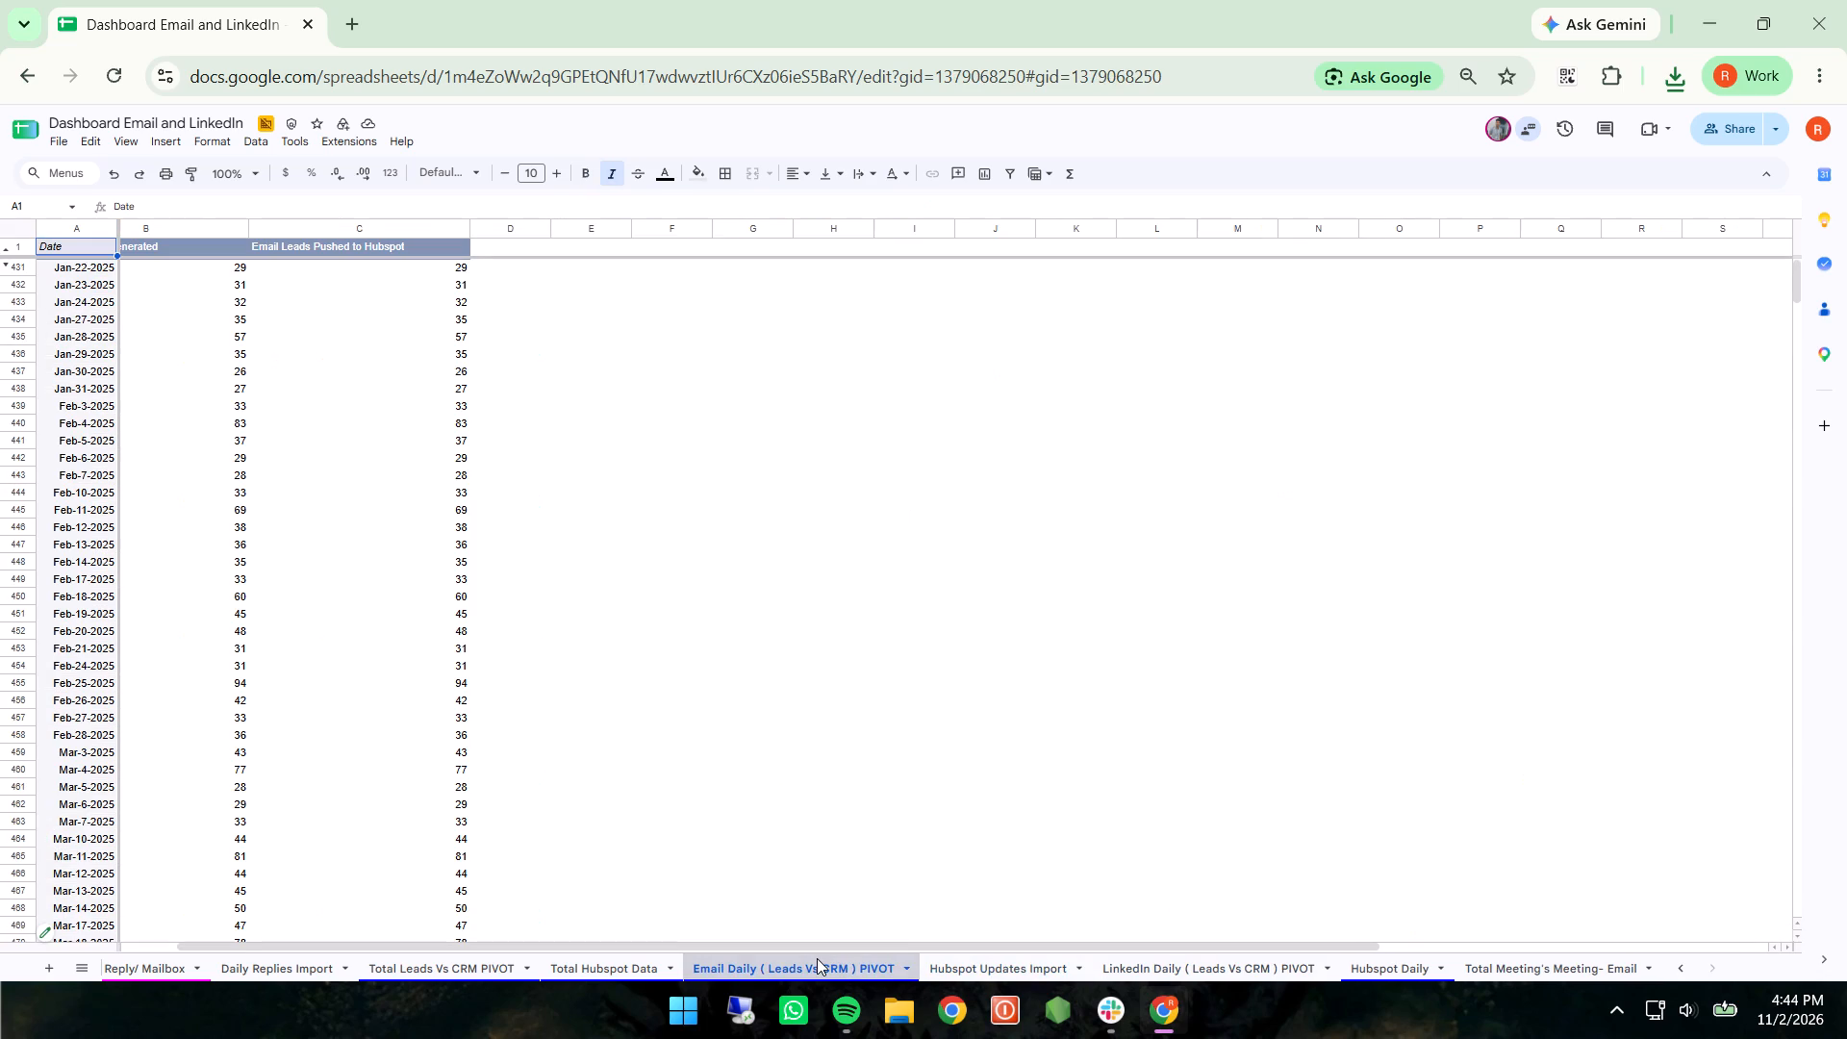
pyautogui.scroll(-3, 829, 757)
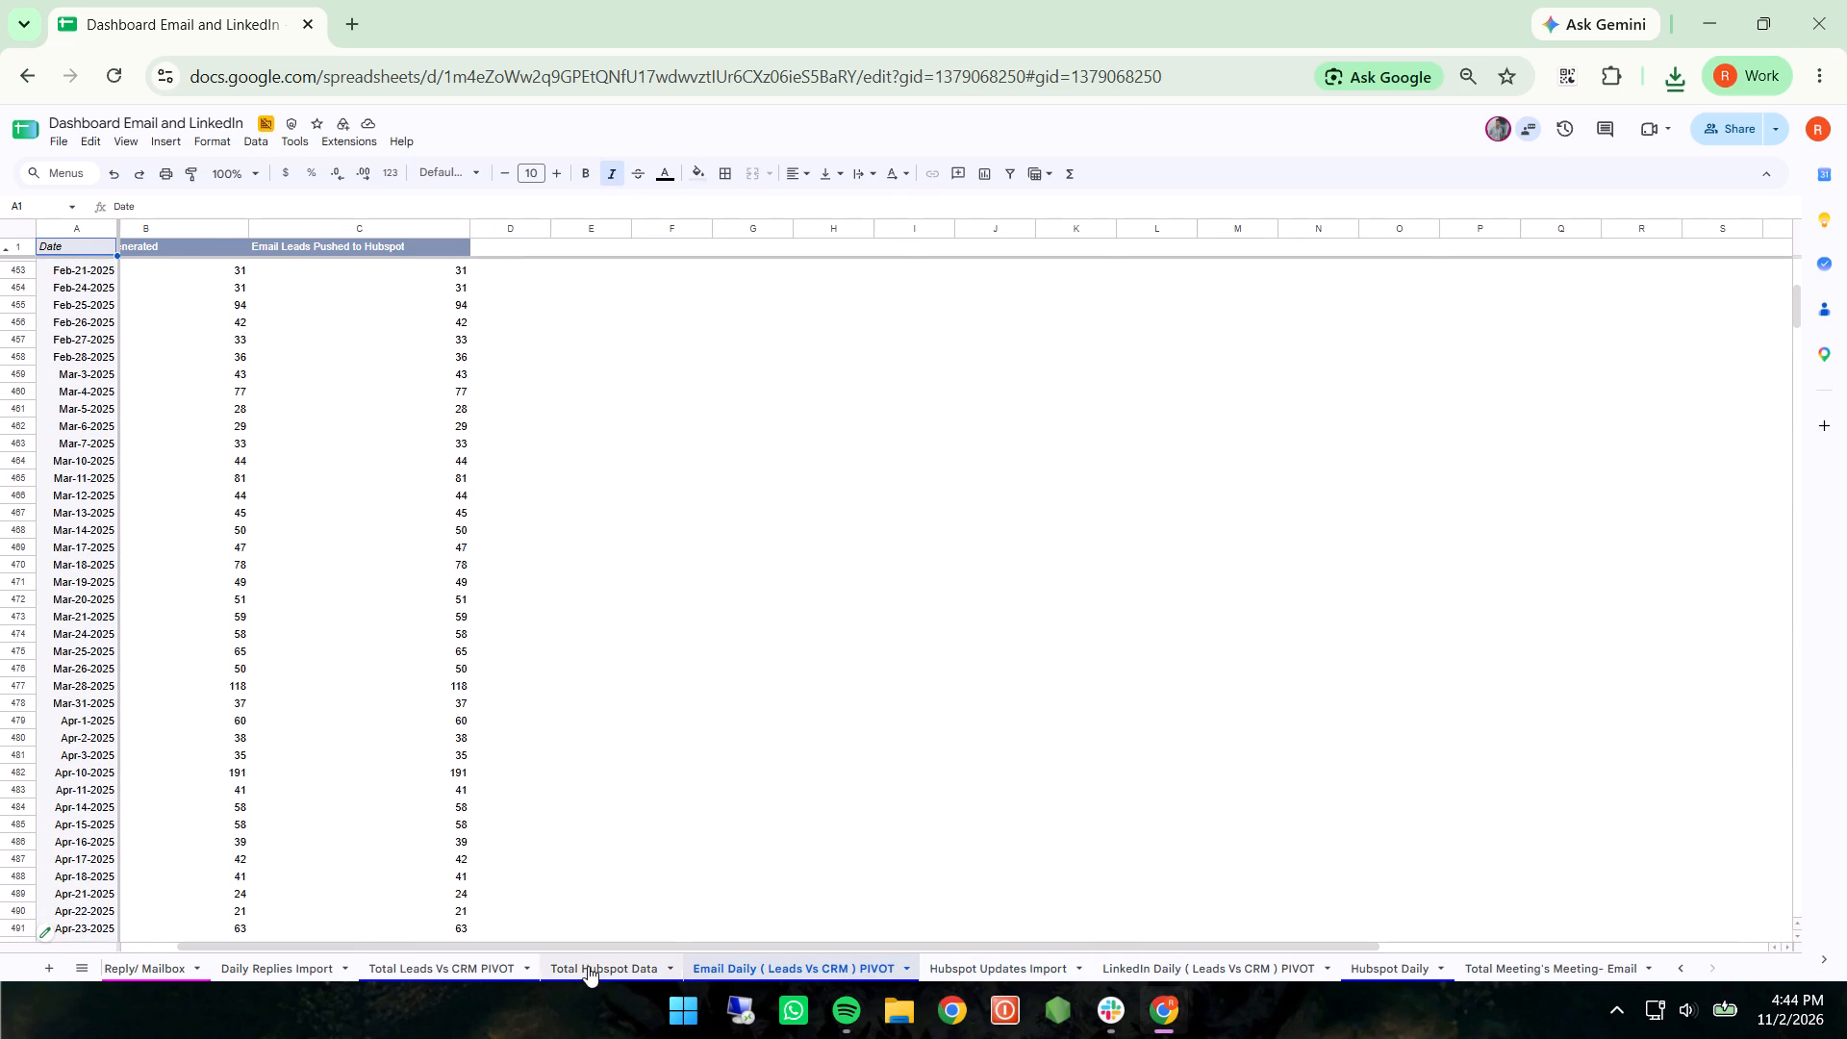
pyautogui.click(588, 966)
pyautogui.click(773, 962)
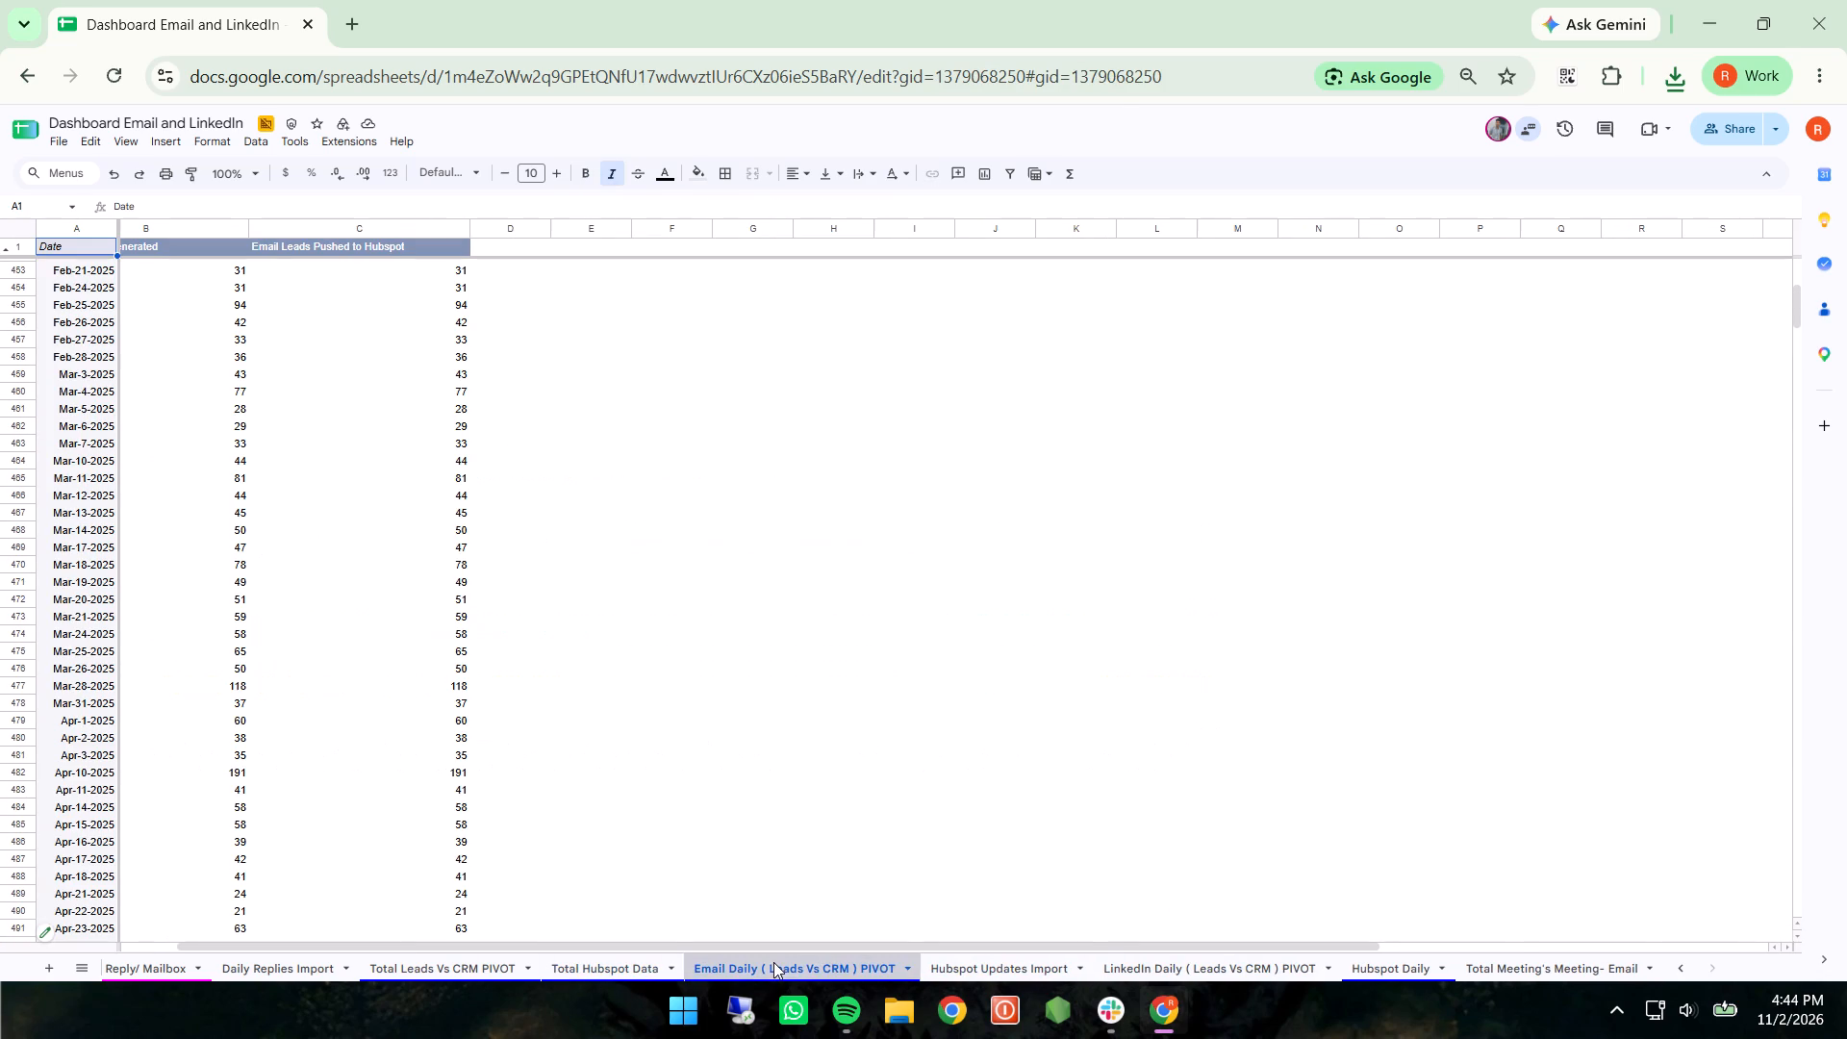
pyautogui.scroll(-9, 1038, 782)
pyautogui.scroll(7, 1038, 782)
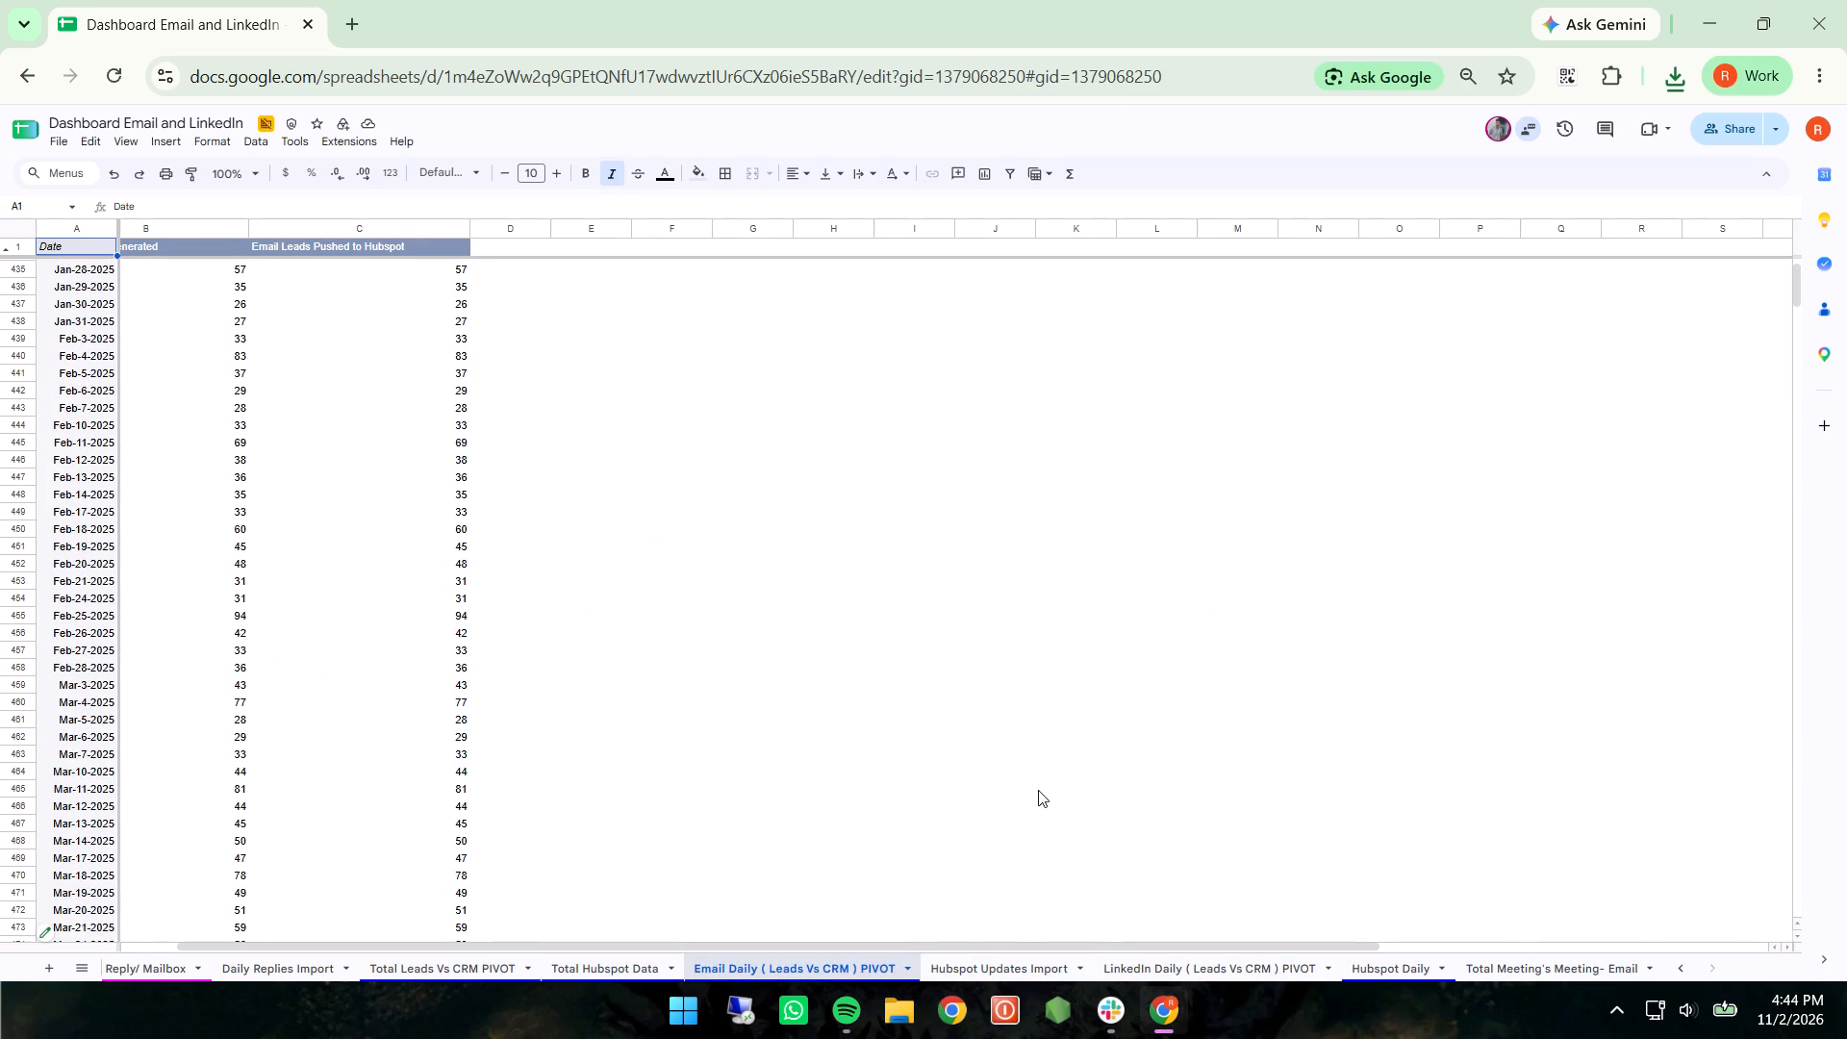
# Look over the Hubspot Updates Import, LinkedIn Daily PIVOT, Hubspot Daily and Total Meeting's Meeting- Email sheets, including their charts.
pyautogui.click(1005, 970)
pyautogui.scroll(-5, 1131, 740)
pyautogui.scroll(1, 1131, 740)
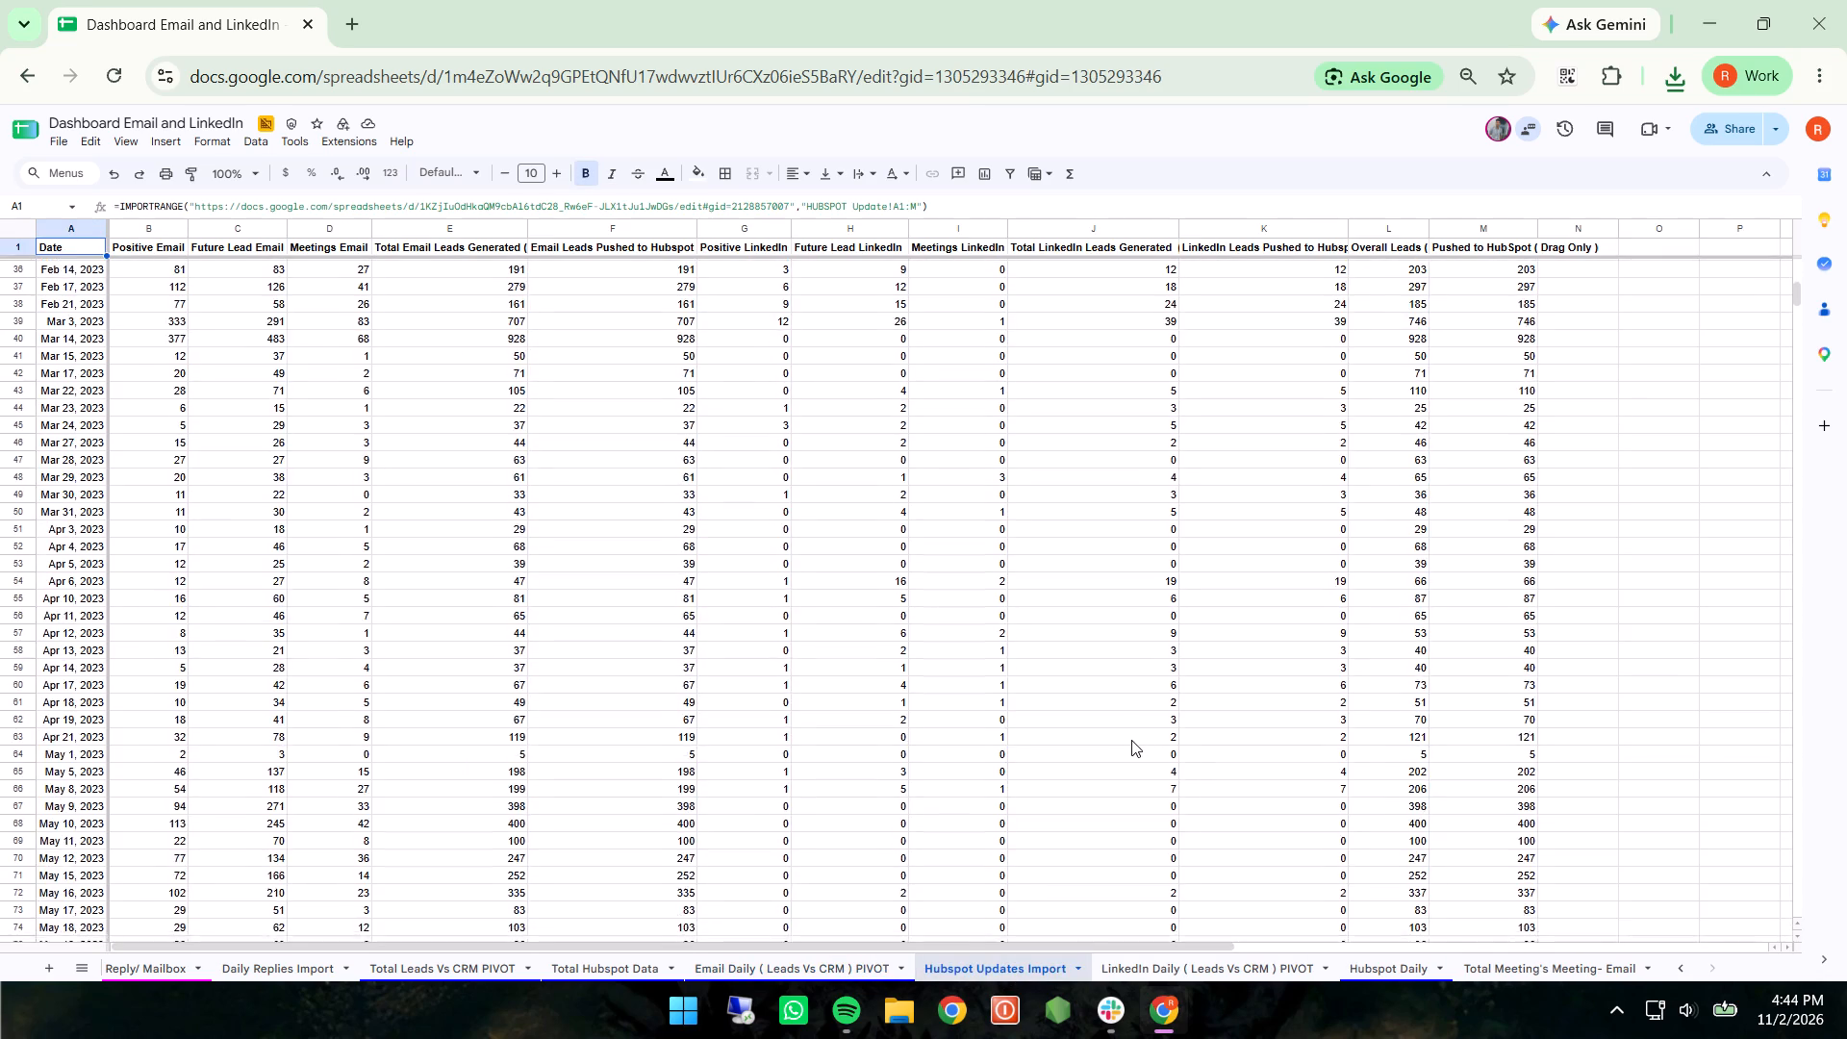
pyautogui.scroll(1, 1131, 740)
pyautogui.click(1220, 974)
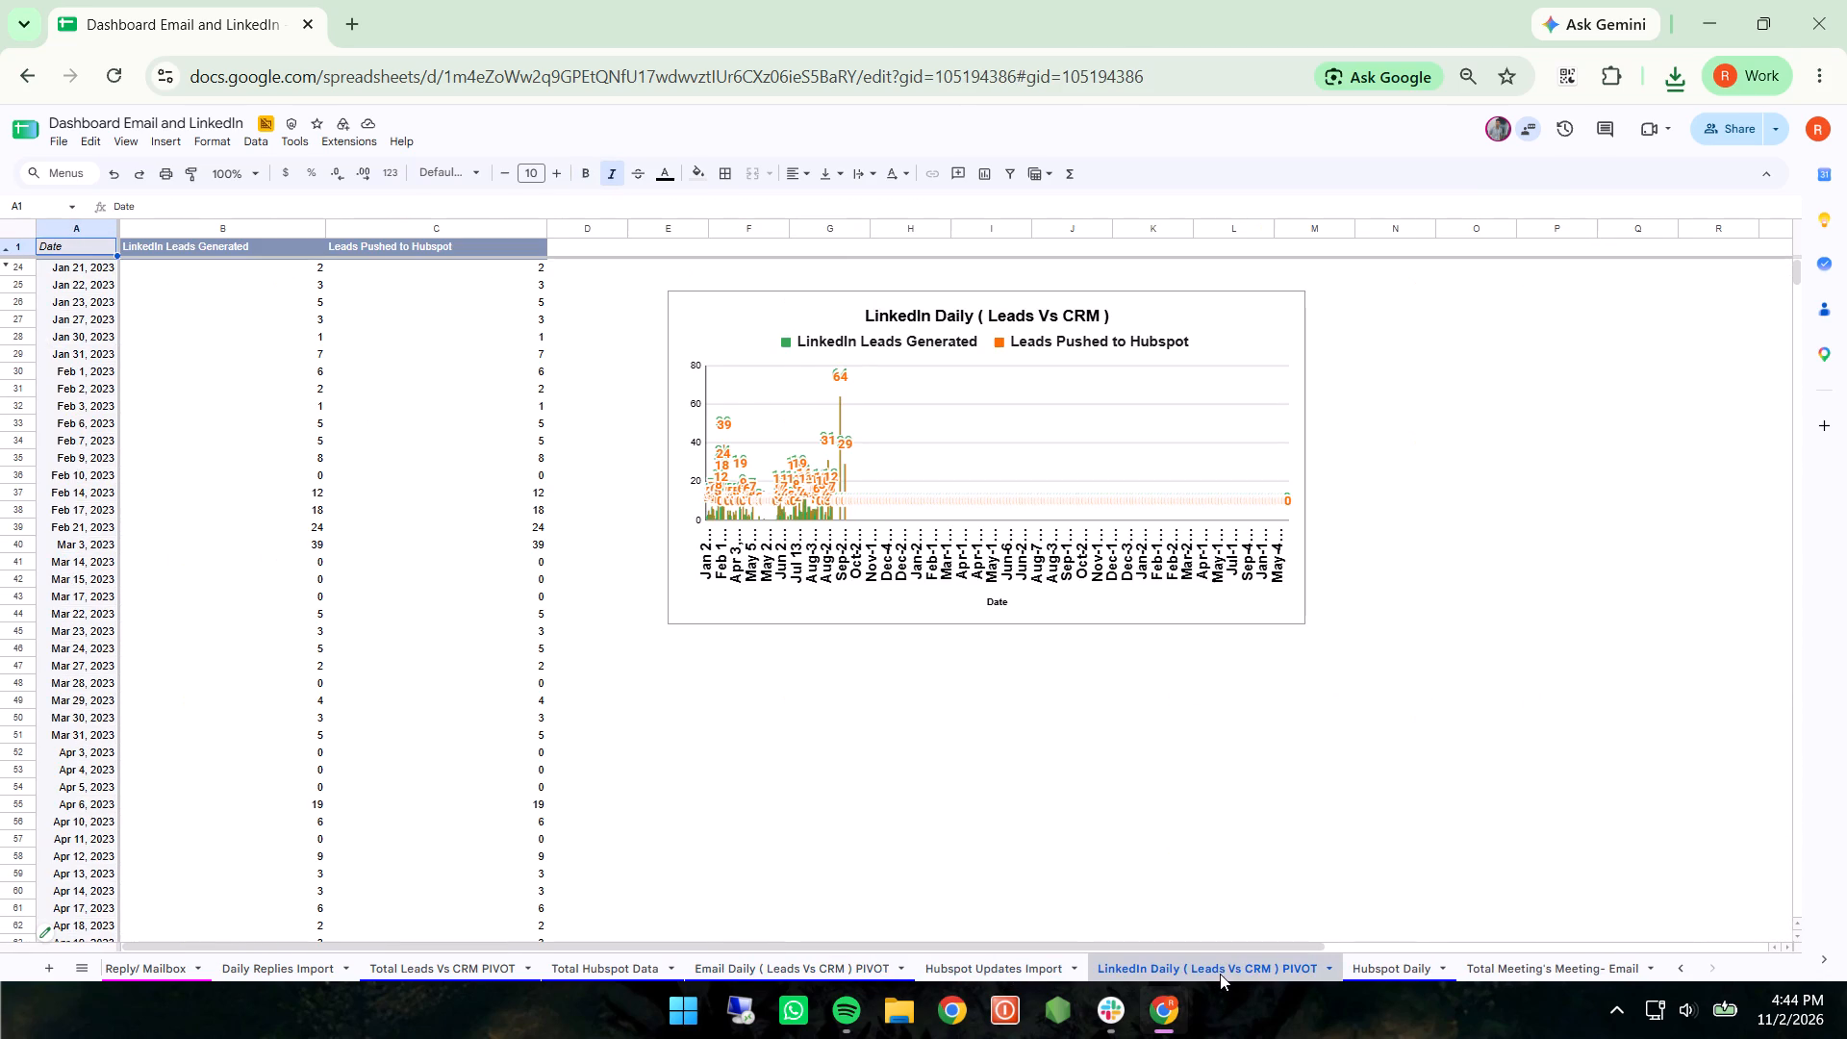
pyautogui.scroll(-3, 1298, 735)
pyautogui.scroll(6, 1298, 735)
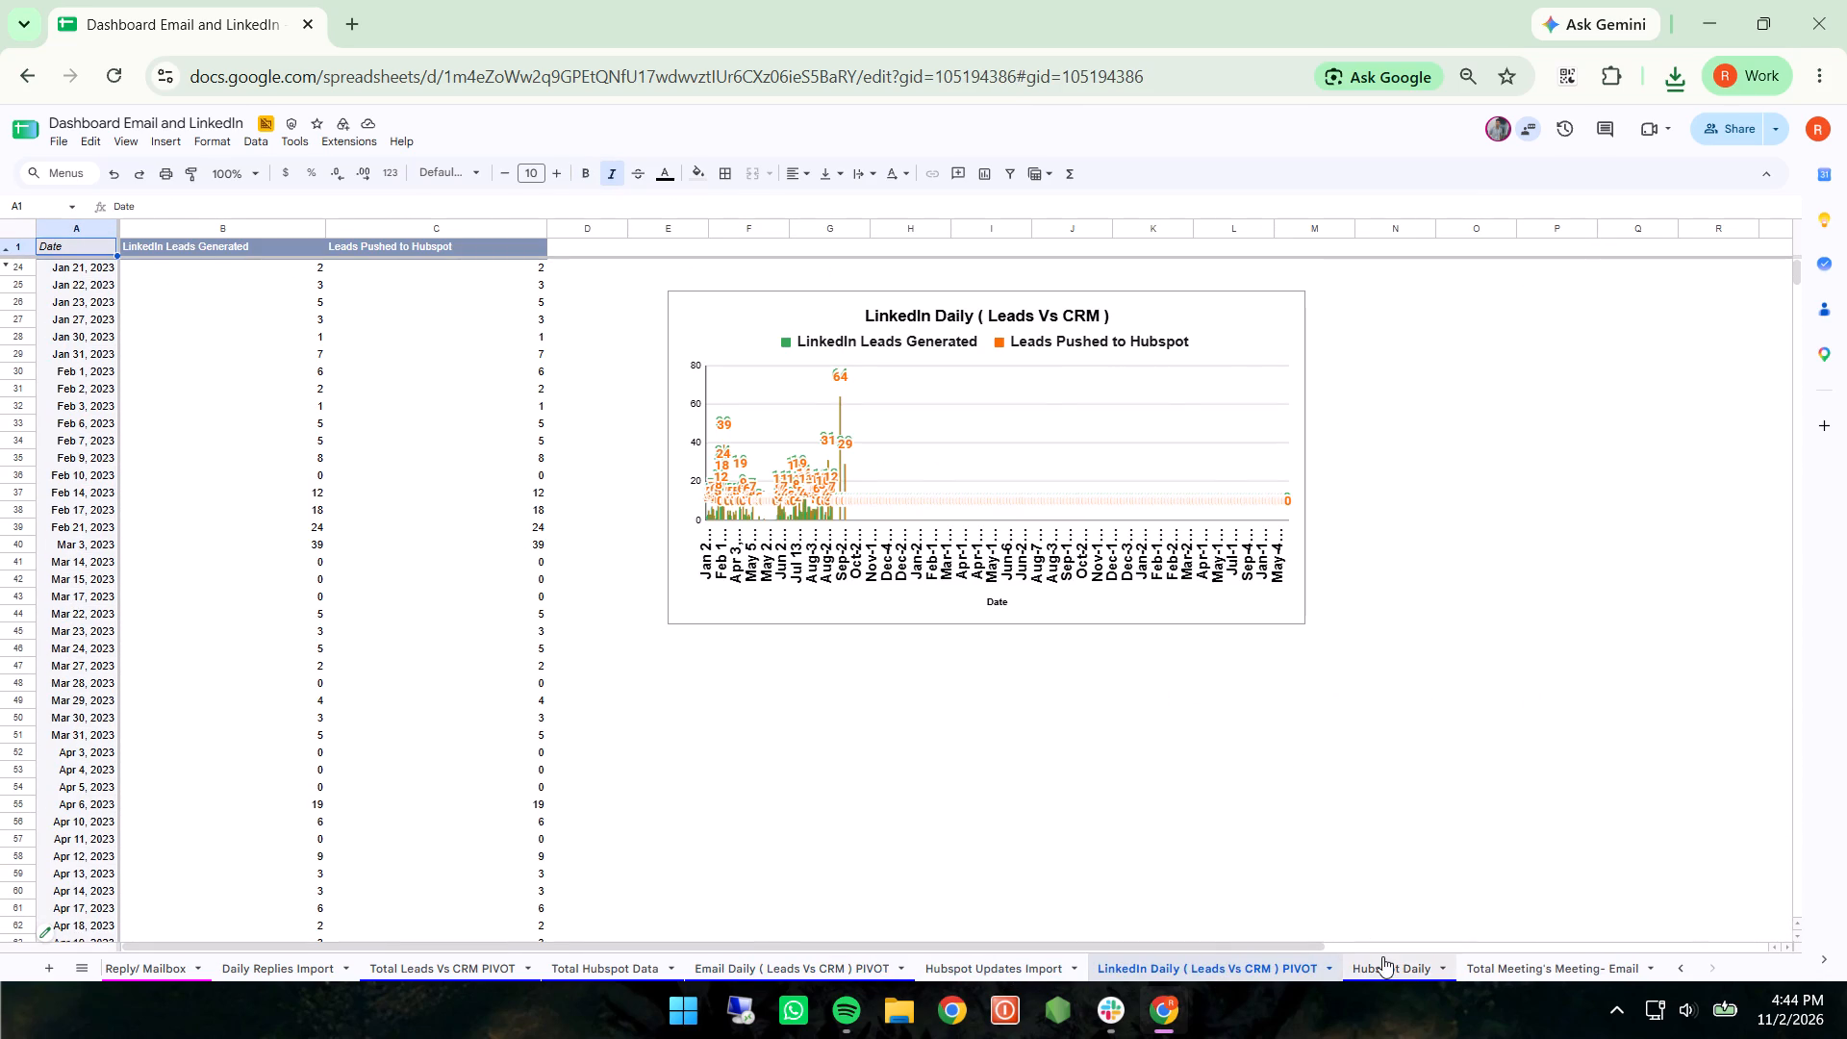
pyautogui.click(1382, 956)
pyautogui.hscroll(-1, 1418, 773)
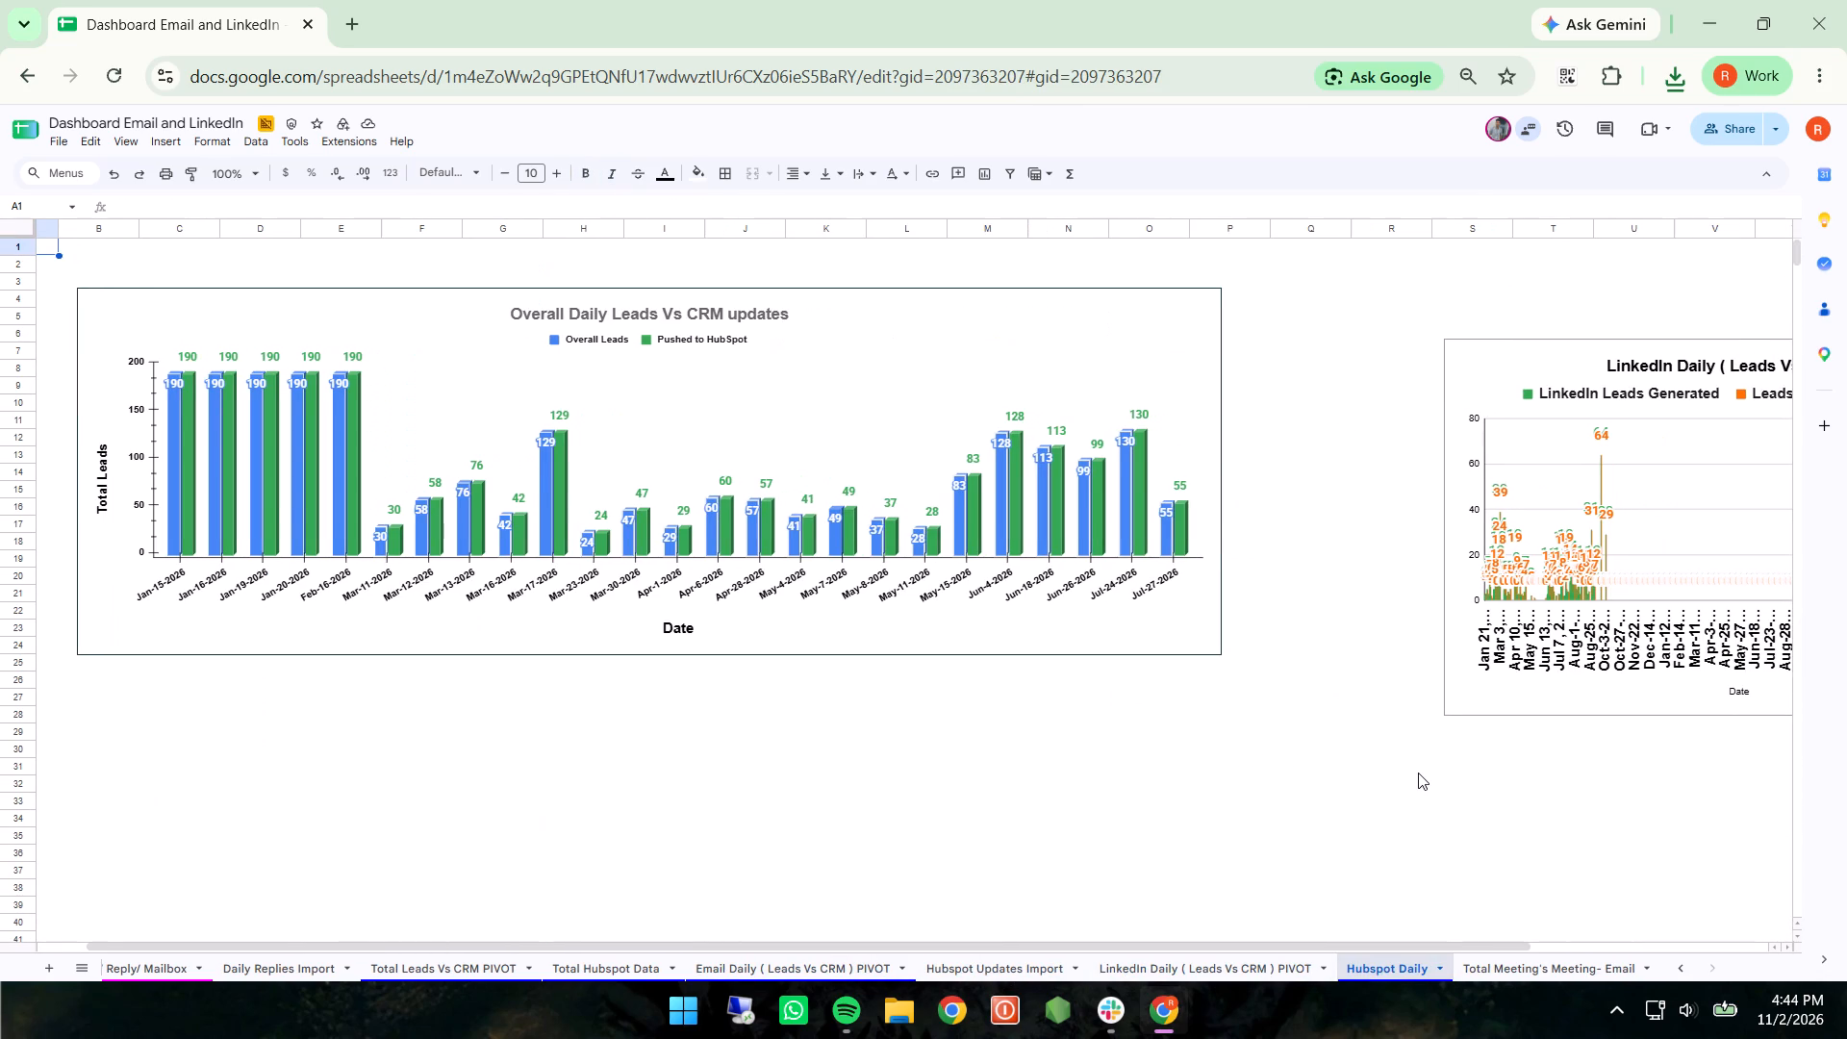
pyautogui.hscroll(3, 1418, 773)
pyautogui.scroll(4, 1418, 773)
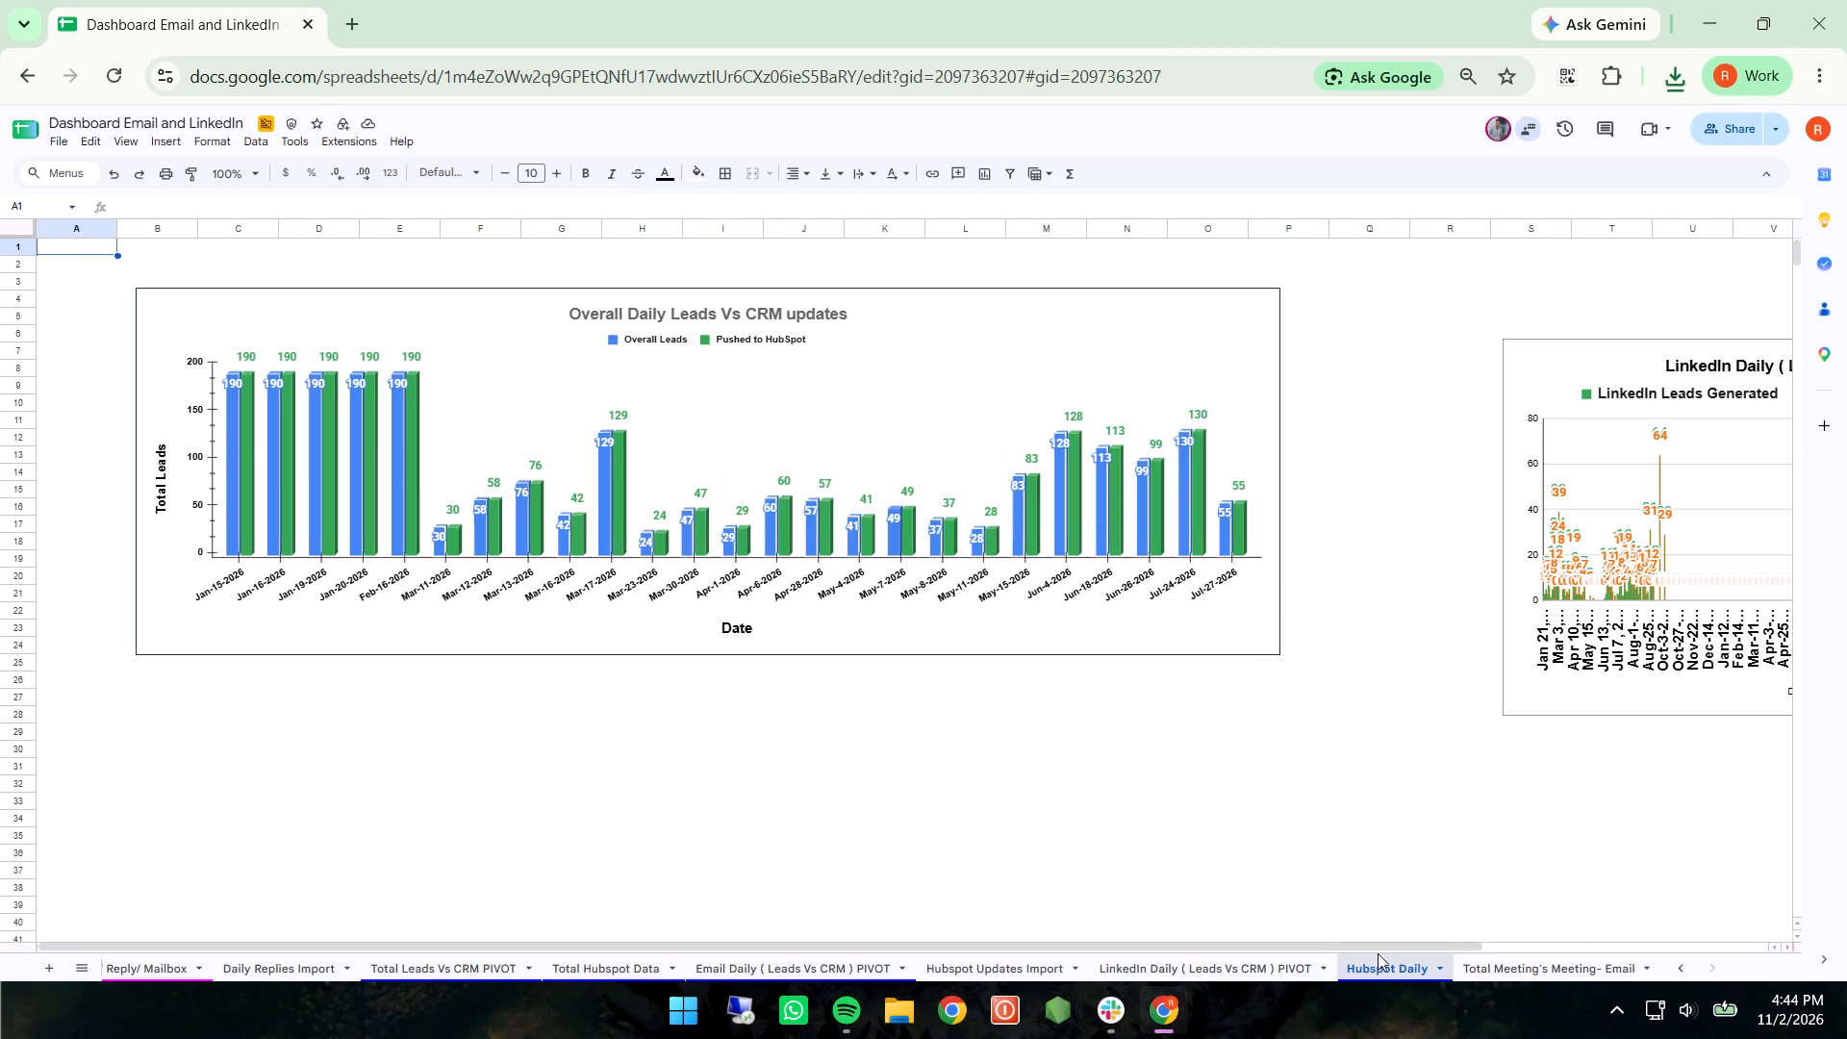
pyautogui.click(1522, 969)
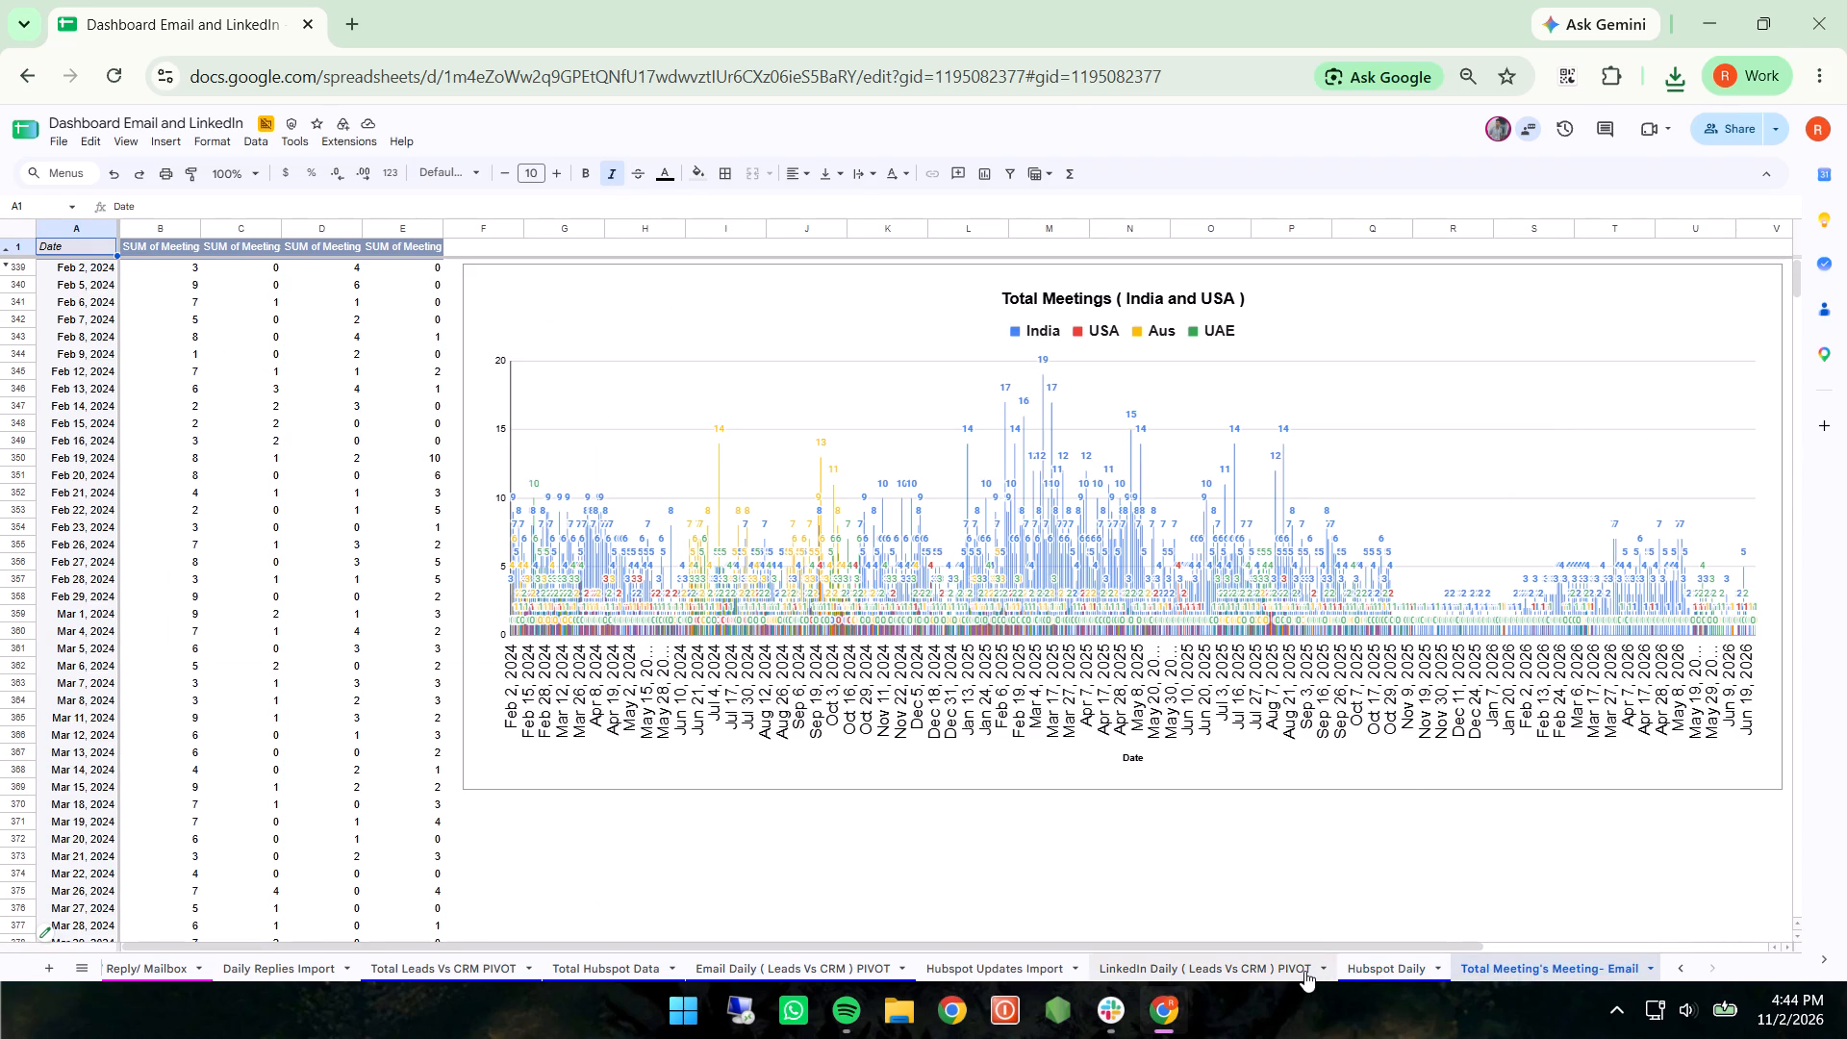
# Open the Overall Daily Leads Vs CRM updates chart on the Hubspot Daily sheet for editing and check its data range.
pyautogui.click(1372, 961)
pyautogui.click(1229, 332)
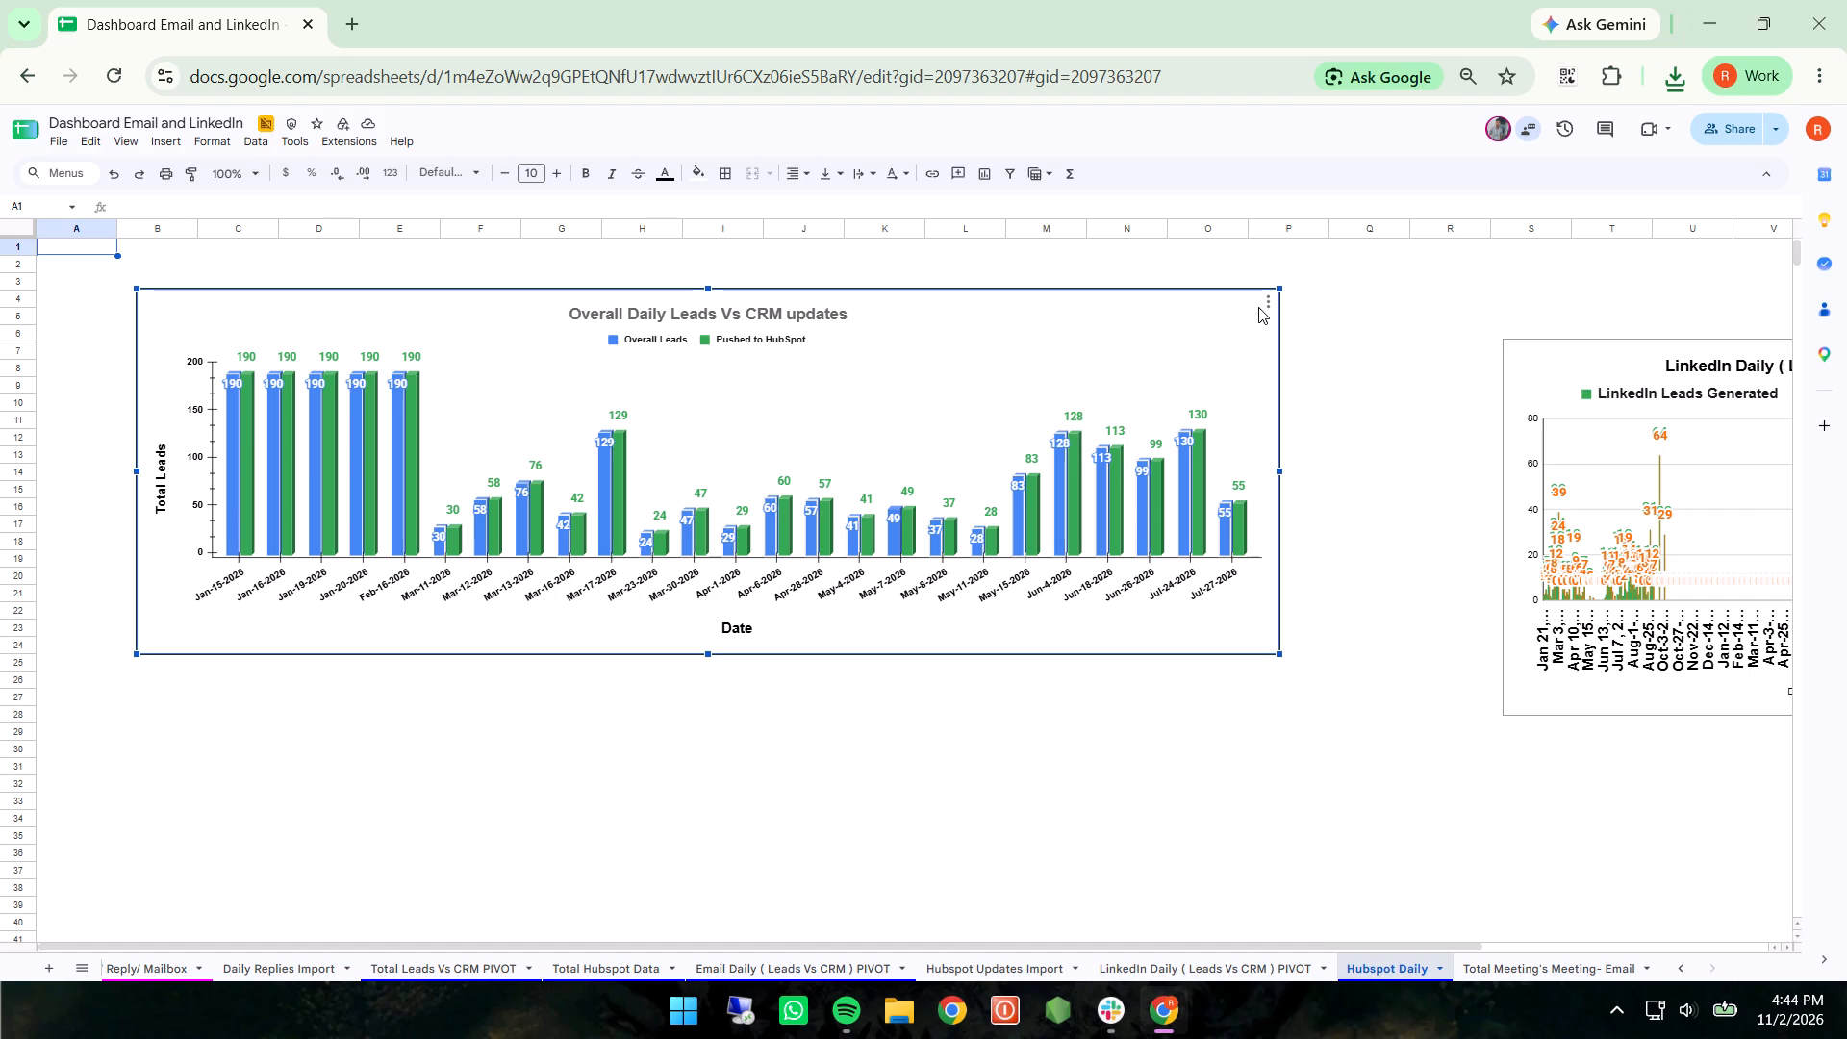
pyautogui.click(1265, 307)
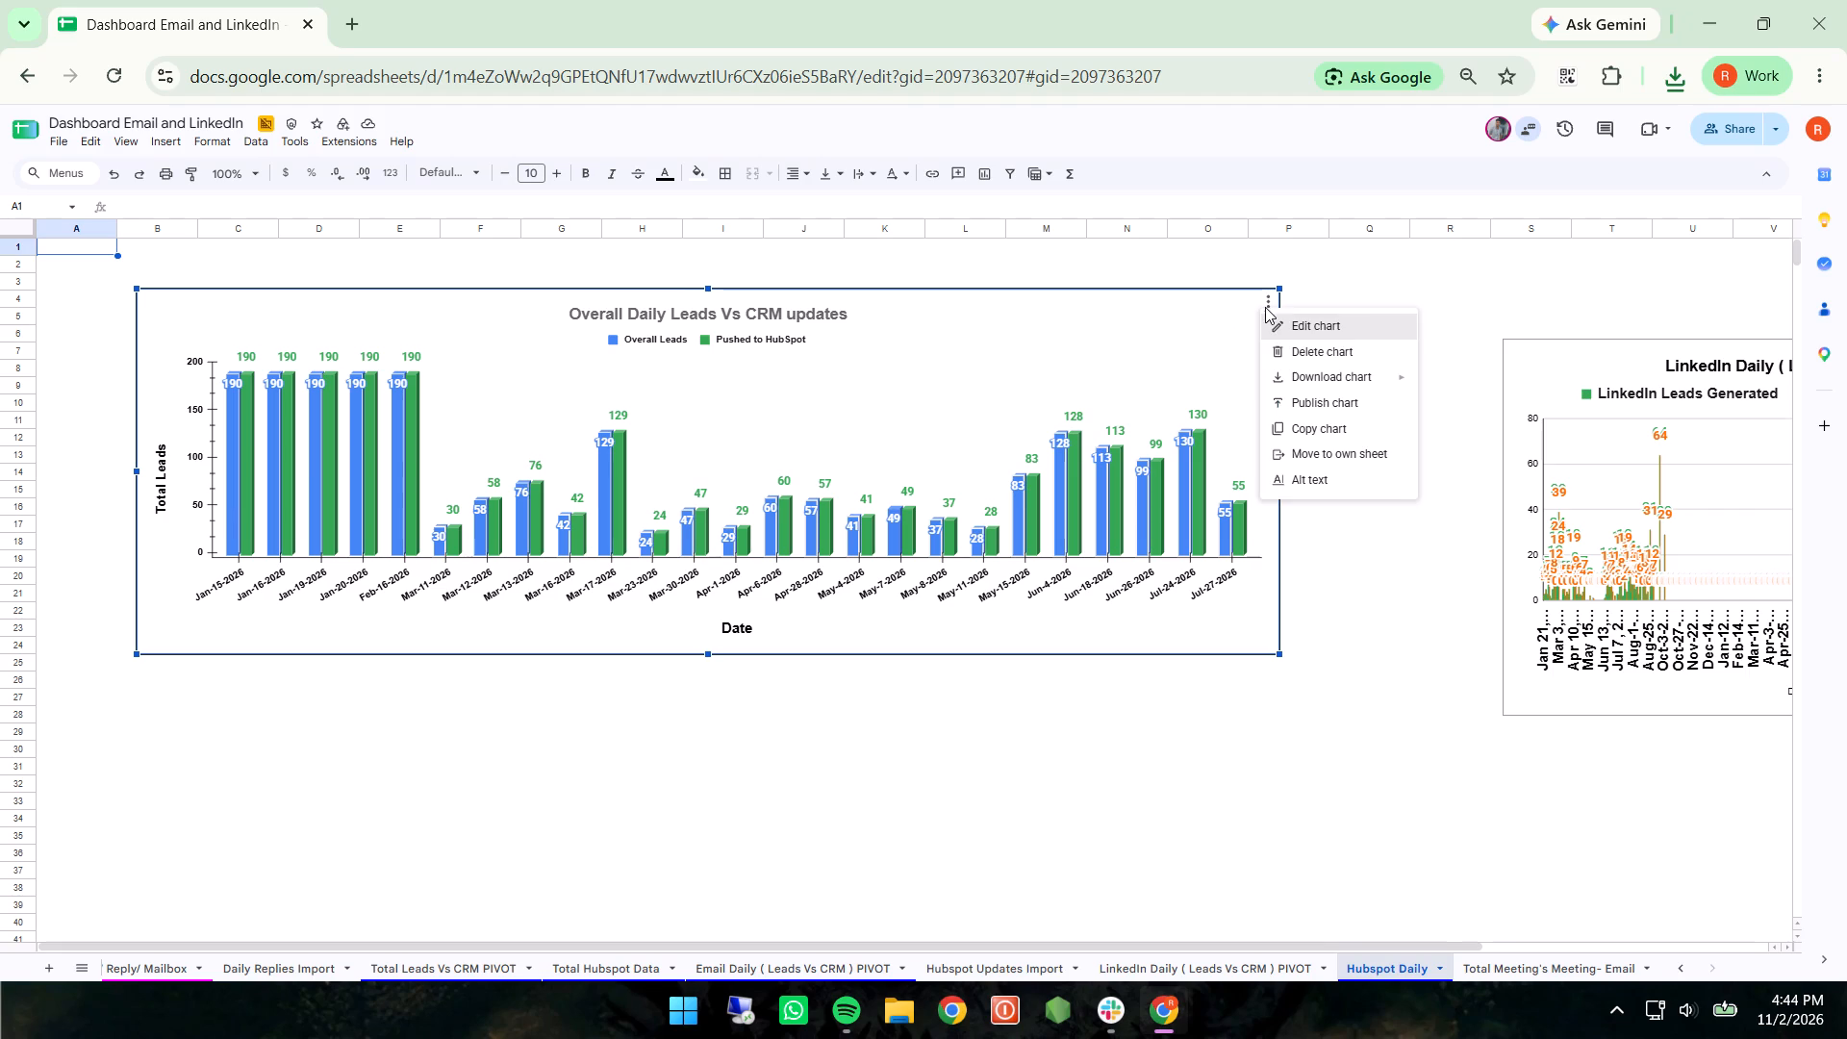
pyautogui.click(1302, 321)
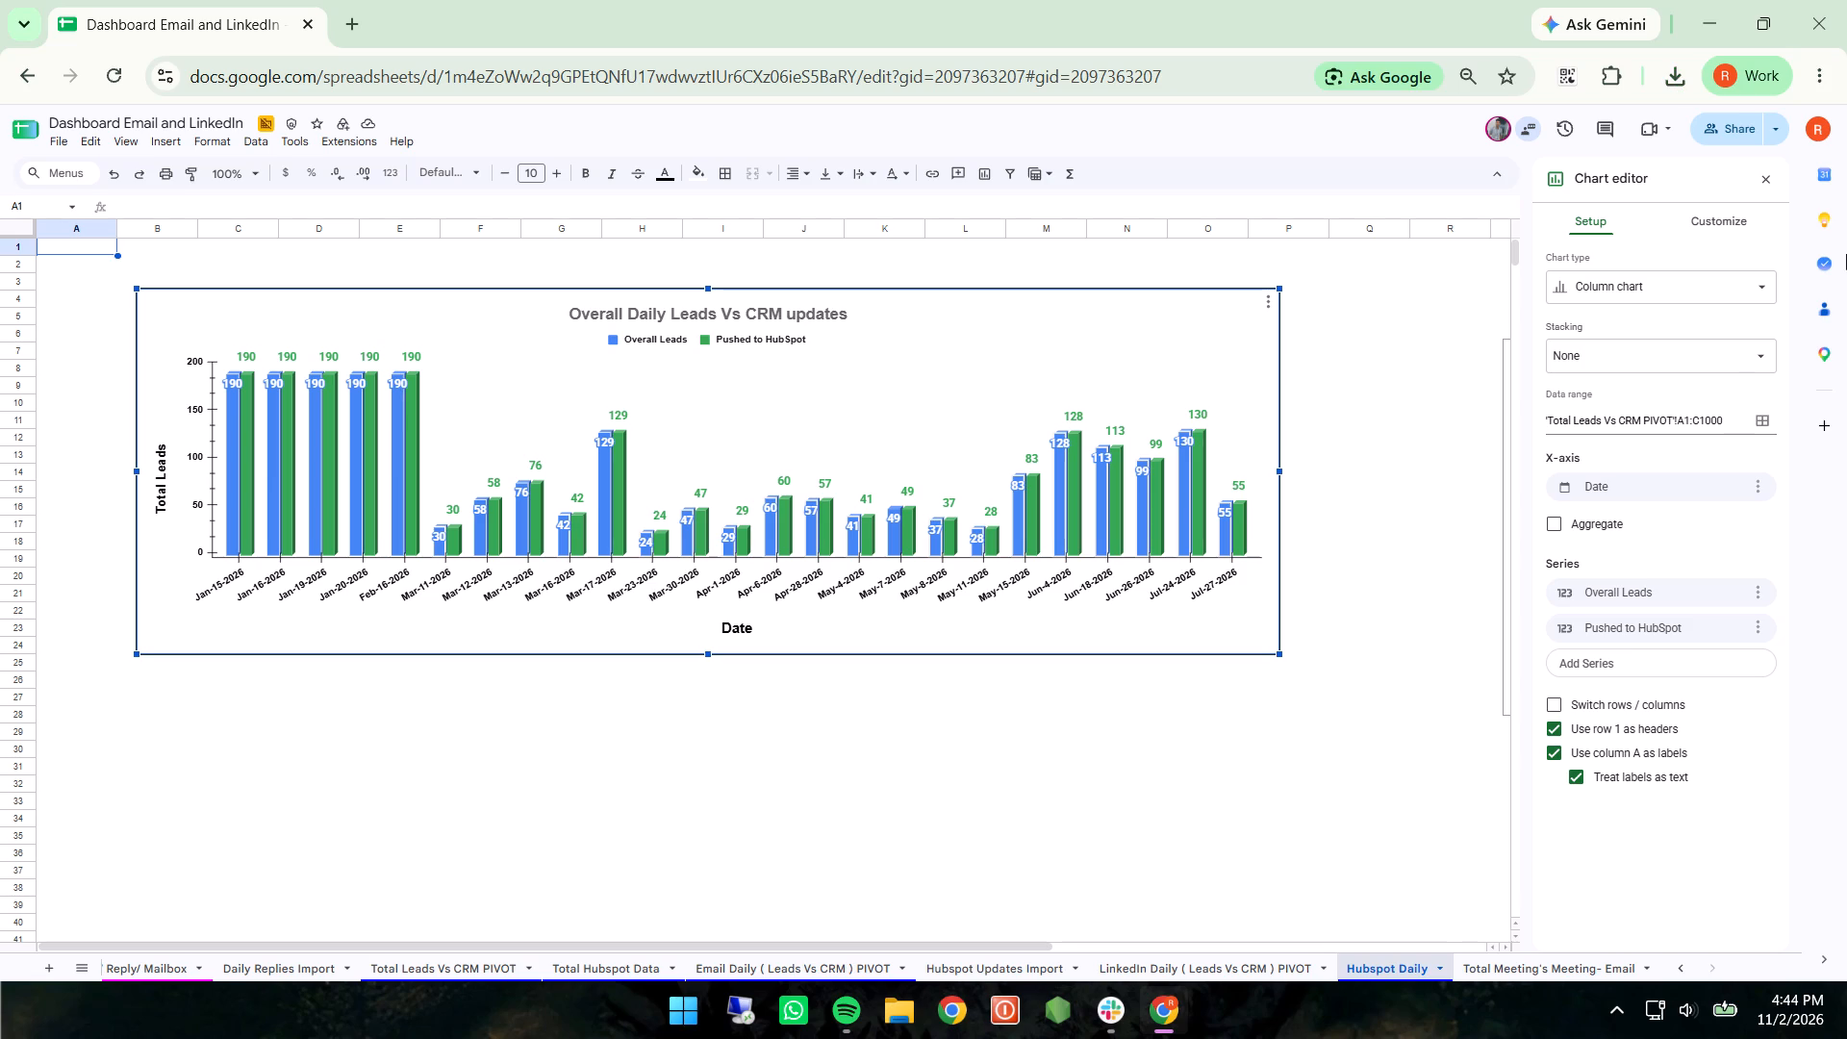
pyautogui.click(1270, 303)
pyautogui.click(1289, 319)
# Open the pivot table editor on the Total Leads Vs CRM PIVOT sheet and check the full source data range.
pyautogui.click(485, 974)
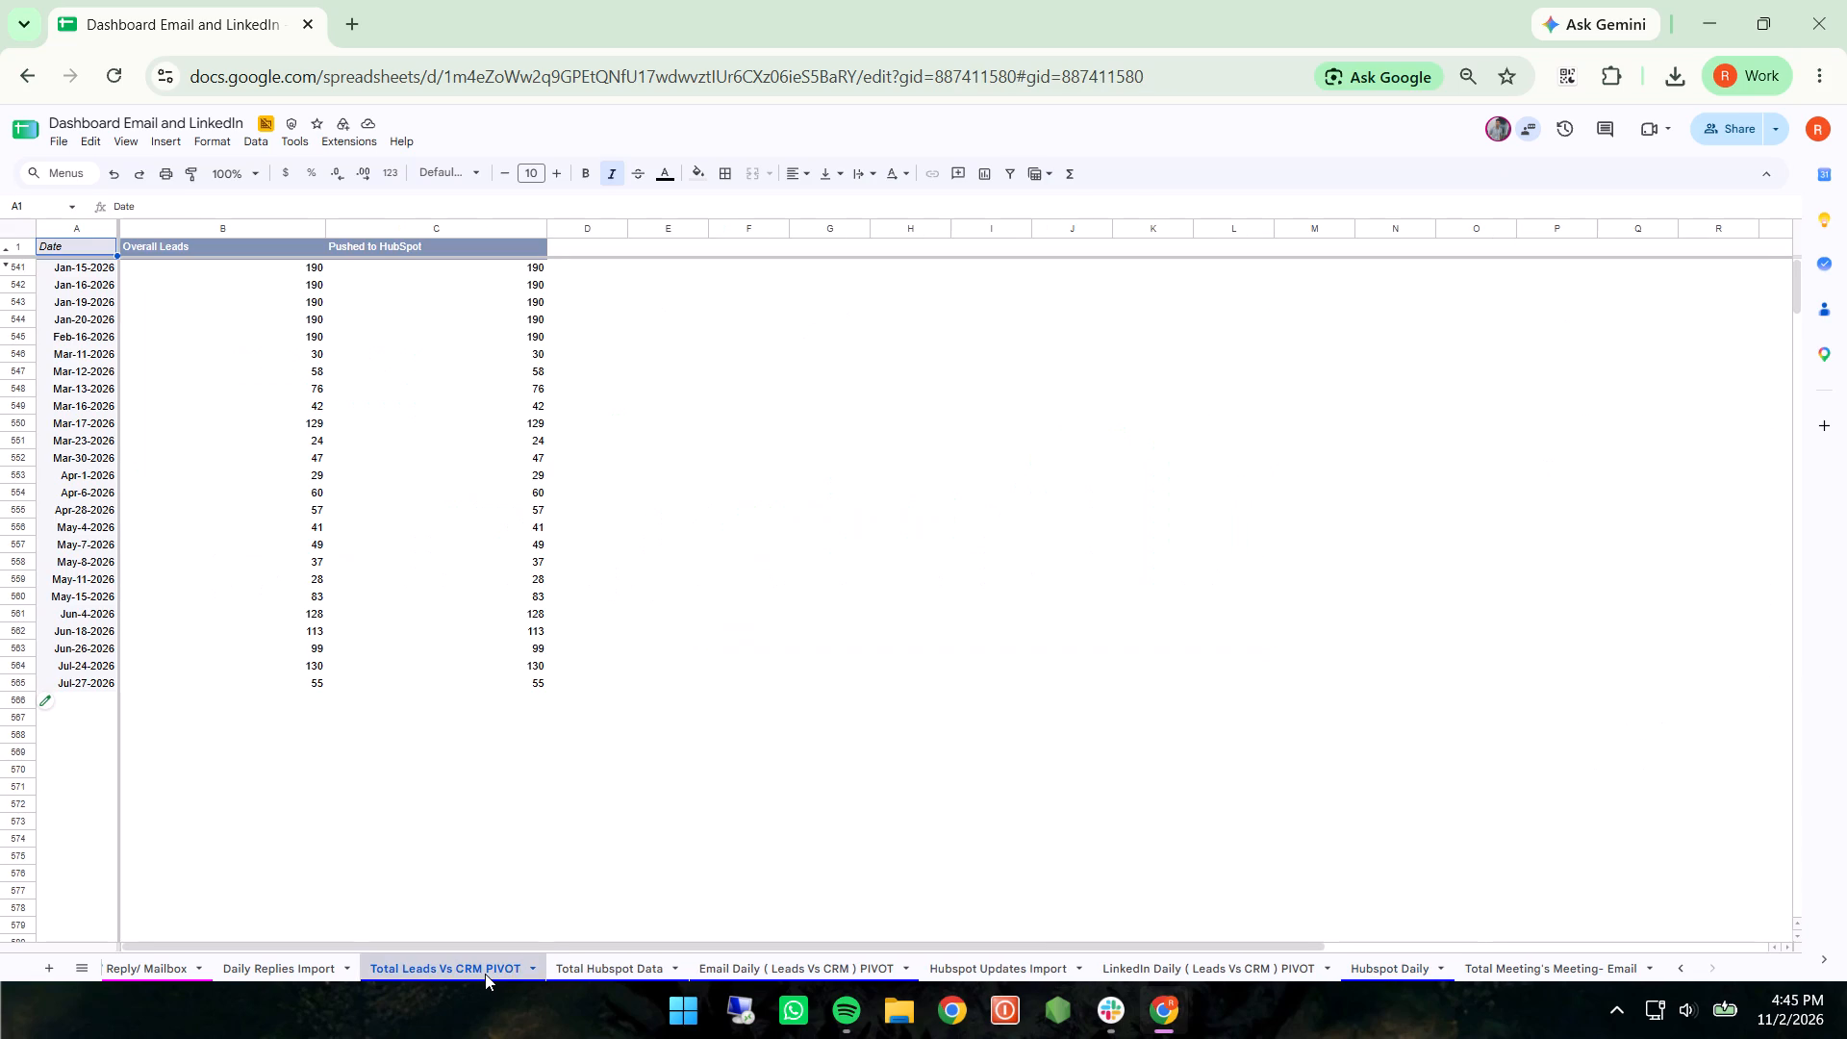
pyautogui.hscroll(-1, 163, 725)
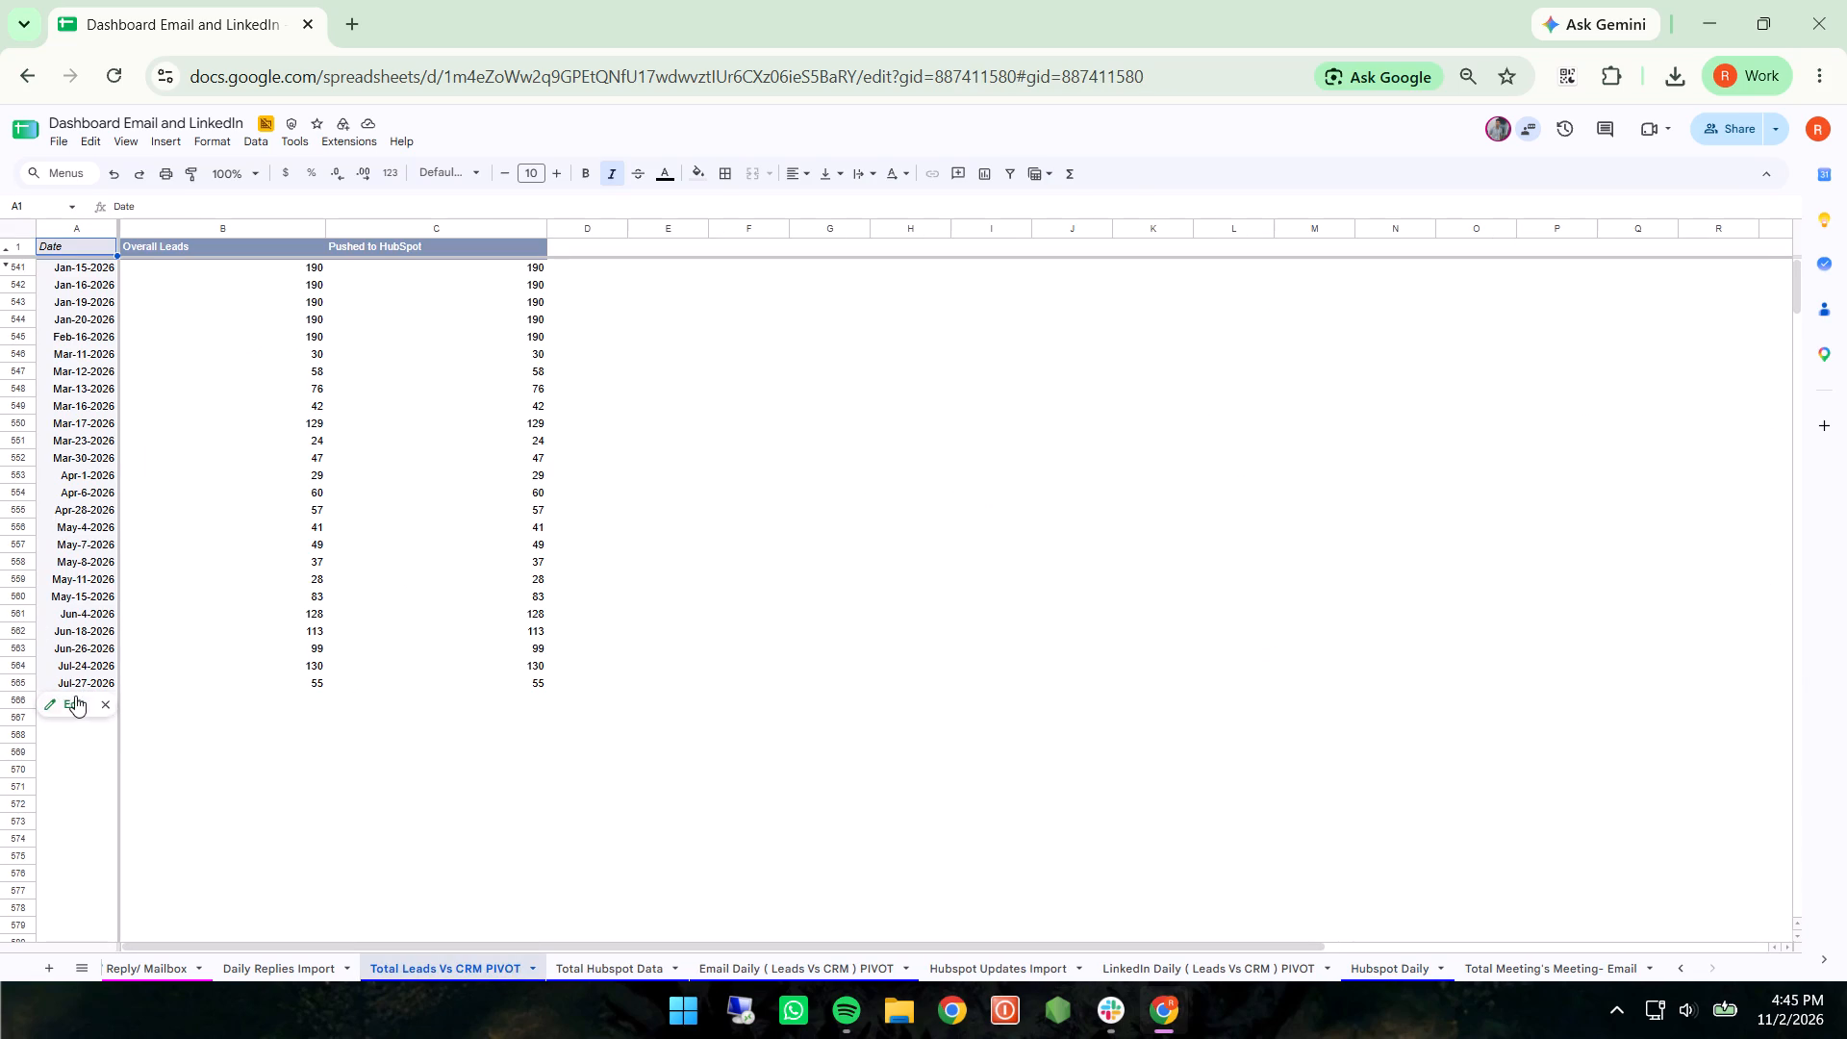
pyautogui.click(69, 700)
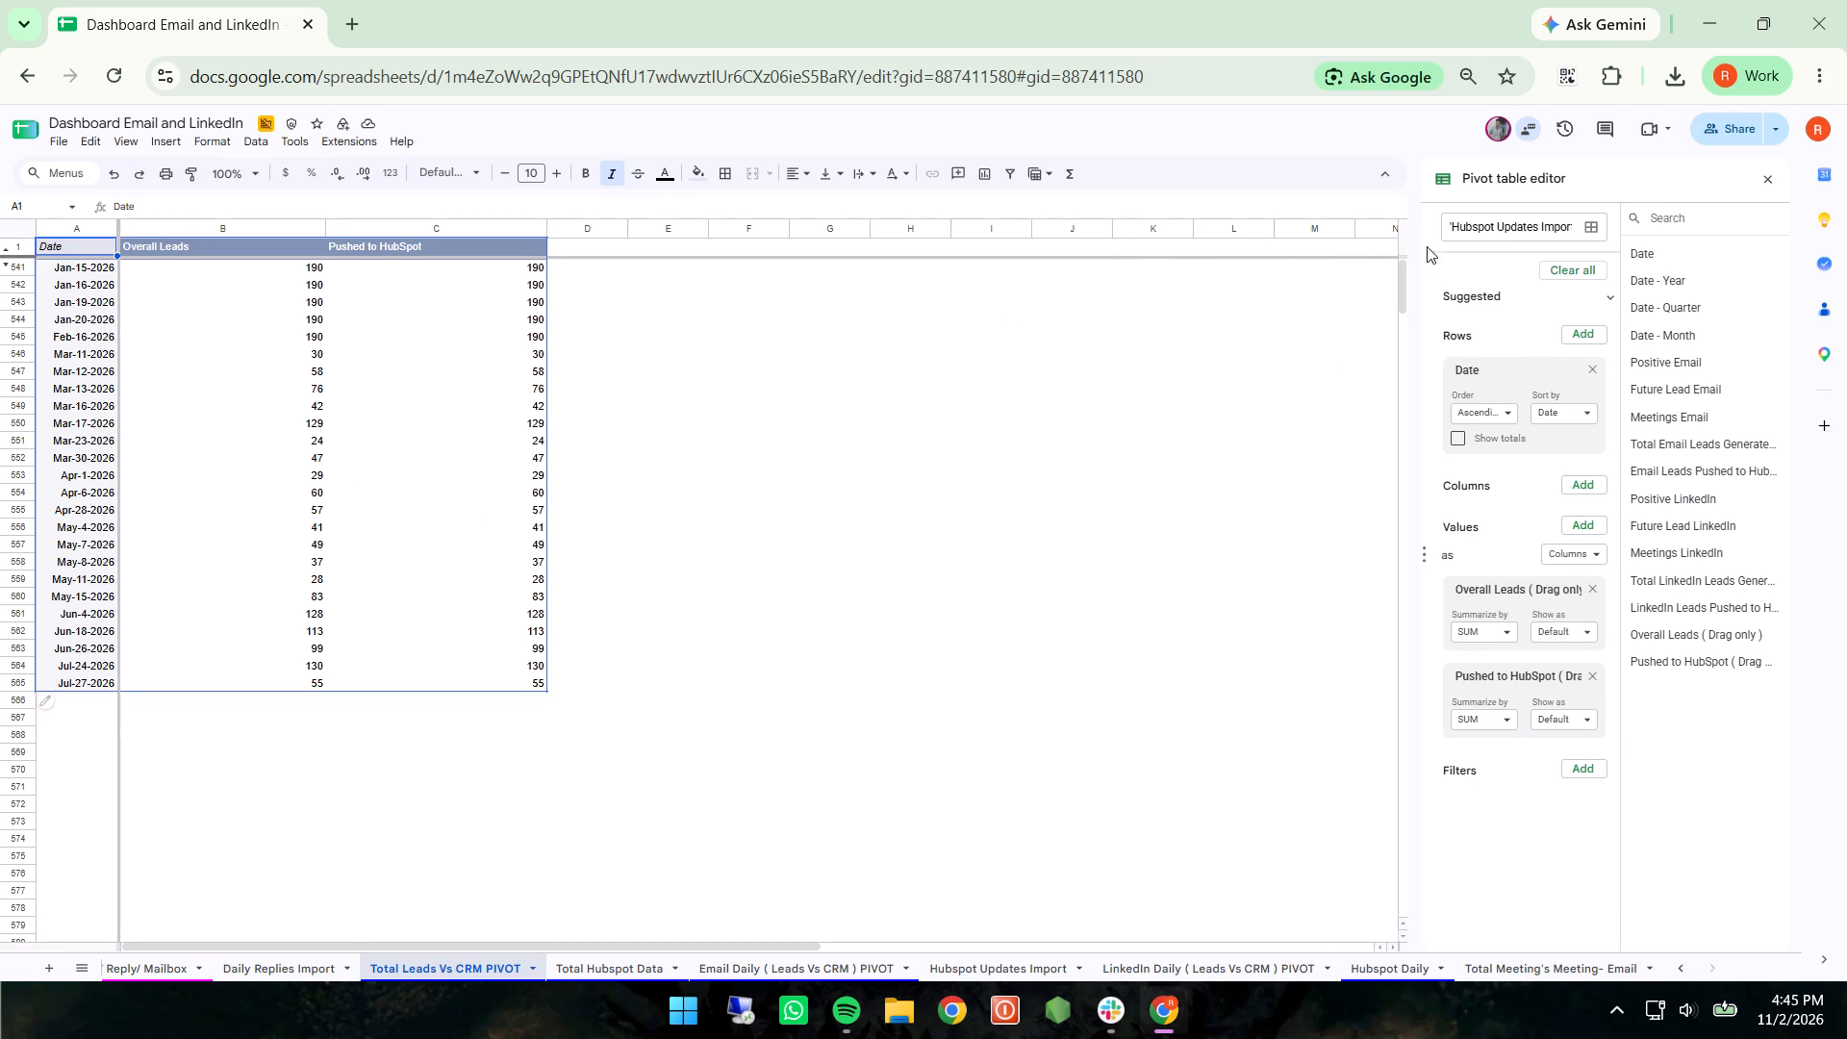
pyautogui.click(1523, 234)
pyautogui.press('Right')
pyautogui.press('Right')
pyautogui.press('Right')
pyautogui.press('Right')
pyautogui.press('Right')
pyautogui.press('Right')
pyautogui.press('Right')
pyautogui.press('Right')
pyautogui.press('Right')
pyautogui.press('Right')
pyautogui.press('Right')
pyautogui.press('Right')
pyautogui.press('Right')
pyautogui.press('Right')
pyautogui.press('Right')
pyautogui.press('Right')
pyautogui.press('Right')
pyautogui.press('Right')
pyautogui.press('Right')
pyautogui.press('Right')
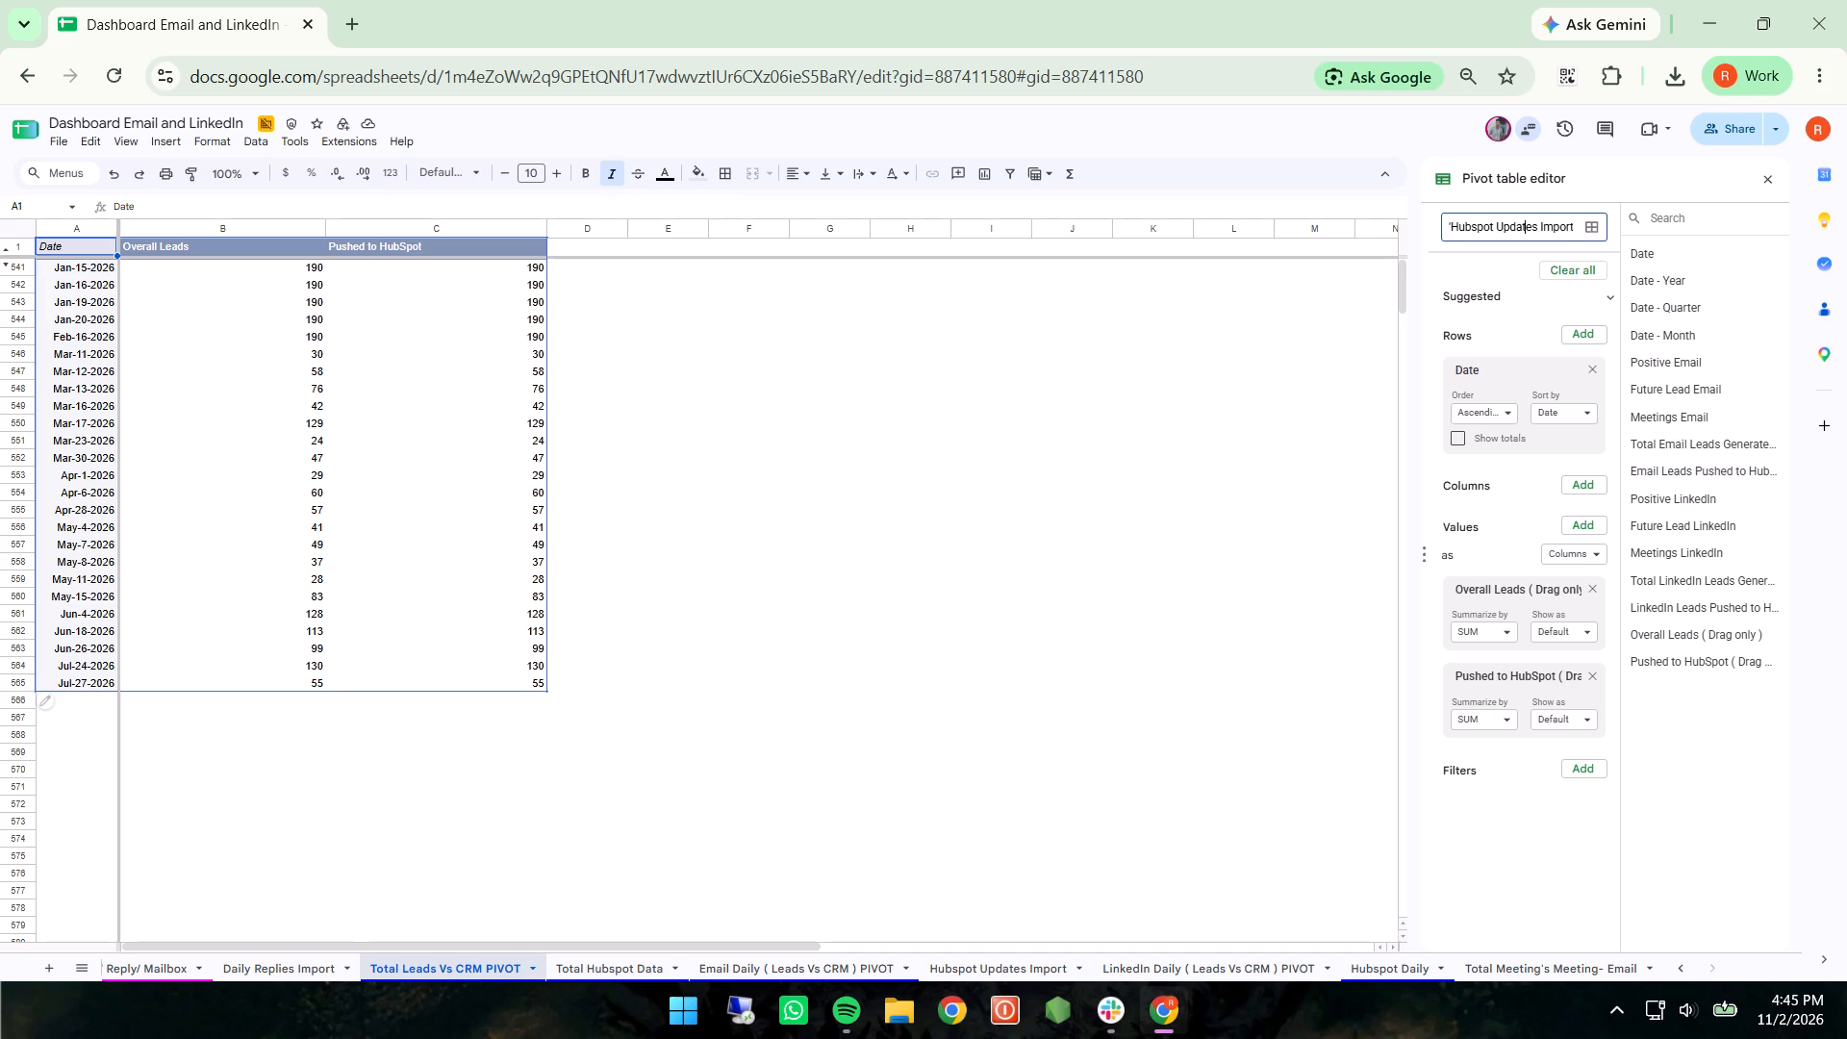
pyautogui.click(1096, 629)
# Examine the most recent dated rows on the Hubspot Updates Import sheet and inspect the last row's date and email lead cells.
pyautogui.click(996, 960)
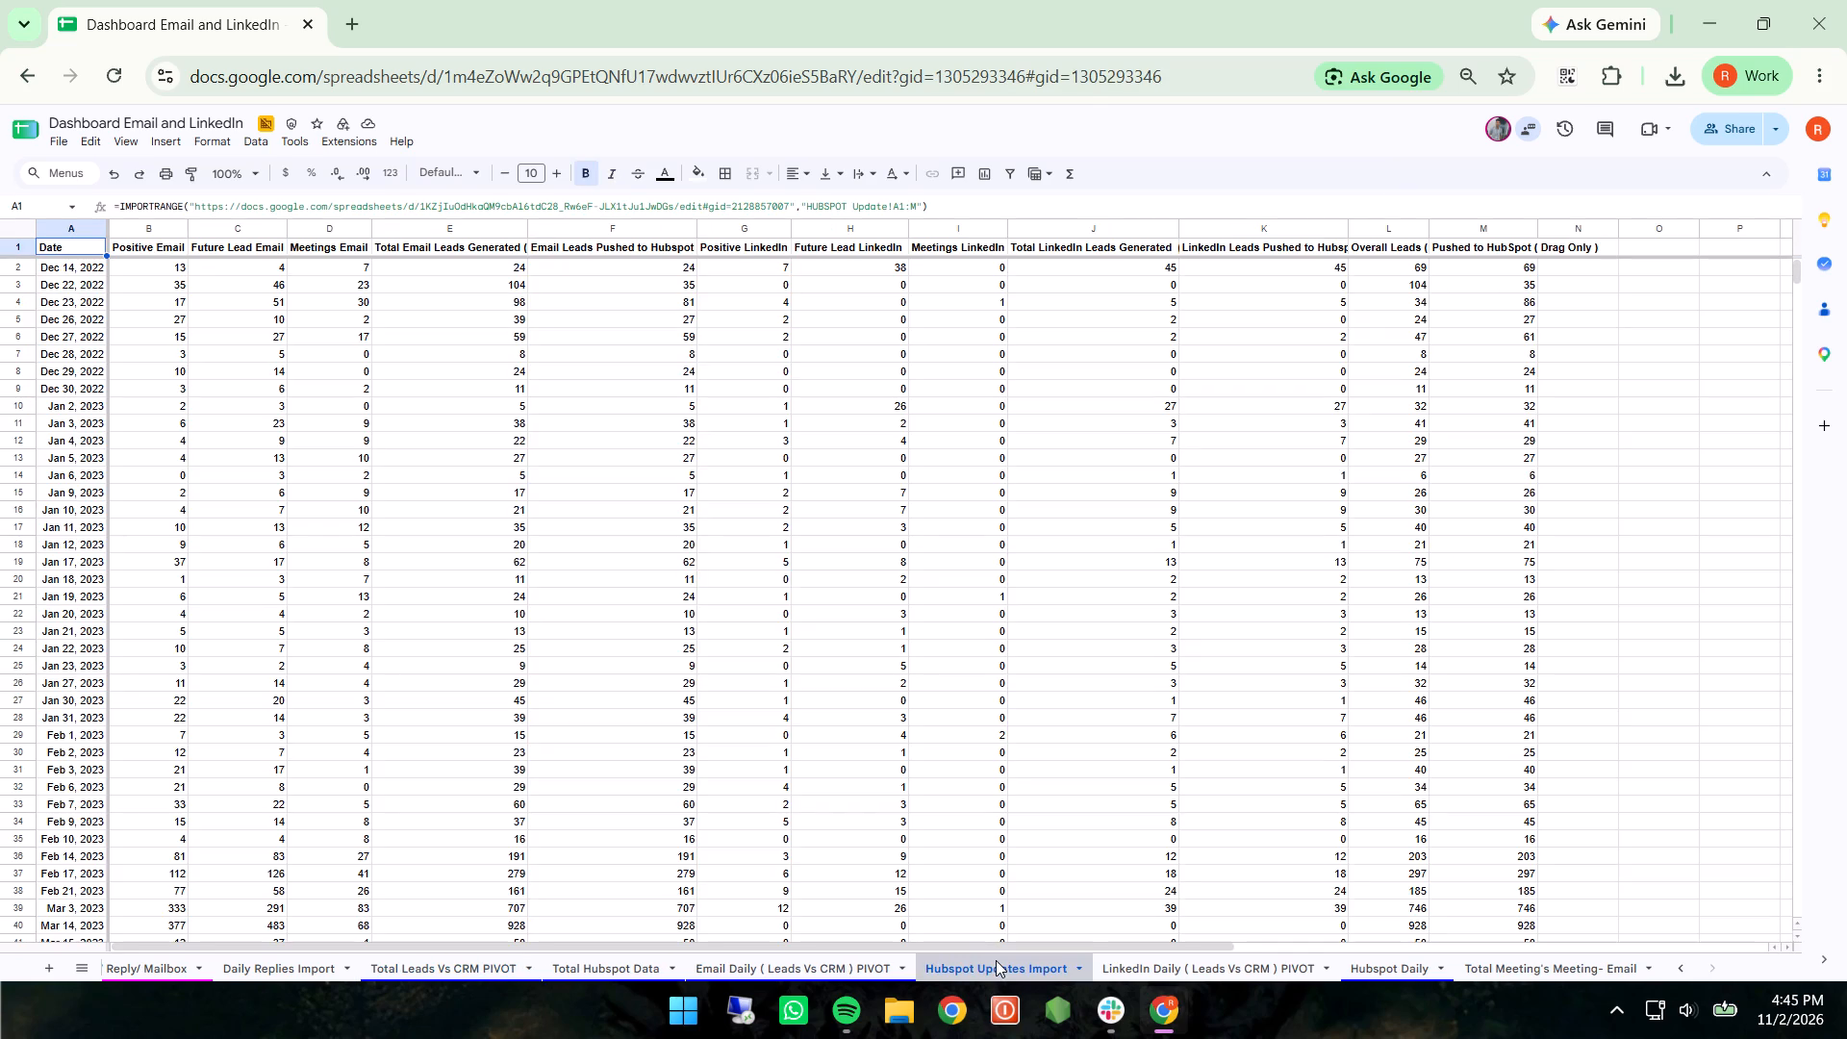
pyautogui.scroll(-15, 437, 735)
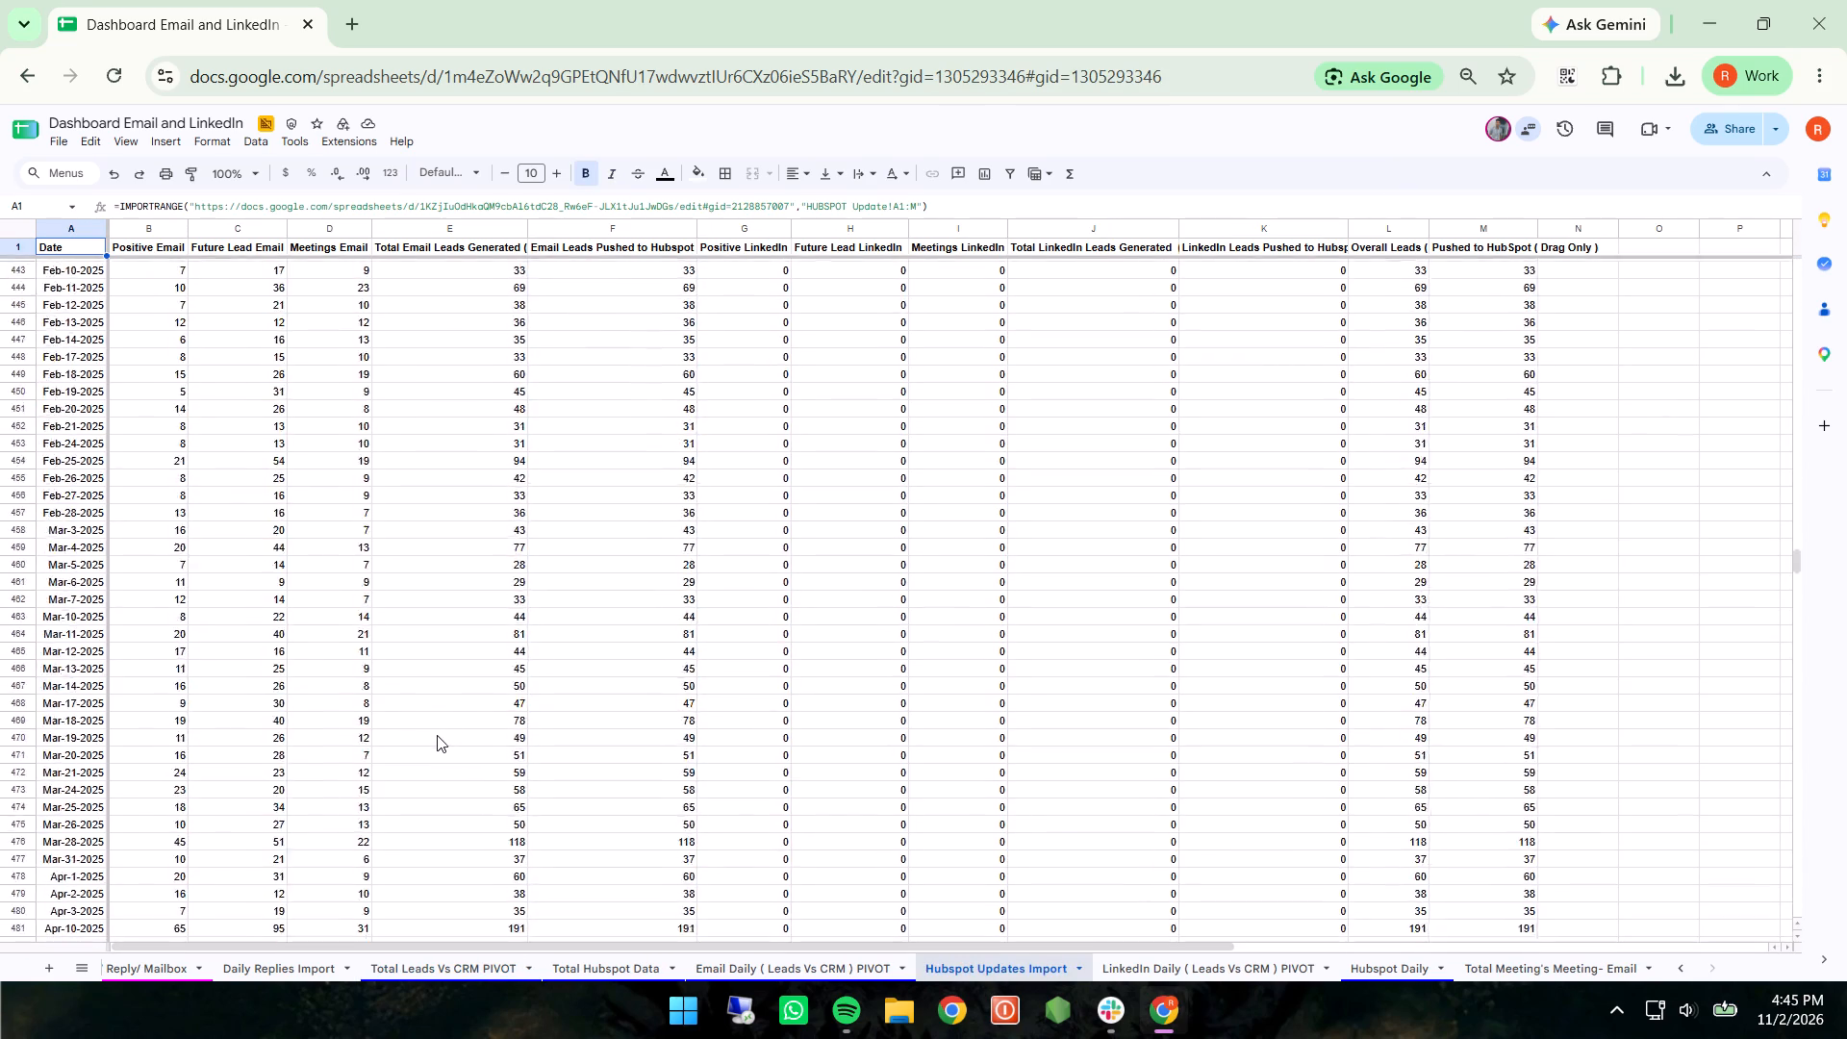
pyautogui.scroll(-4, 437, 735)
pyautogui.scroll(3, 437, 735)
pyautogui.scroll(-4, 437, 735)
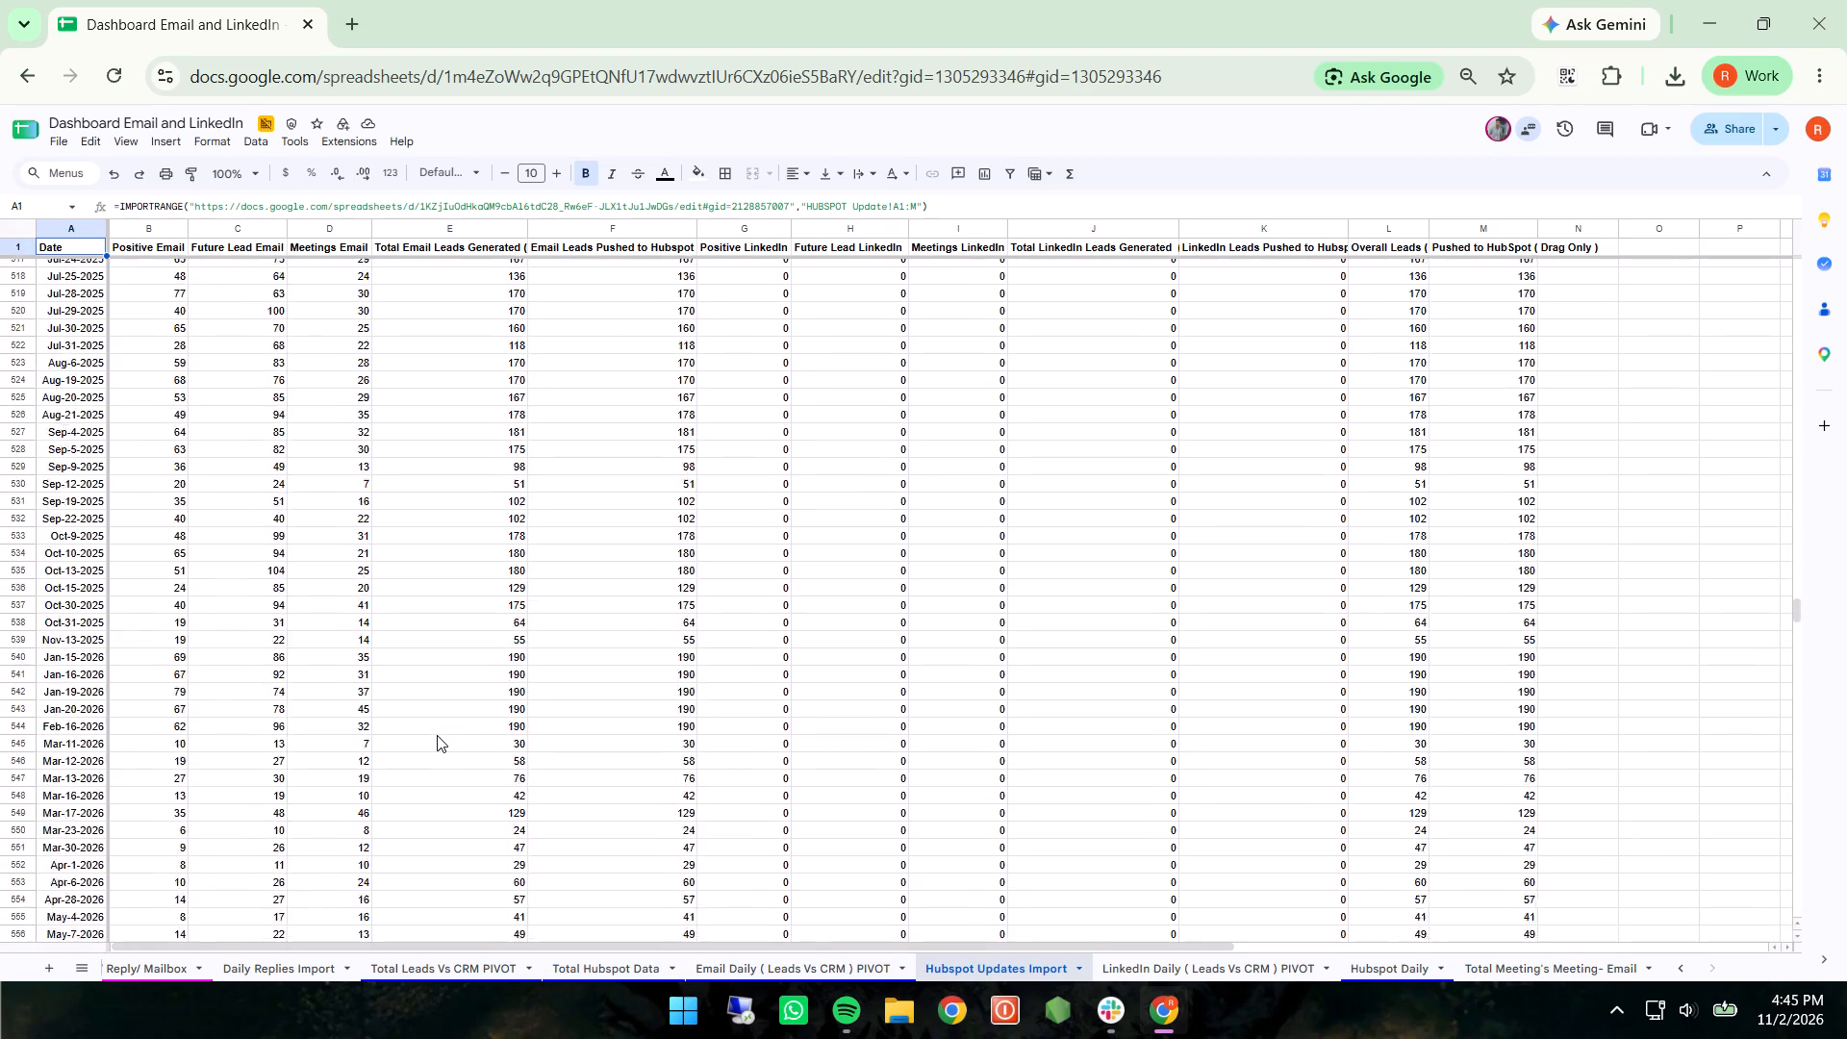
pyautogui.scroll(-3, 437, 735)
pyautogui.scroll(1, 437, 735)
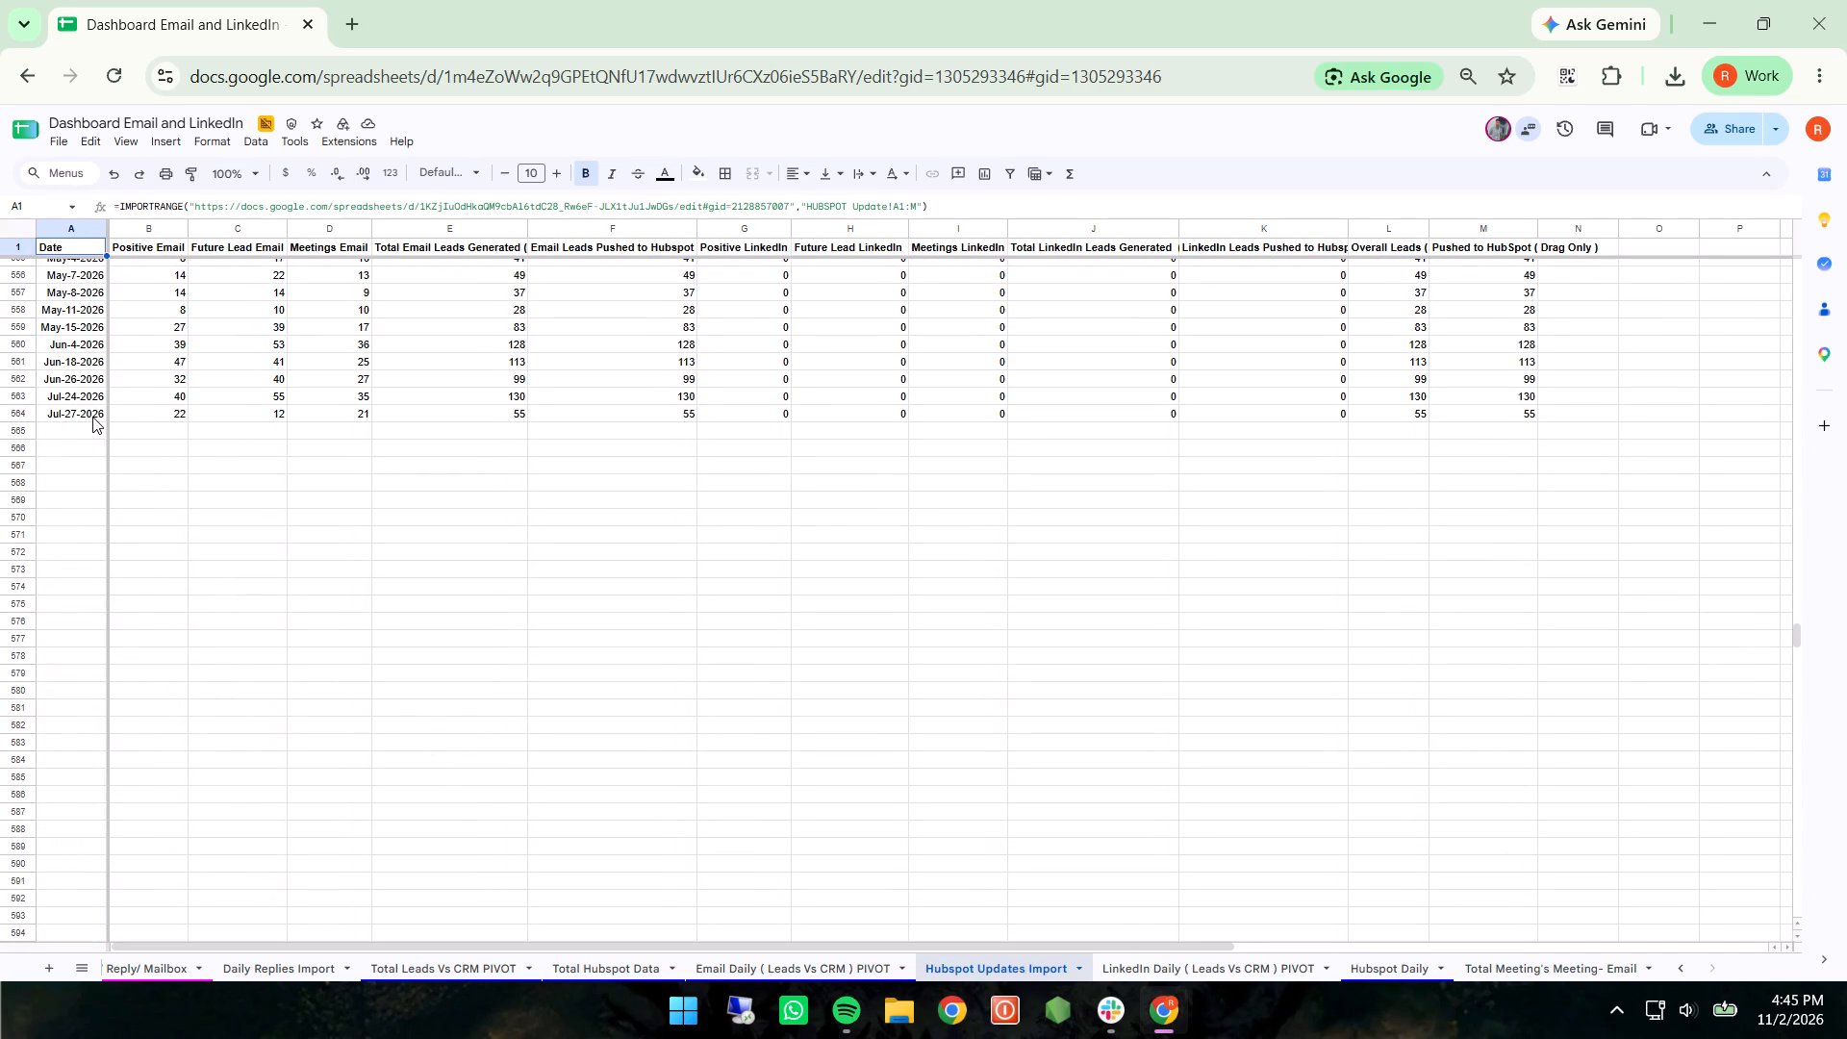
pyautogui.click(91, 416)
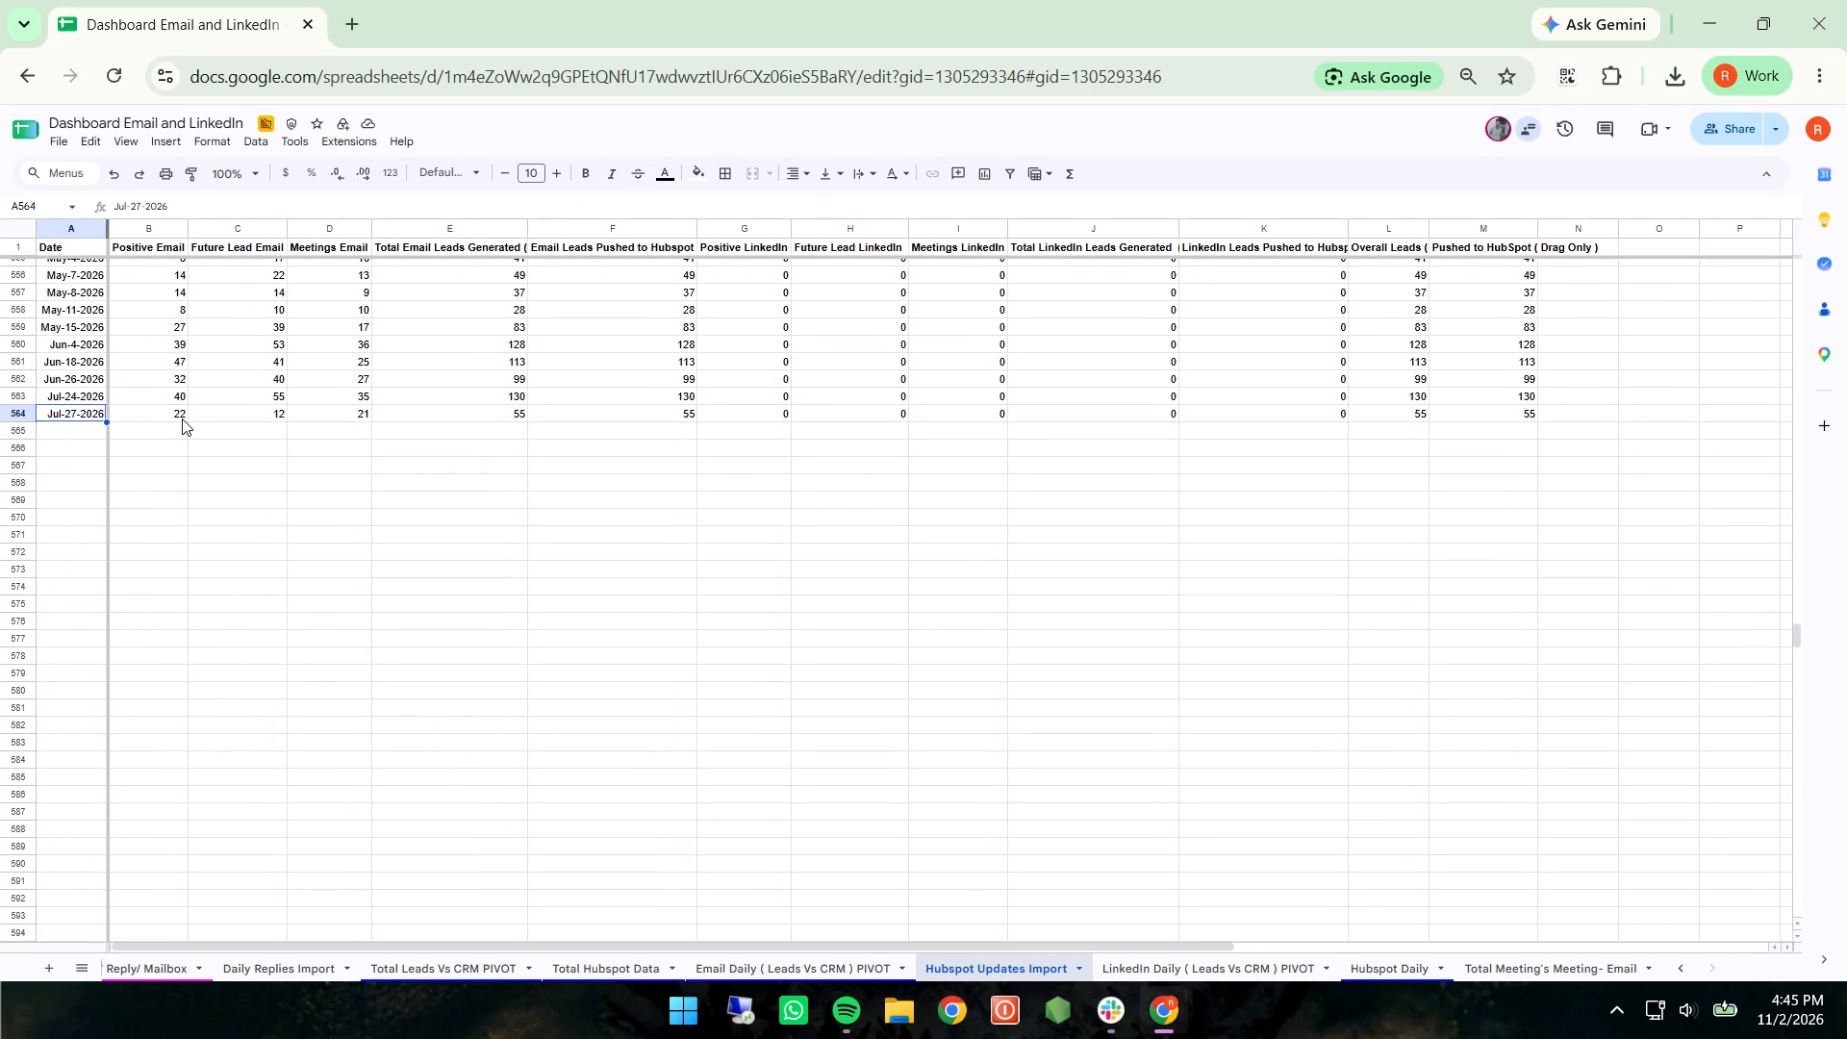
pyautogui.click(182, 418)
pyautogui.click(228, 417)
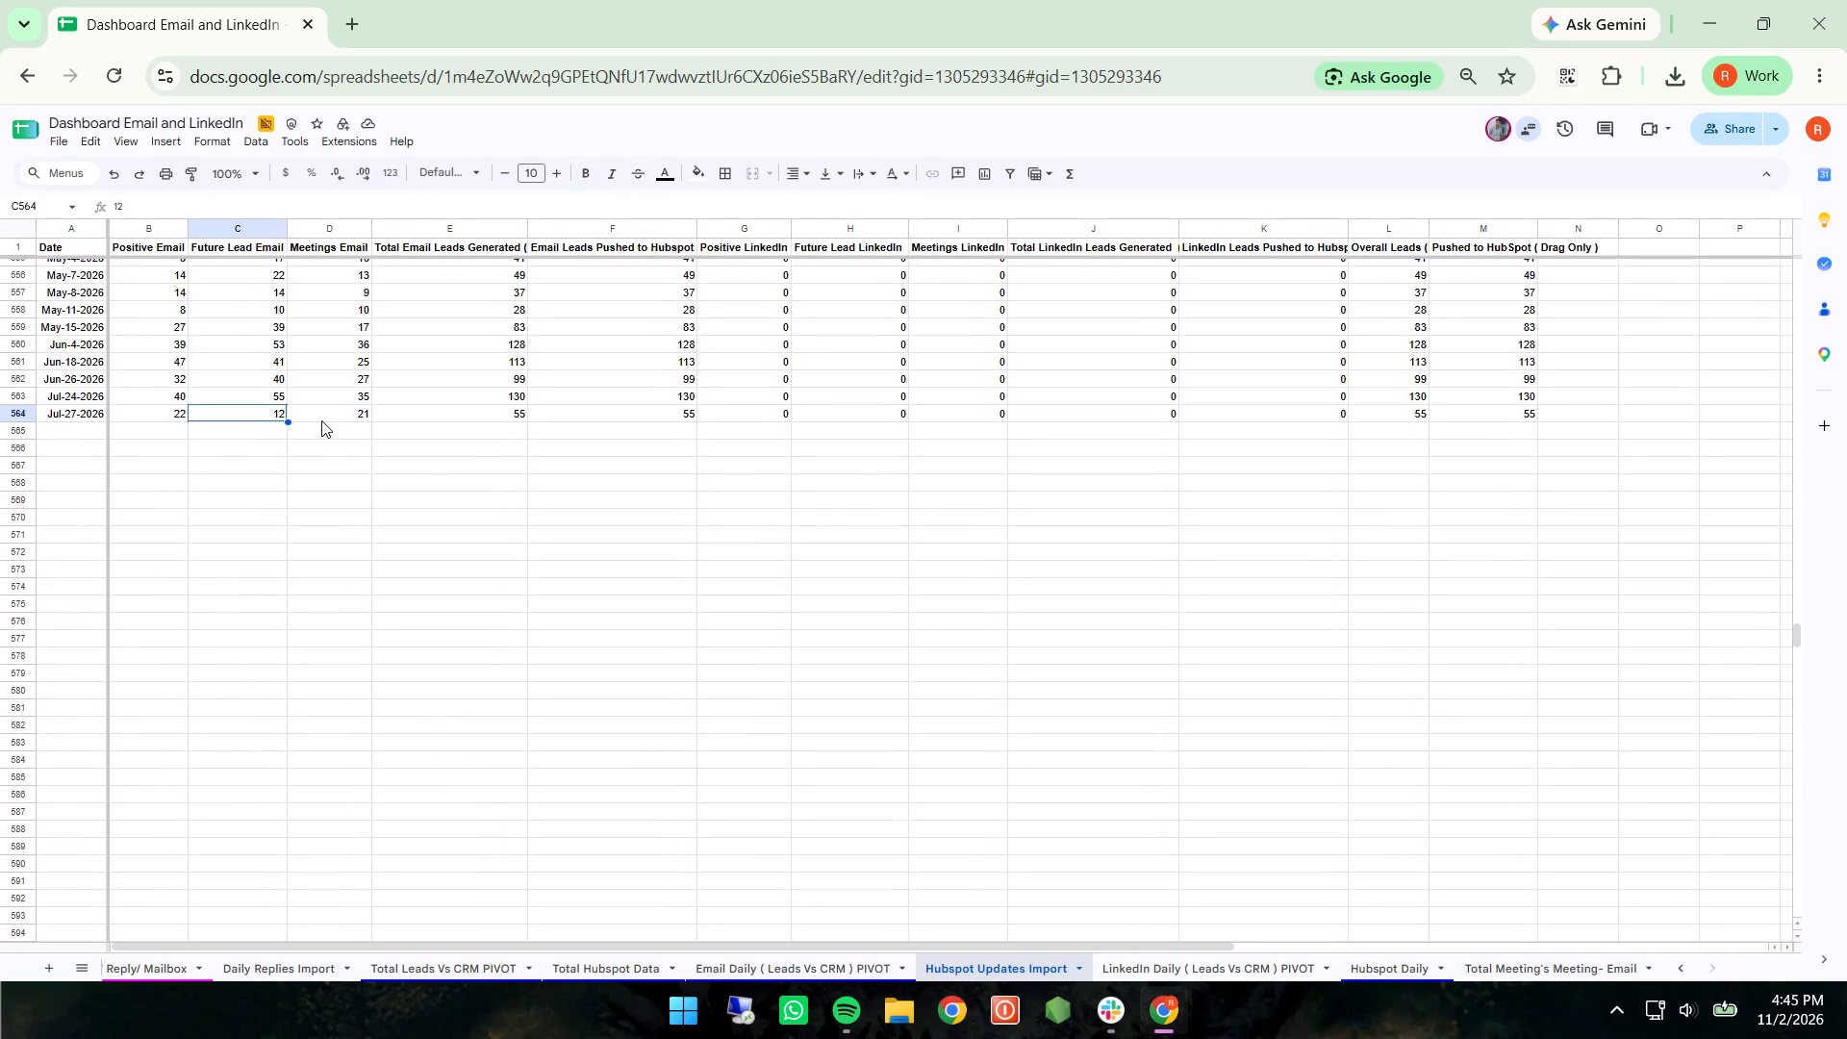
pyautogui.tripleClick(320, 409)
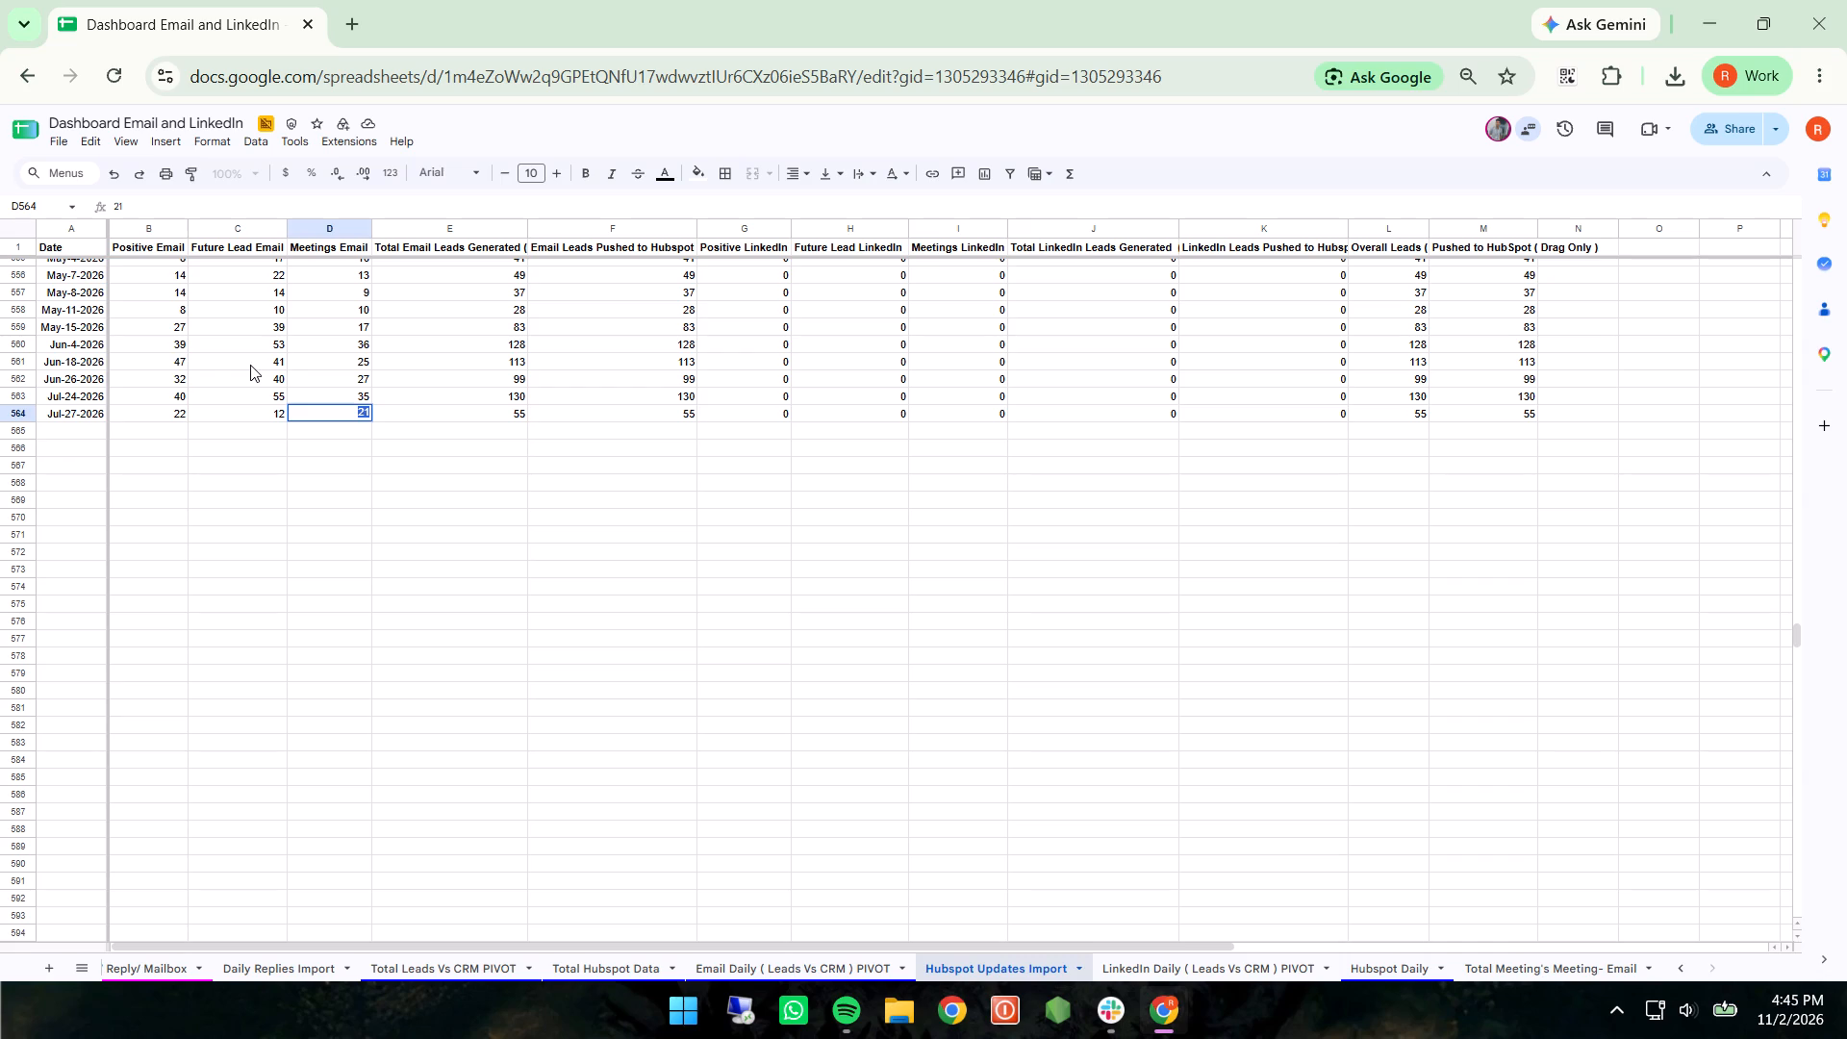
pyautogui.click(250, 365)
# Inspect the import formula in the Date header cell A1 of the Hubspot Updates Import sheet.
pyautogui.scroll(20, 250, 365)
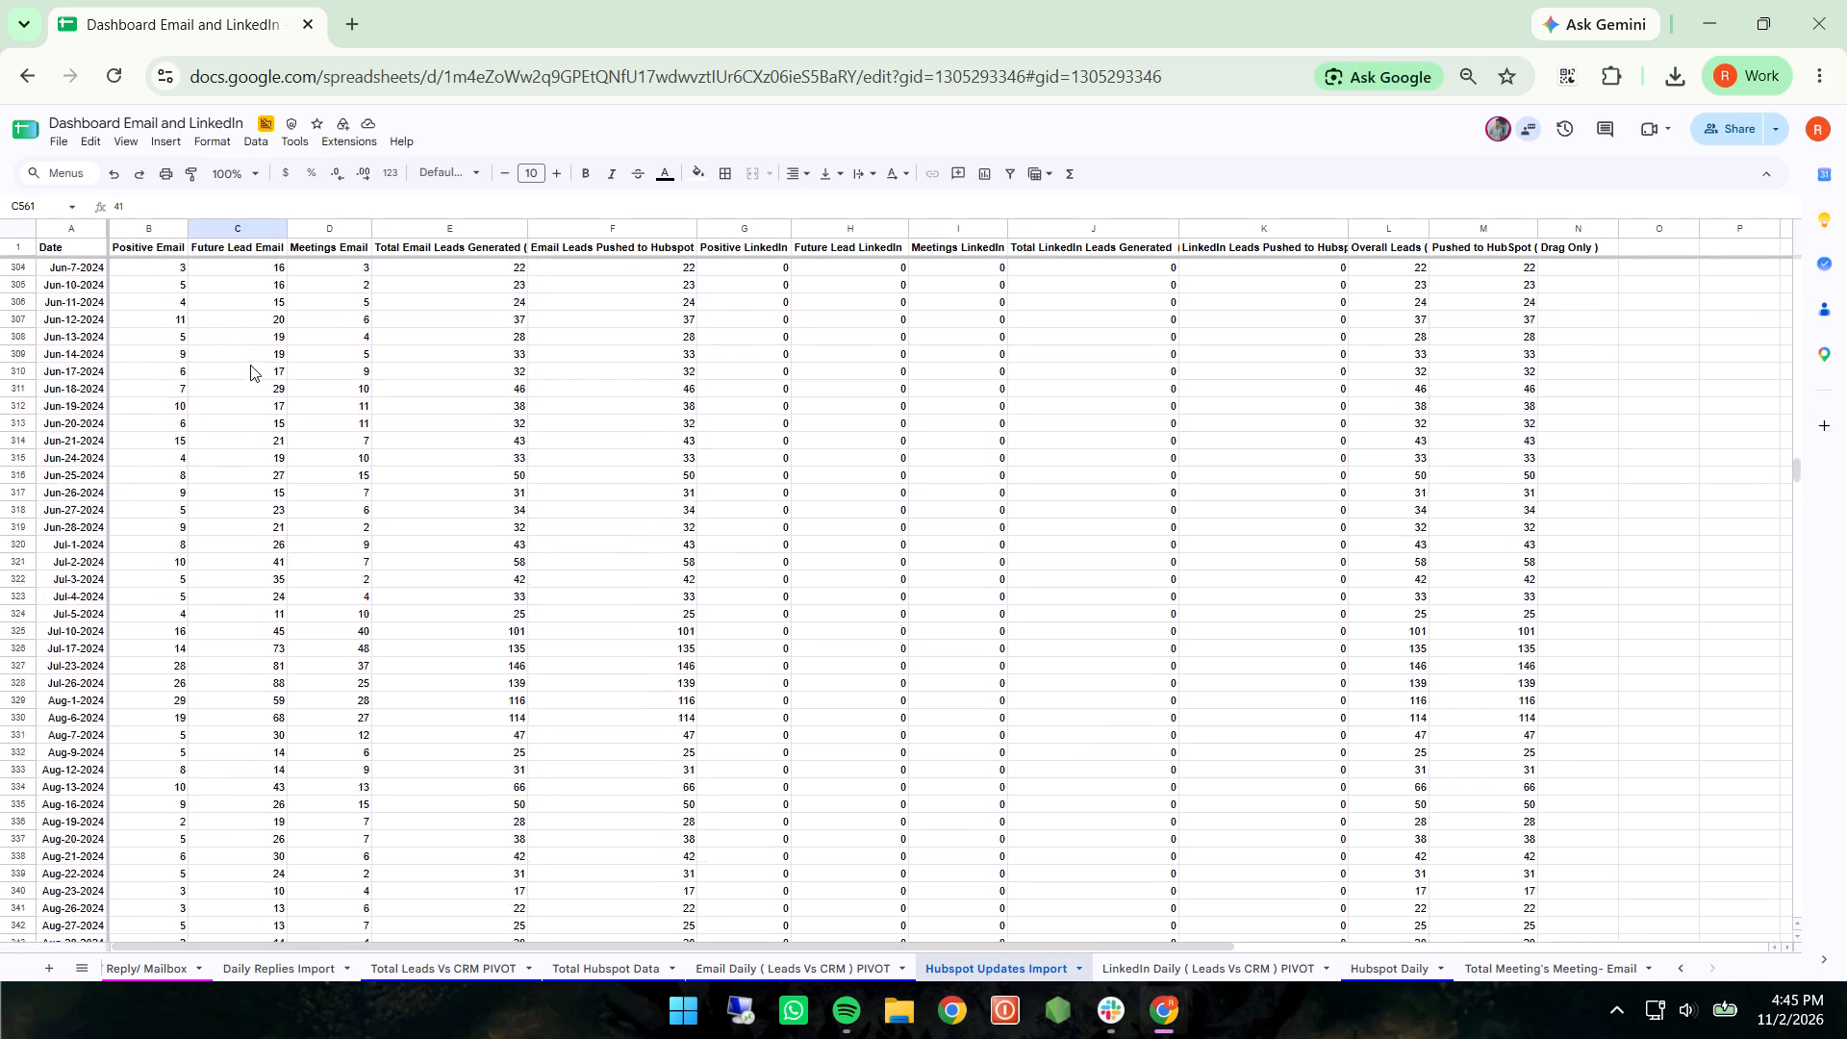
pyautogui.scroll(20, 250, 365)
pyautogui.scroll(10, 250, 365)
pyautogui.click(87, 243)
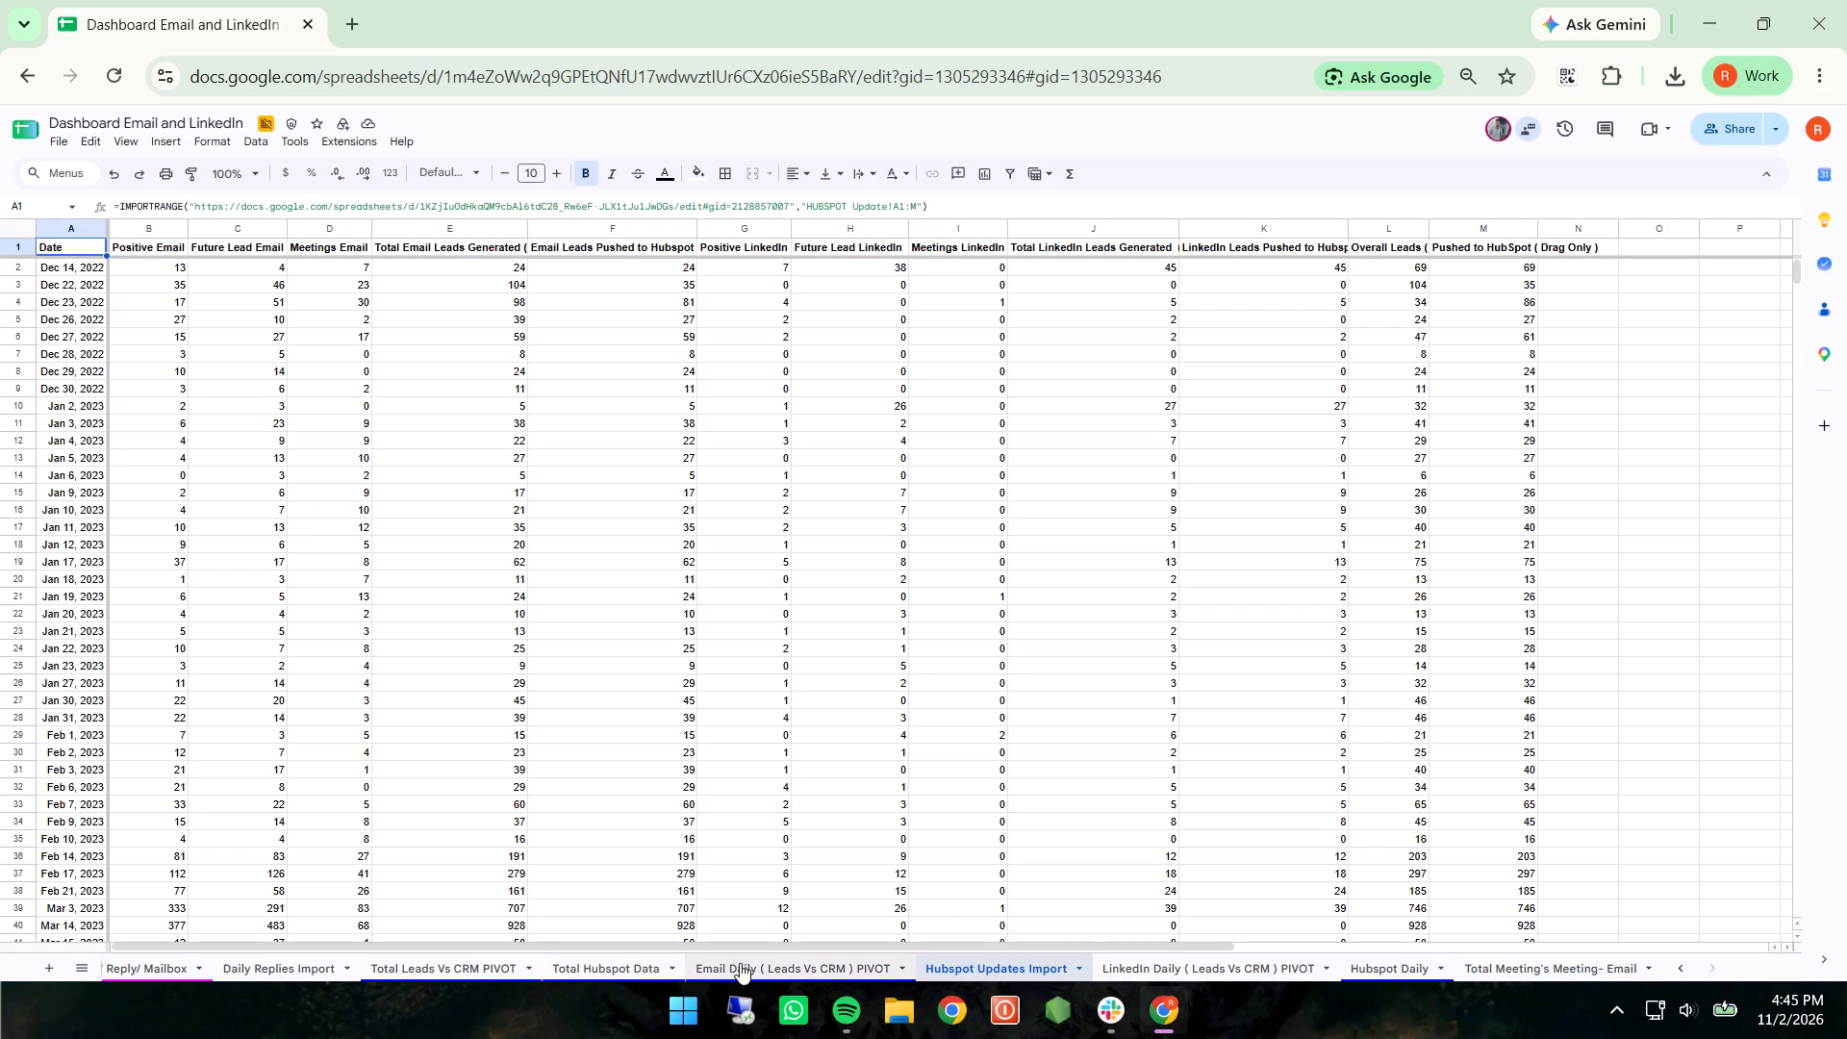
# Look through the Email_Monthly, Natasha_status Stats, Email_Daily ( Cold ) and Overall Contacts/ Reply/ Mailbox sheets, examining the latest rows of the last one.
pyautogui.hscroll(-2, 740, 963)
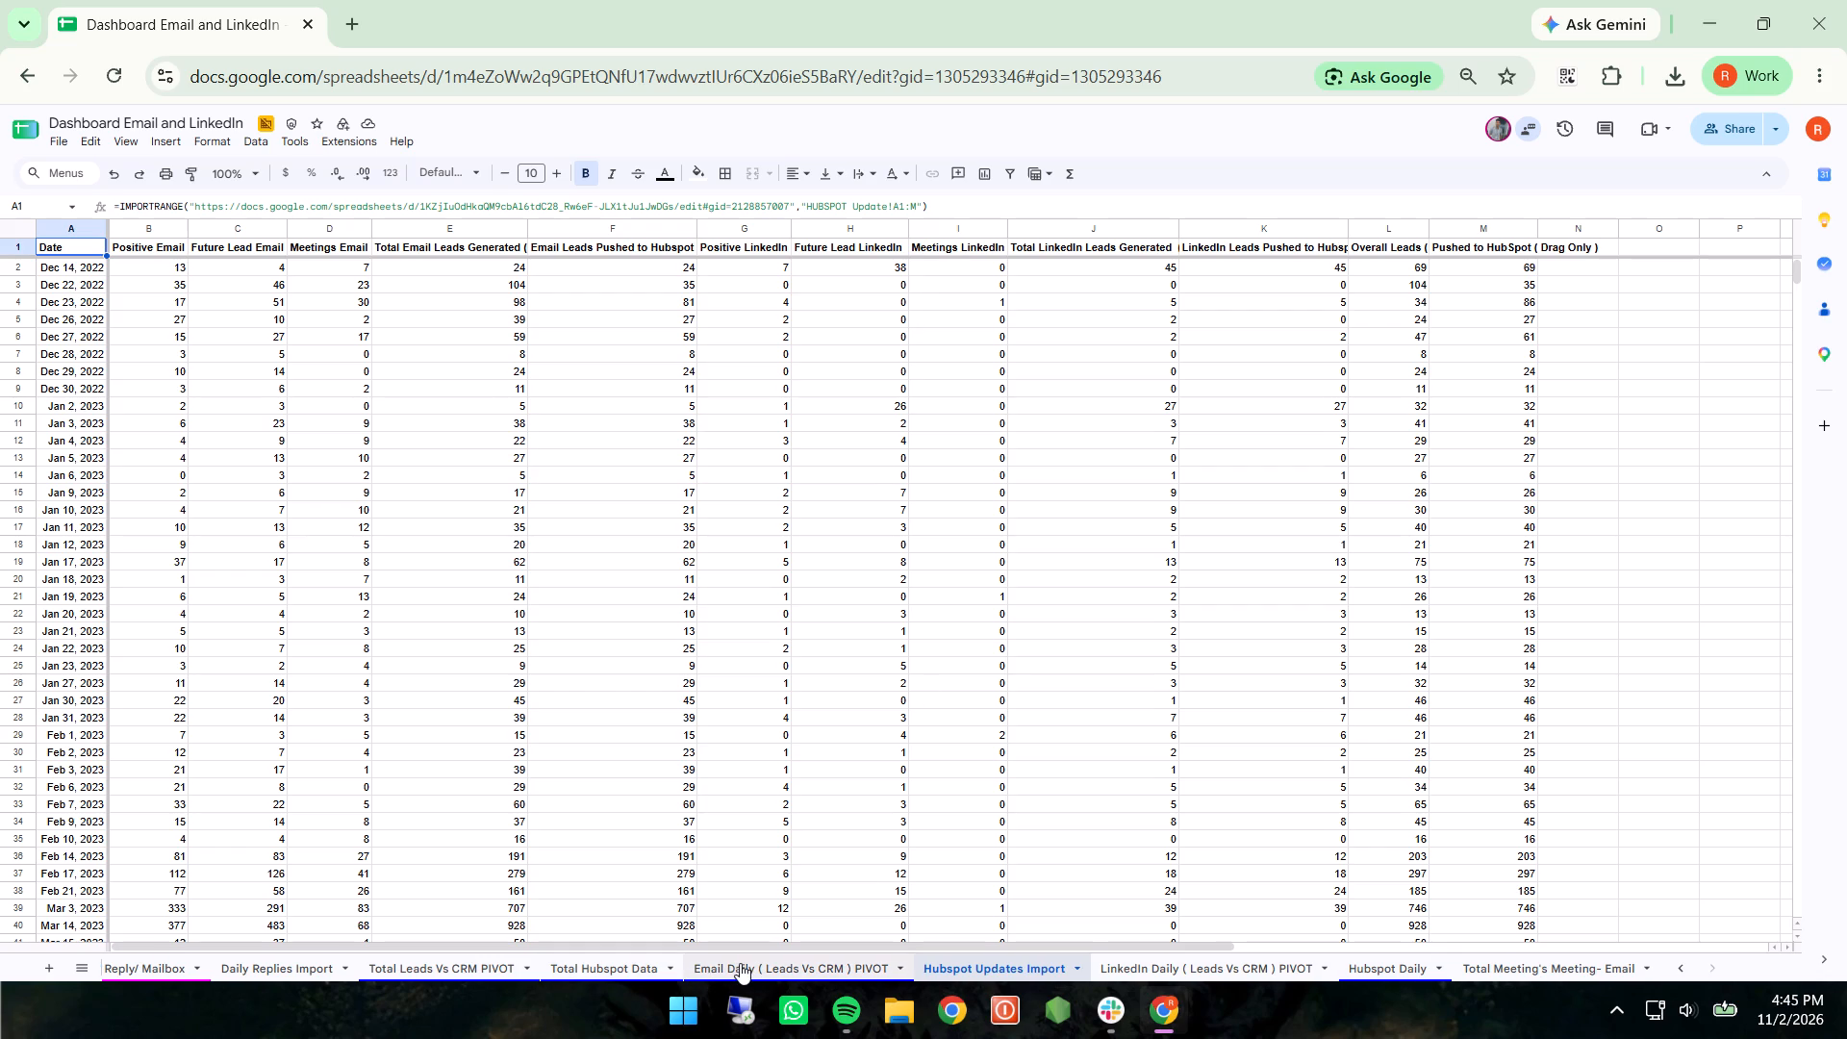
pyautogui.hscroll(-1, 740, 963)
pyautogui.hscroll(15, 740, 963)
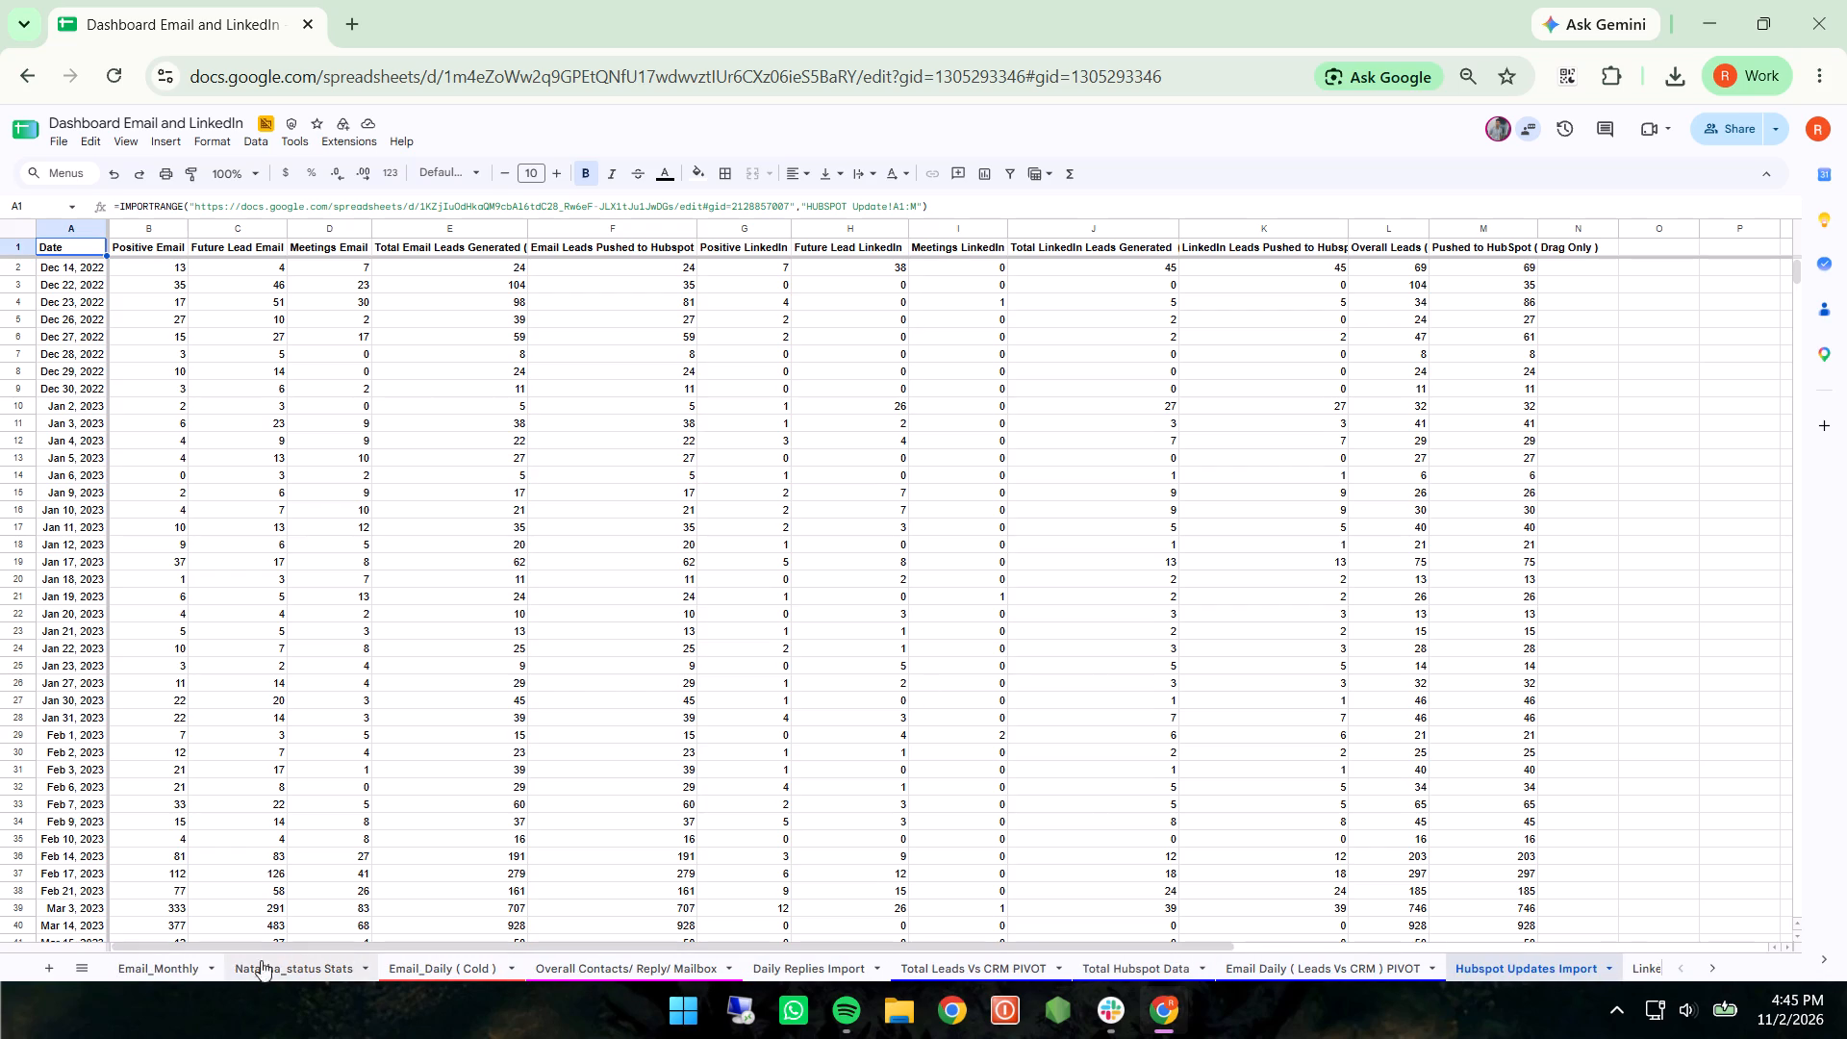
pyautogui.click(182, 974)
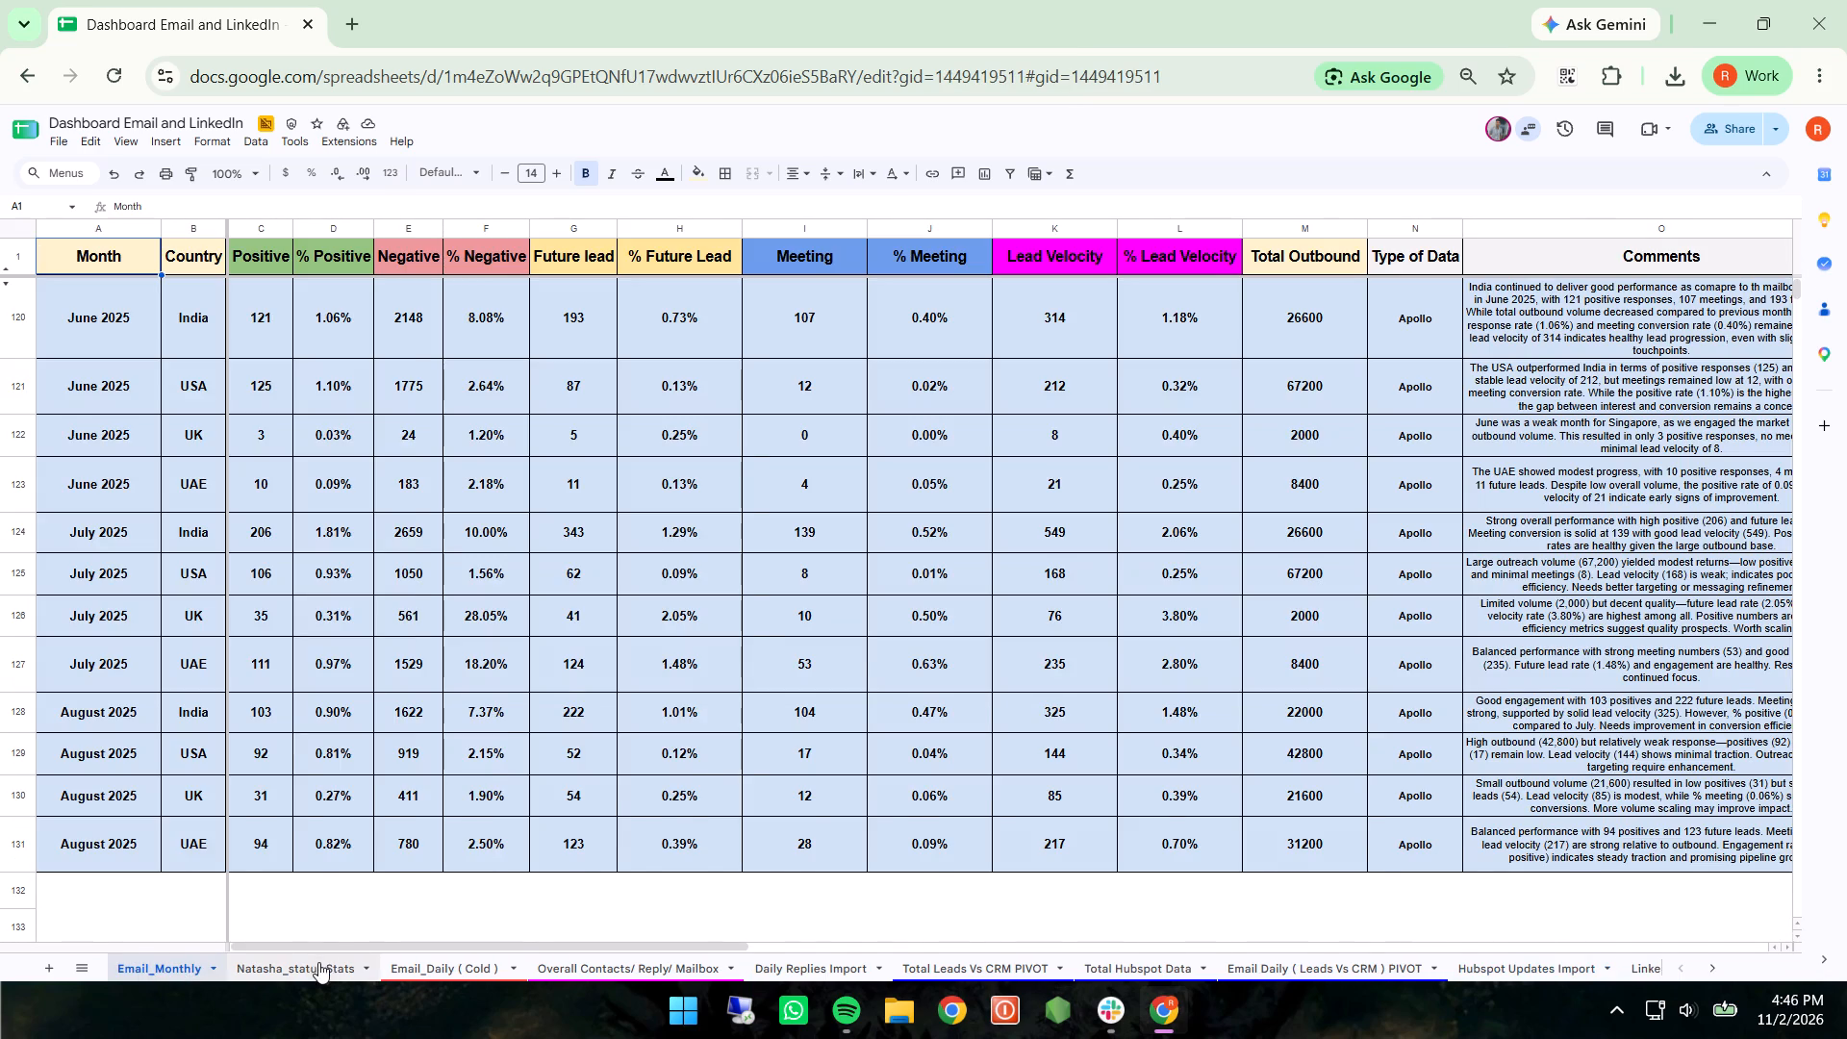
pyautogui.click(318, 962)
pyautogui.click(392, 967)
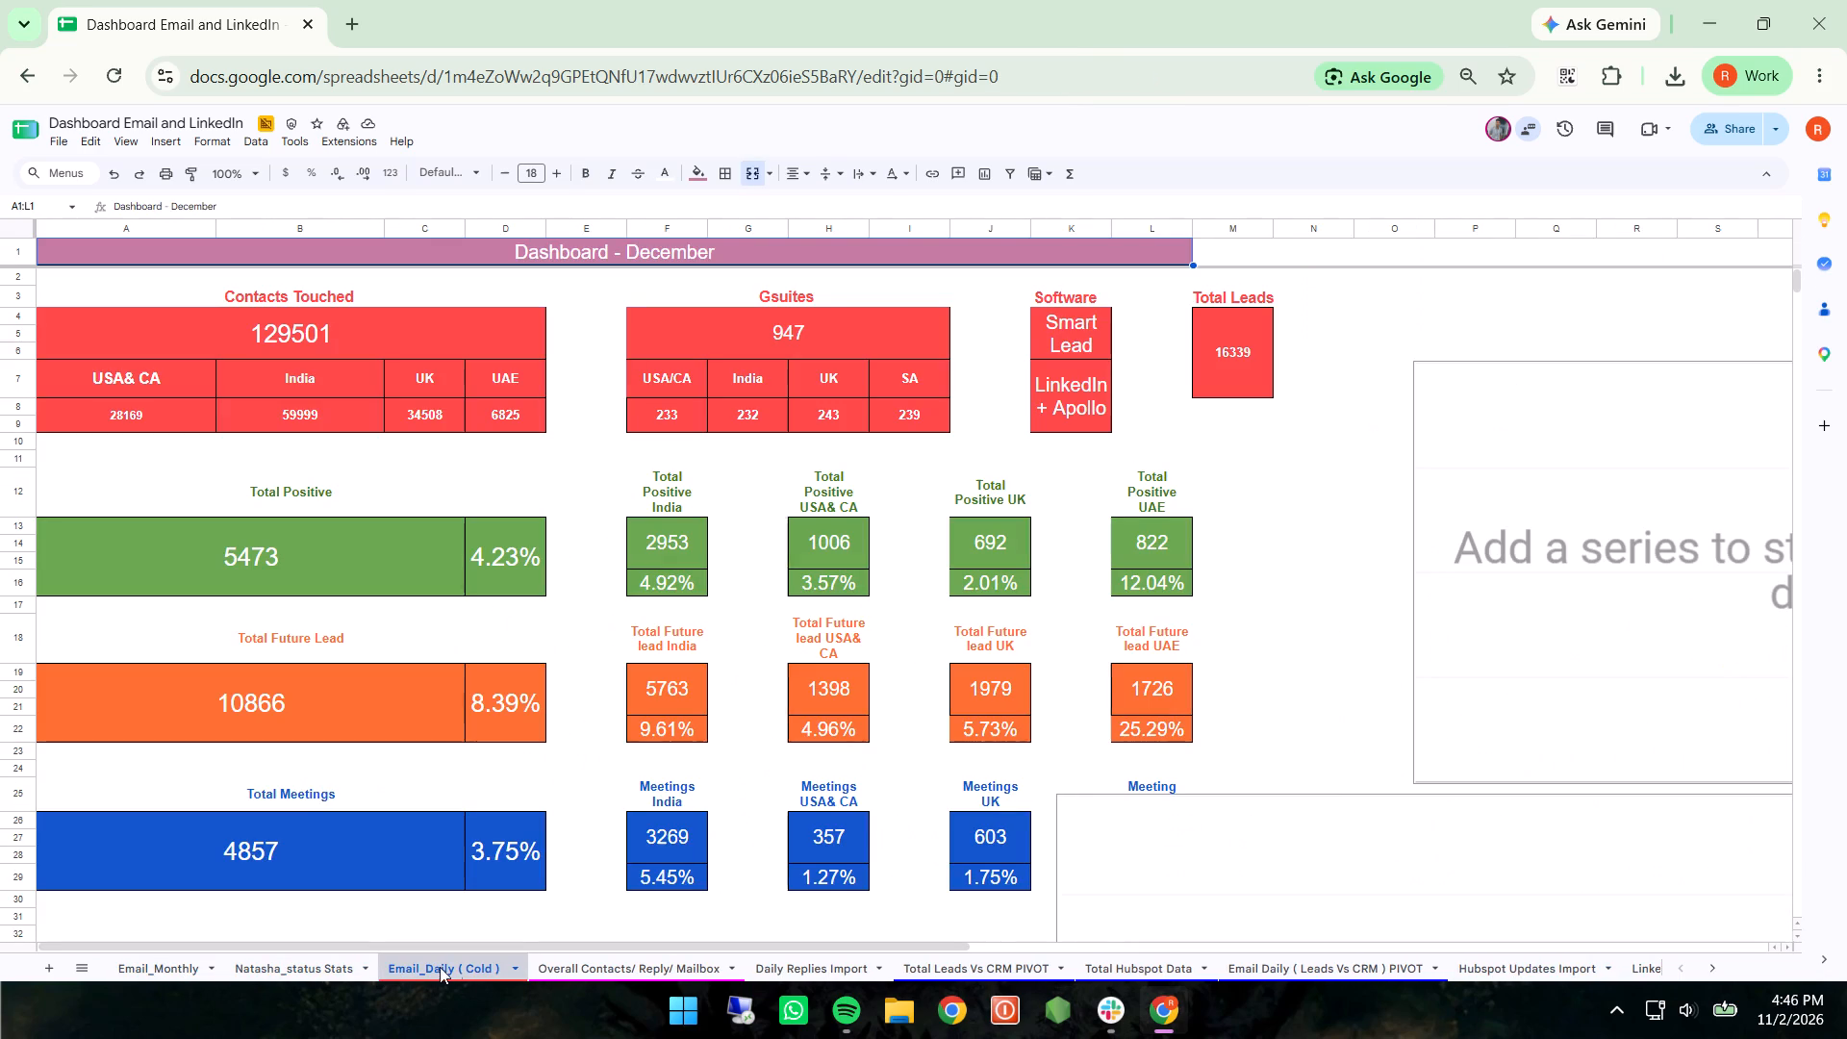
pyautogui.click(580, 966)
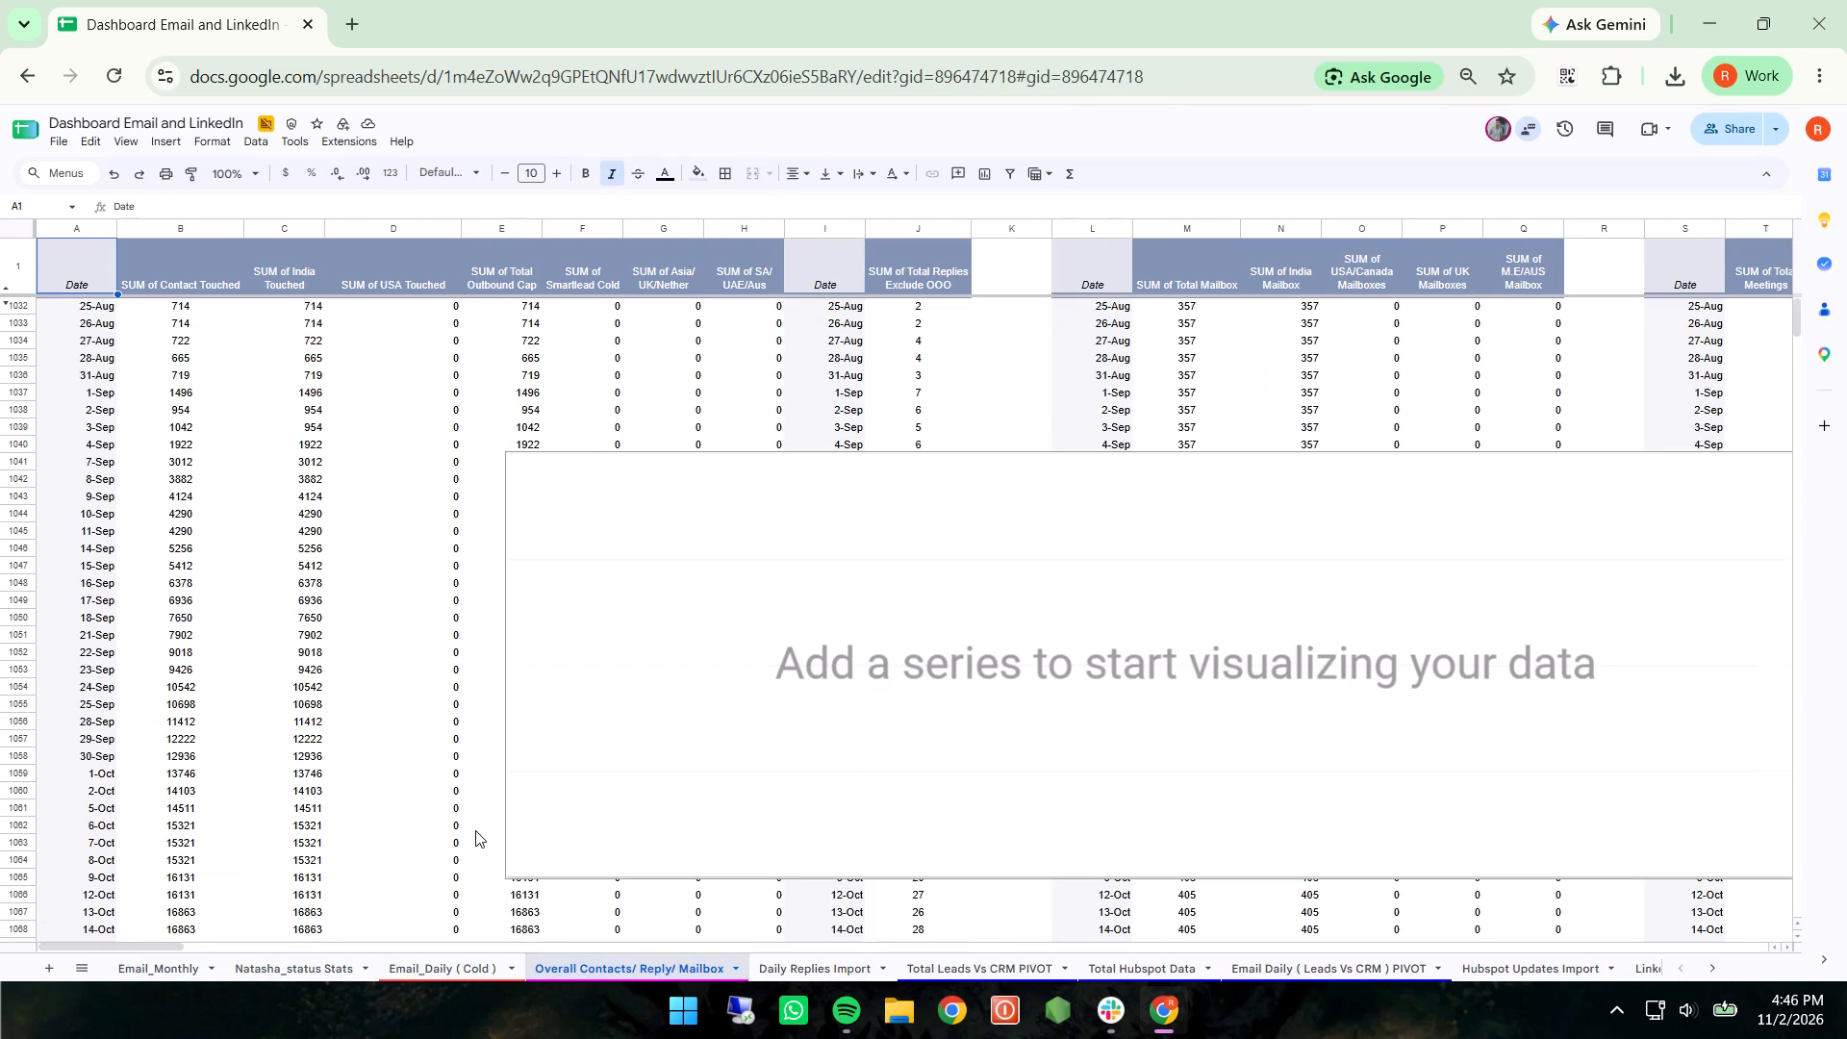
pyautogui.scroll(-3, 475, 830)
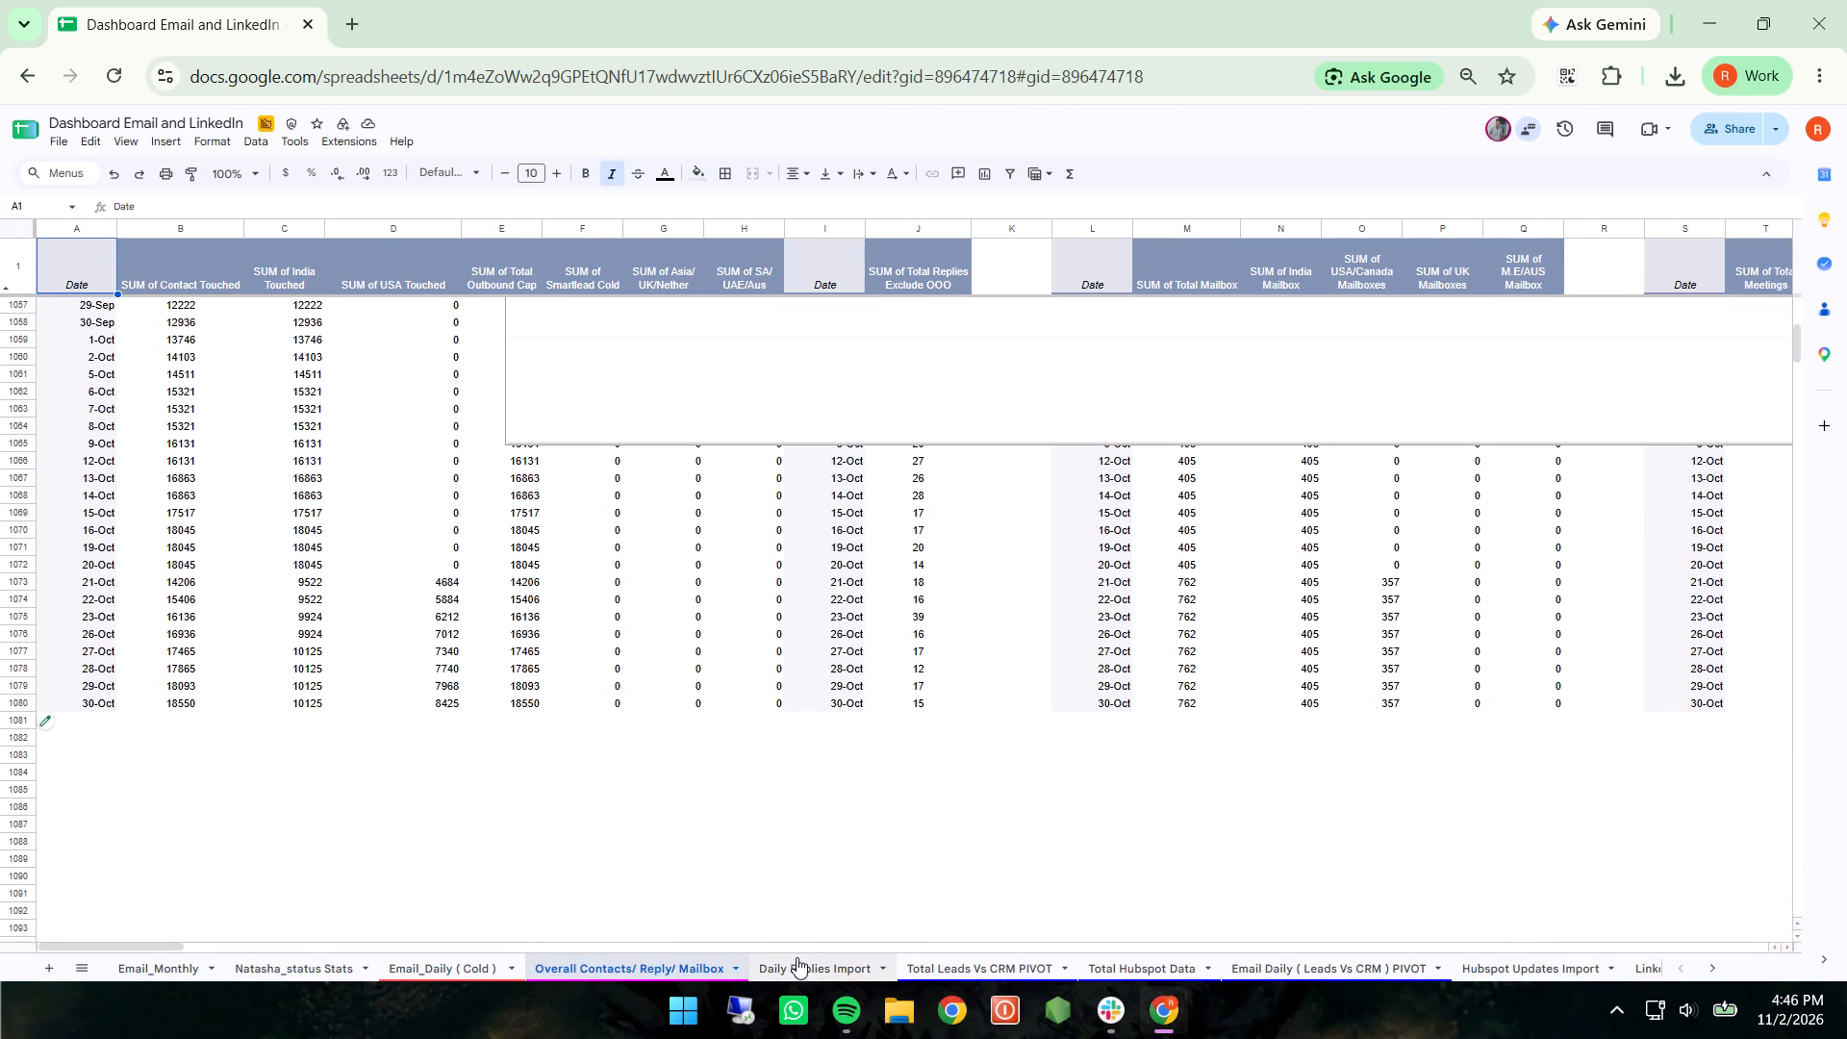
# Look through the Daily Replies Import, Total Leads Vs CRM PIVOT, Total Hubspot Data and Email Daily ( Leads Vs CRM ) PIVOT sheets, checking their latest rows.
pyautogui.click(797, 957)
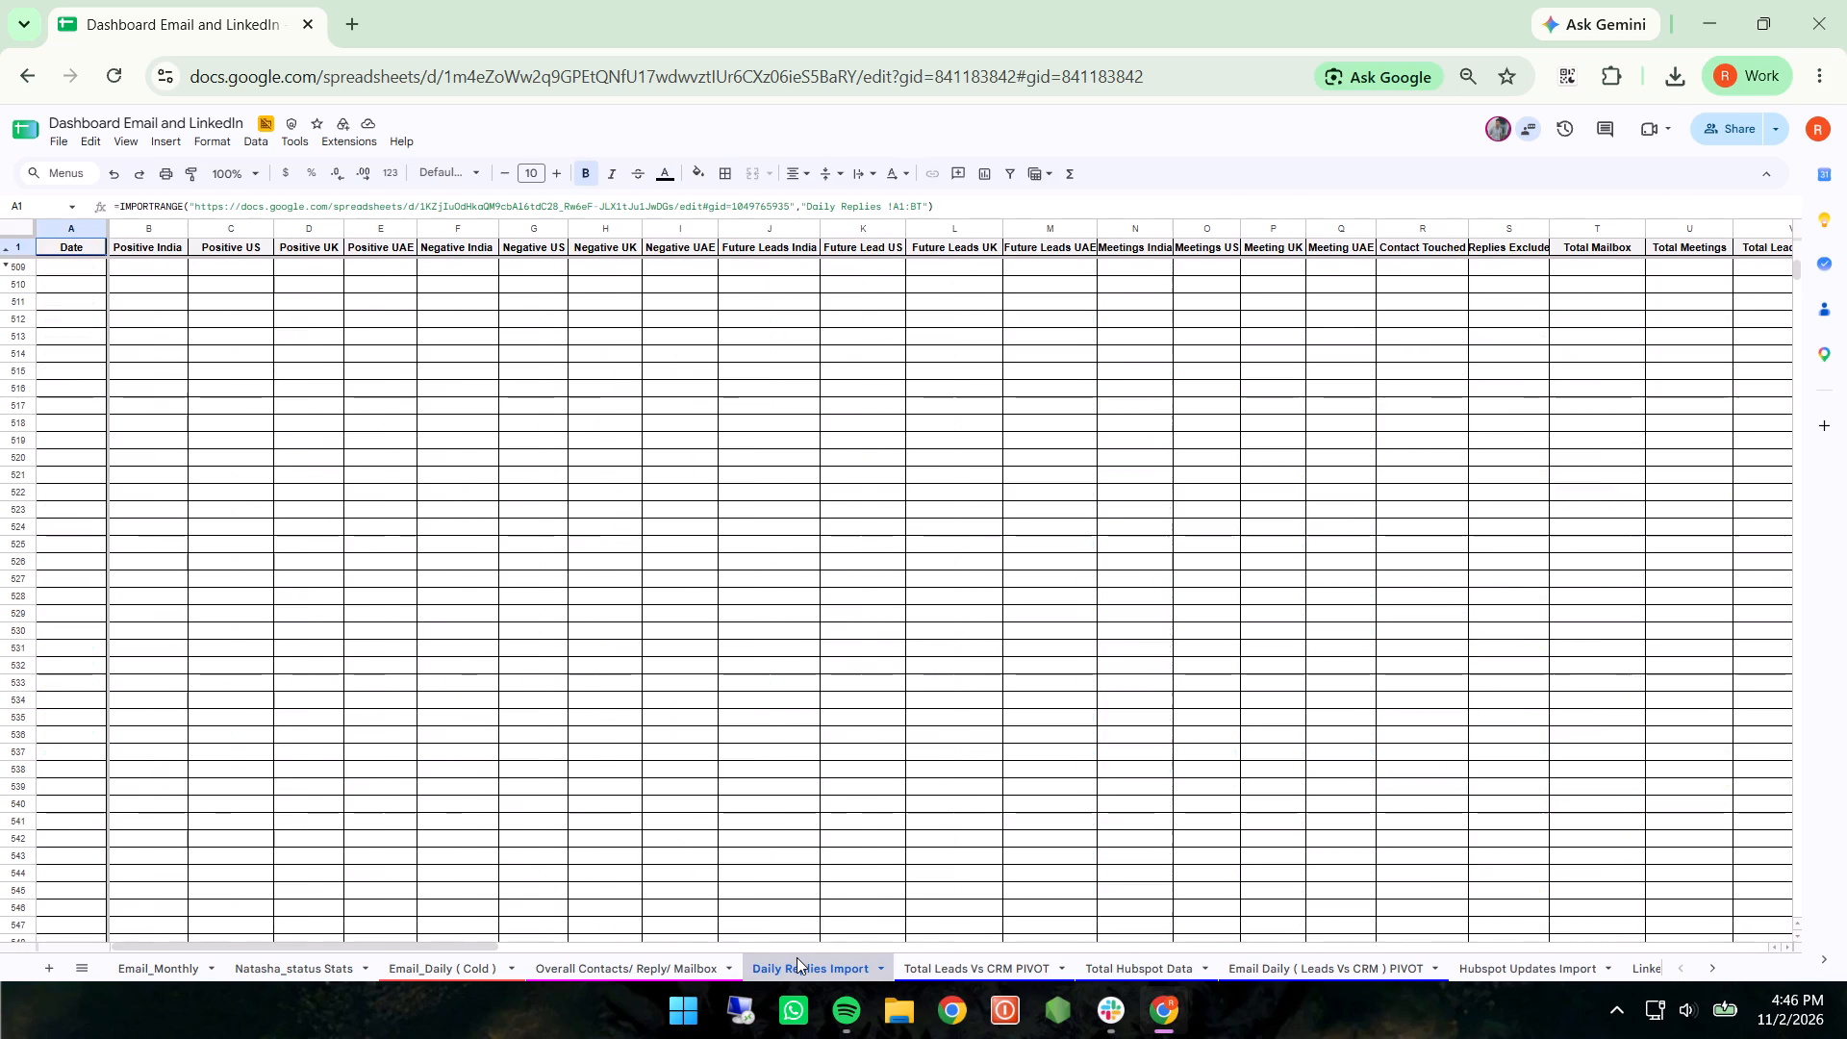
pyautogui.scroll(-4, 743, 855)
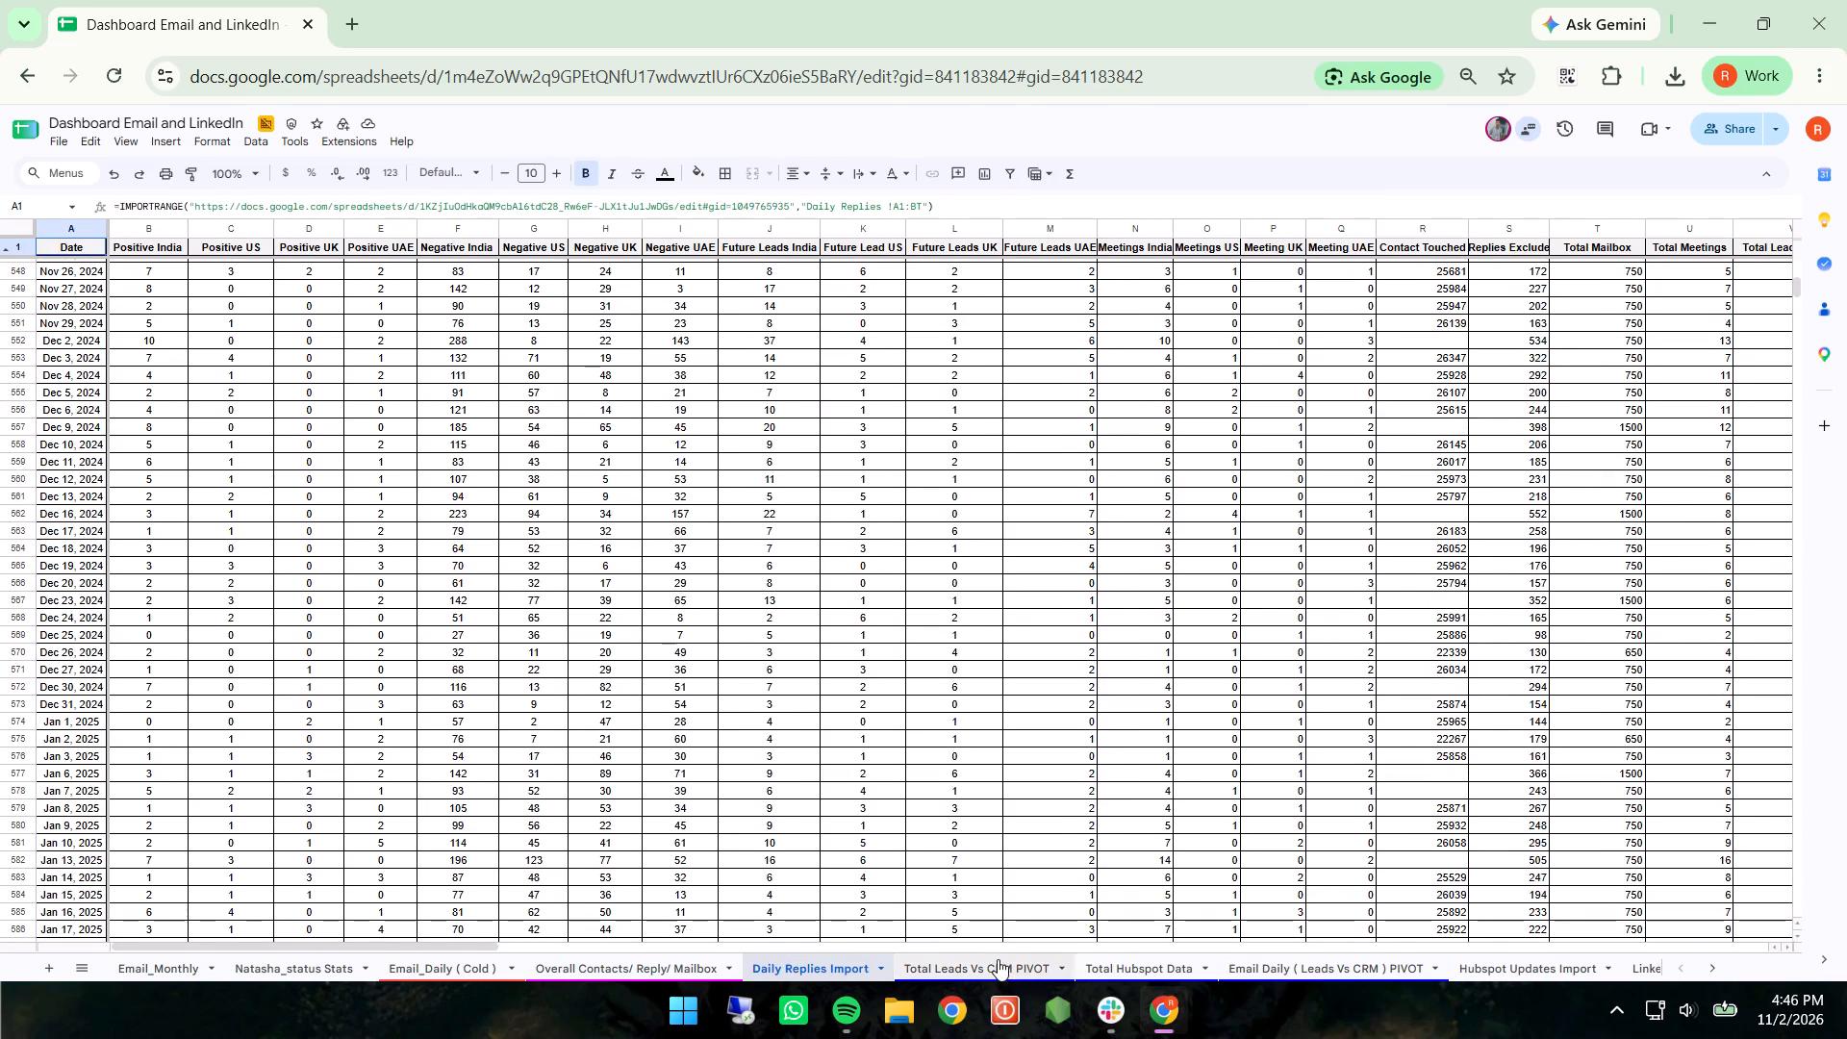
pyautogui.click(998, 959)
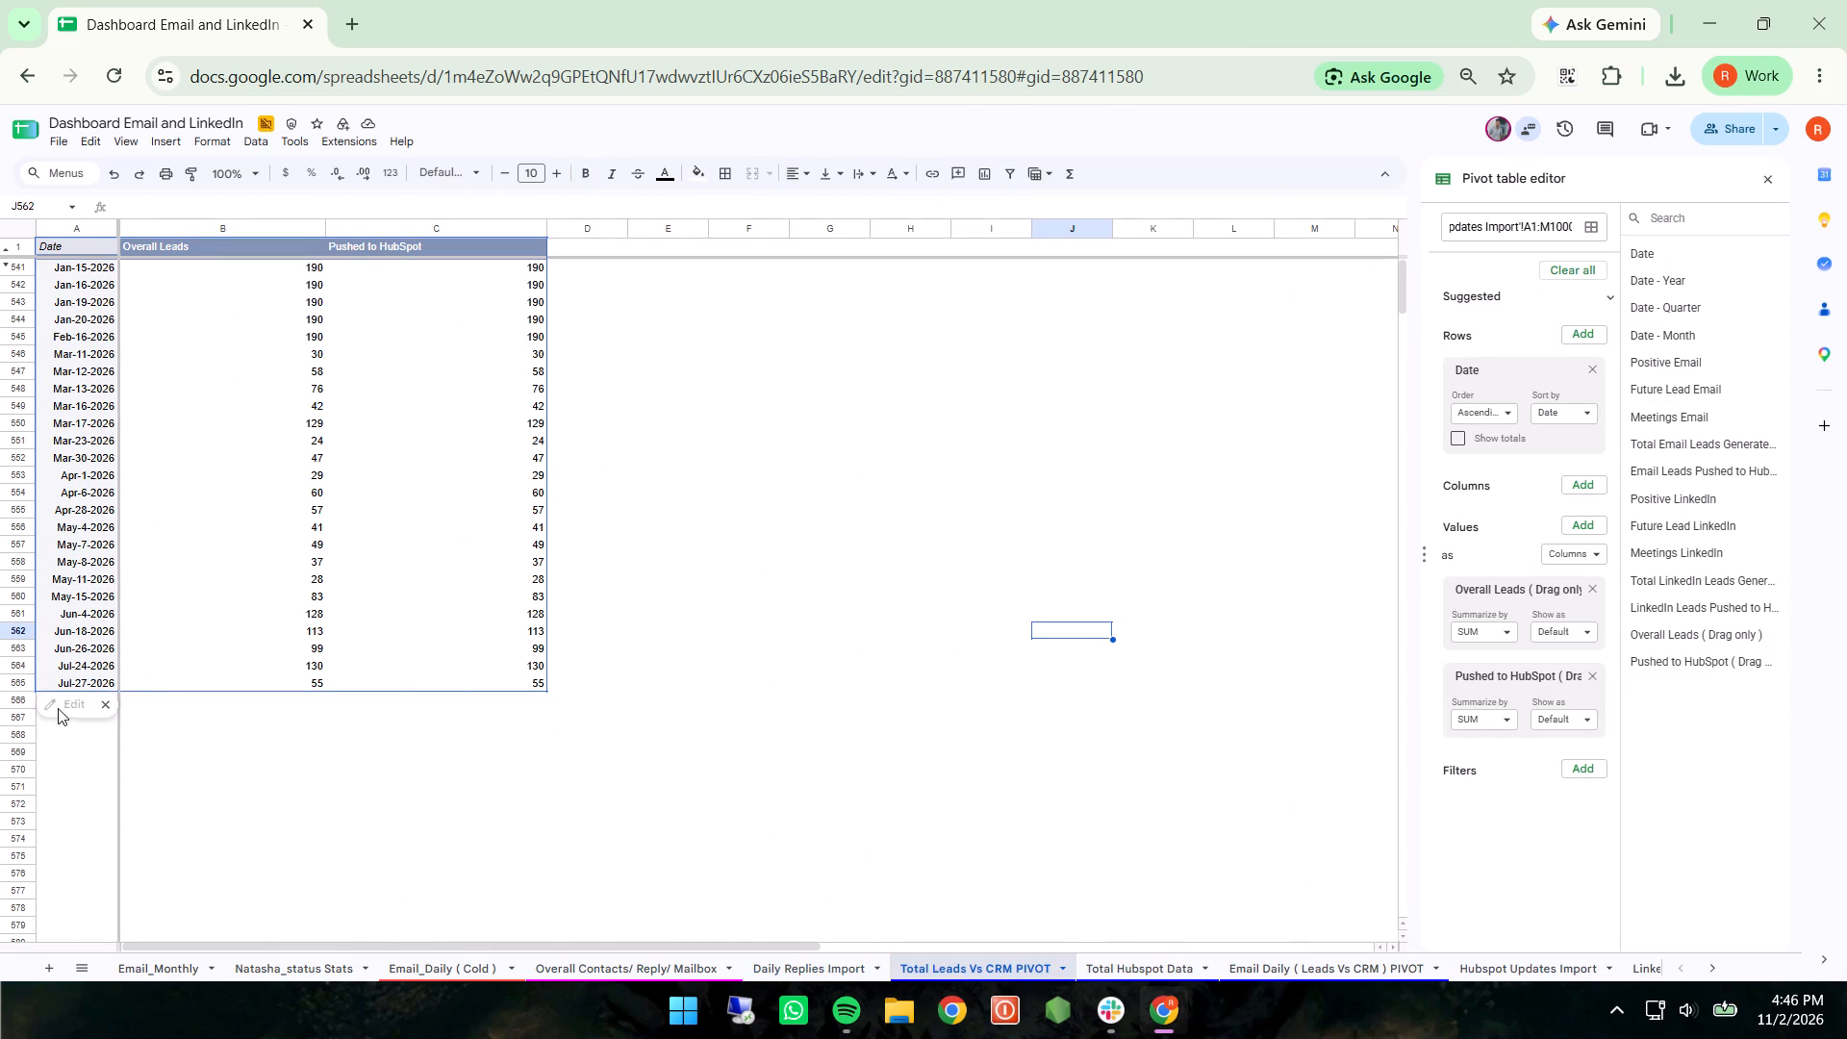
pyautogui.click(772, 746)
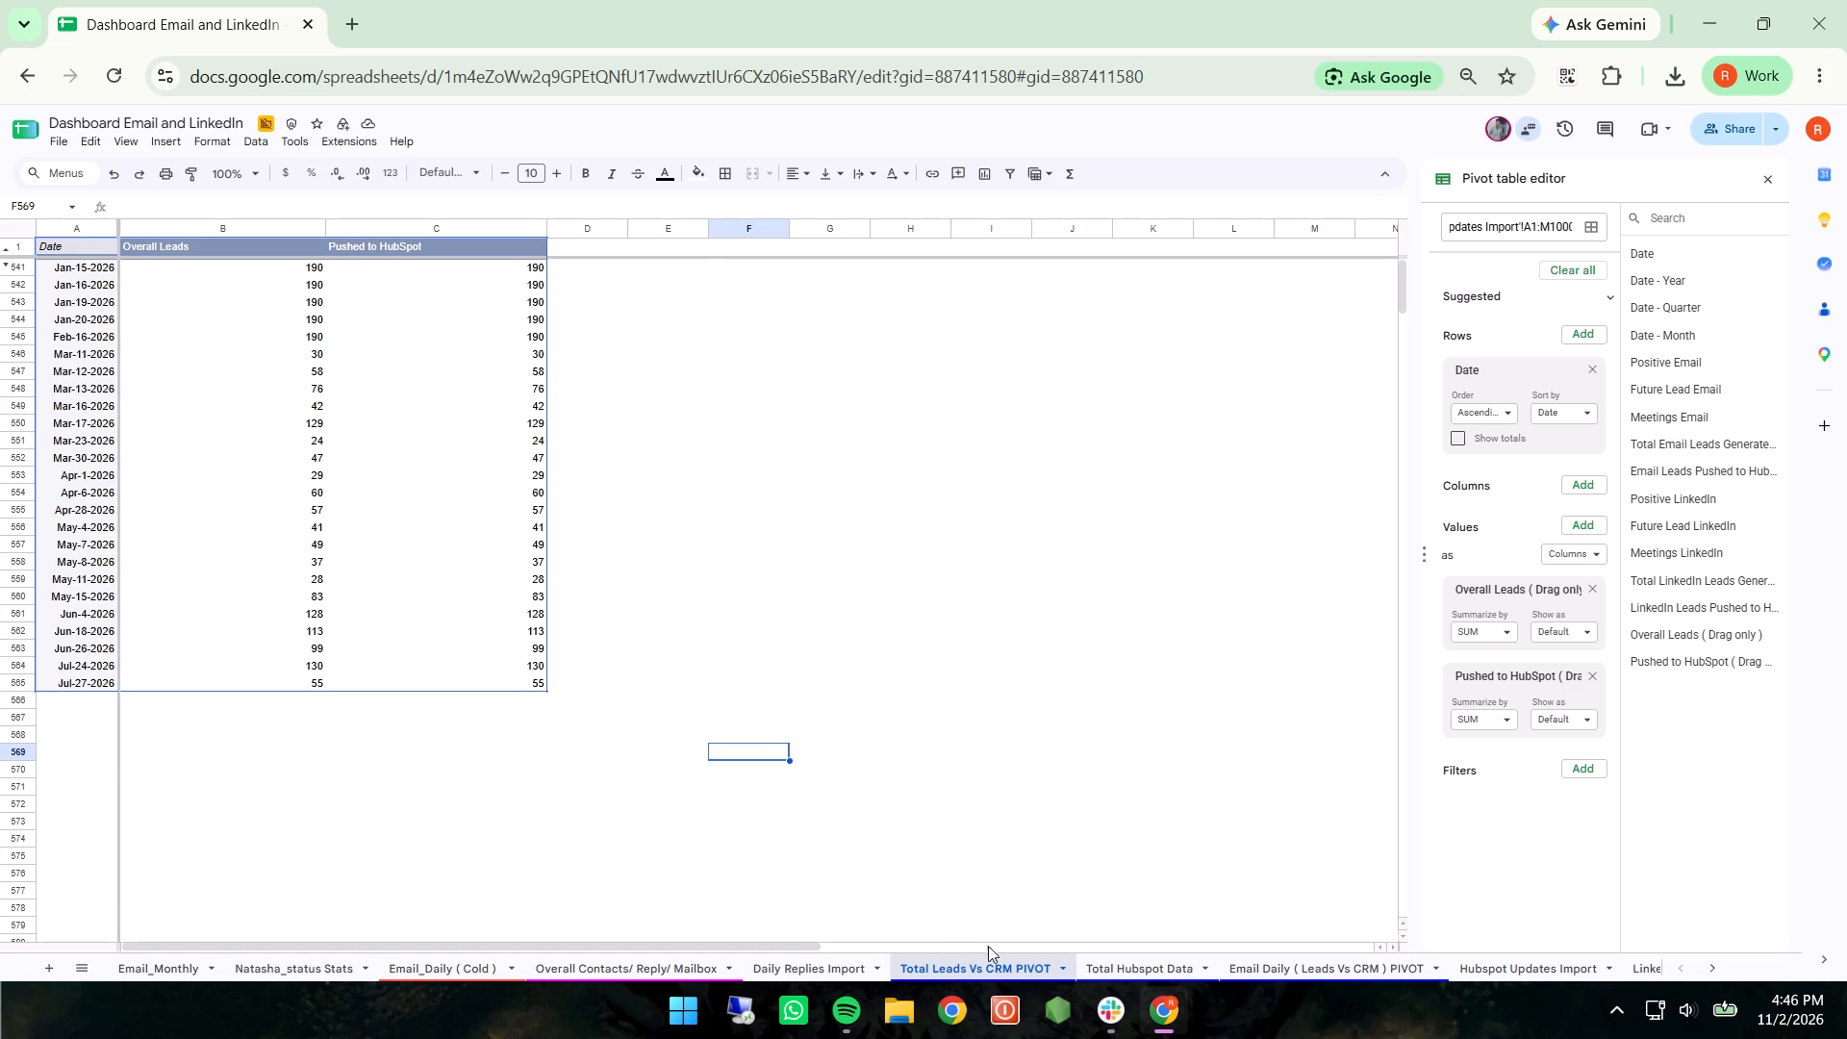
pyautogui.click(1106, 964)
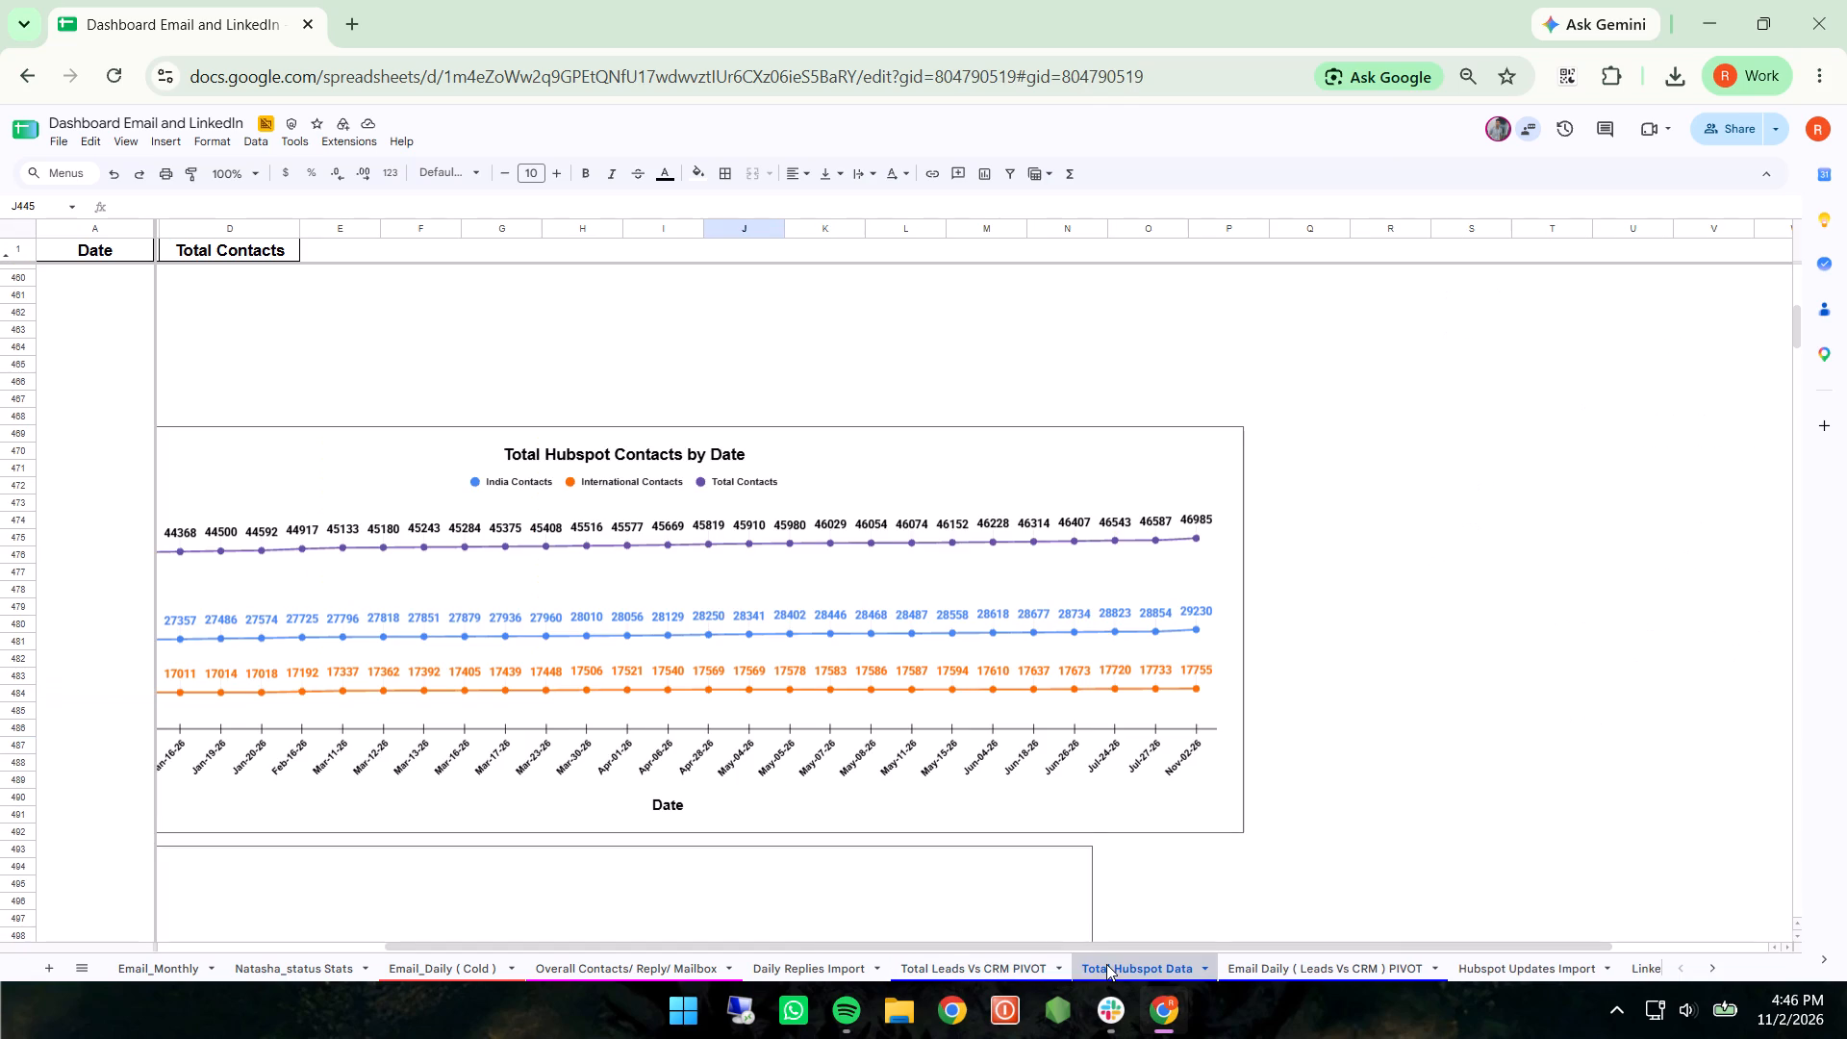
pyautogui.hscroll(3, 894, 851)
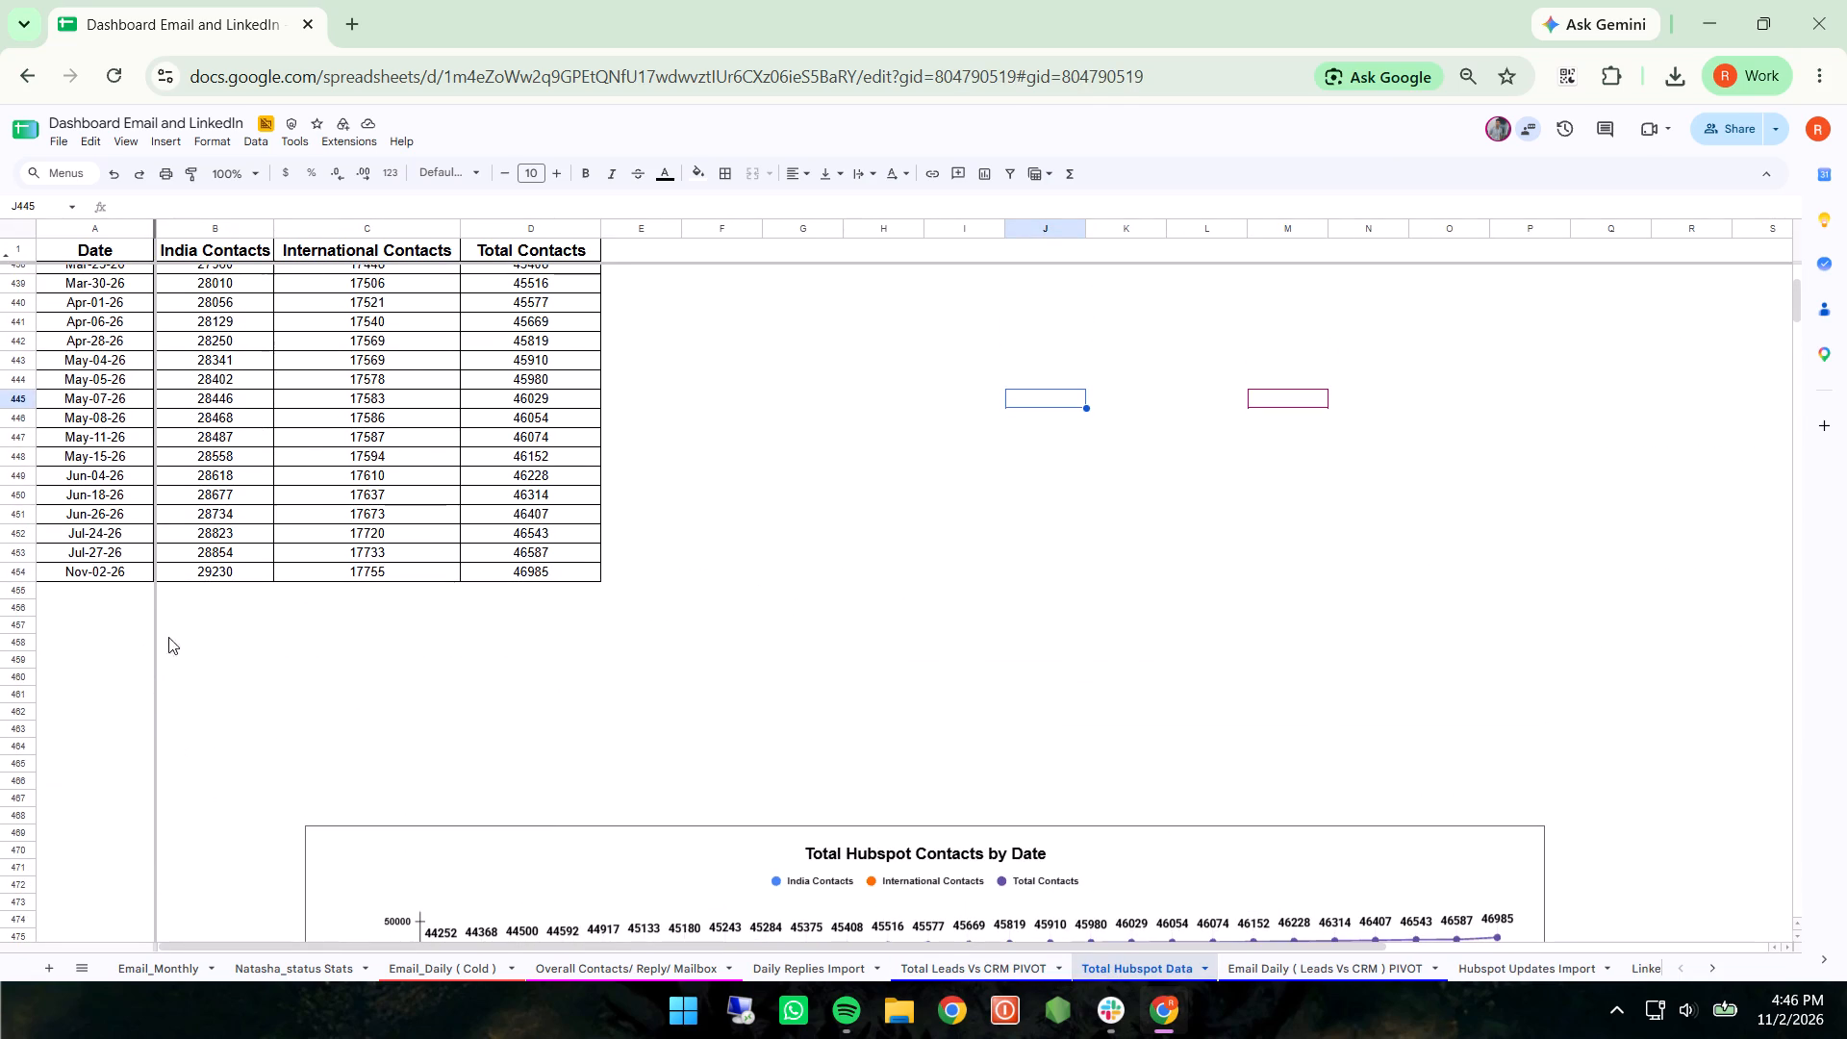
pyautogui.click(1293, 961)
pyautogui.scroll(-3, 695, 743)
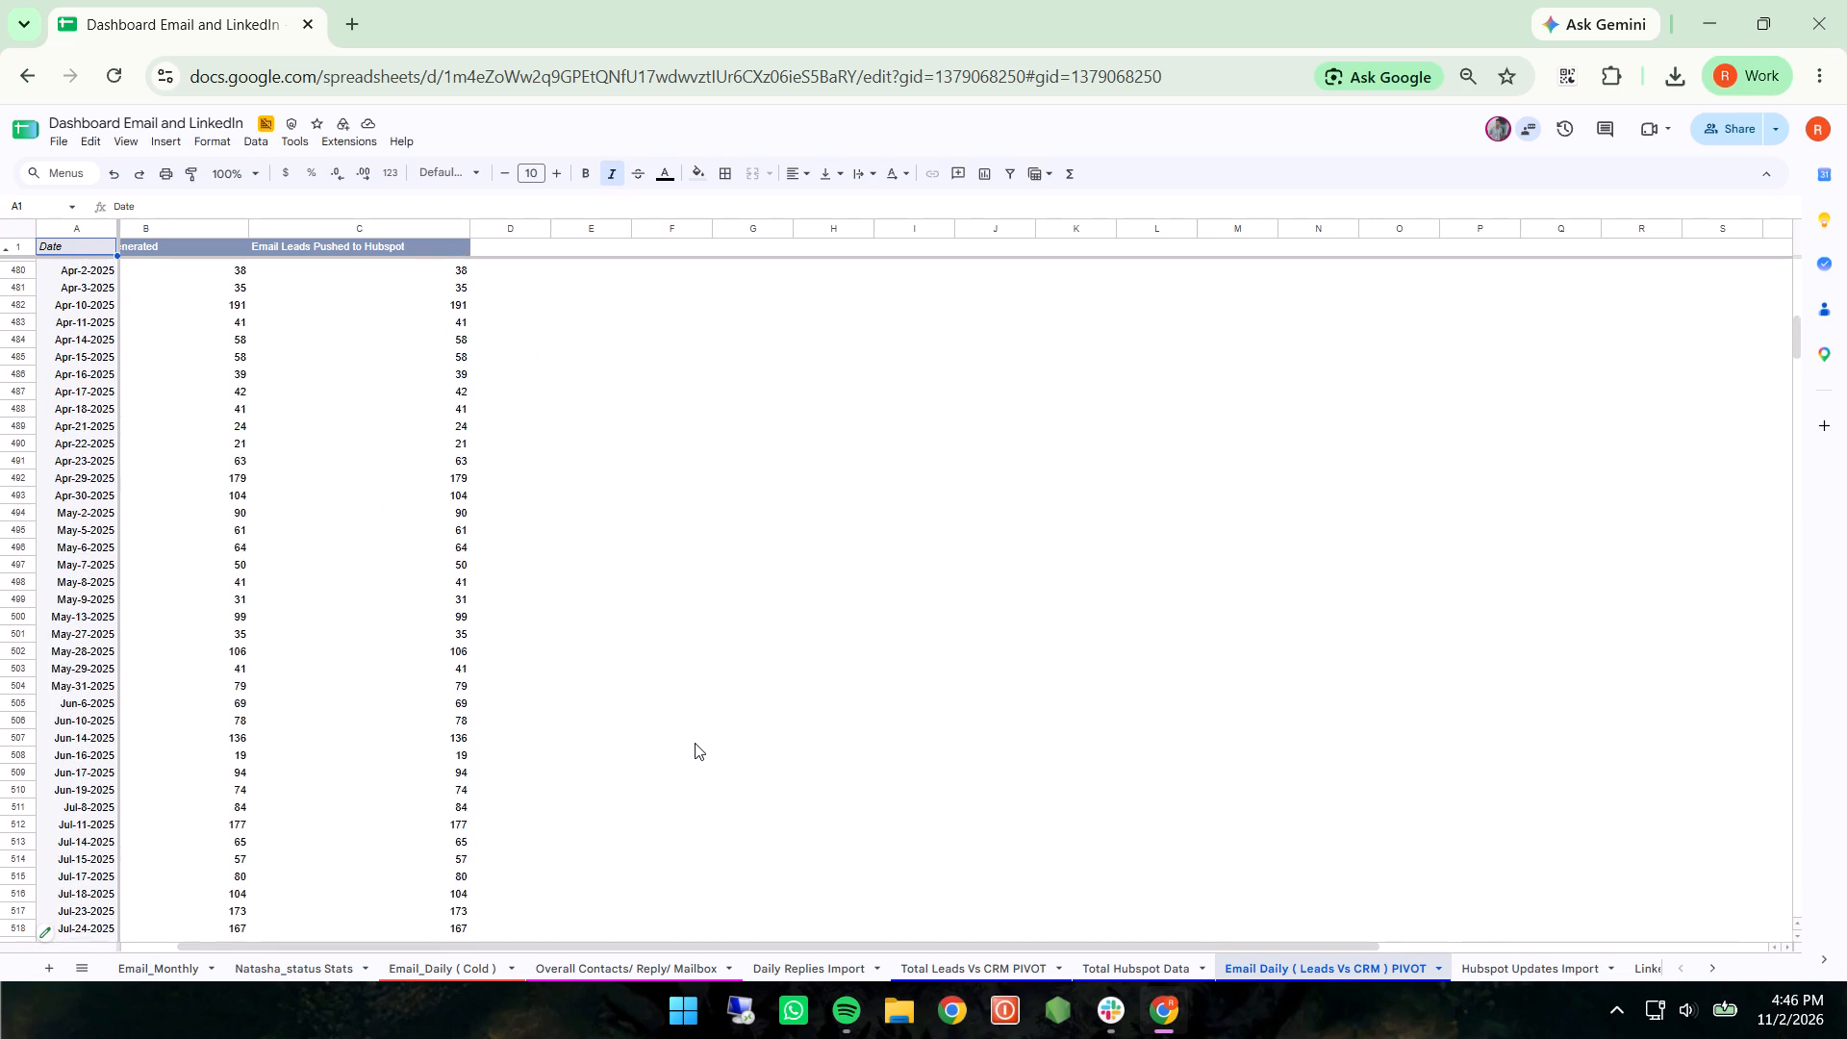
pyautogui.scroll(-5, 695, 743)
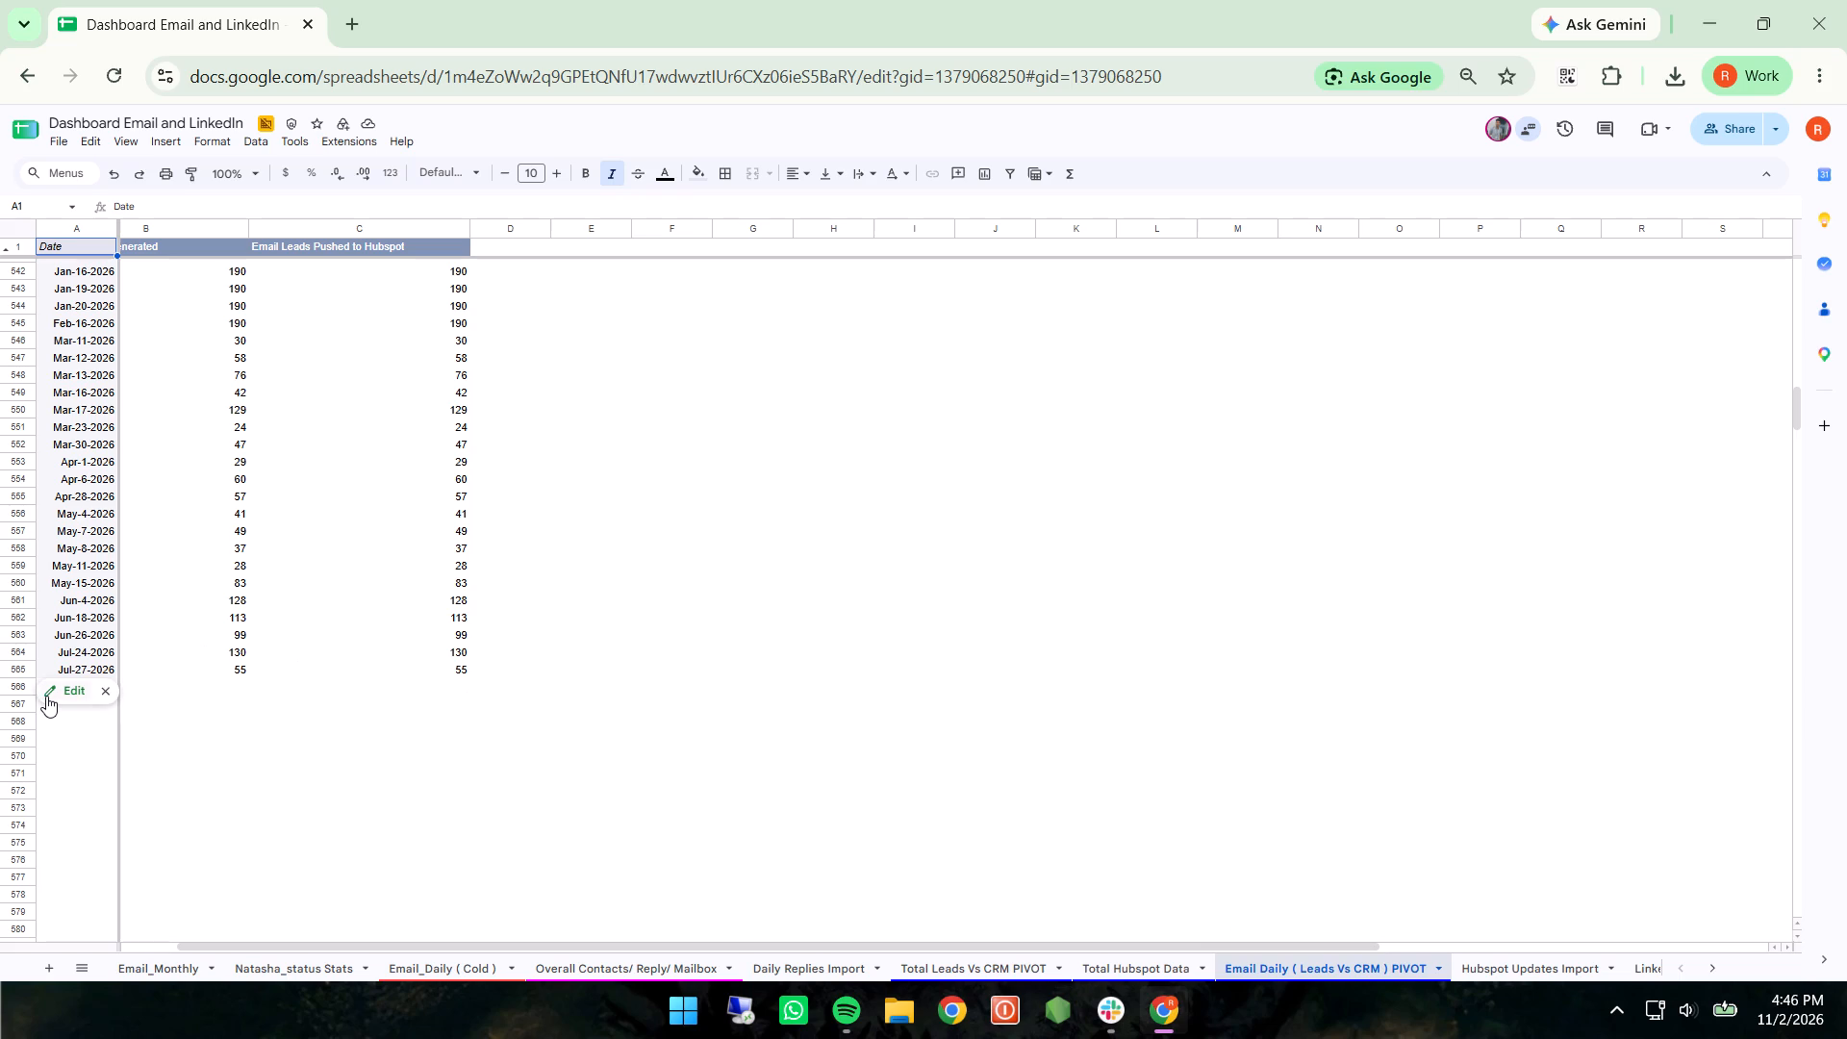
# Check the latest rows of the LinkedIn Daily ( Leads Vs CRM ) PIVOT sheet and the Overall Daily Leads chart on the Hubspot Daily sheet.
pyautogui.hscroll(-2, 1188, 968)
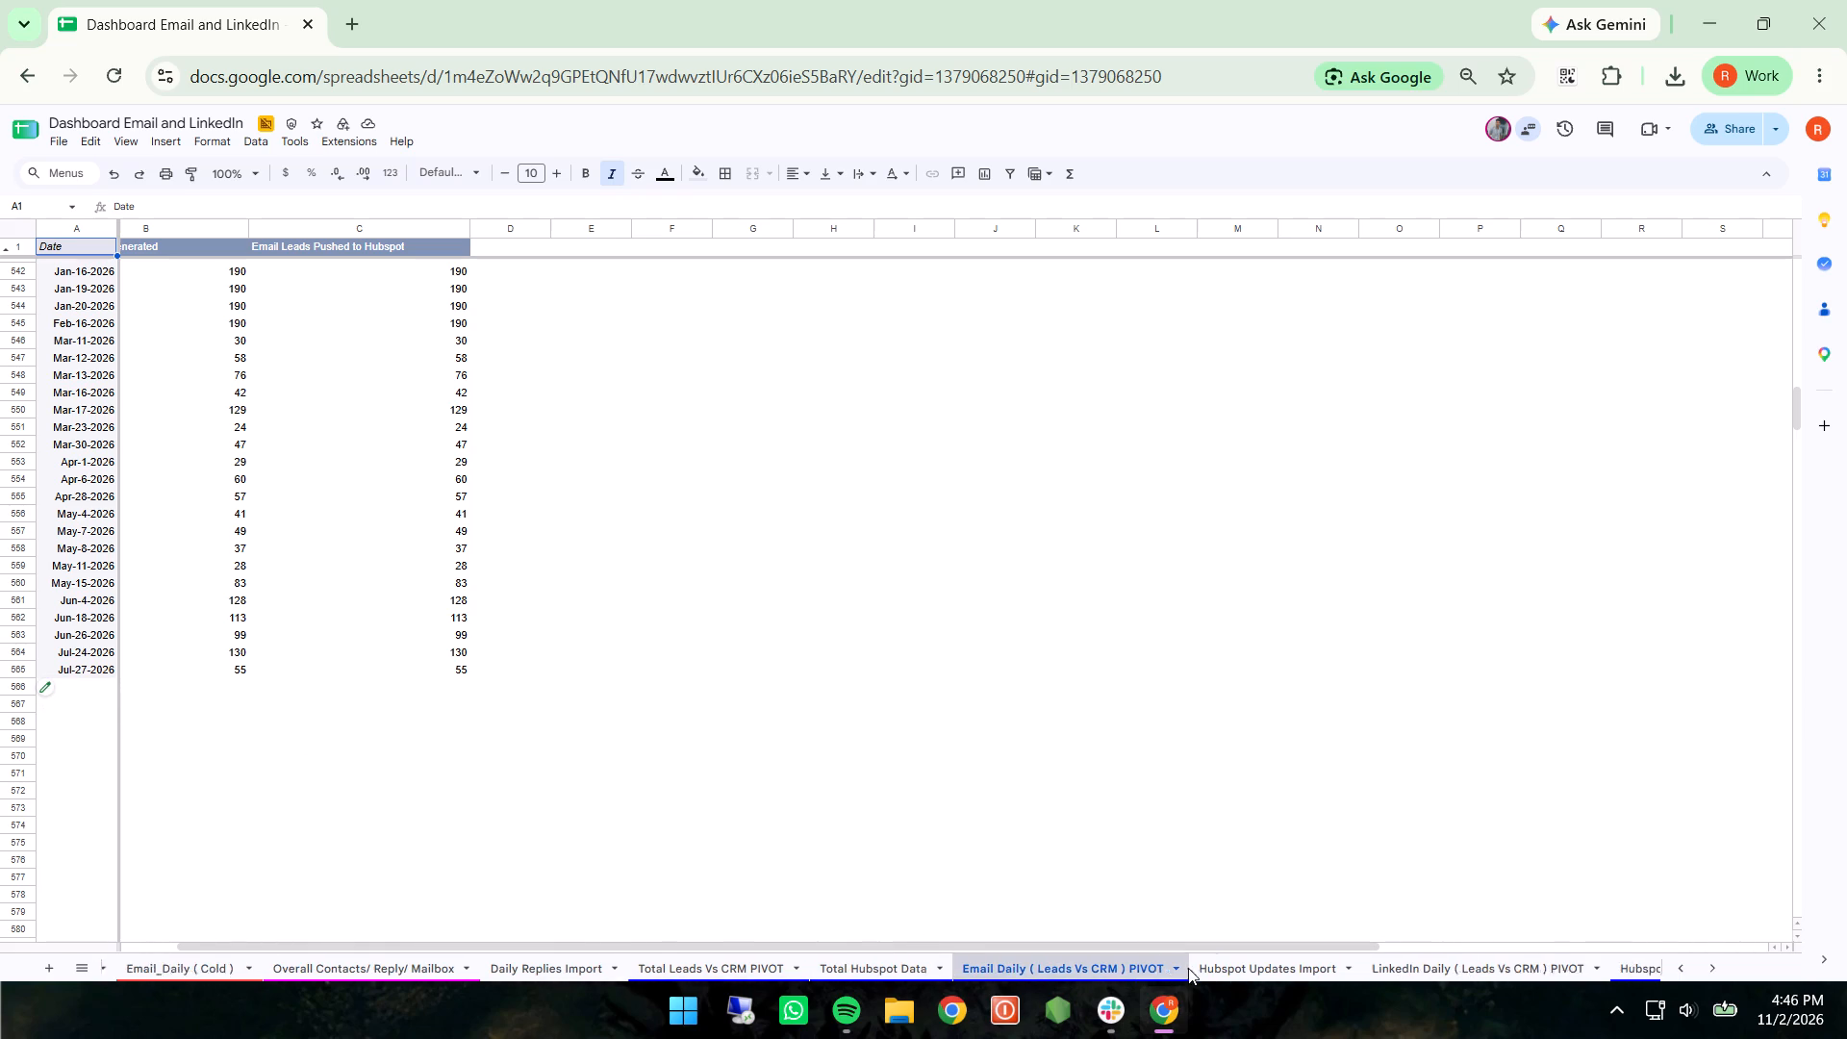
pyautogui.hscroll(-2, 1188, 968)
pyautogui.click(1188, 968)
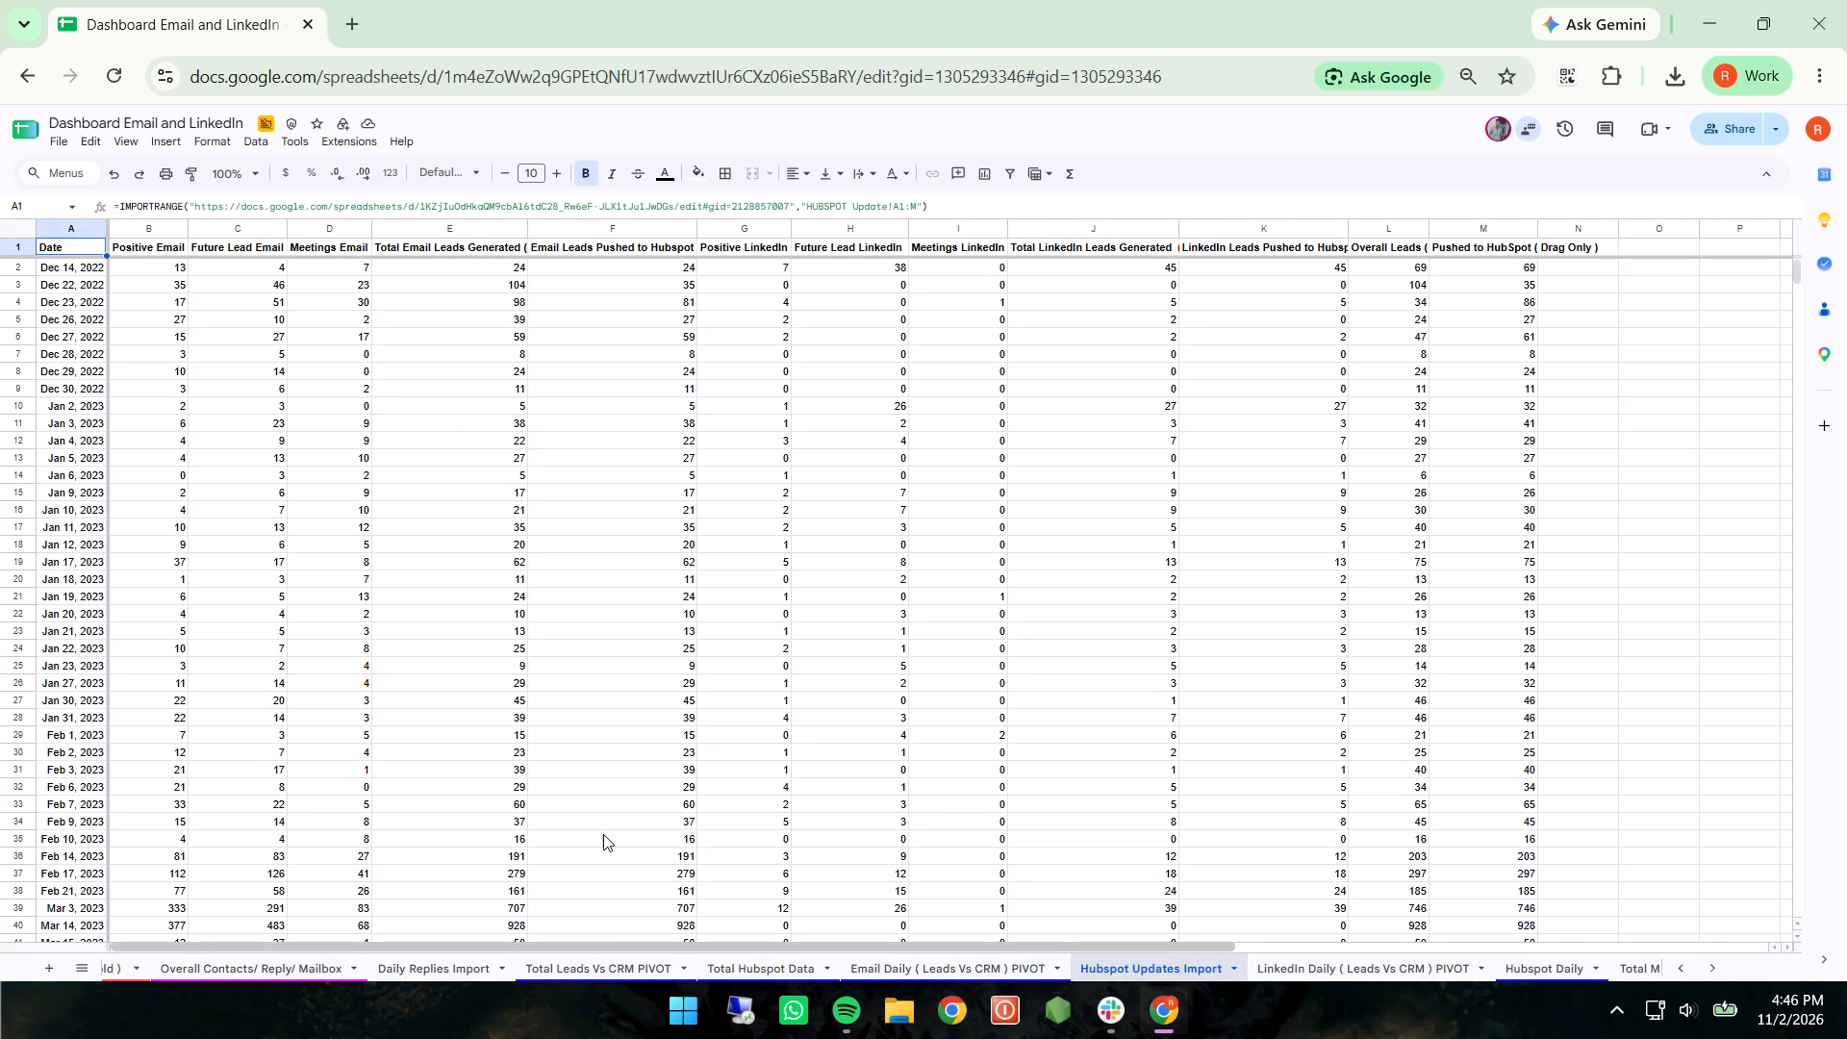
pyautogui.click(1319, 954)
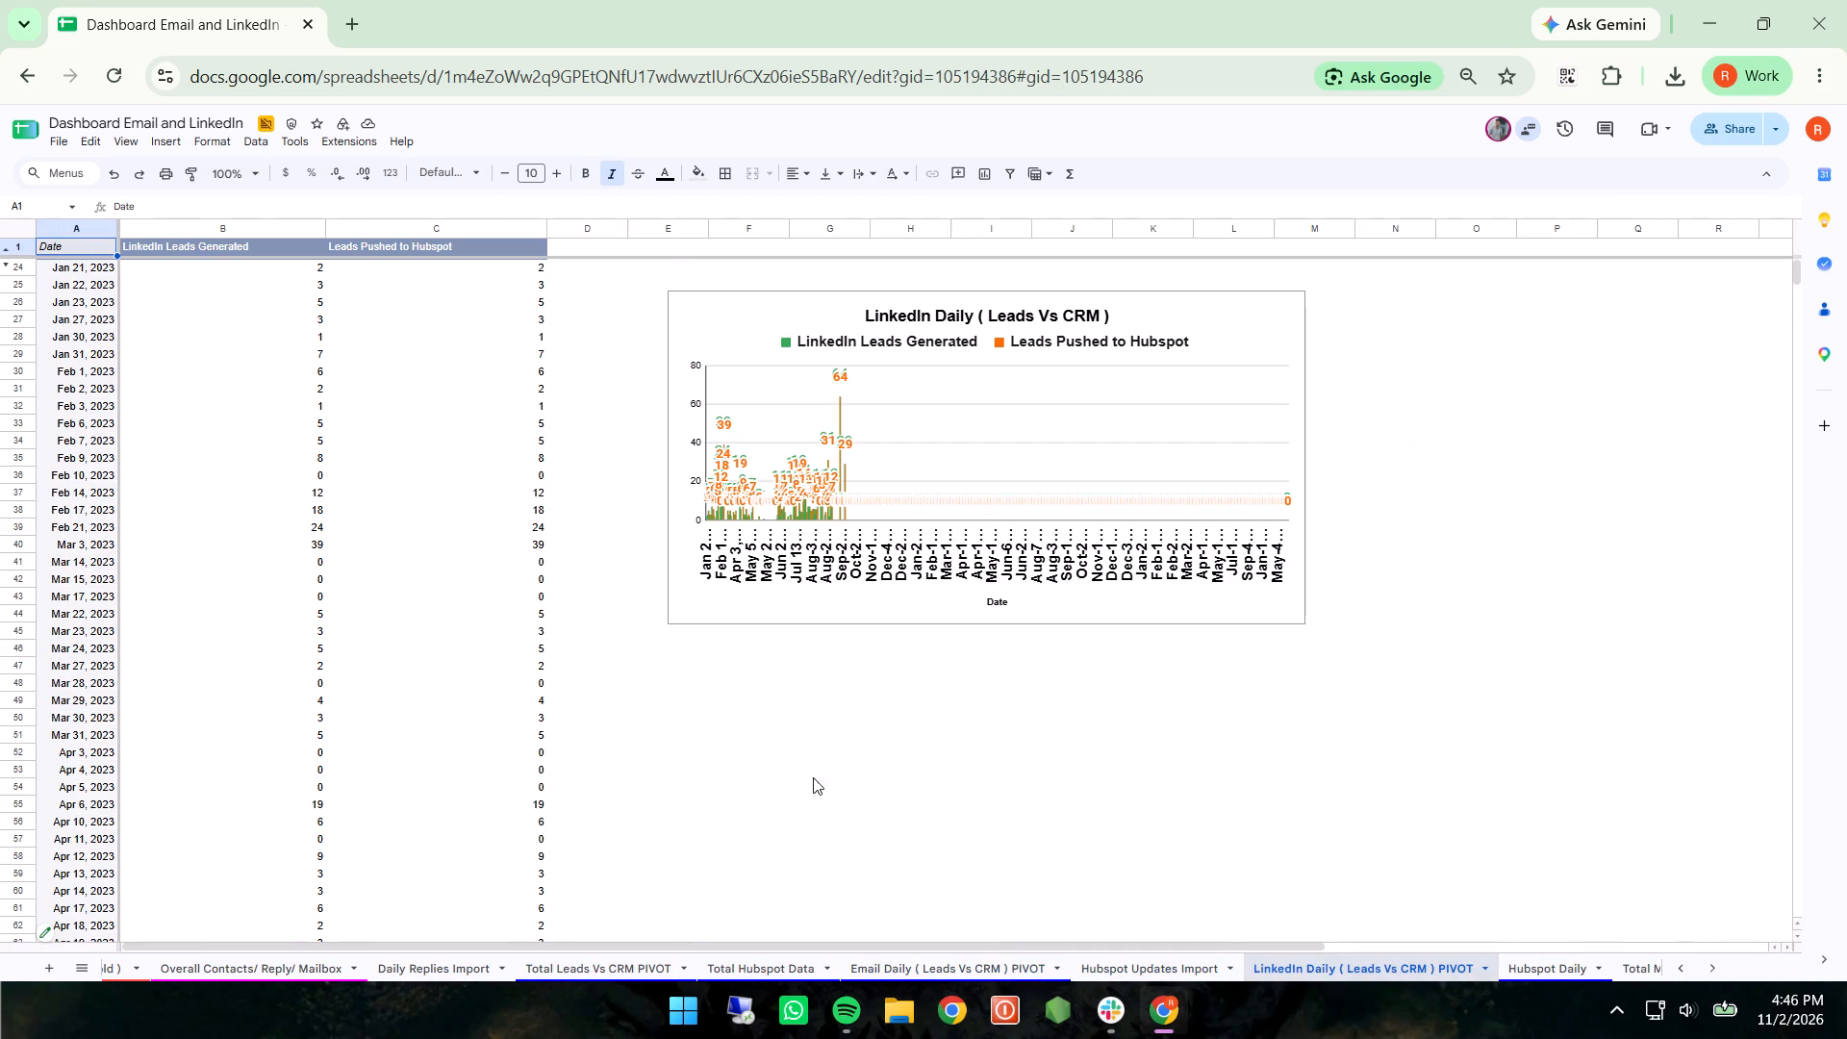
pyautogui.scroll(-11, 789, 778)
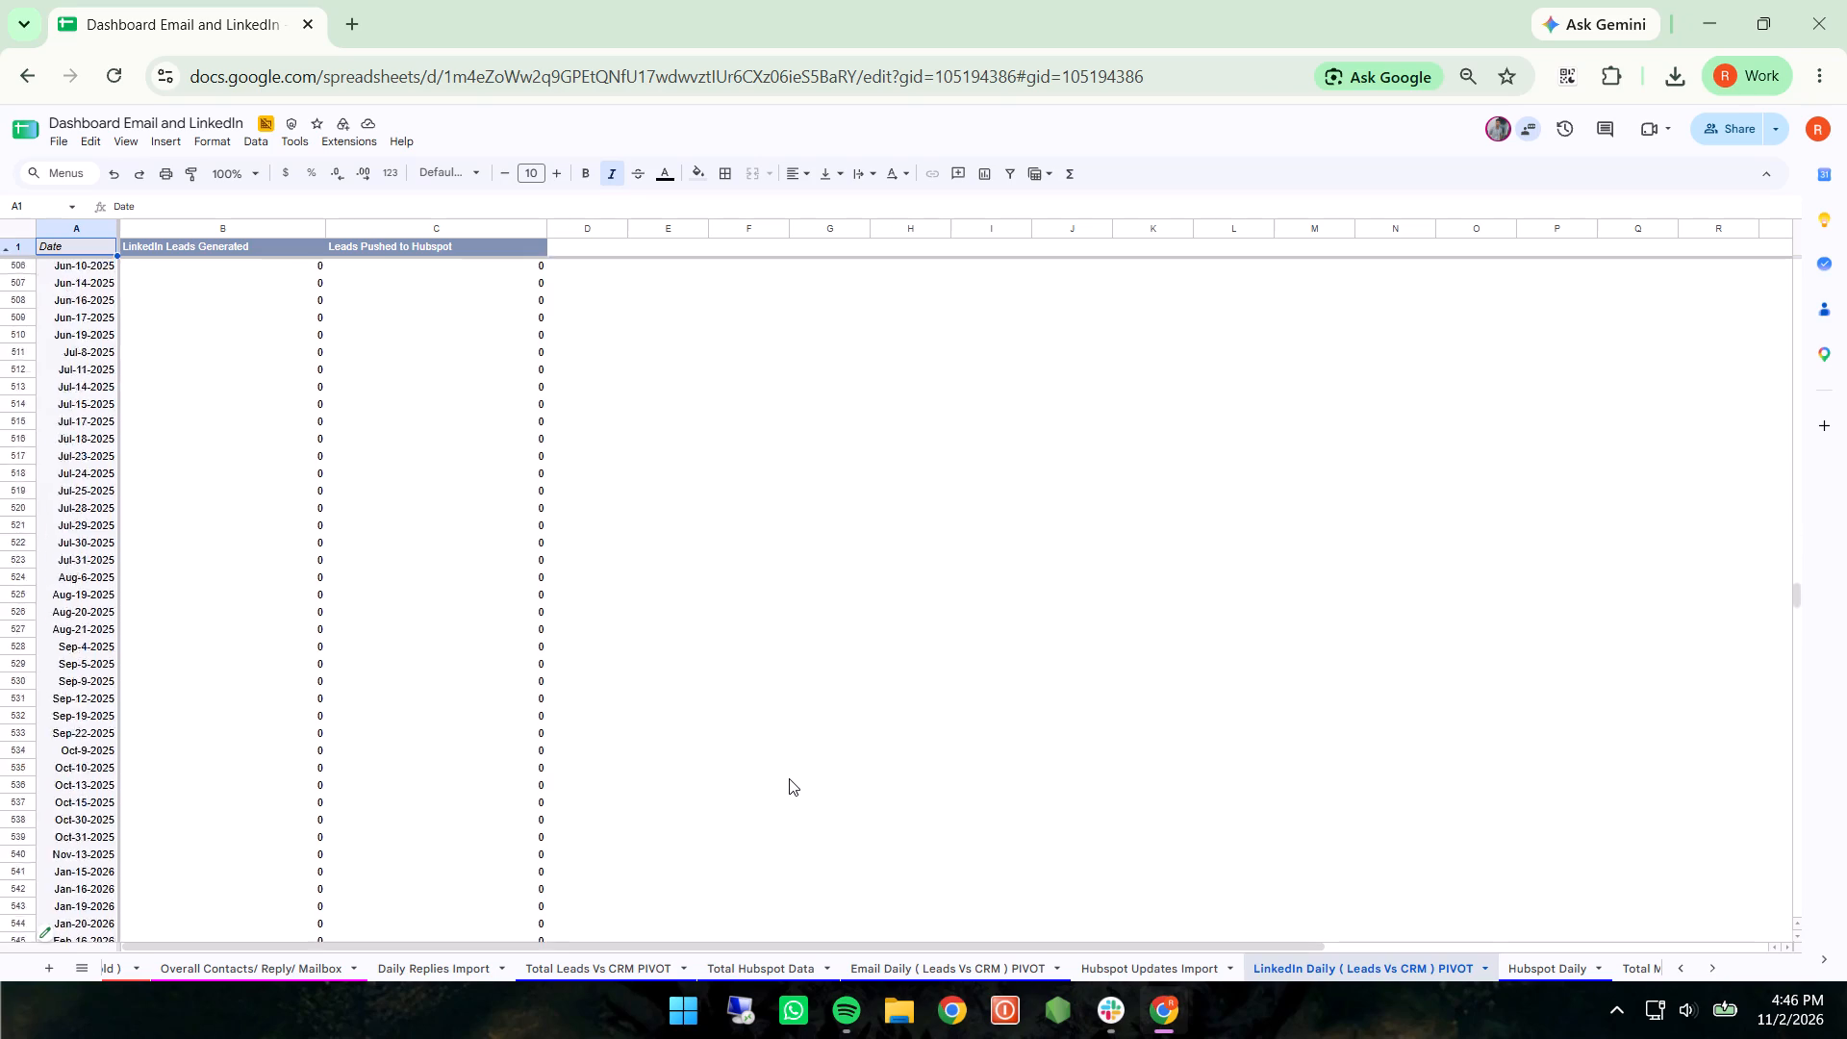
pyautogui.scroll(-3, 789, 778)
pyautogui.scroll(7, 789, 778)
pyautogui.scroll(-1, 789, 778)
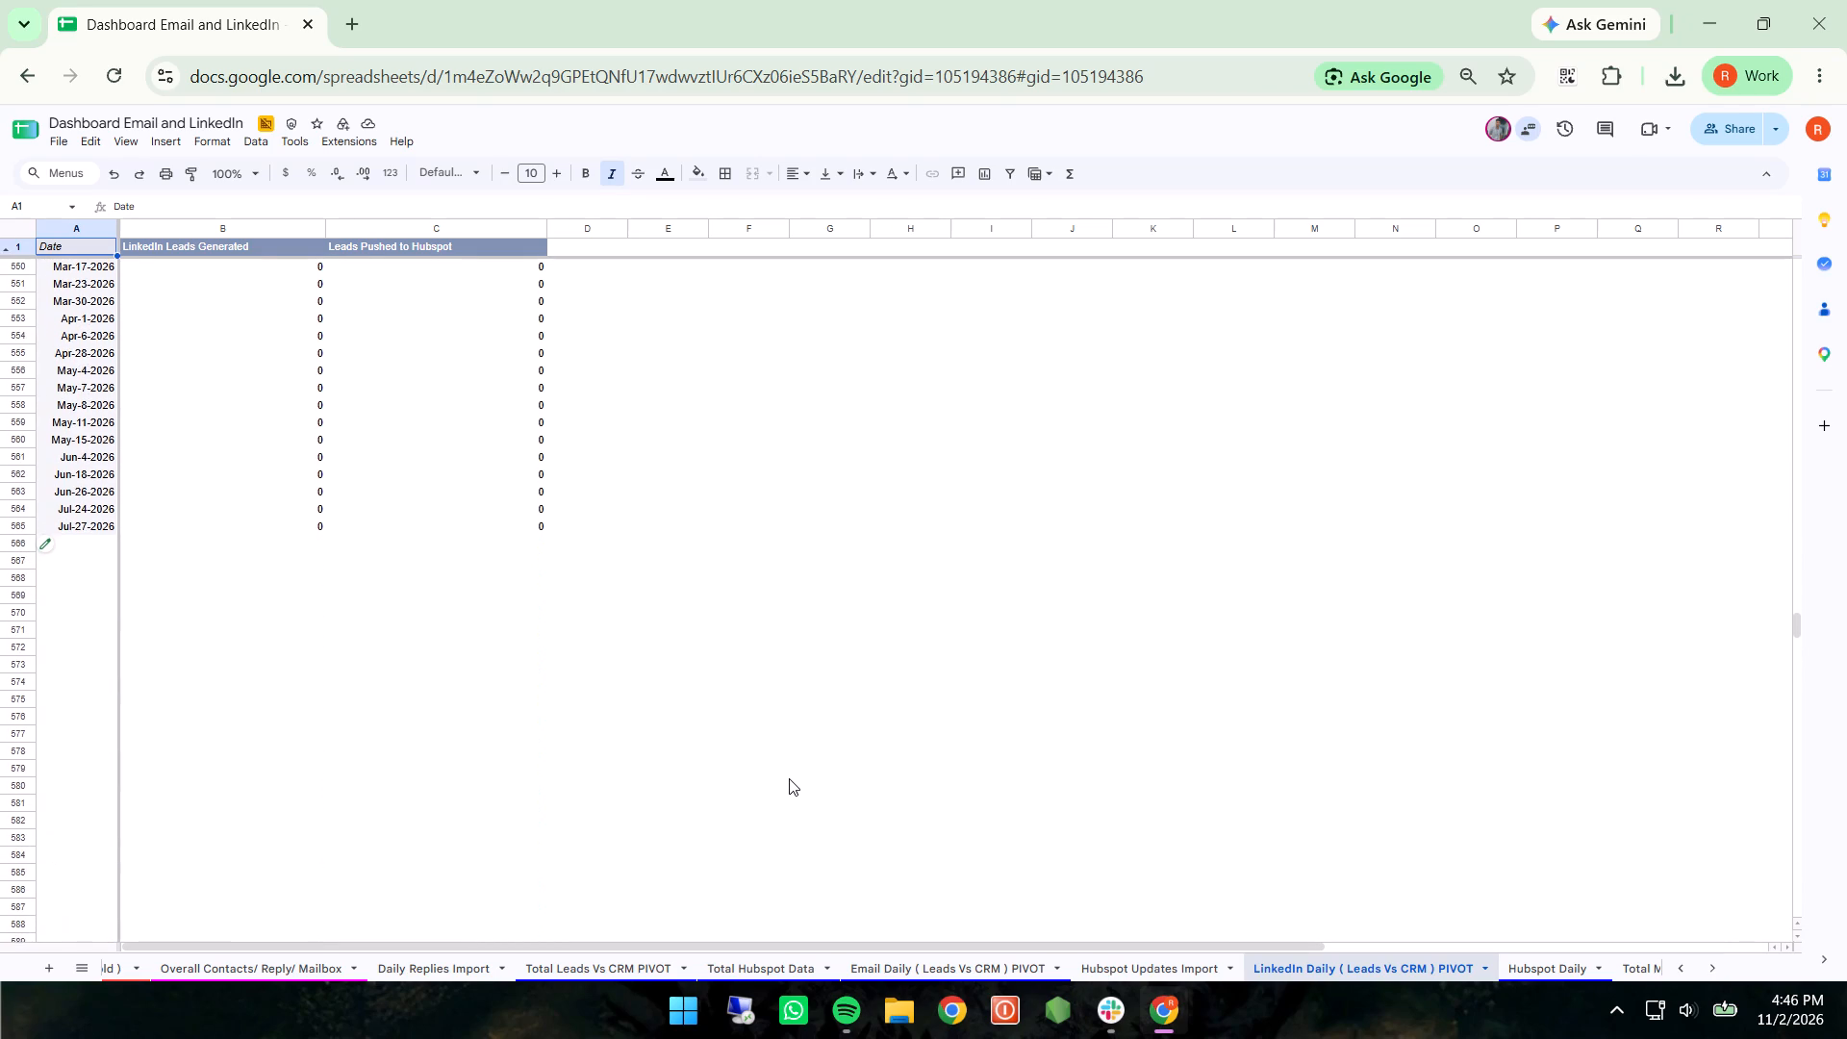
pyautogui.scroll(-1, 789, 778)
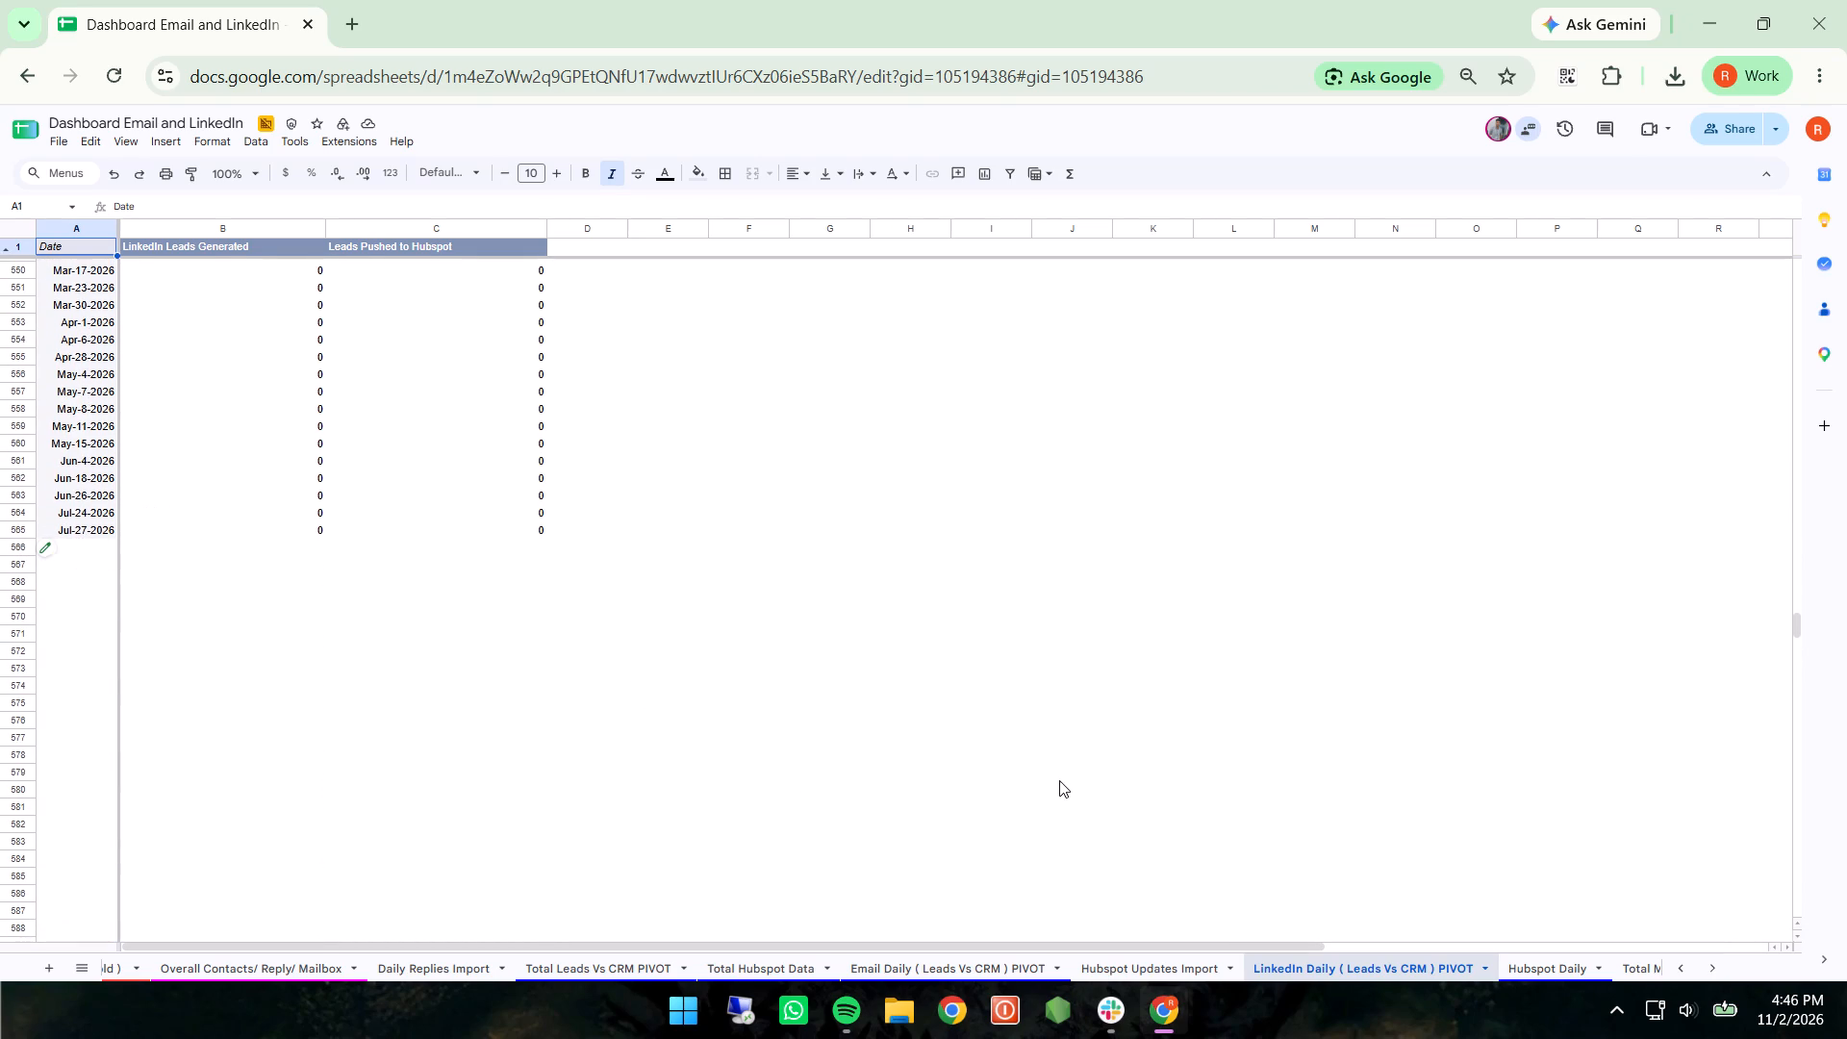
pyautogui.click(1522, 963)
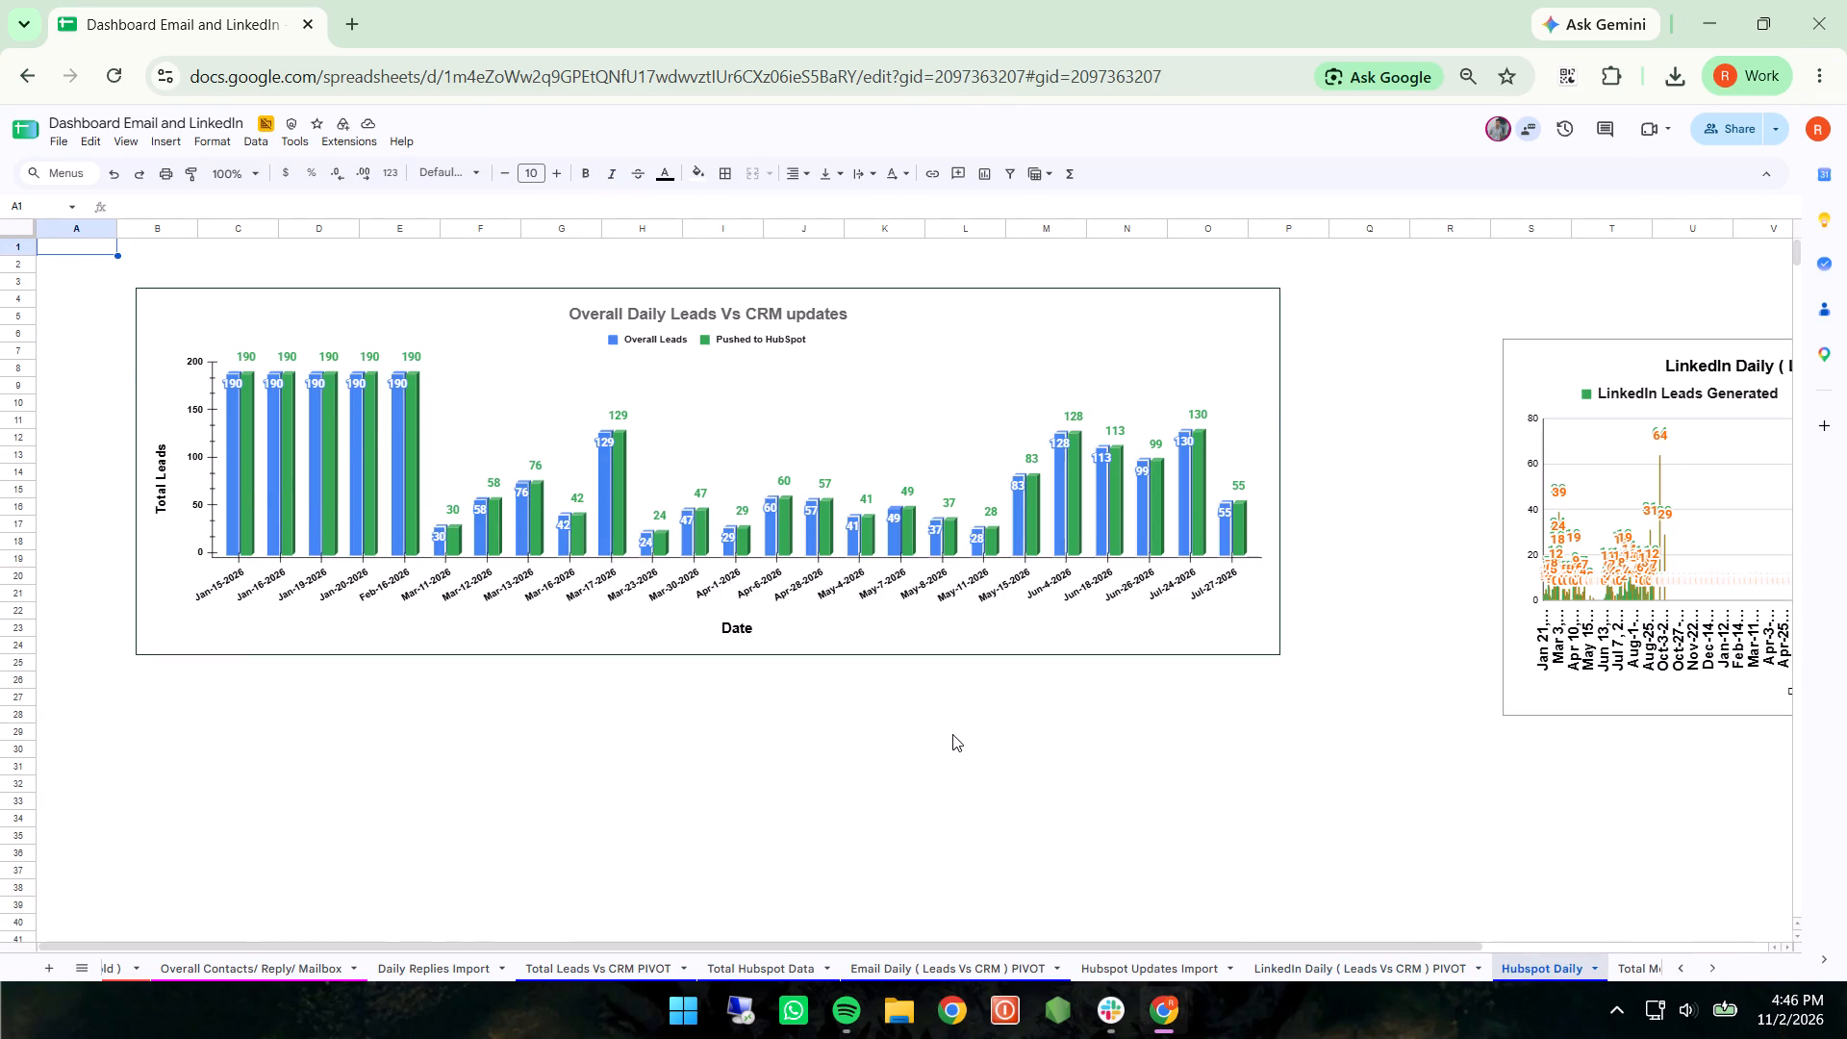
pyautogui.scroll(3, 952, 734)
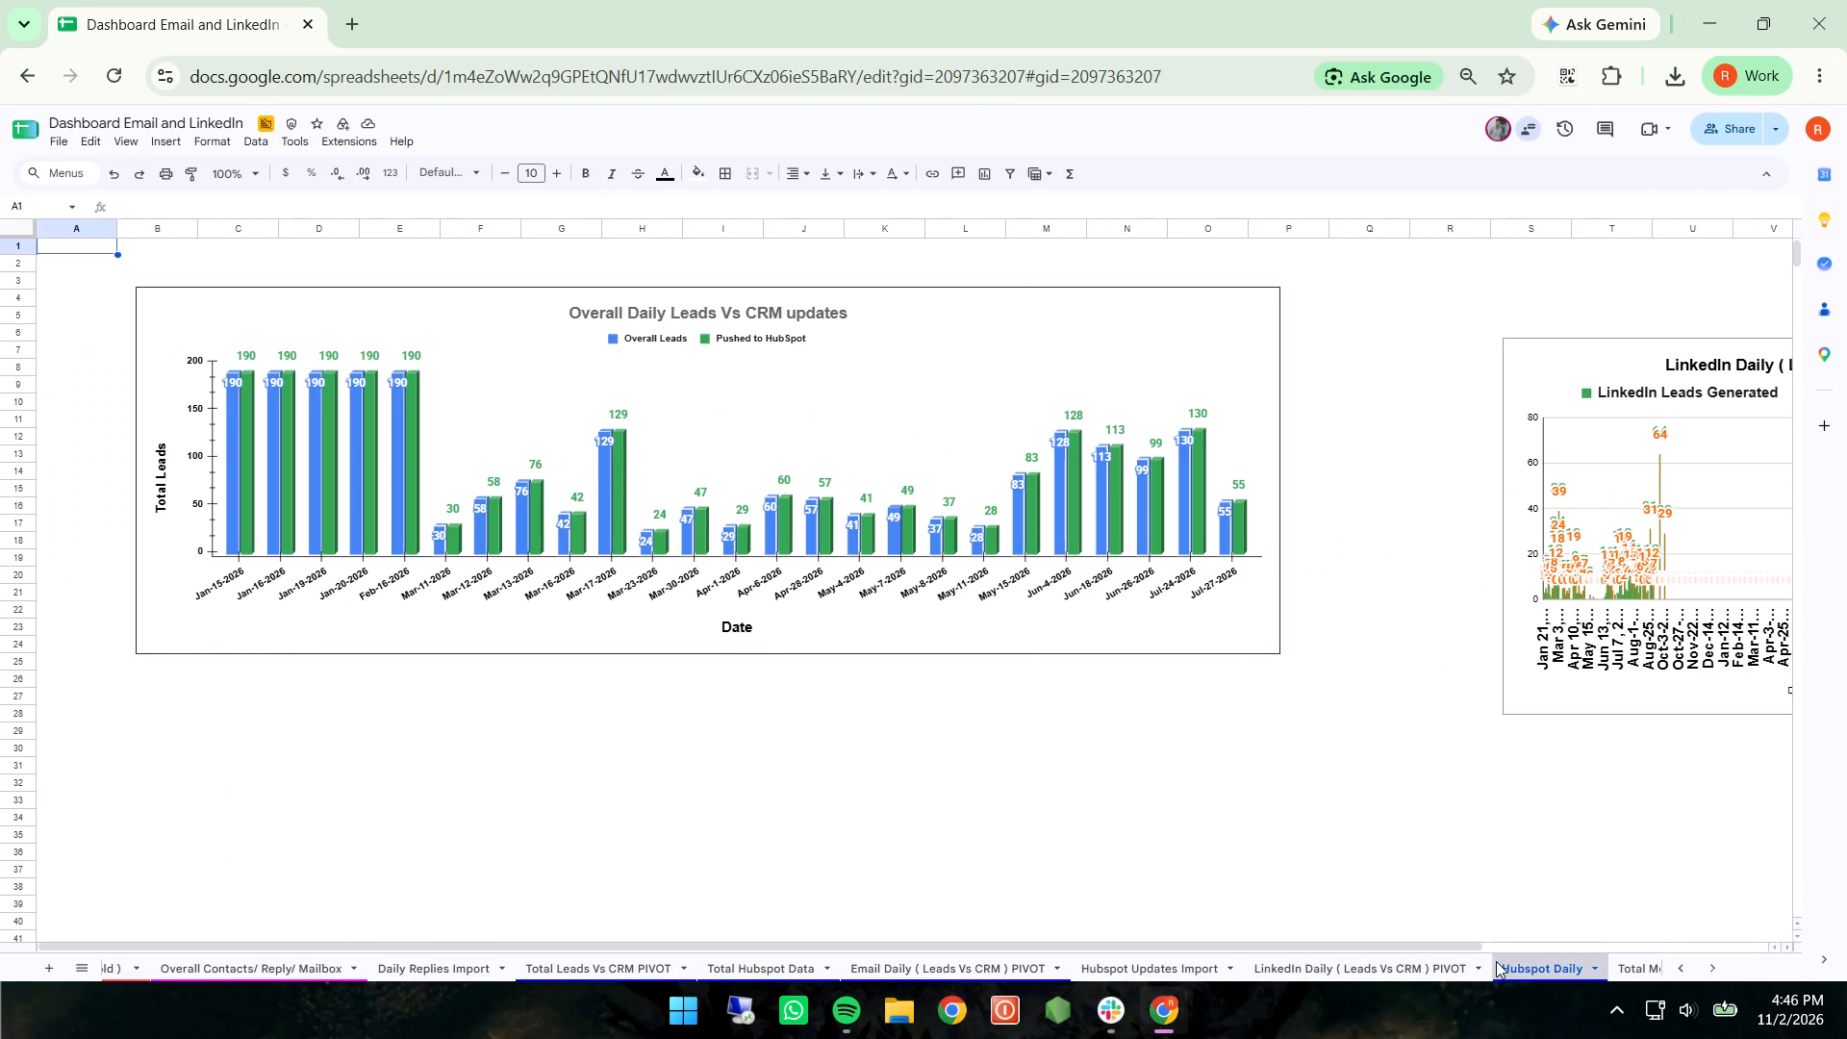
pyautogui.hscroll(-3, 1496, 961)
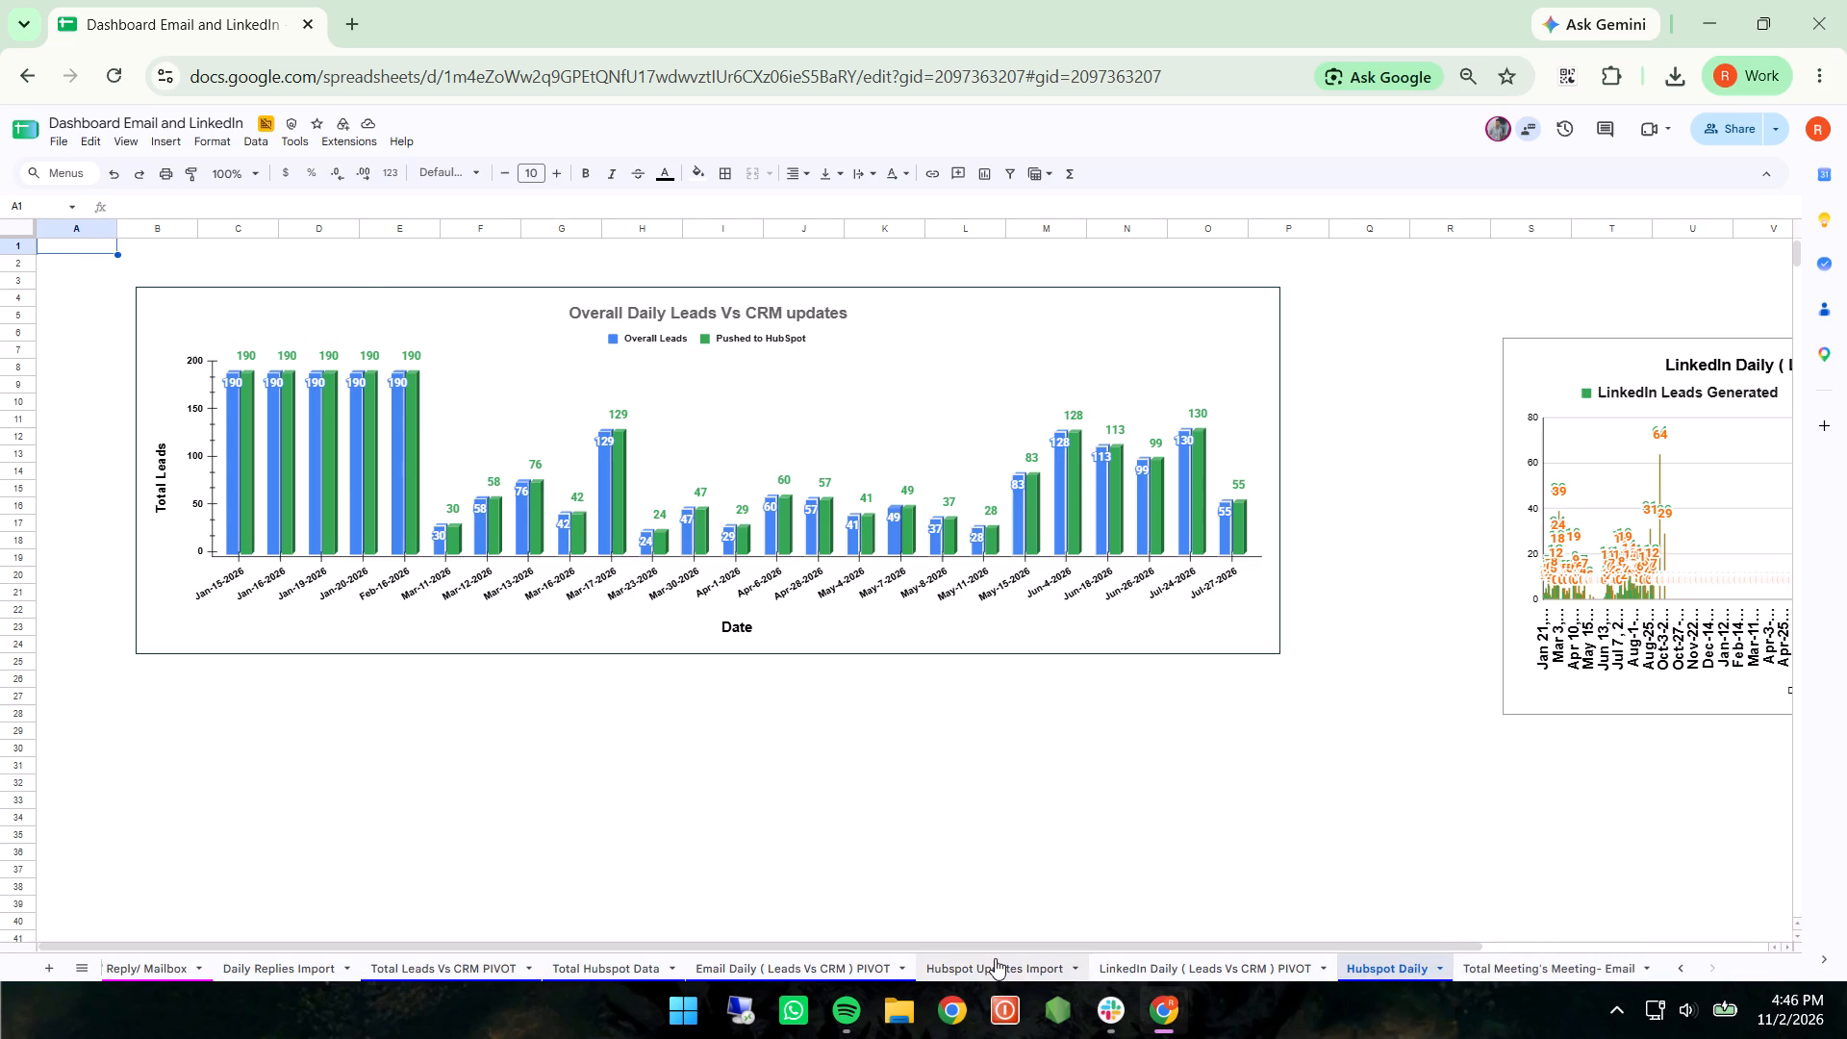
# Examine the last dated row on the Hubspot Updates Import sheet and the empty Date cell A565 below it.
pyautogui.click(995, 958)
pyautogui.scroll(-8, 366, 793)
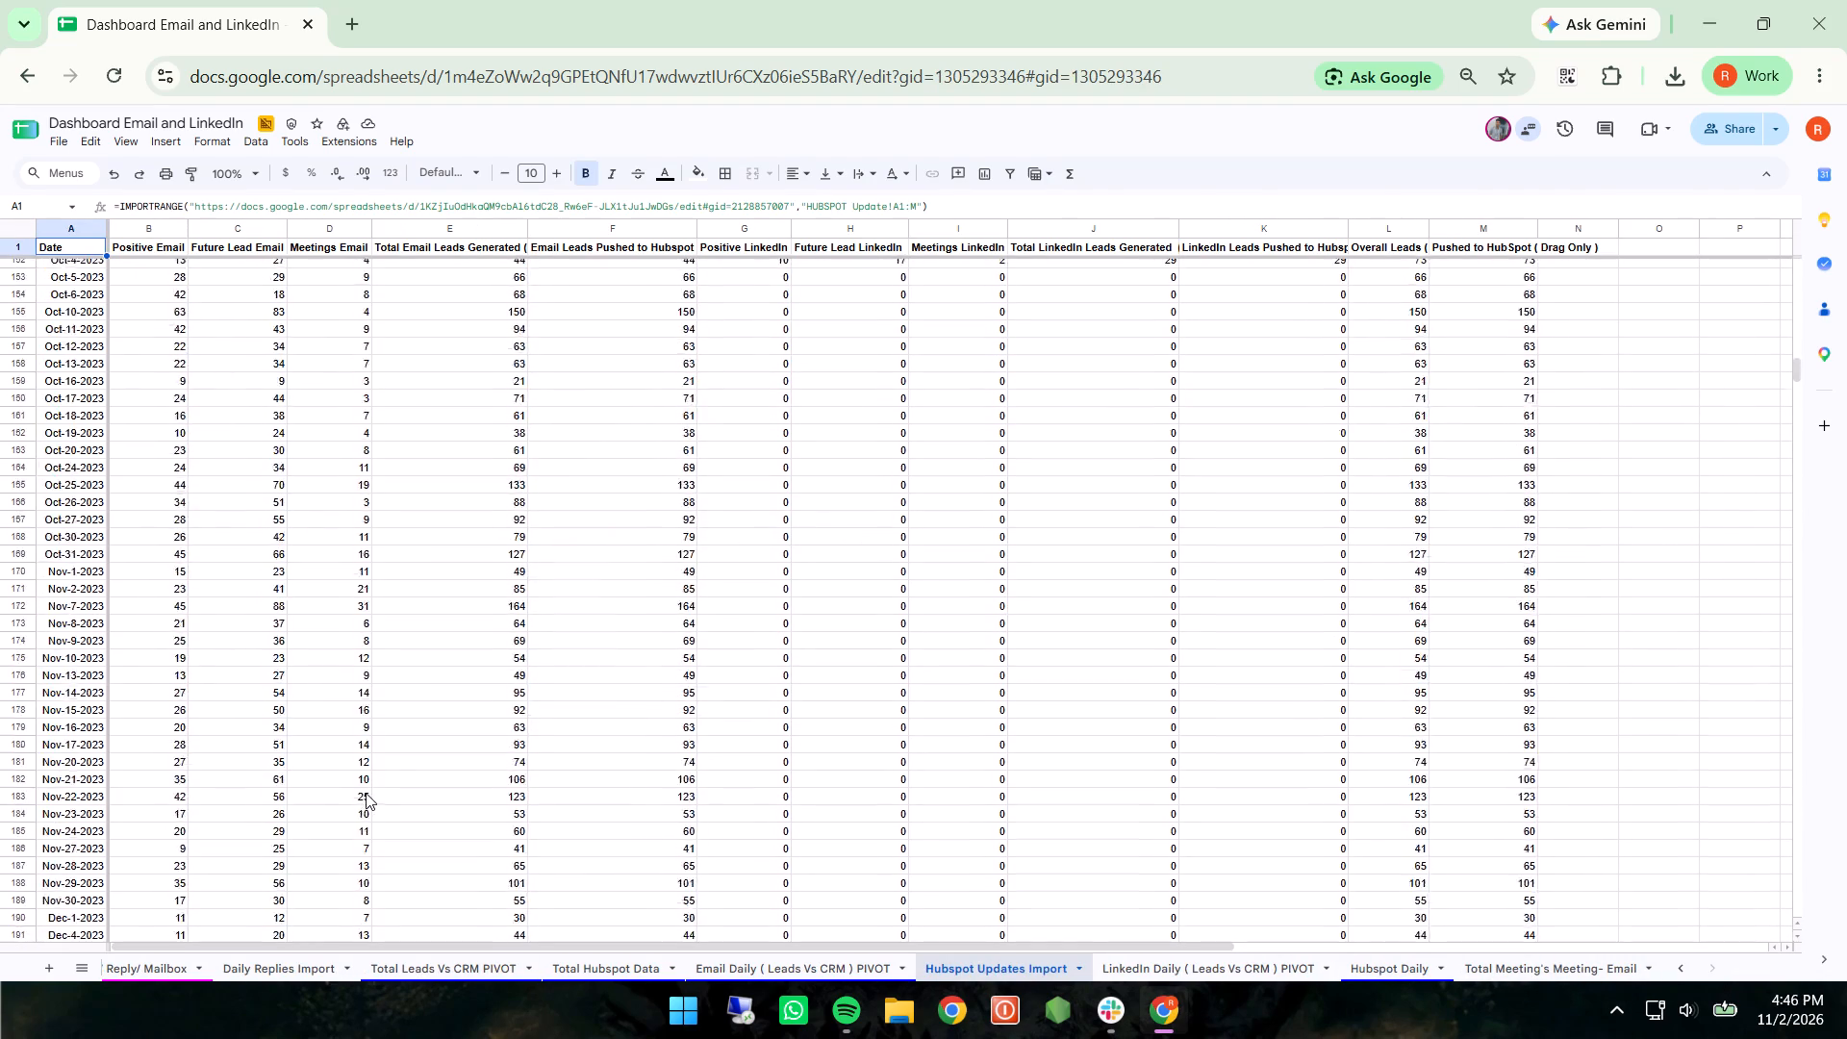
pyautogui.scroll(-15, 366, 793)
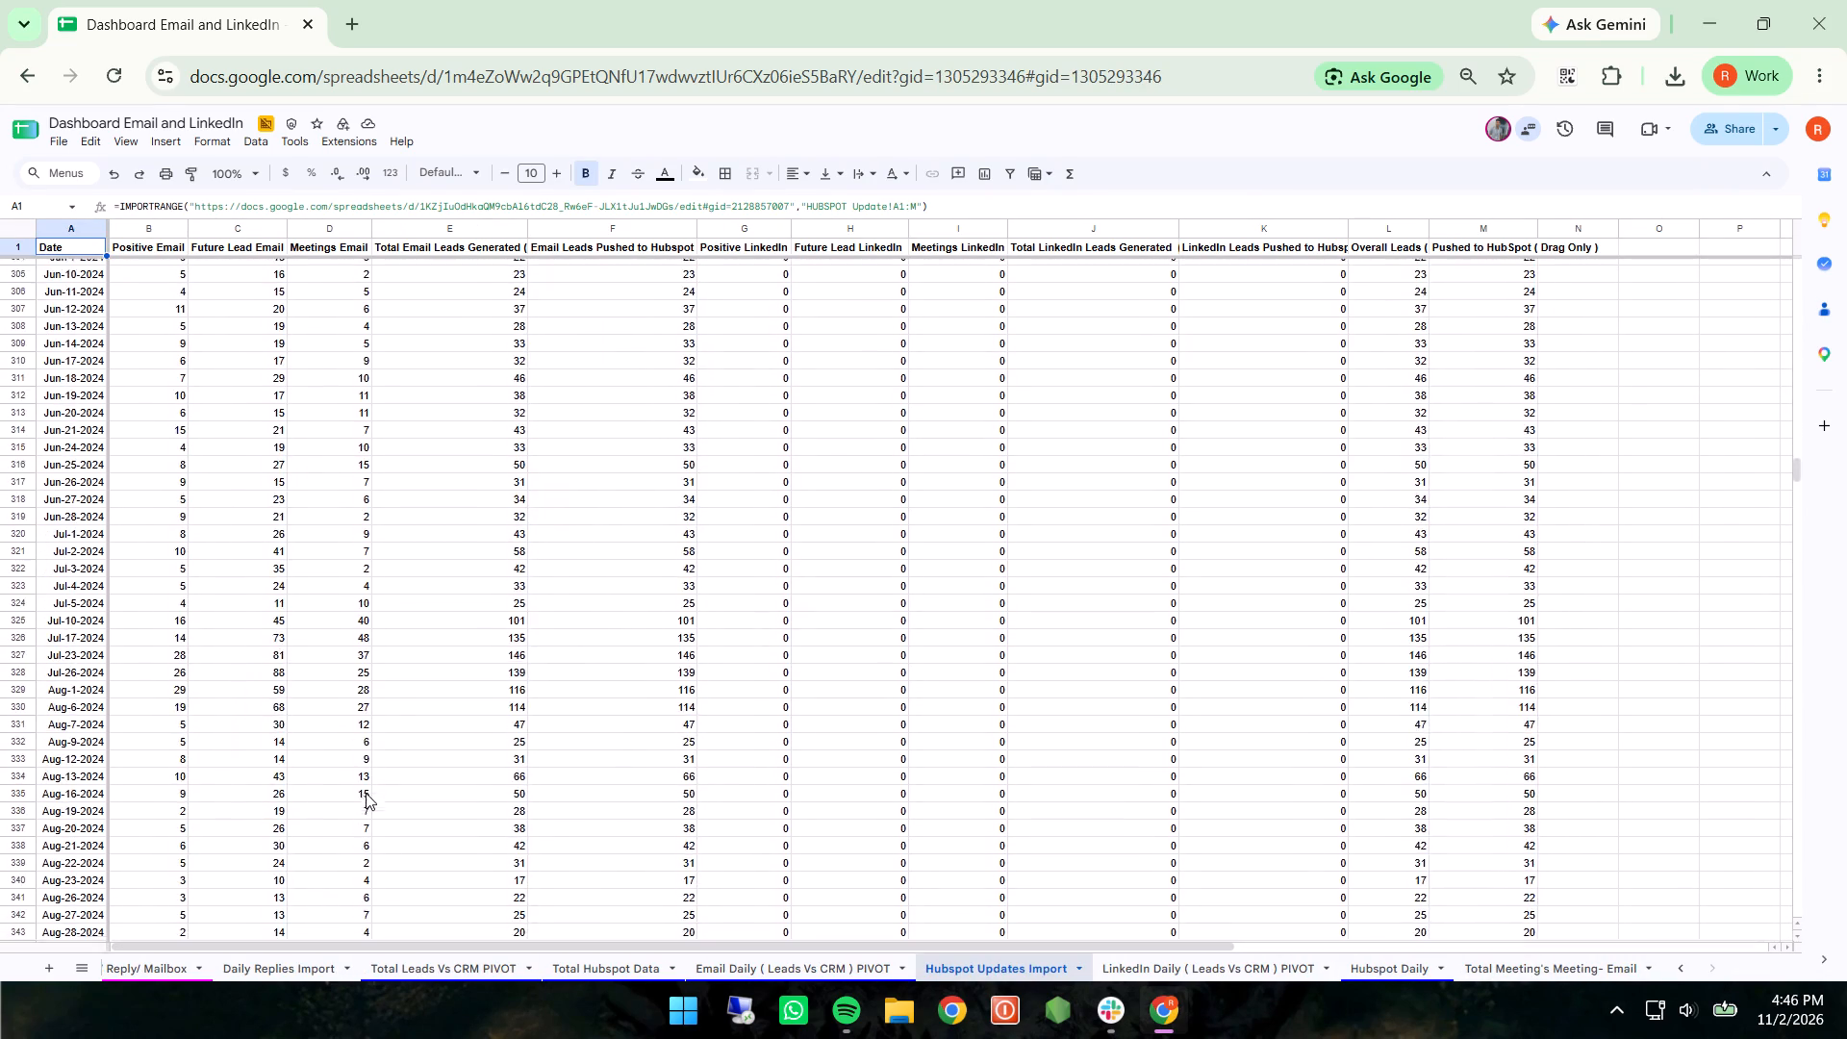
pyautogui.scroll(-8, 366, 793)
pyautogui.scroll(1, 366, 793)
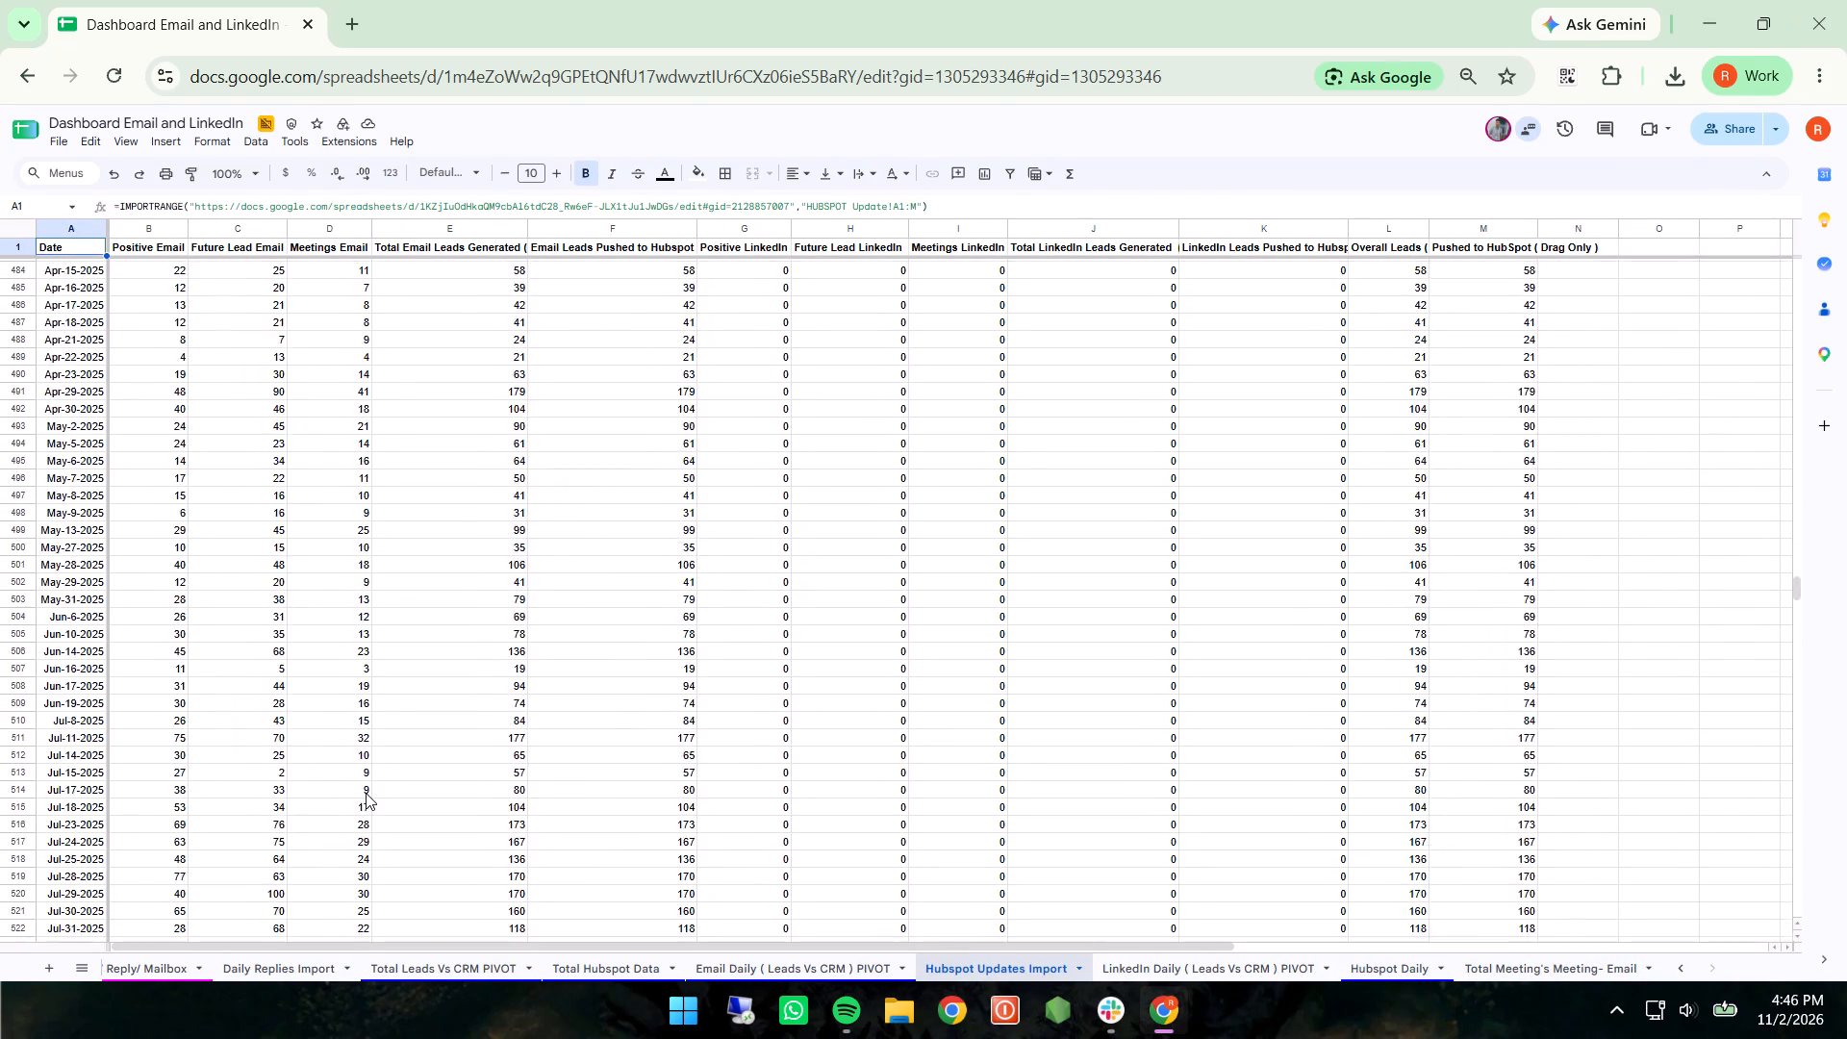
pyautogui.scroll(-3, 366, 793)
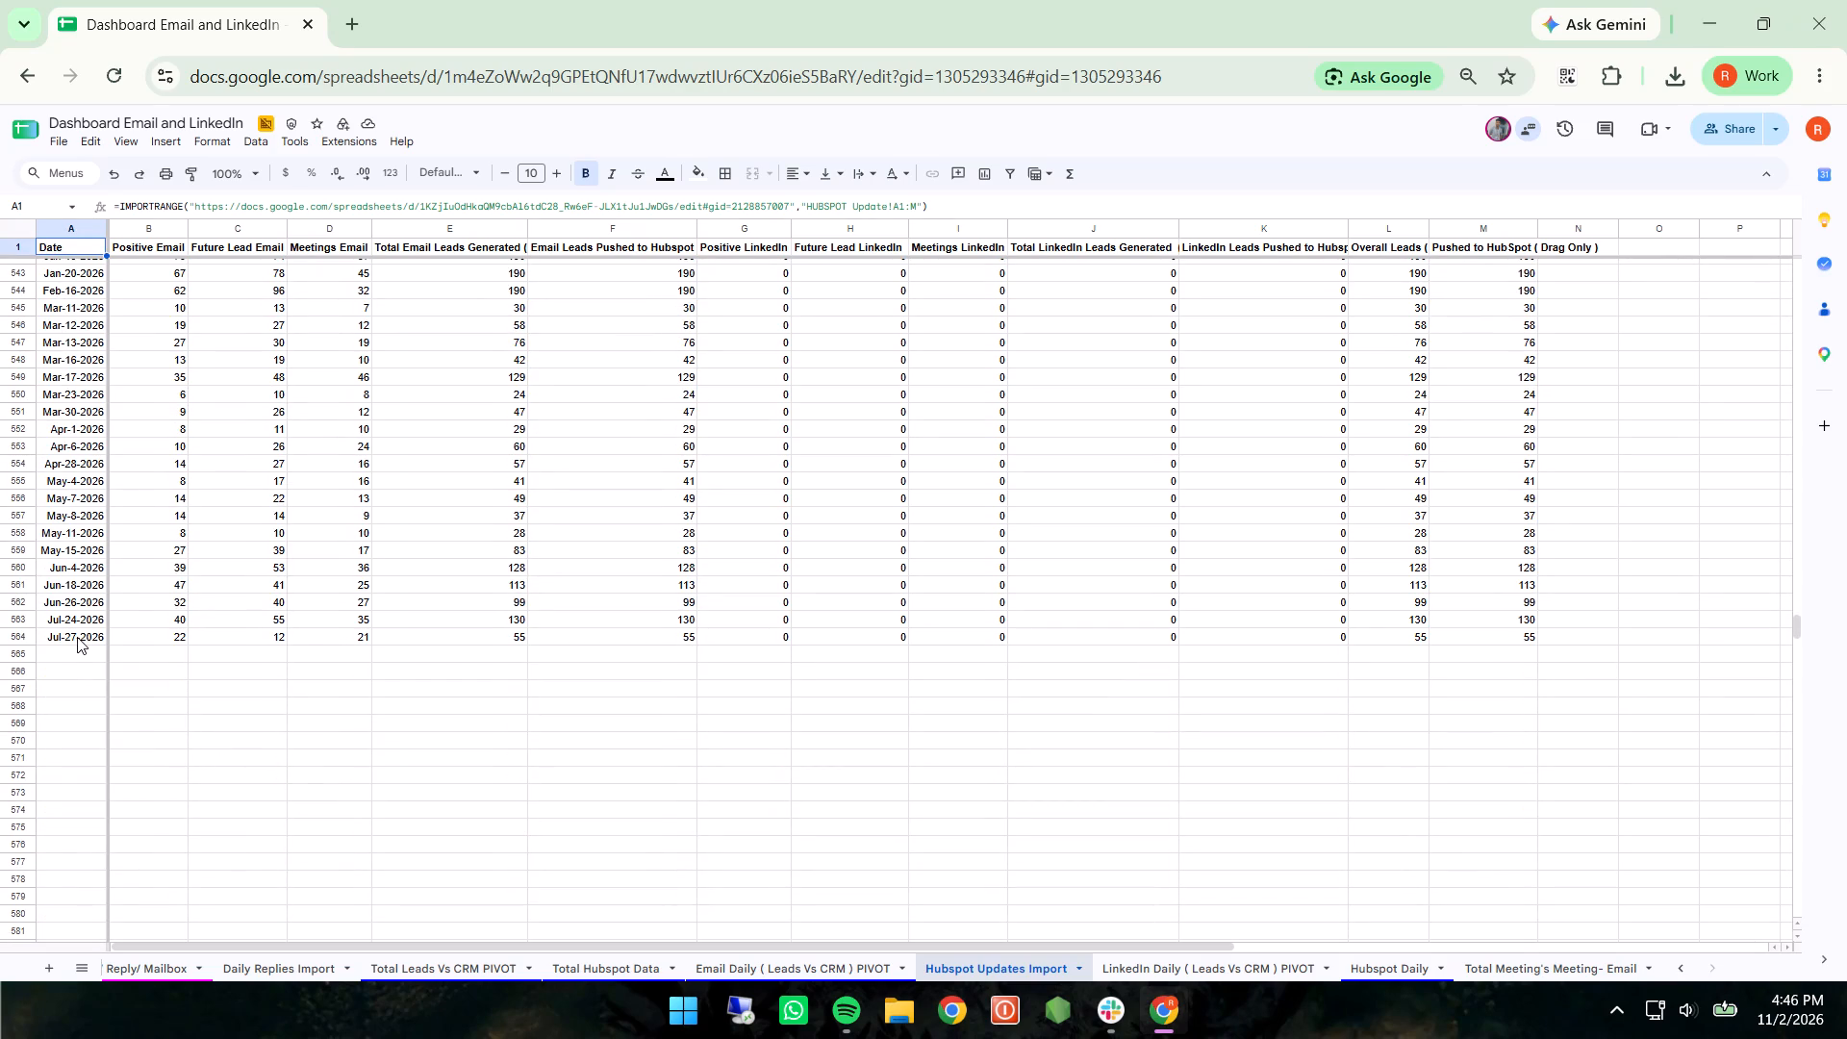
pyautogui.click(77, 637)
pyautogui.moveTo(103, 642); pyautogui.dragTo(102, 652)
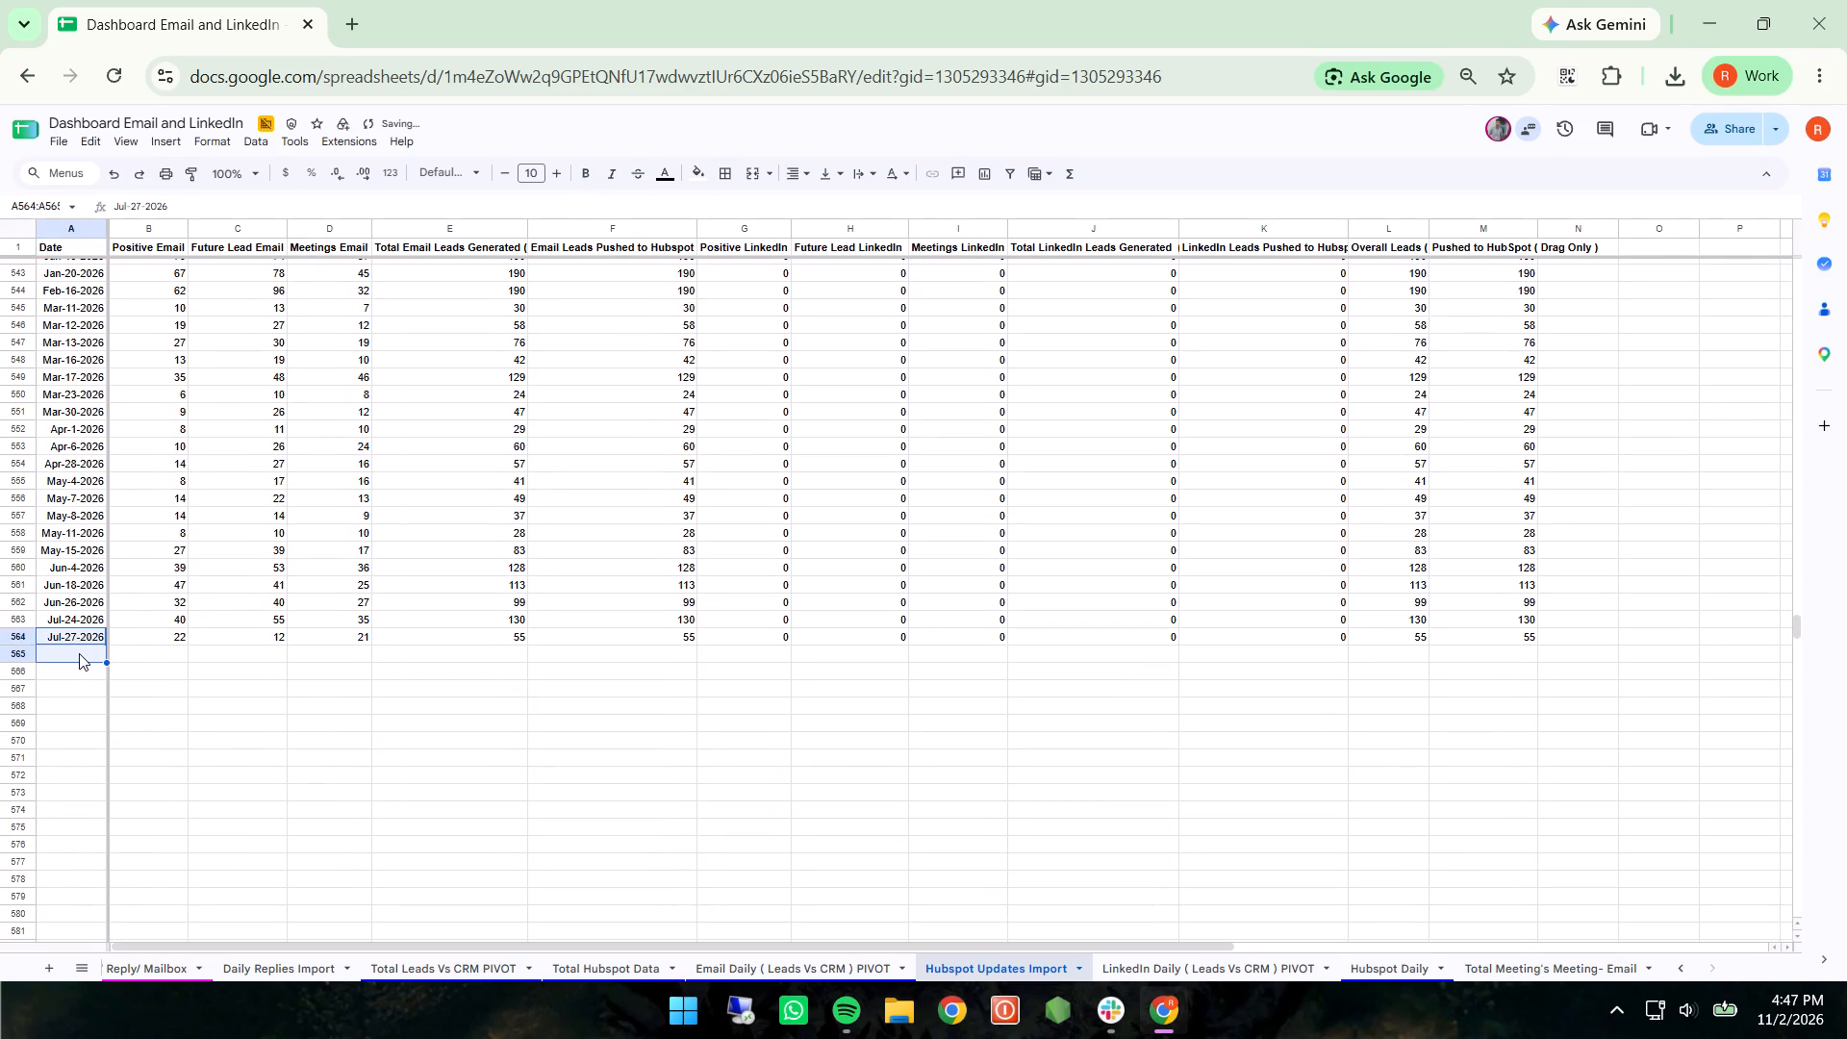
pyautogui.click(79, 653)
pyautogui.tripleClick(79, 653)
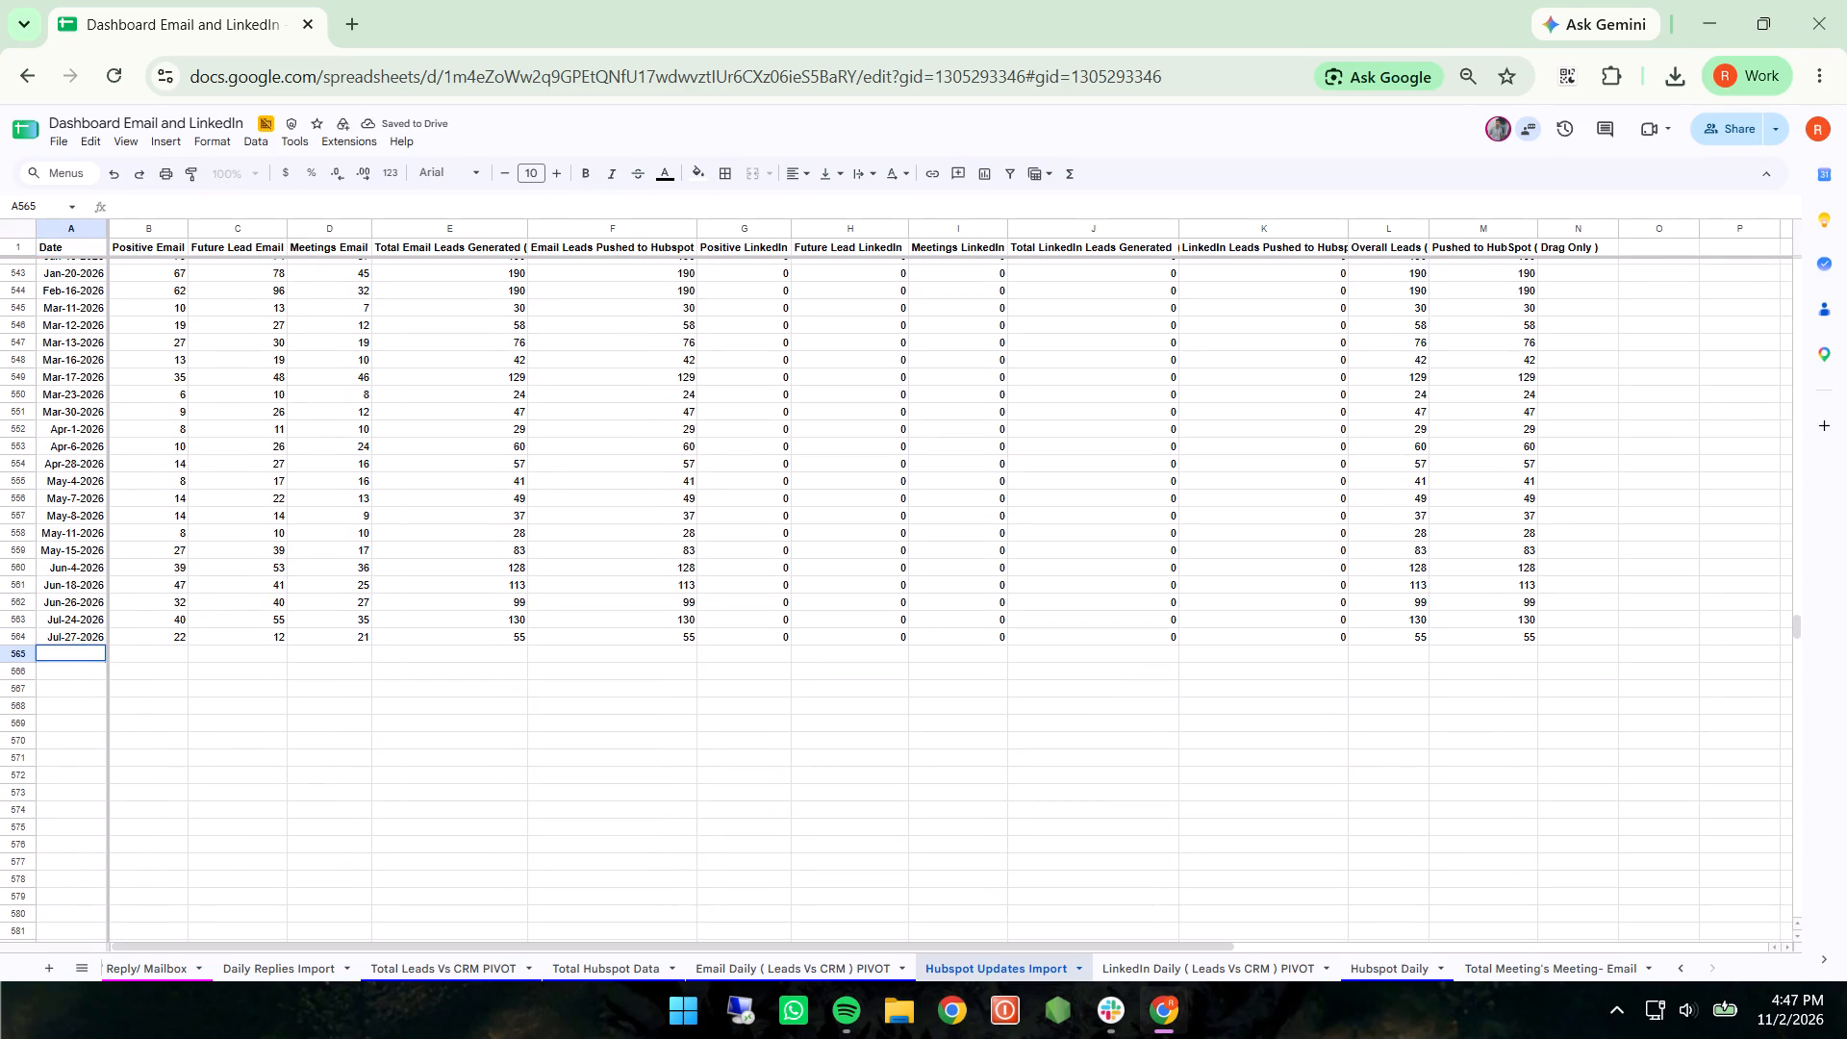
# Copy the source spreadsheet URL from the IMPORTRANGE formula in cell A1 of the Hubspot Updates Import sheet.
pyautogui.scroll(8, 791, 755)
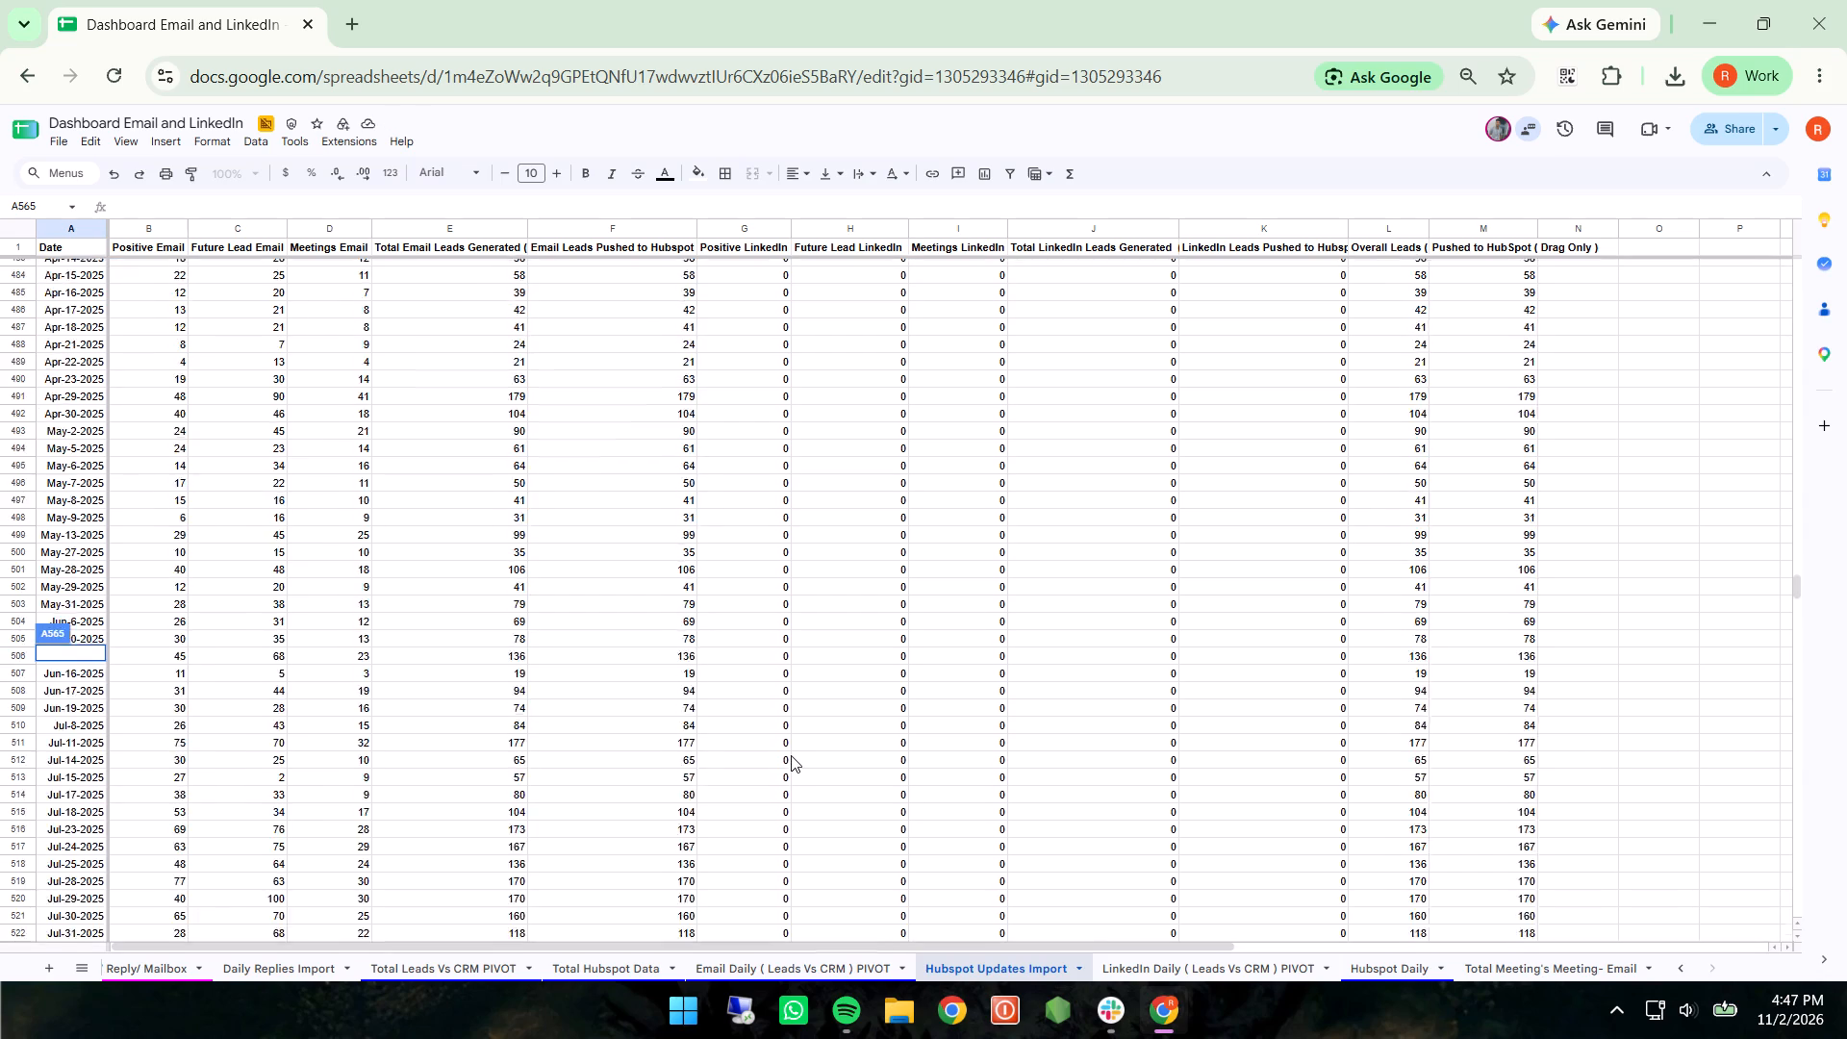
pyautogui.scroll(20, 791, 755)
pyautogui.scroll(2, 791, 755)
pyautogui.click(693, 588)
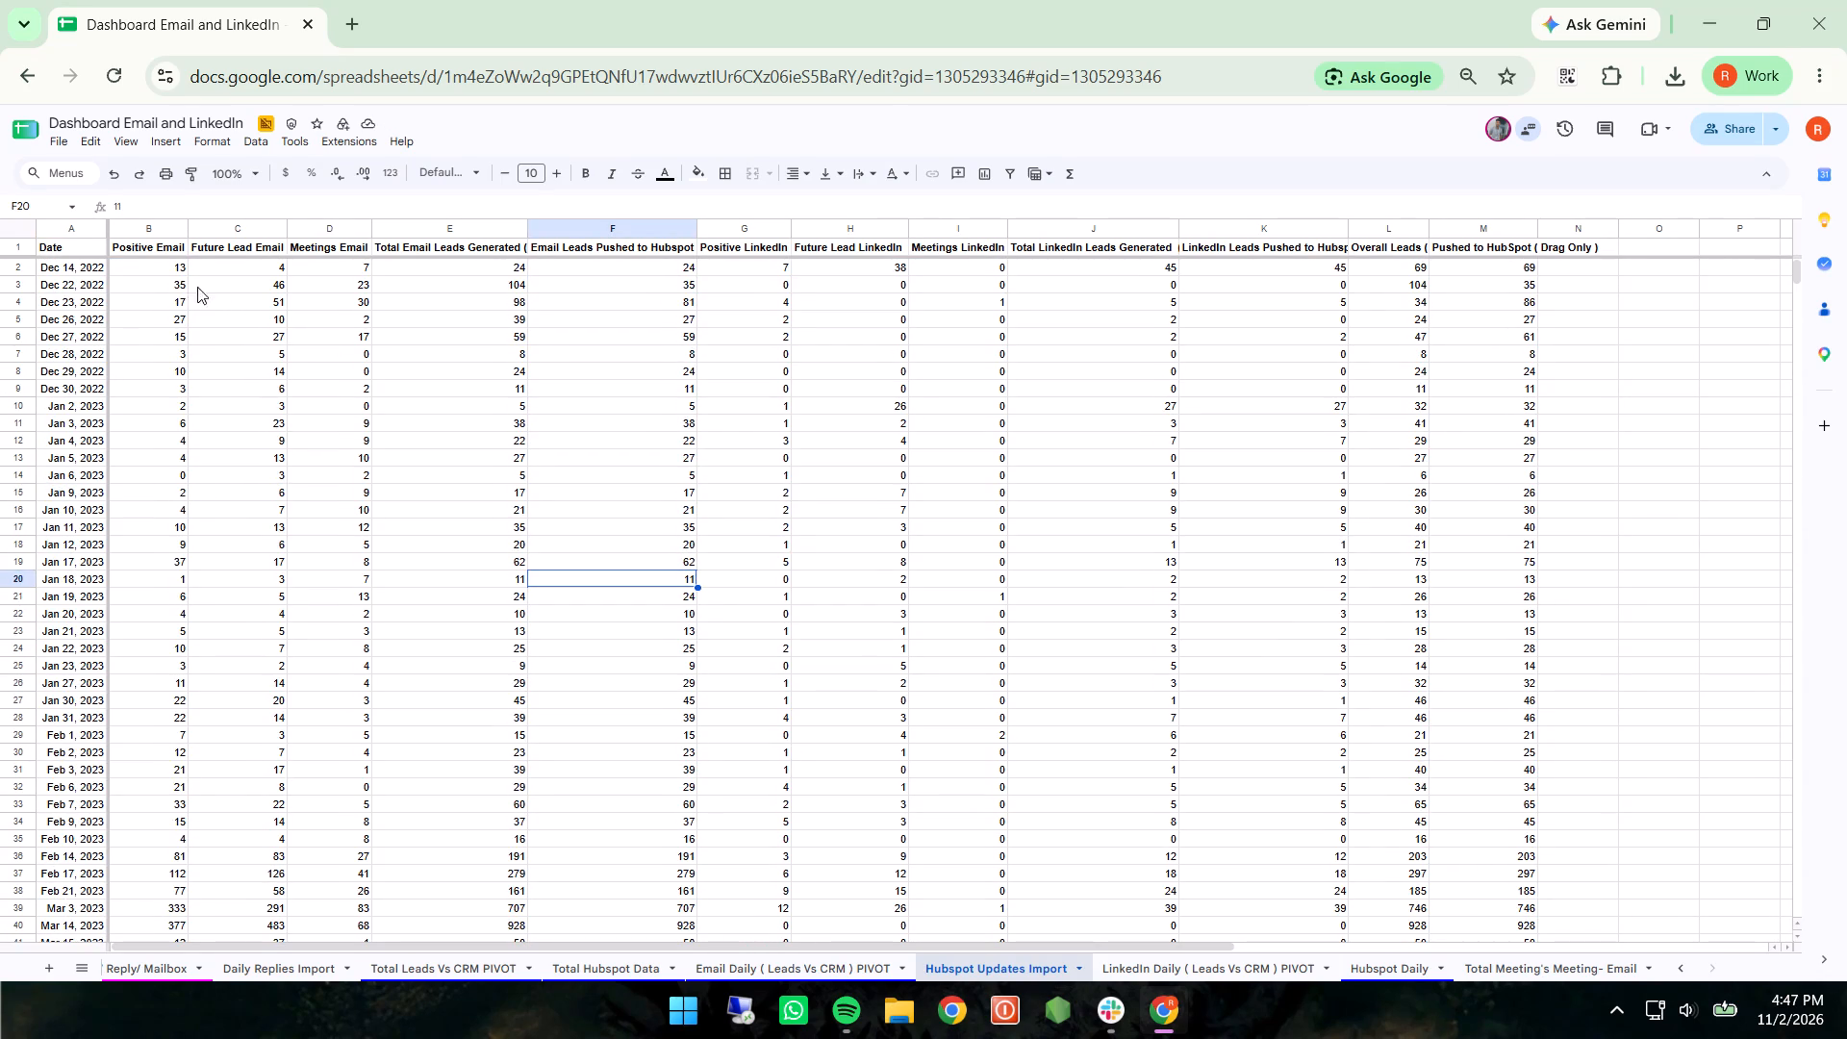
pyautogui.click(95, 252)
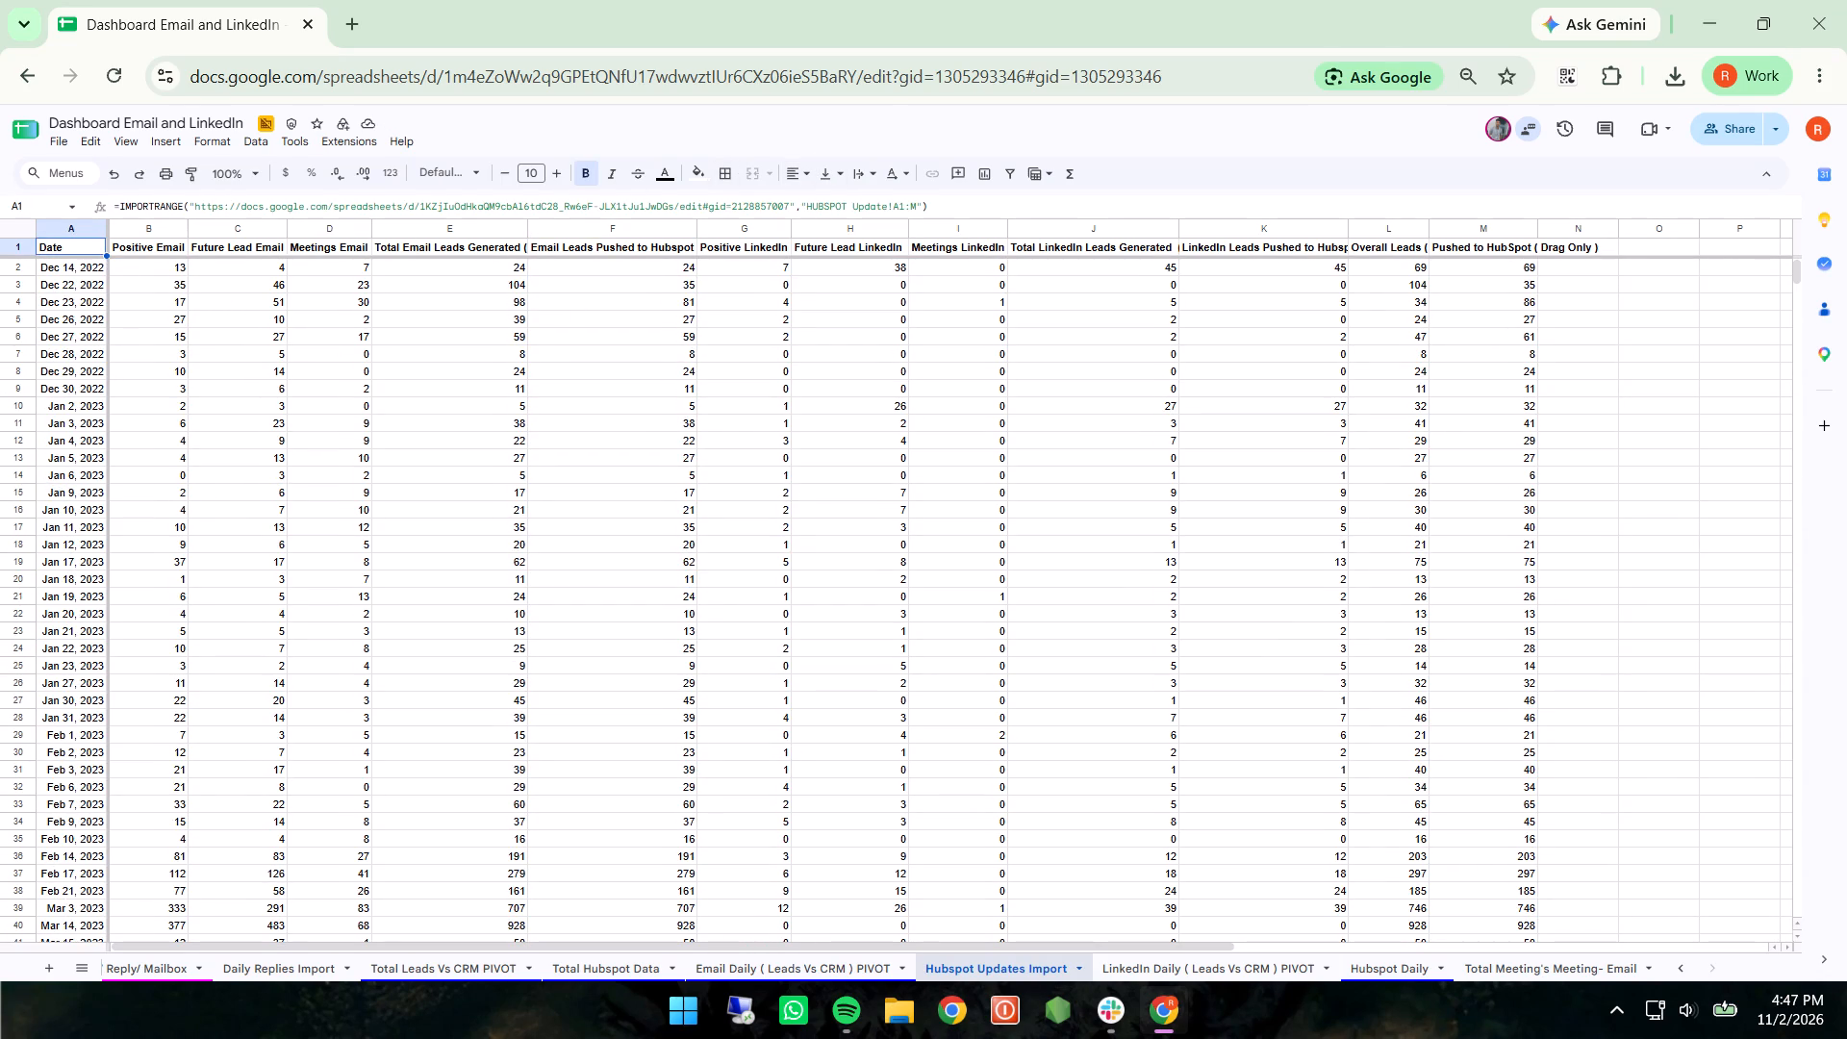
pyautogui.moveTo(786, 203); pyautogui.dragTo(602, 182)
pyautogui.press('Right')
pyautogui.press('Right')
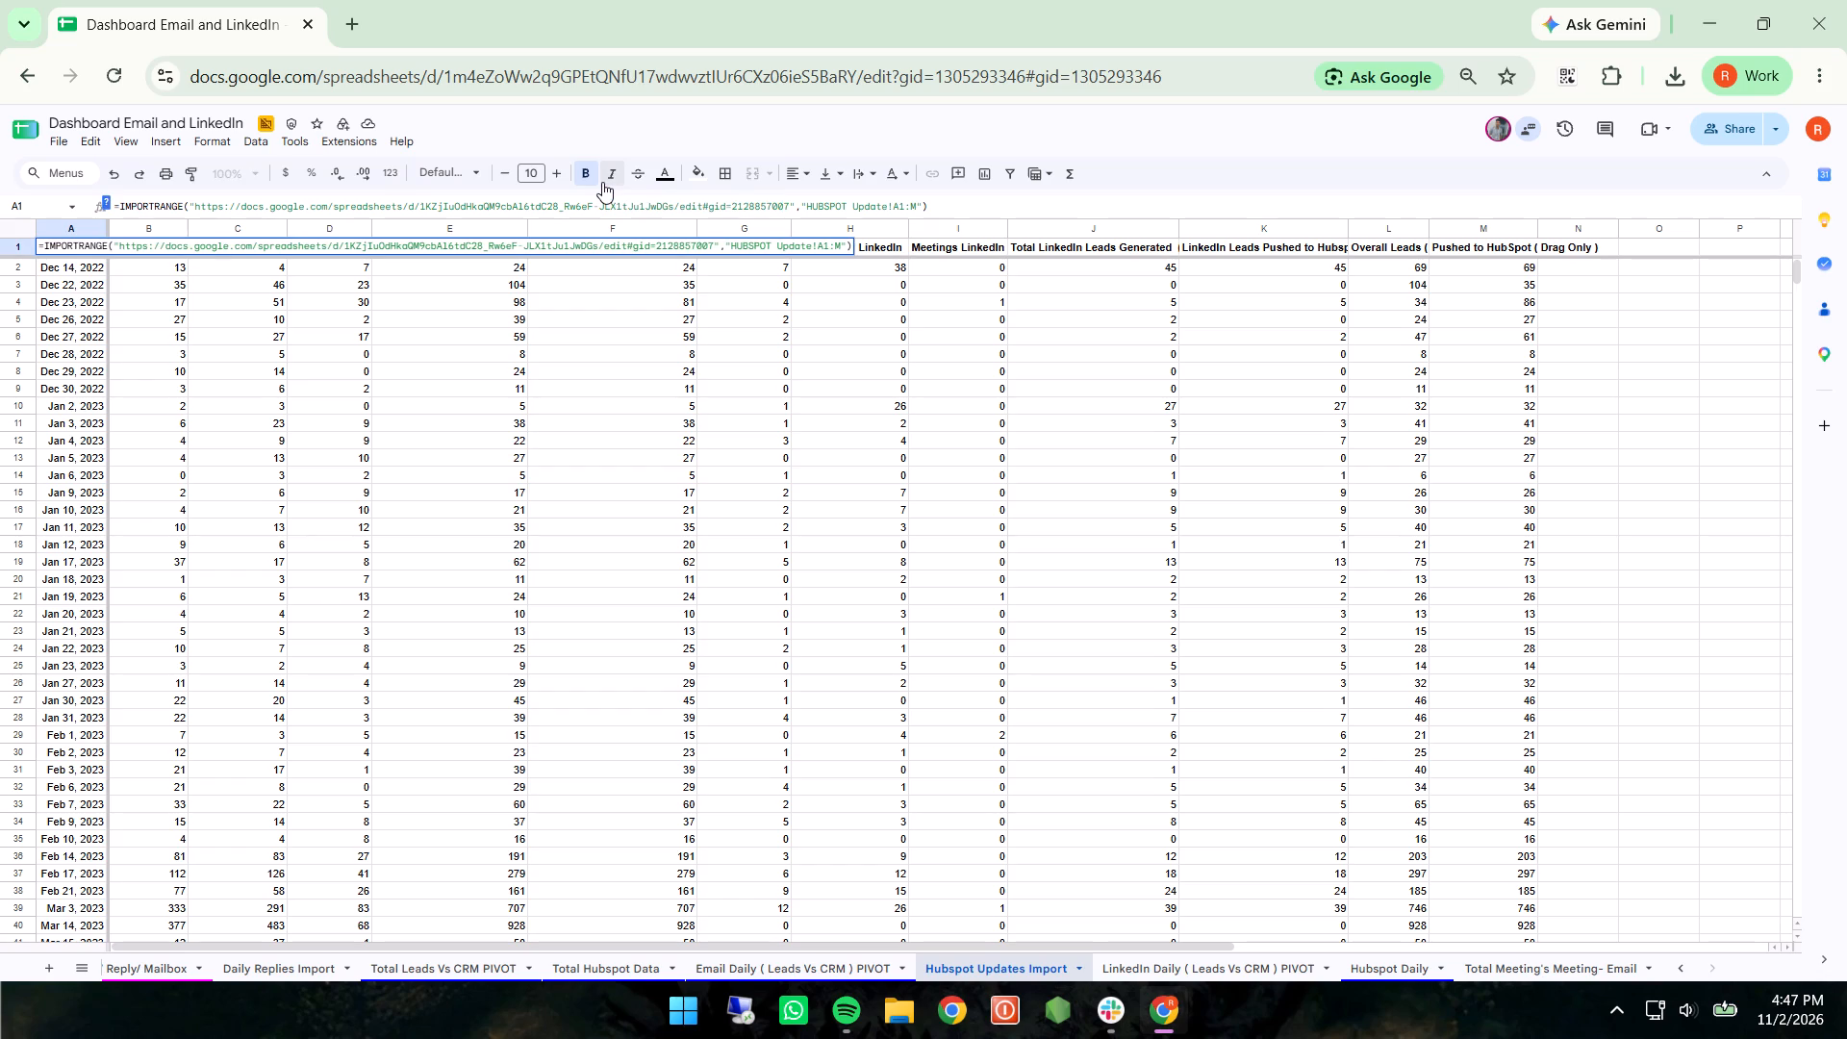
pyautogui.hotkey('shift', 'Left')
pyautogui.hotkey('shift', 'Left')
pyautogui.hotkey('shift', 'Left')
pyautogui.hotkey('shift', 'Left')
pyautogui.hotkey('shift', 'Left')
pyautogui.hotkey('shift', 'Left')
pyautogui.hotkey('shift', 'Left')
pyautogui.hotkey('shift', 'Left')
pyautogui.hotkey('shift', 'Left')
pyautogui.hotkey('shift', 'Left')
pyautogui.hotkey('shift', 'Left')
pyautogui.hotkey('shift', 'Left')
pyautogui.hotkey('shift', 'Left')
pyautogui.hotkey('shift', 'Left')
pyautogui.hotkey('shift', 'Left')
pyautogui.hotkey('shift', 'Left')
pyautogui.hotkey('shift', 'Left')
pyautogui.hotkey('shift', 'Left')
pyautogui.hotkey('shift', 'Left')
pyautogui.hotkey('shift', 'Left')
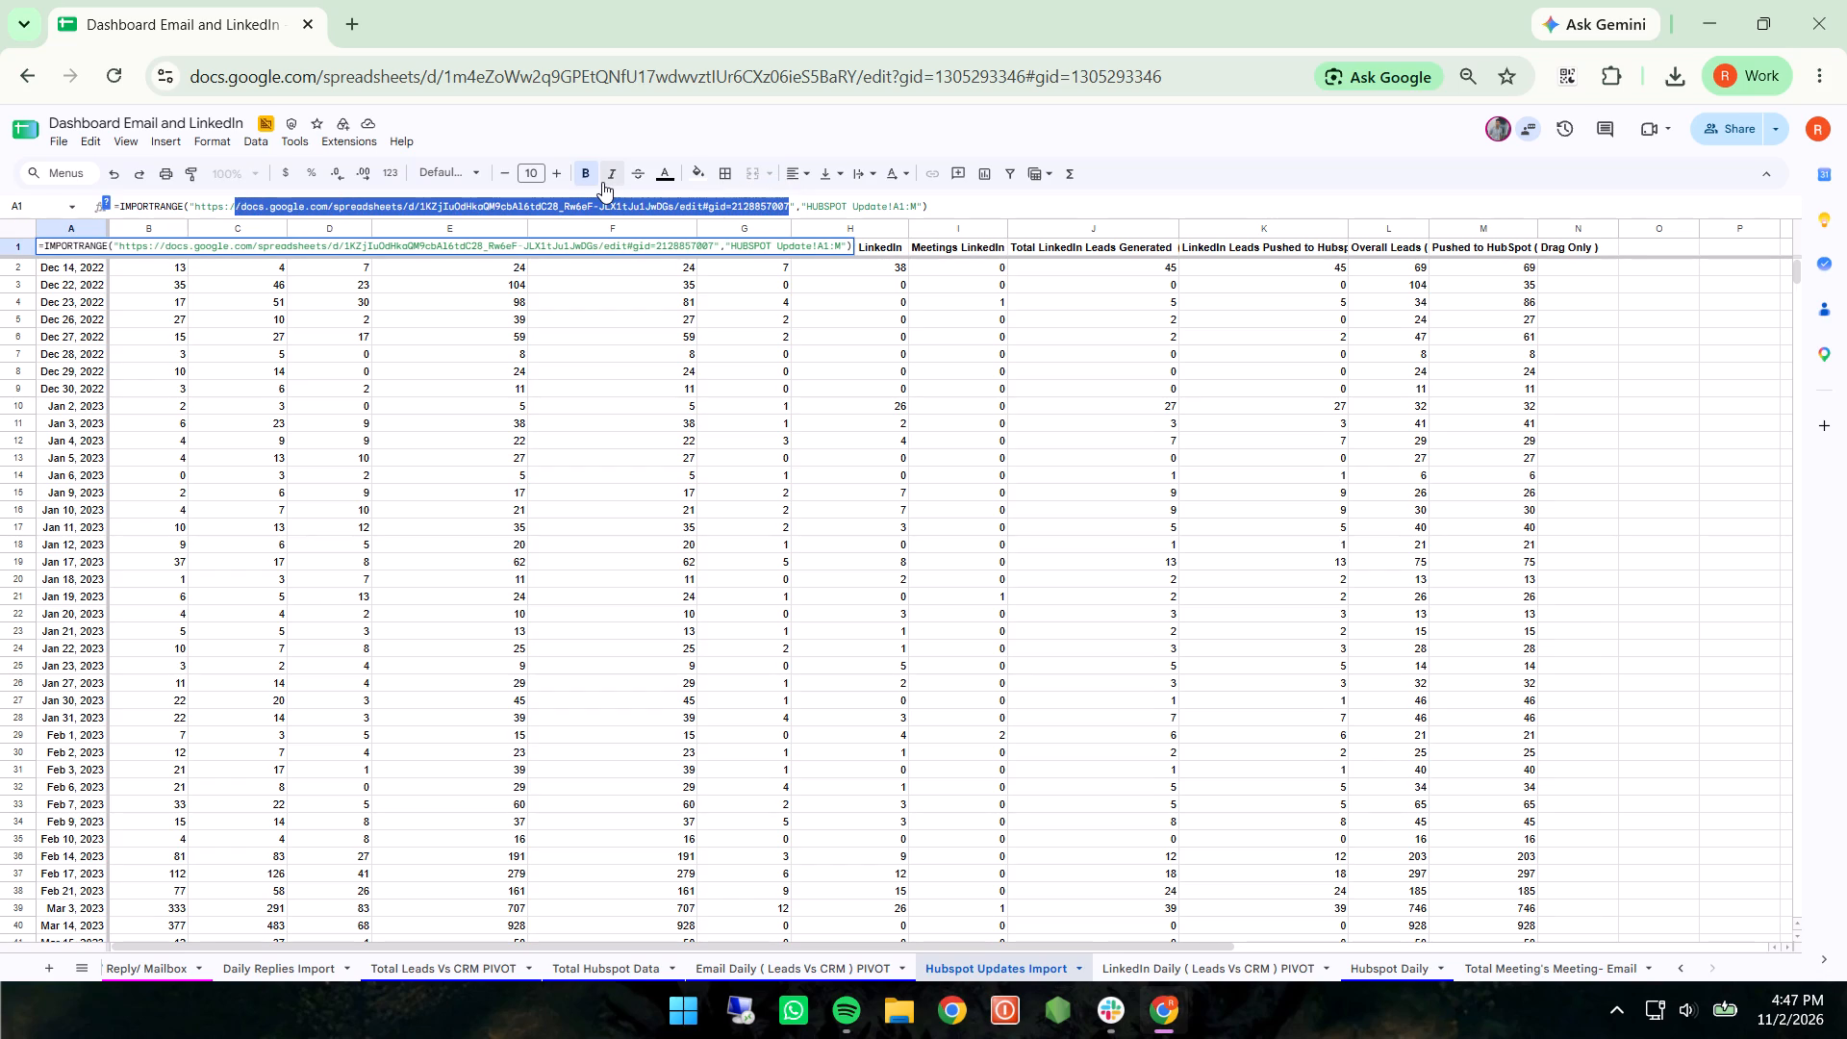
pyautogui.hotkey('shift', 'Left')
pyautogui.hotkey('shift', 'Left')
pyautogui.hotkey('shift', 'Left')
pyautogui.hotkey('shift', 'Left')
pyautogui.hotkey('shift', 'Left')
pyautogui.hotkey('shift', 'Left')
pyautogui.hotkey('shift', 'Left')
pyautogui.hotkey('shift', 'Left')
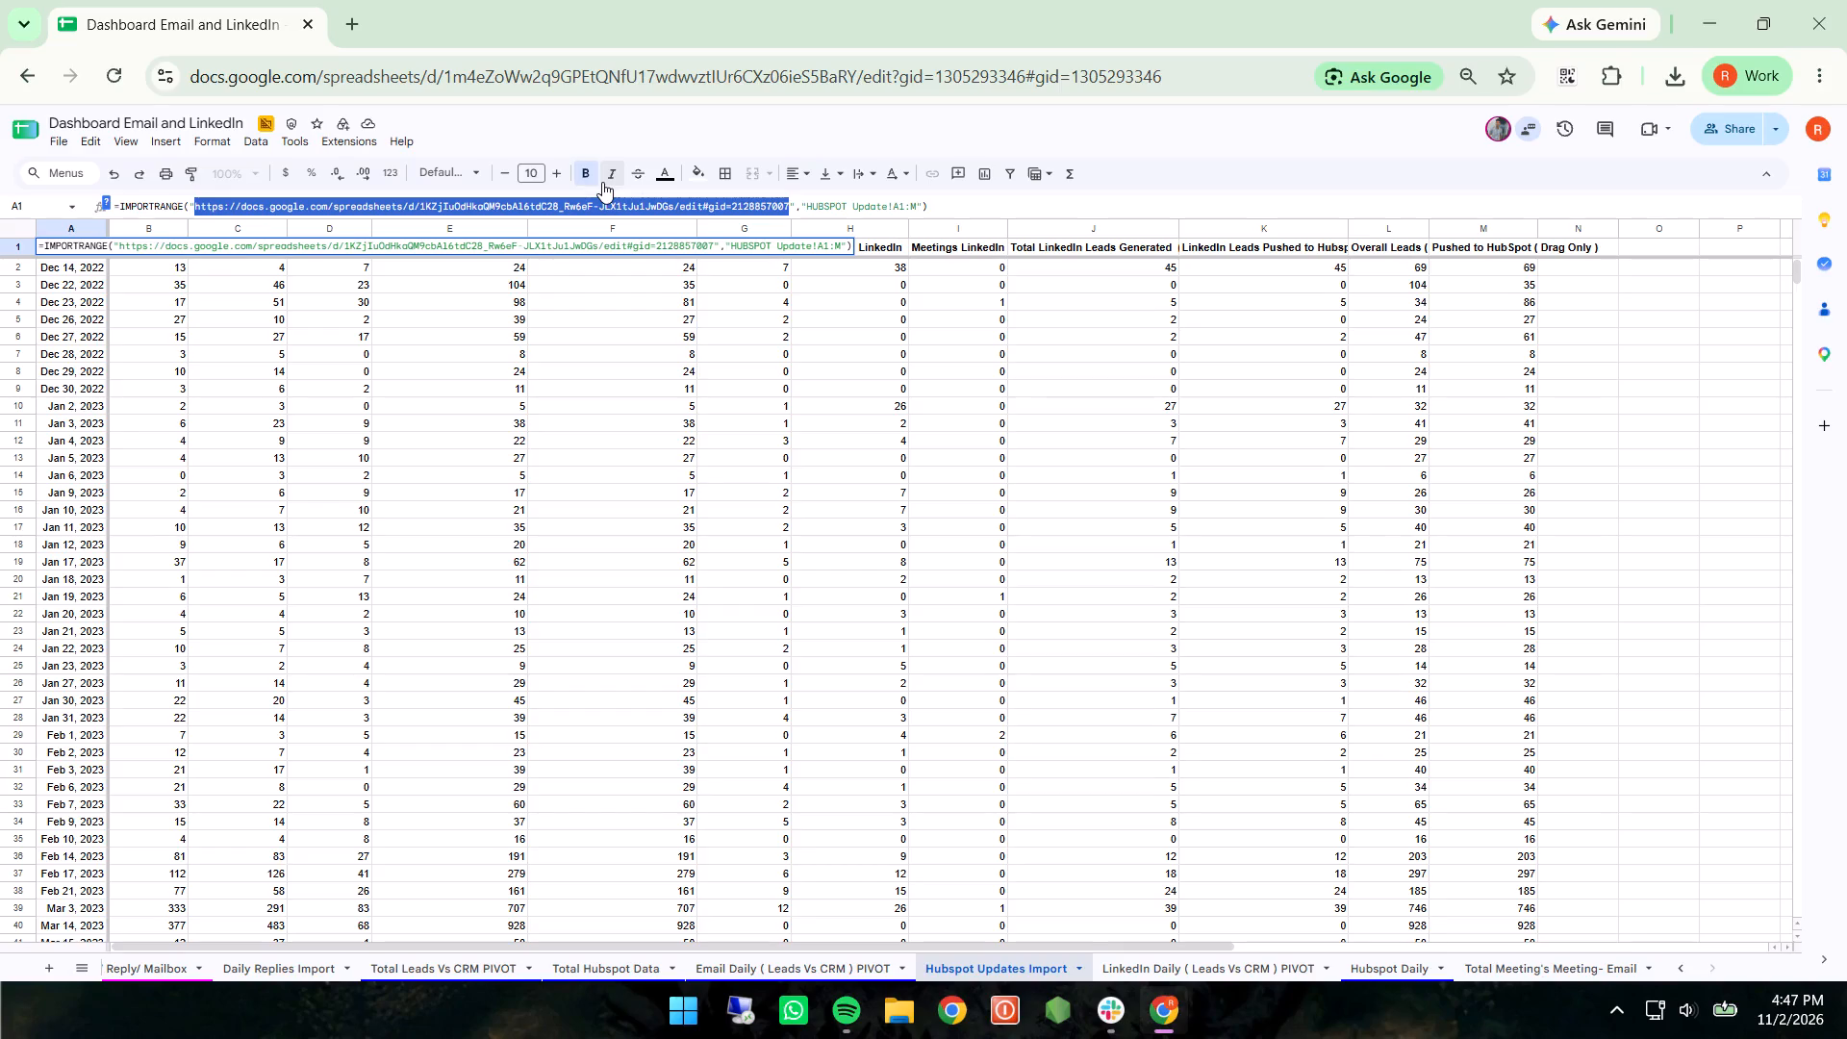
pyautogui.hotkey('ctrl', 'c')
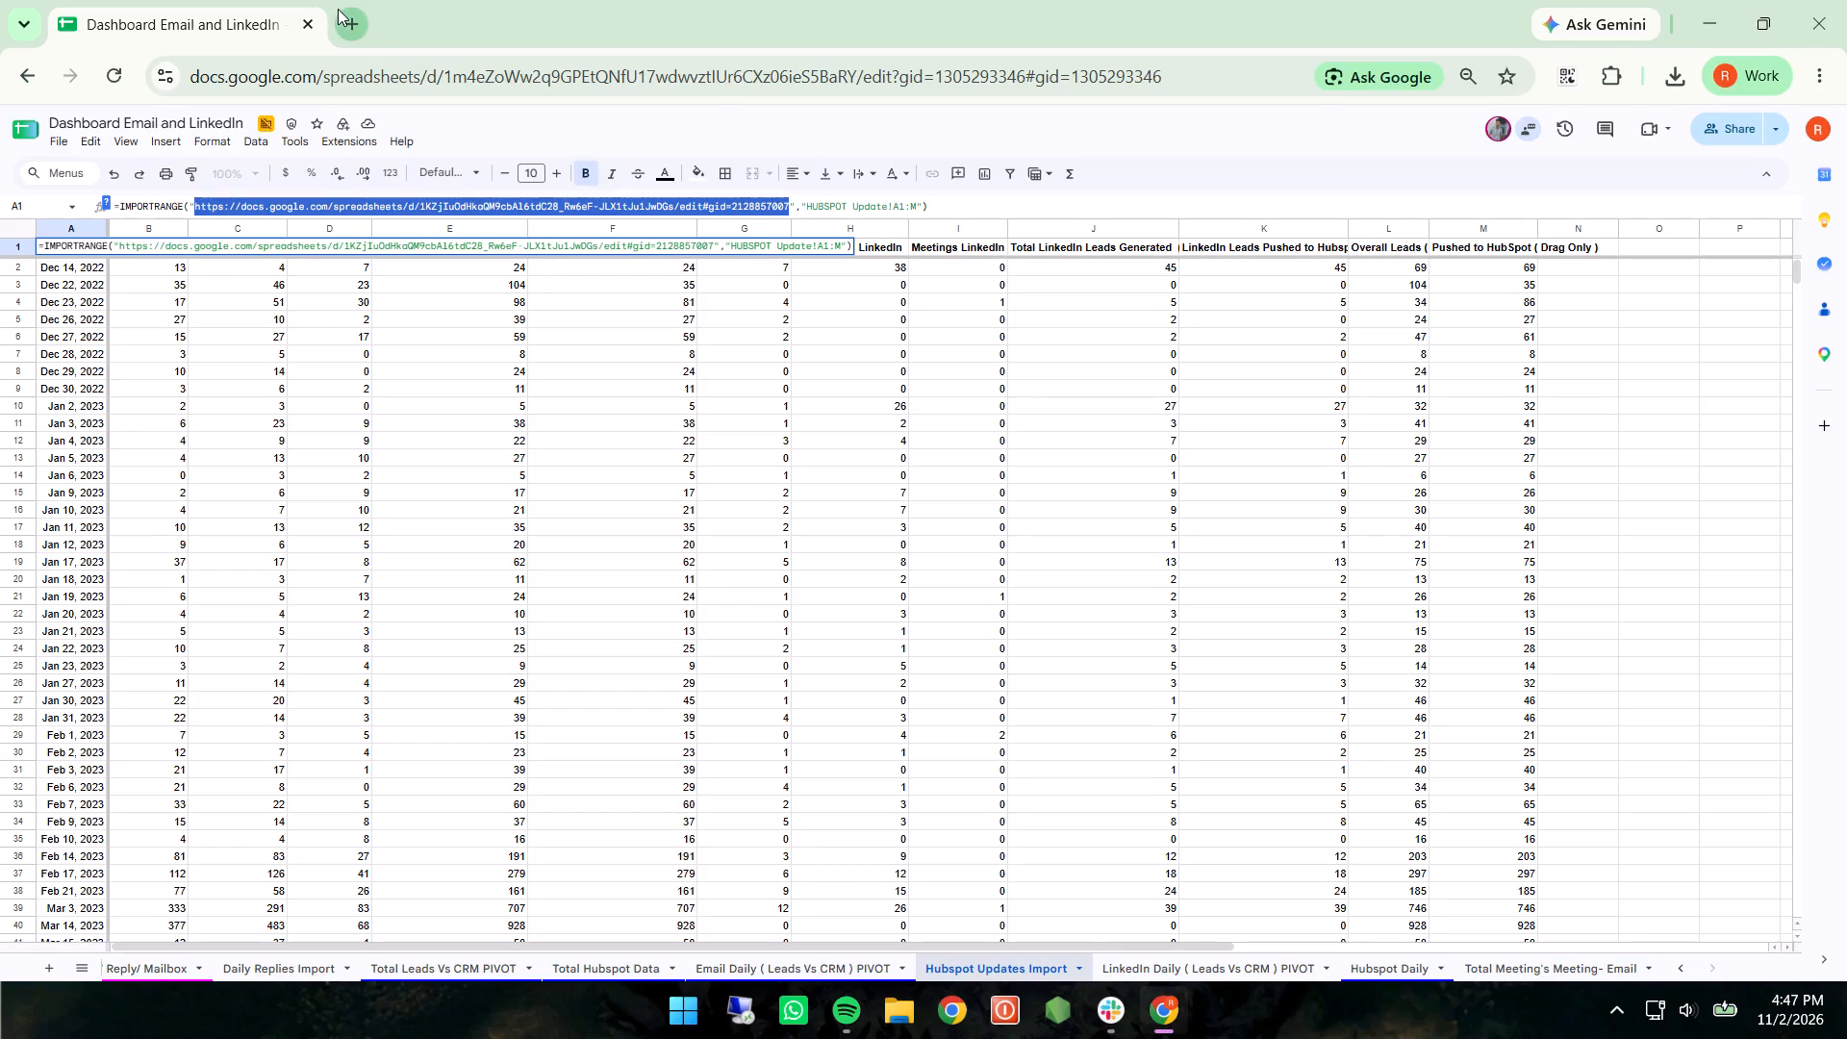
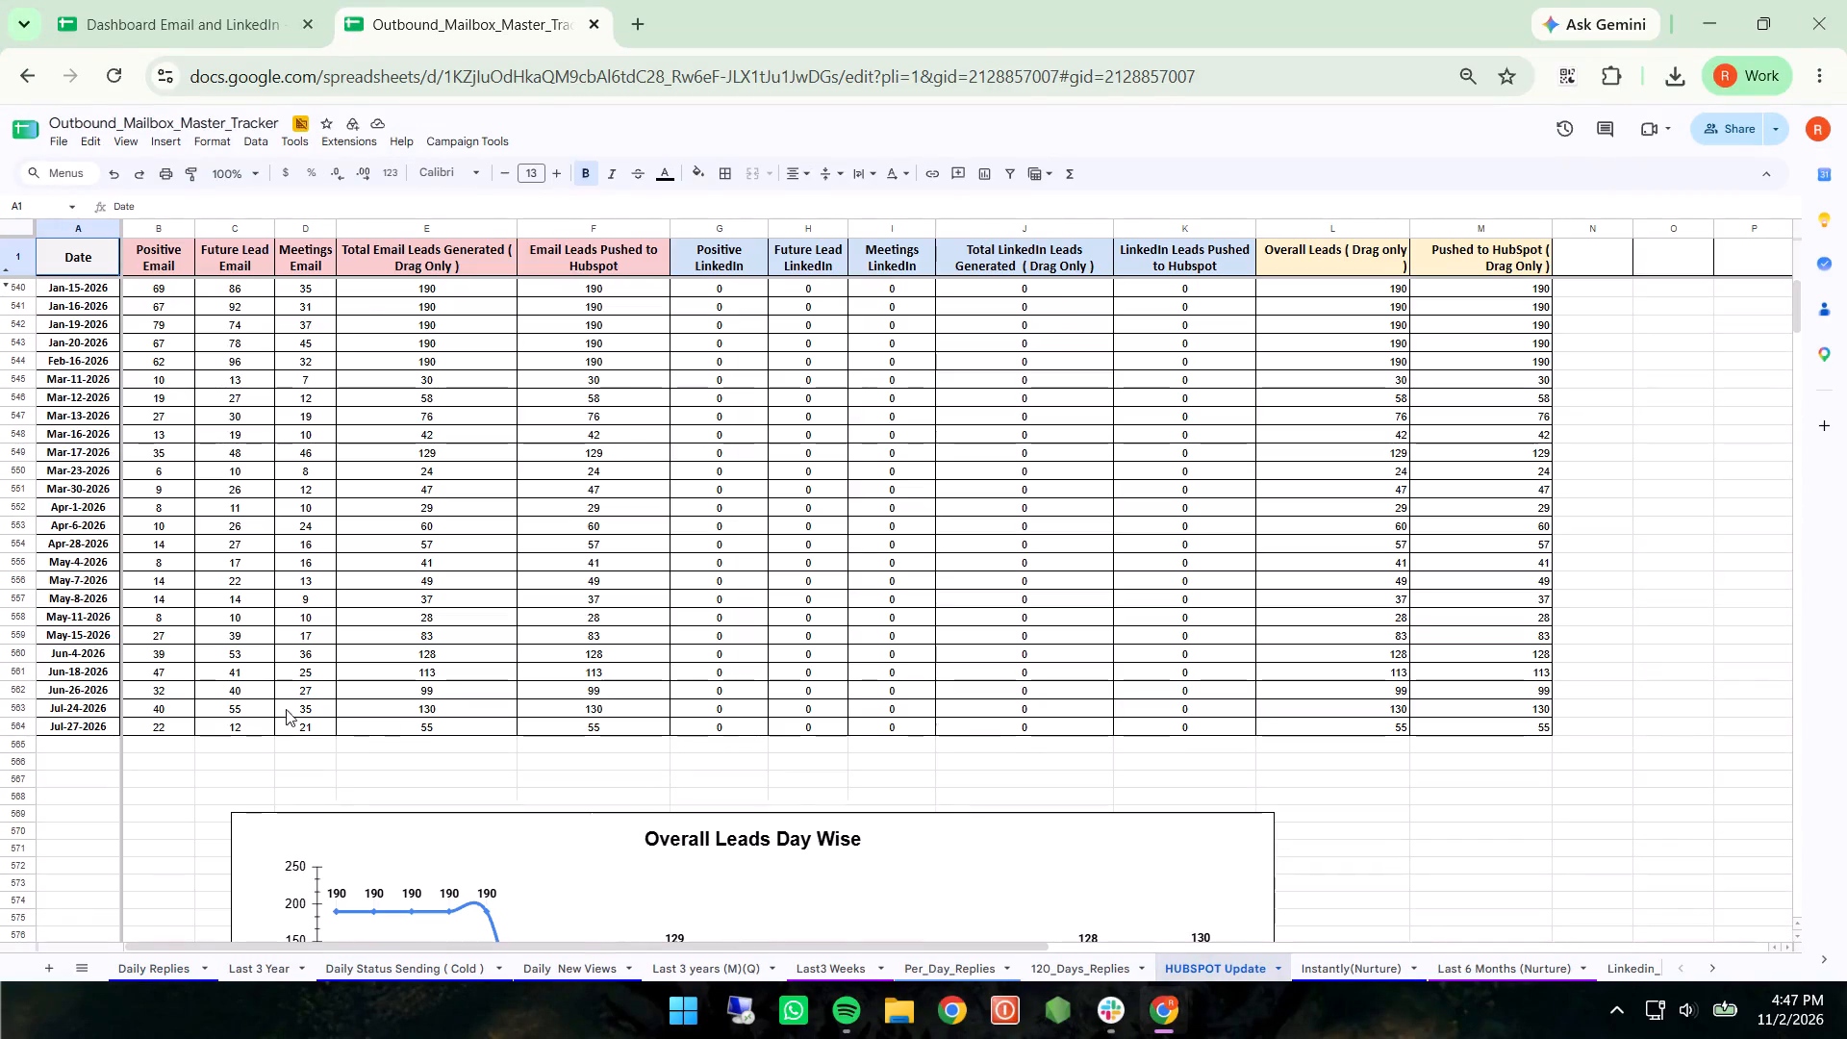
# Fill the Jul-27-2026 row (A564:M564) down into row 565 of the HUBSPOT Update sheet.
pyautogui.click(63, 727)
pyautogui.hotkey('shift', 'Right')
pyautogui.hotkey('shift', 'Right')
pyautogui.hotkey('shift', 'Right')
pyautogui.hotkey('shift', 'Right')
pyautogui.hotkey('shift', 'Right')
pyautogui.hotkey('shift', 'Right')
pyautogui.hotkey('shift', 'Right')
pyautogui.hotkey('shift', 'Right')
pyautogui.hotkey('shift', 'Right')
pyautogui.hotkey('shift', 'Right')
pyautogui.hotkey('shift', 'Right')
pyautogui.hotkey('shift', 'Right')
pyautogui.hotkey('shift', 'Right')
pyautogui.hotkey('shift', 'Right')
pyautogui.hotkey('shift', 'Right')
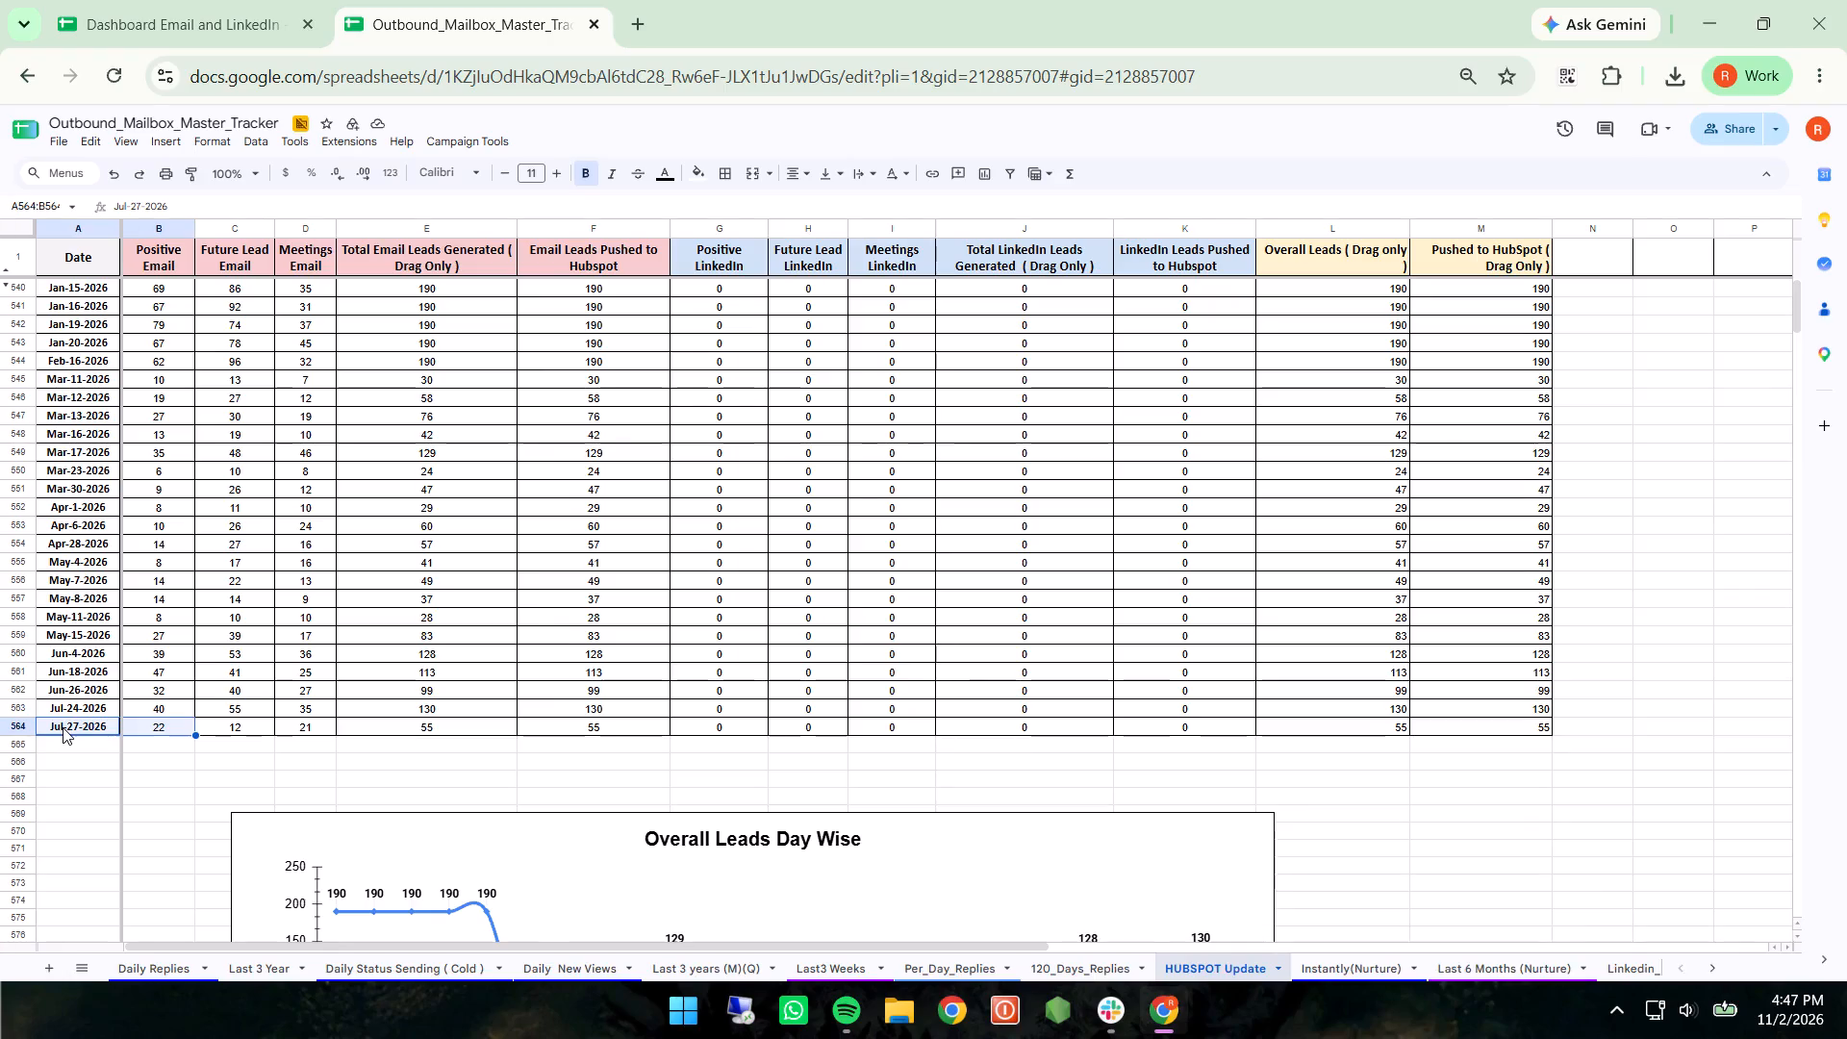
pyautogui.hotkey('shift', 'Left')
pyautogui.hotkey('shift', 'Left')
pyautogui.hotkey('shift', 'Left')
pyautogui.hotkey('shift', 'Down')
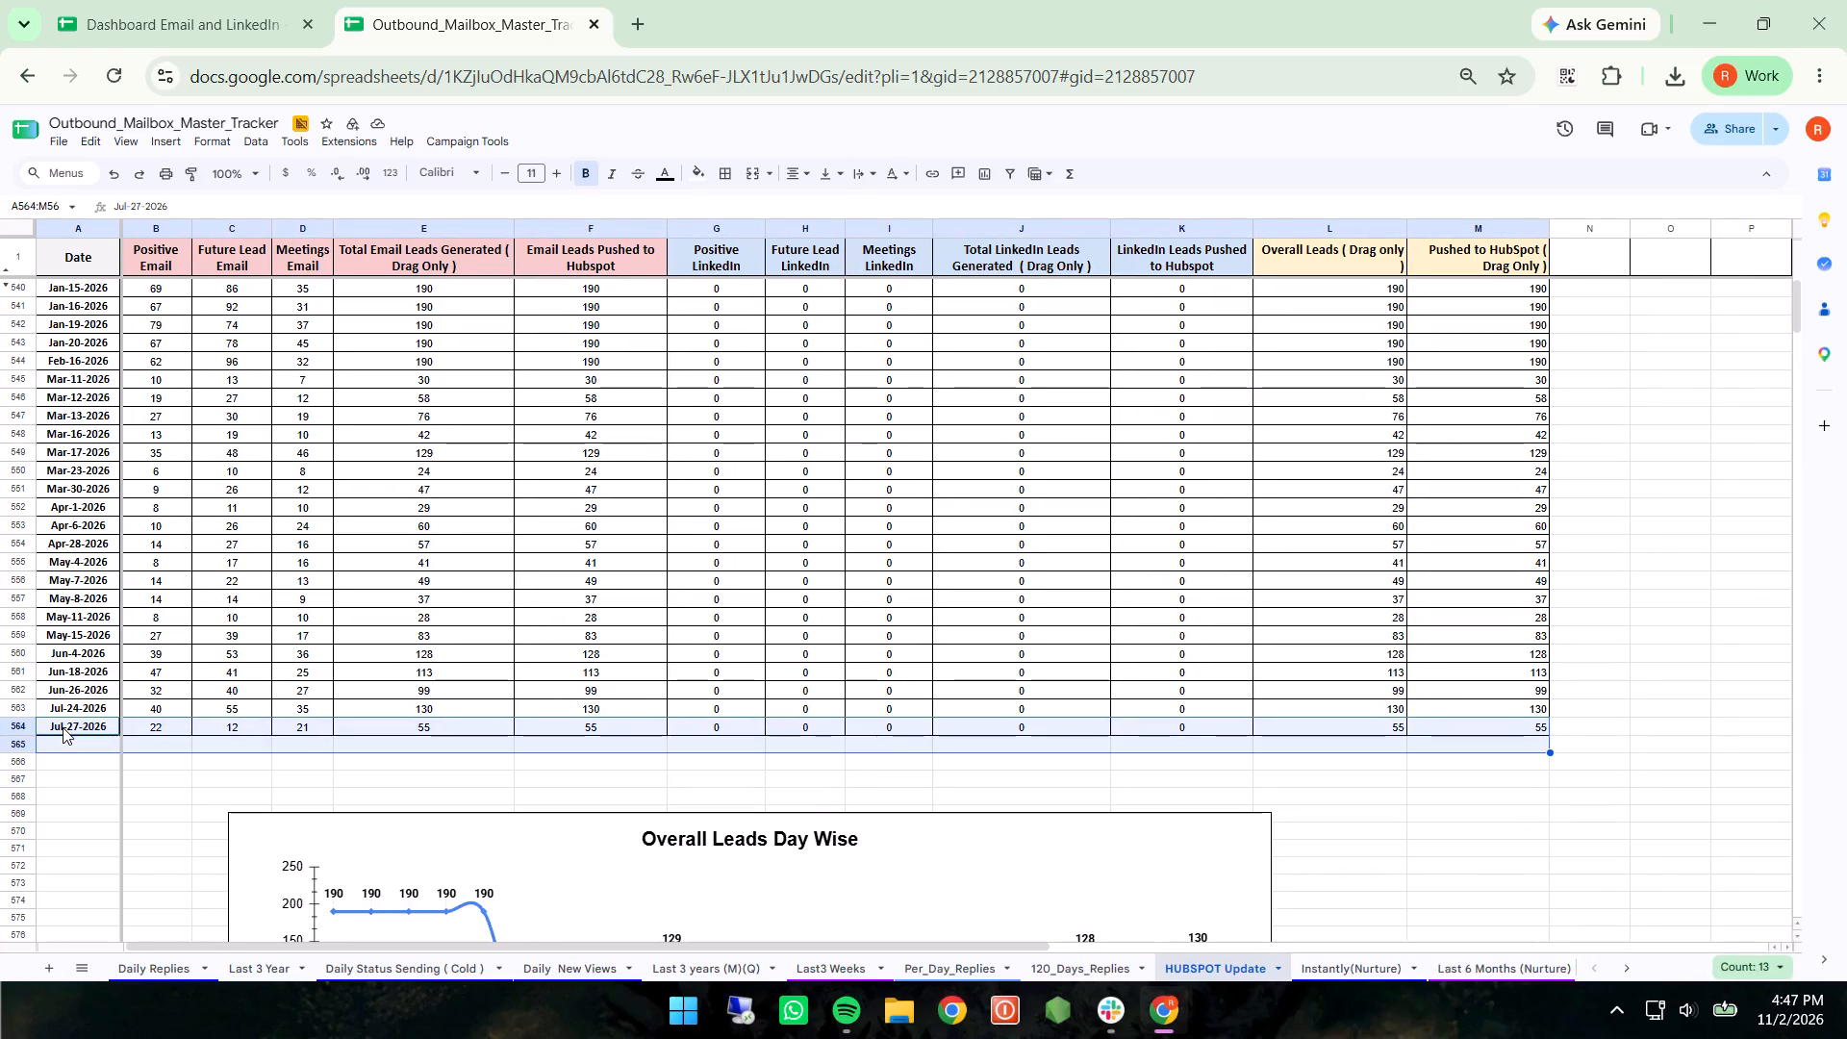
pyautogui.hotkey('ctrl', 'd')
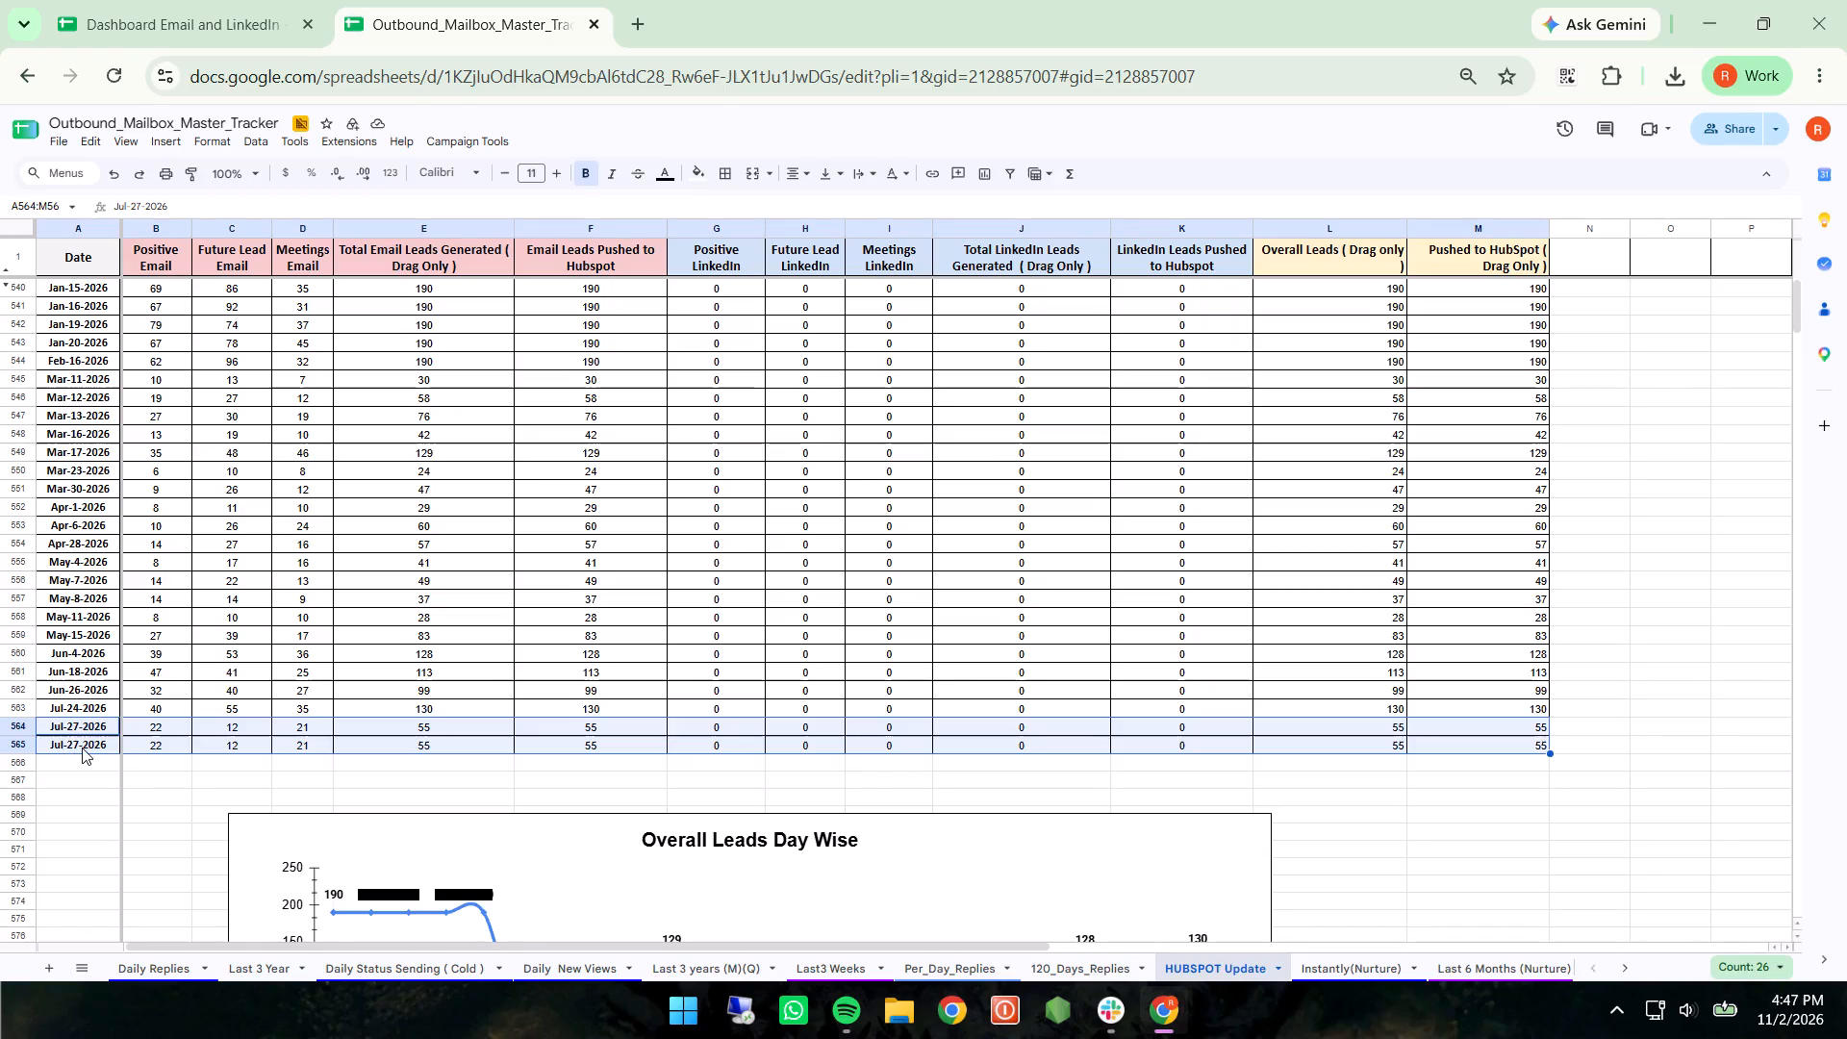
# Set the date in cell A565 to Nov-2-2026.
pyautogui.doubleClick(82, 748)
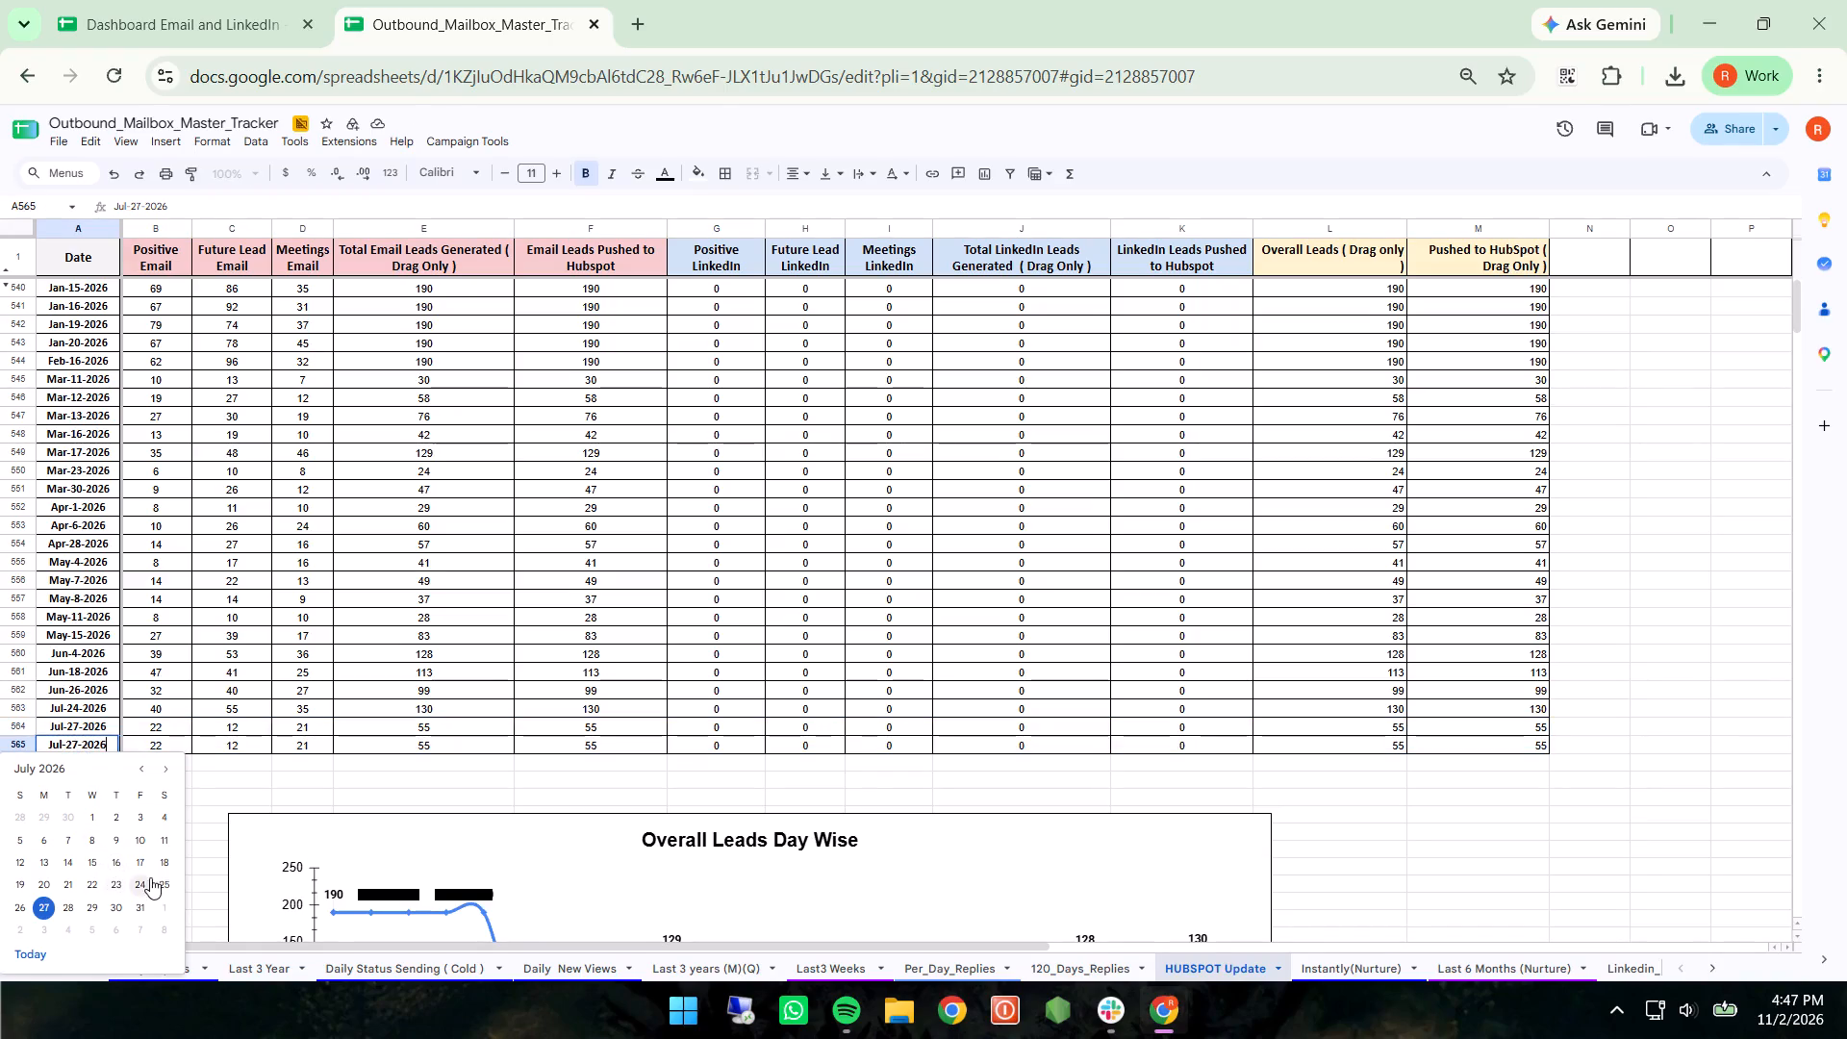
pyautogui.click(32, 947)
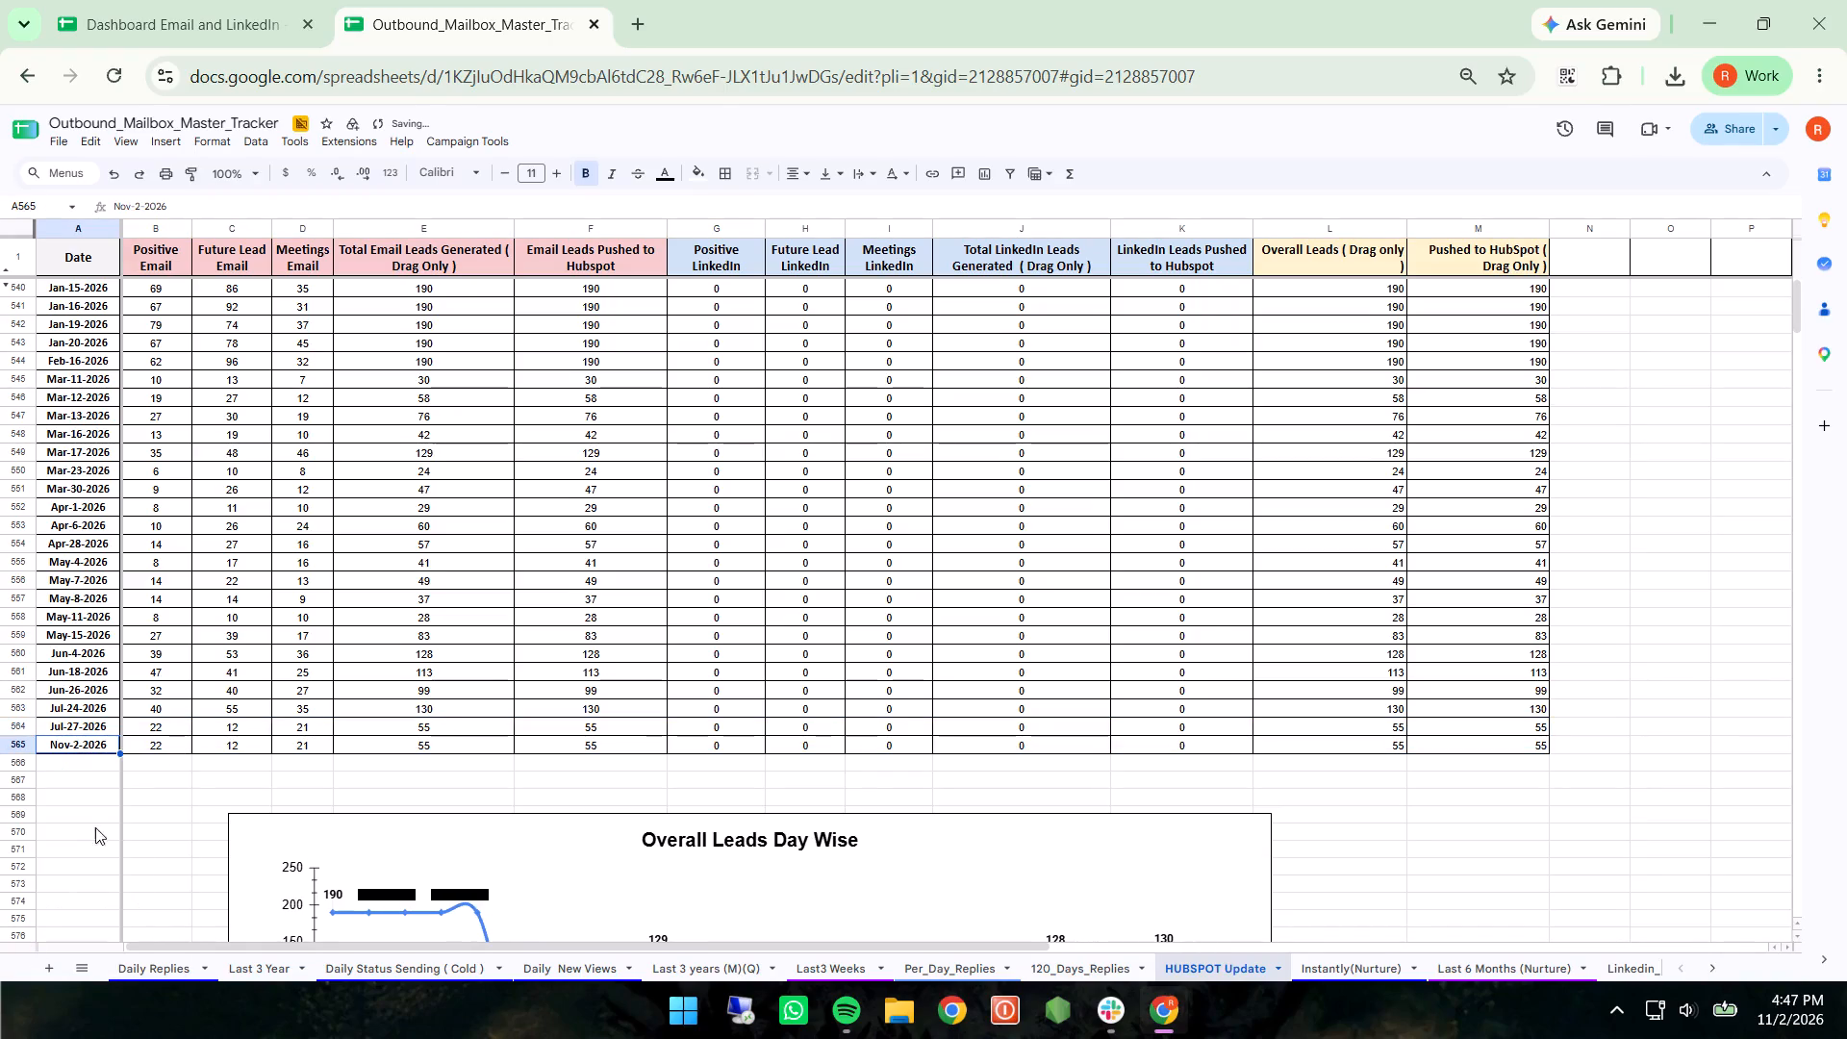
# In the Nov-2-2026 row, enter 53 for Positive Email, 95 for Future Lead Email and 43 for Meetings Email.
pyautogui.click(169, 747)
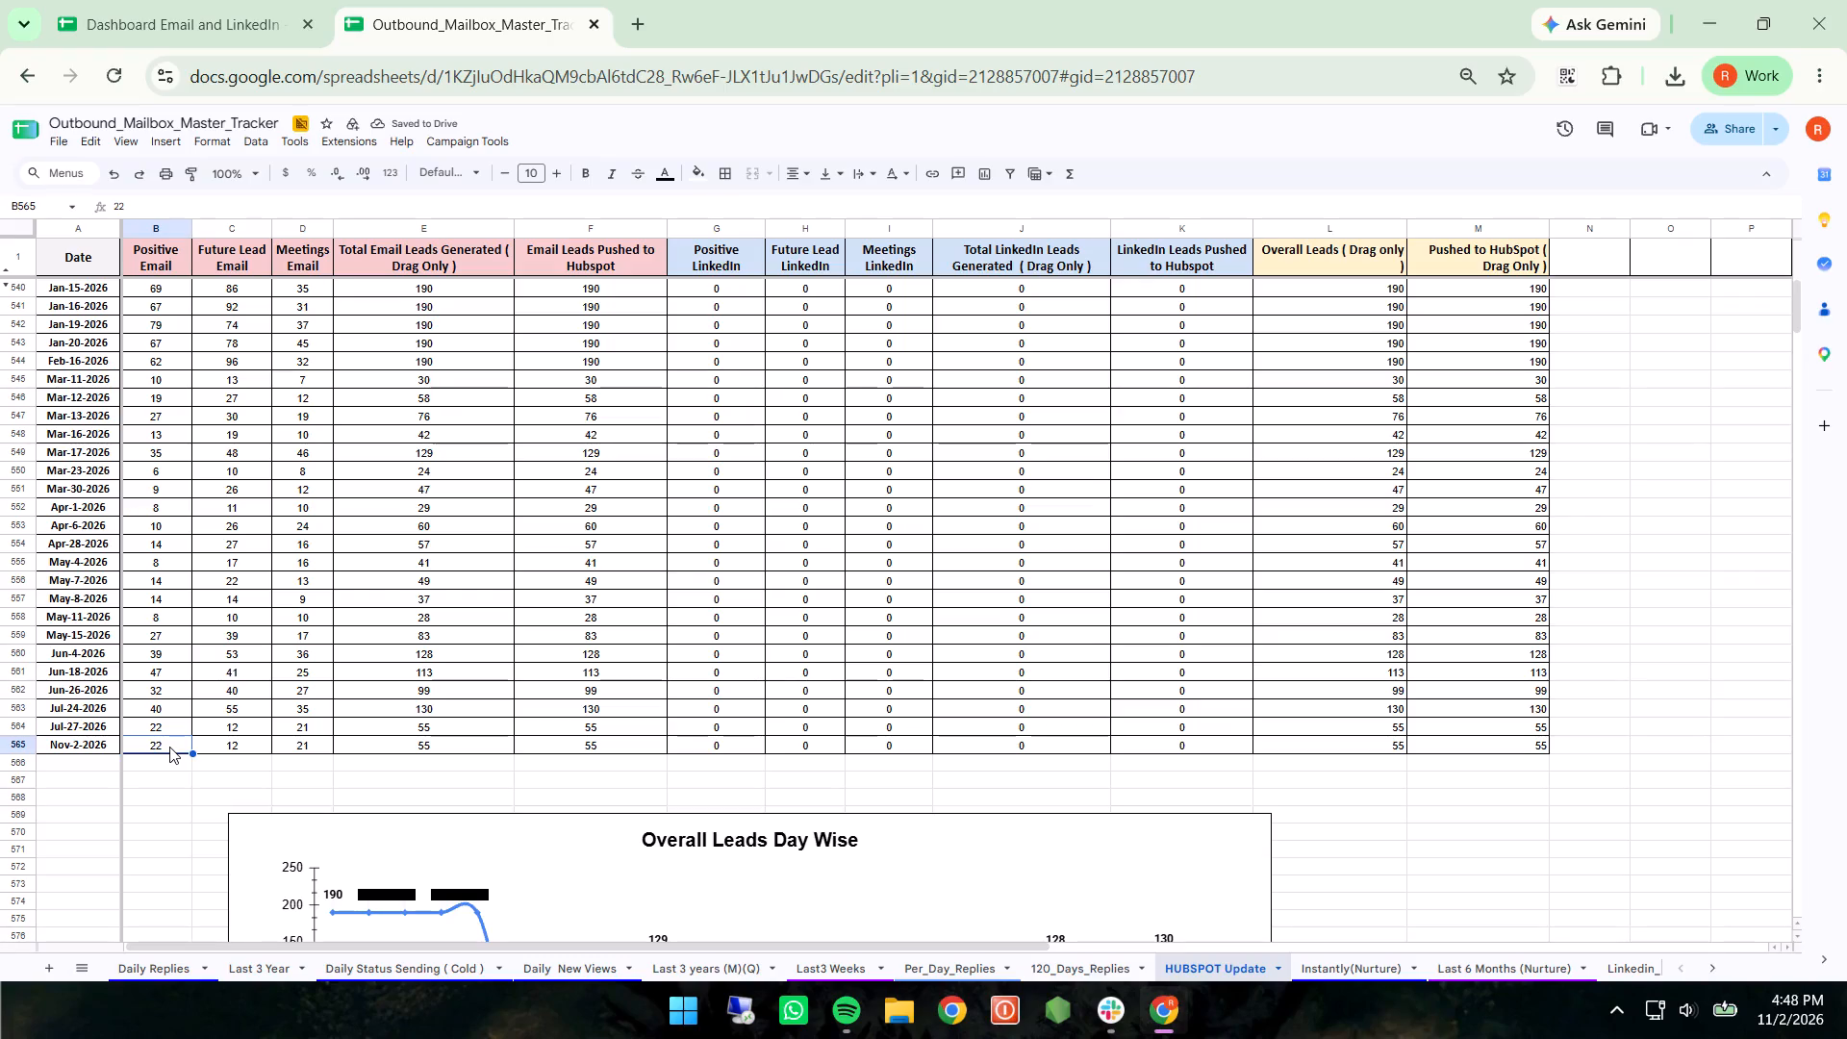
pyautogui.write('53')
pyautogui.press('Right')
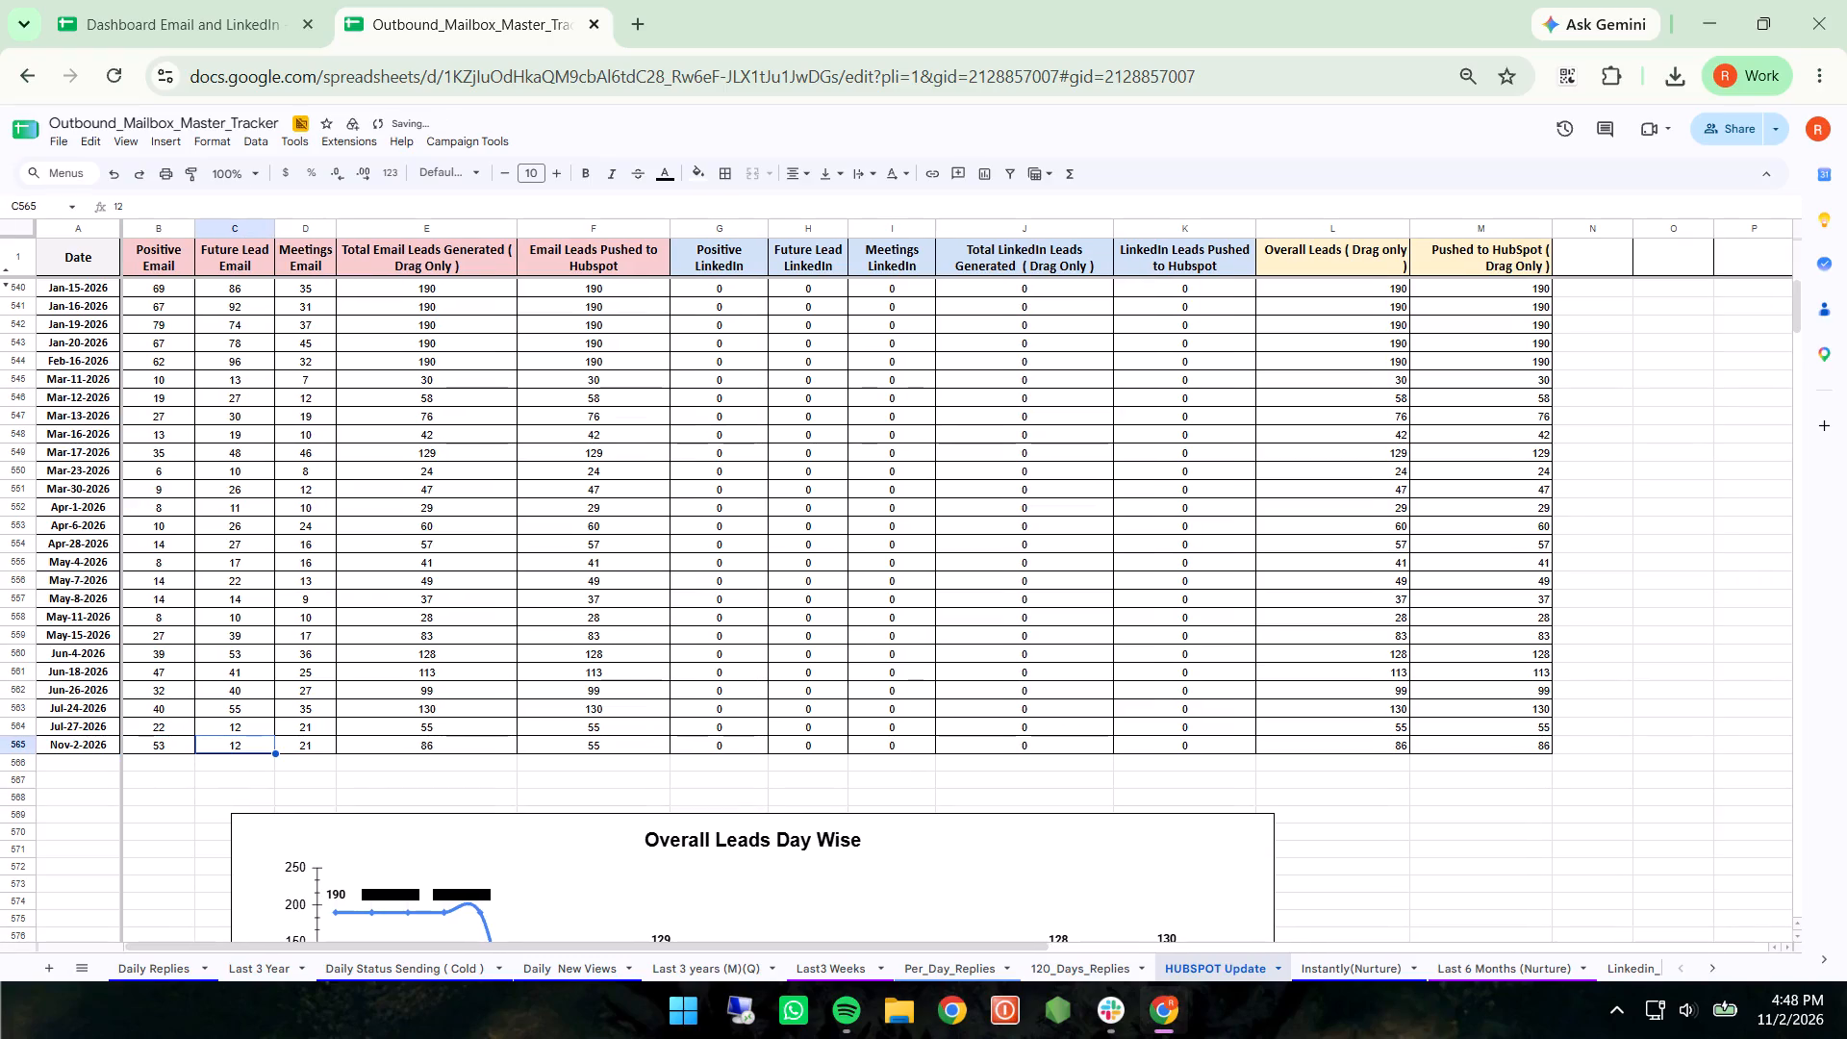
pyautogui.write('95')
pyautogui.press('Right')
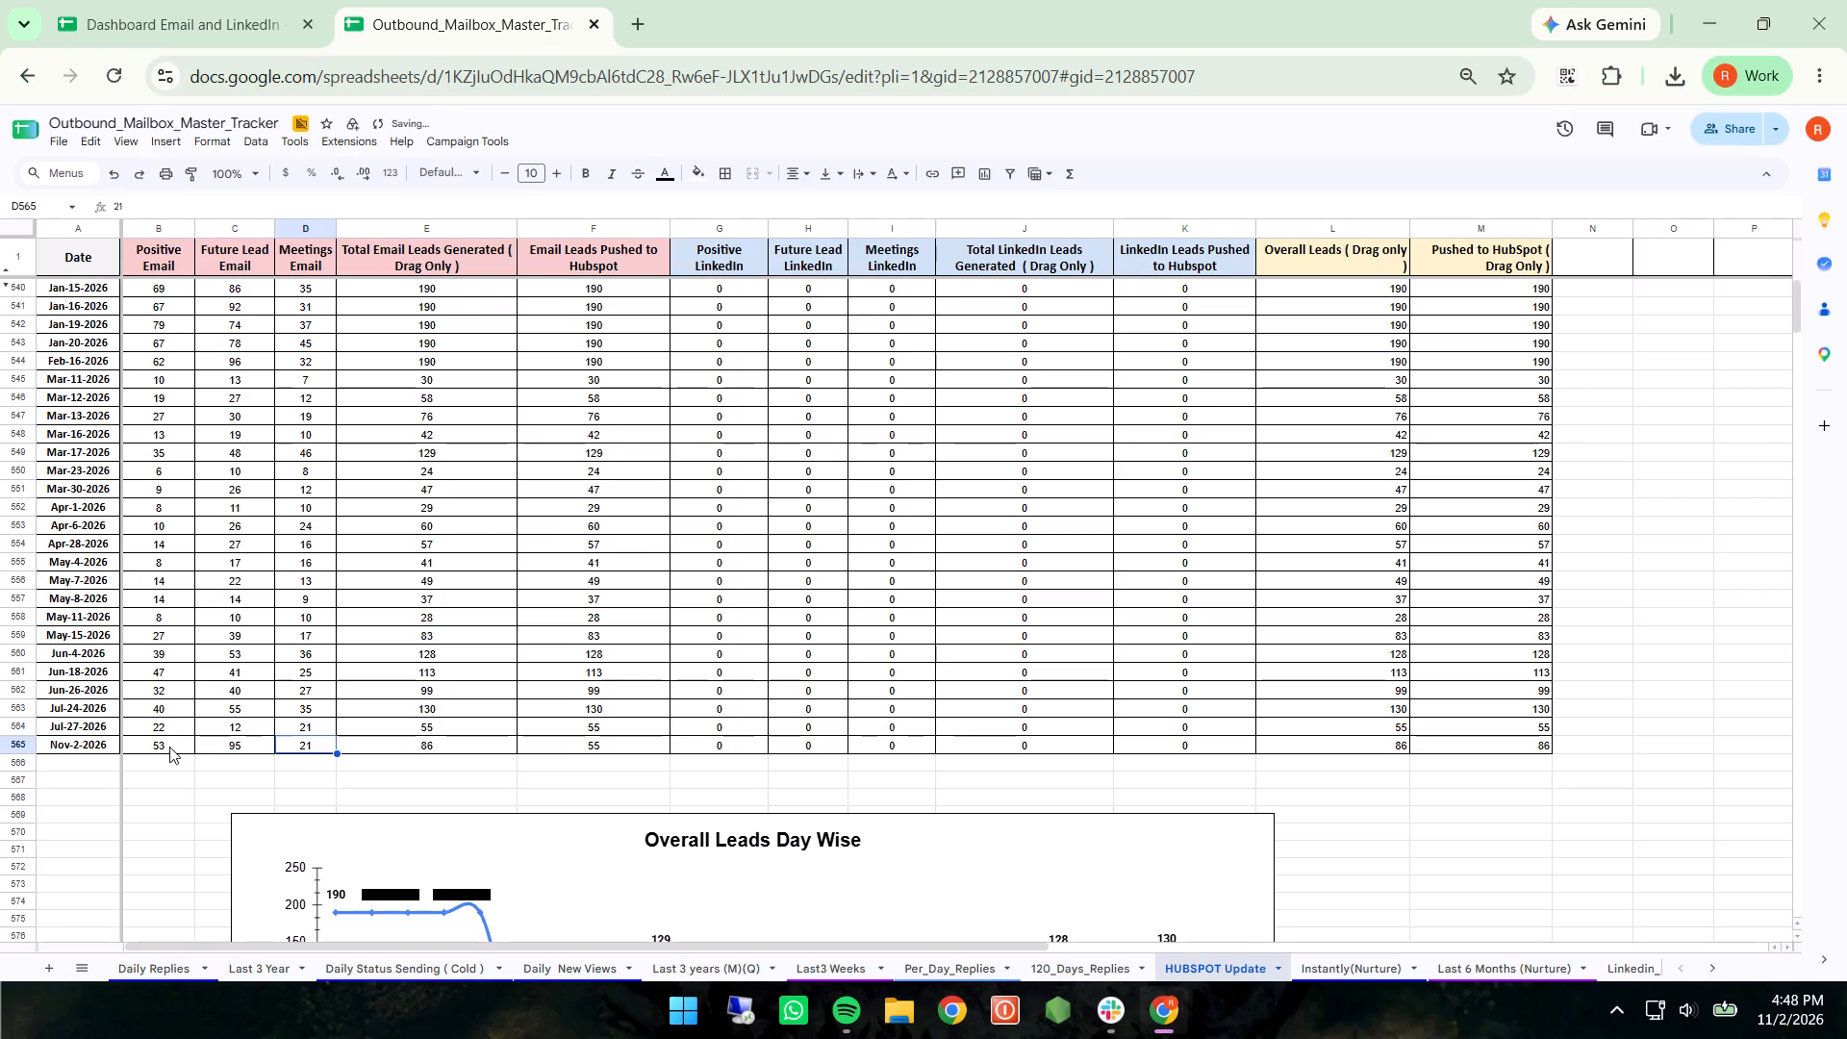
pyautogui.press('4')
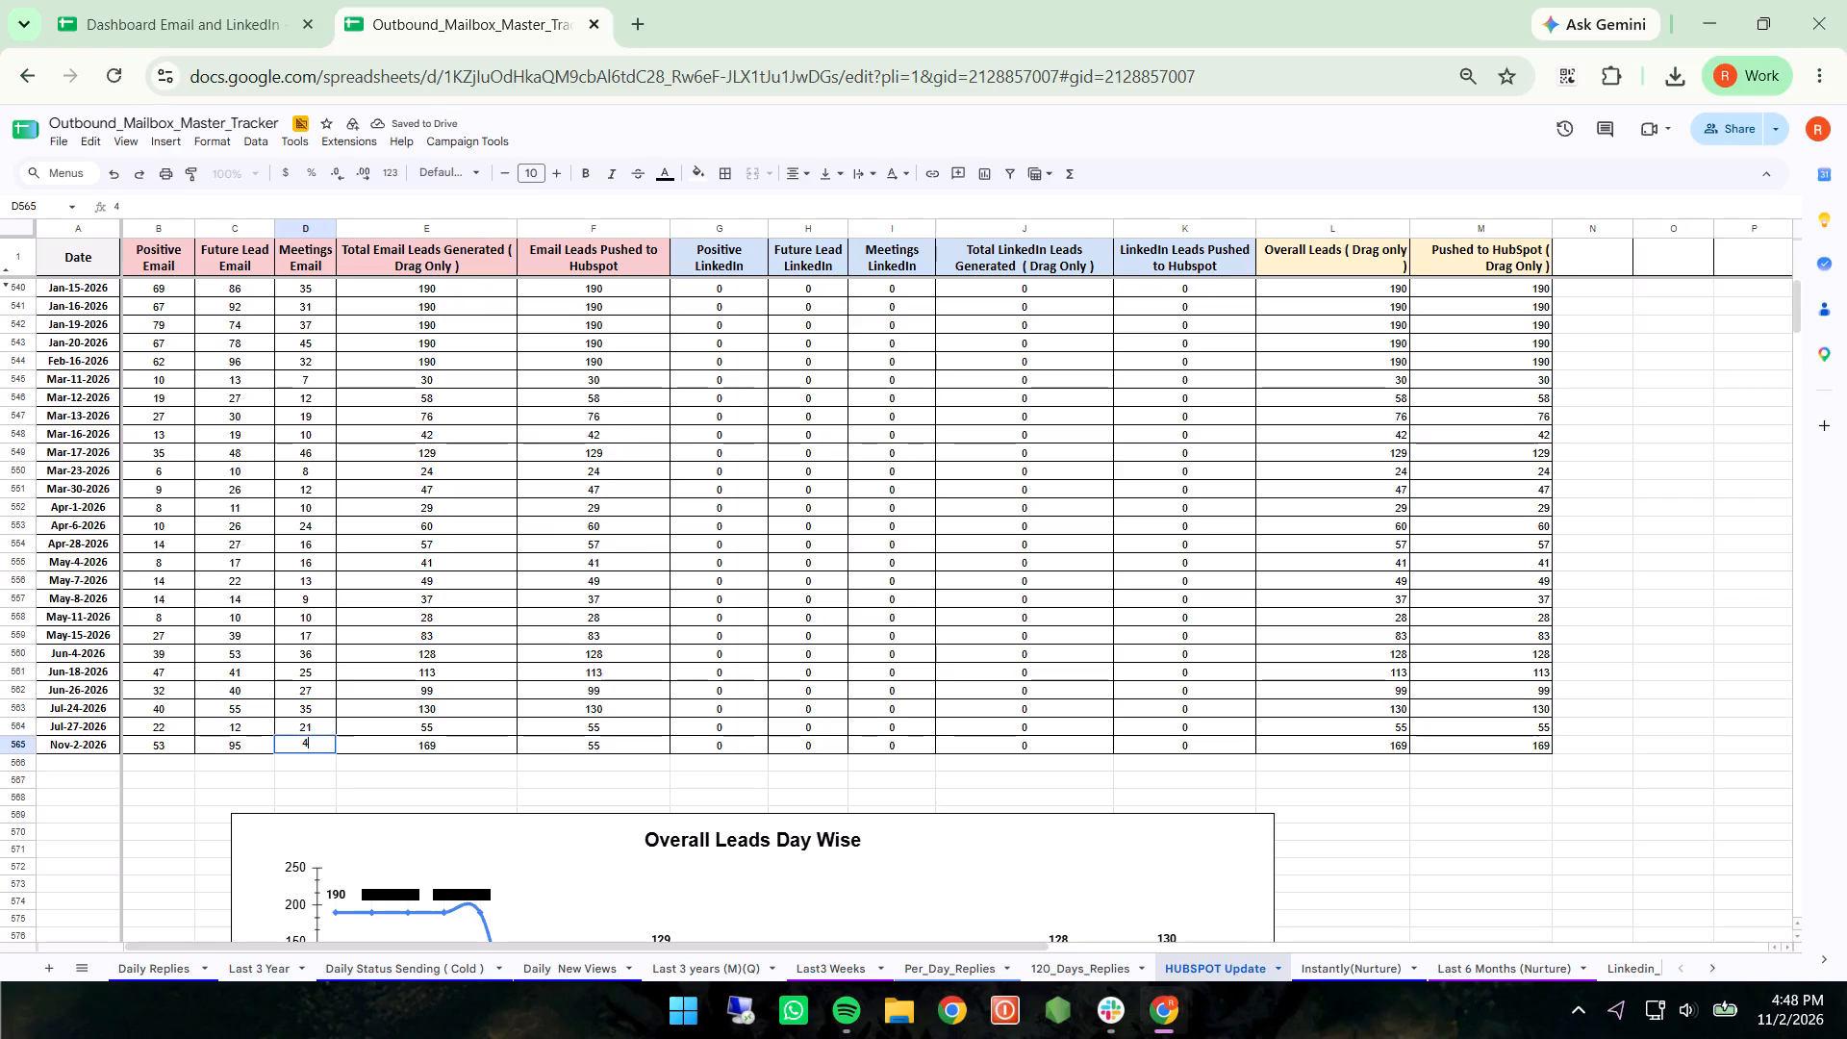
pyautogui.press('3')
pyautogui.press('Right')
# Set Email Leads Pushed to Hubspot in the Nov-2-2026 row to 191 and check the row's remaining LinkedIn and overall cells.
pyautogui.press('Up')
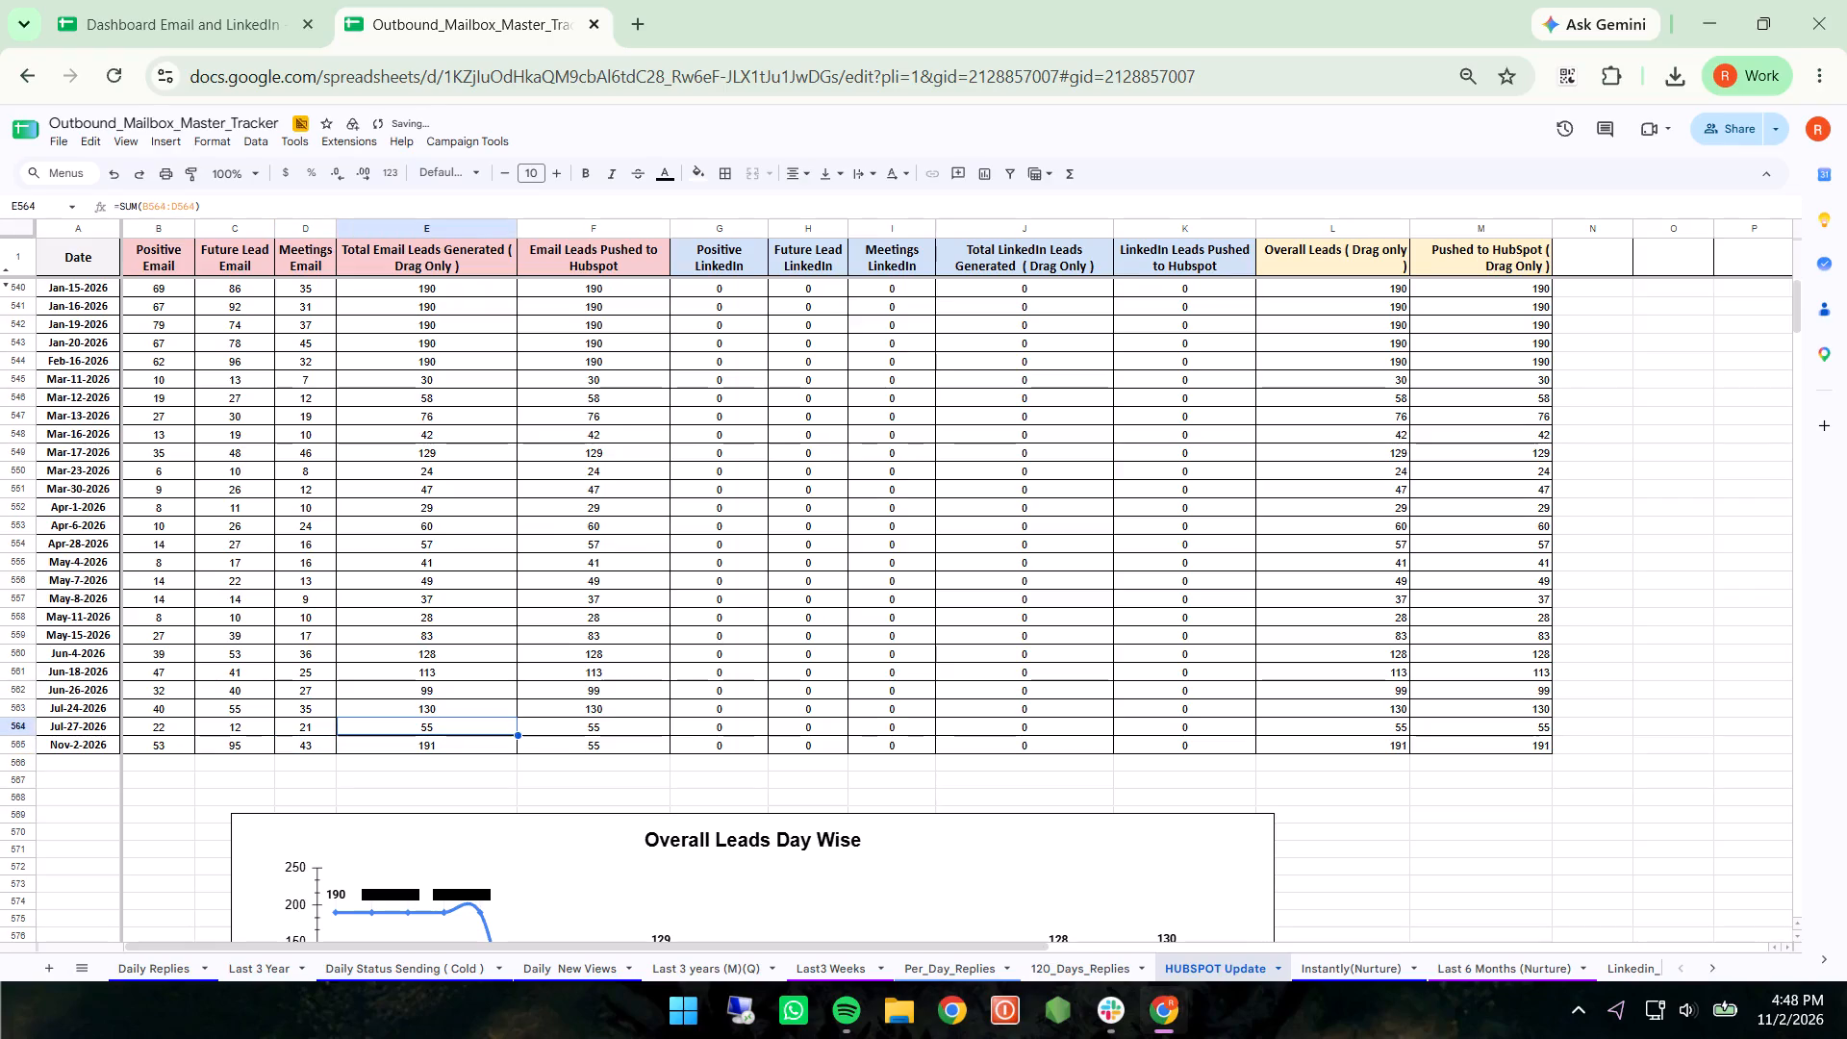
pyautogui.press('Down')
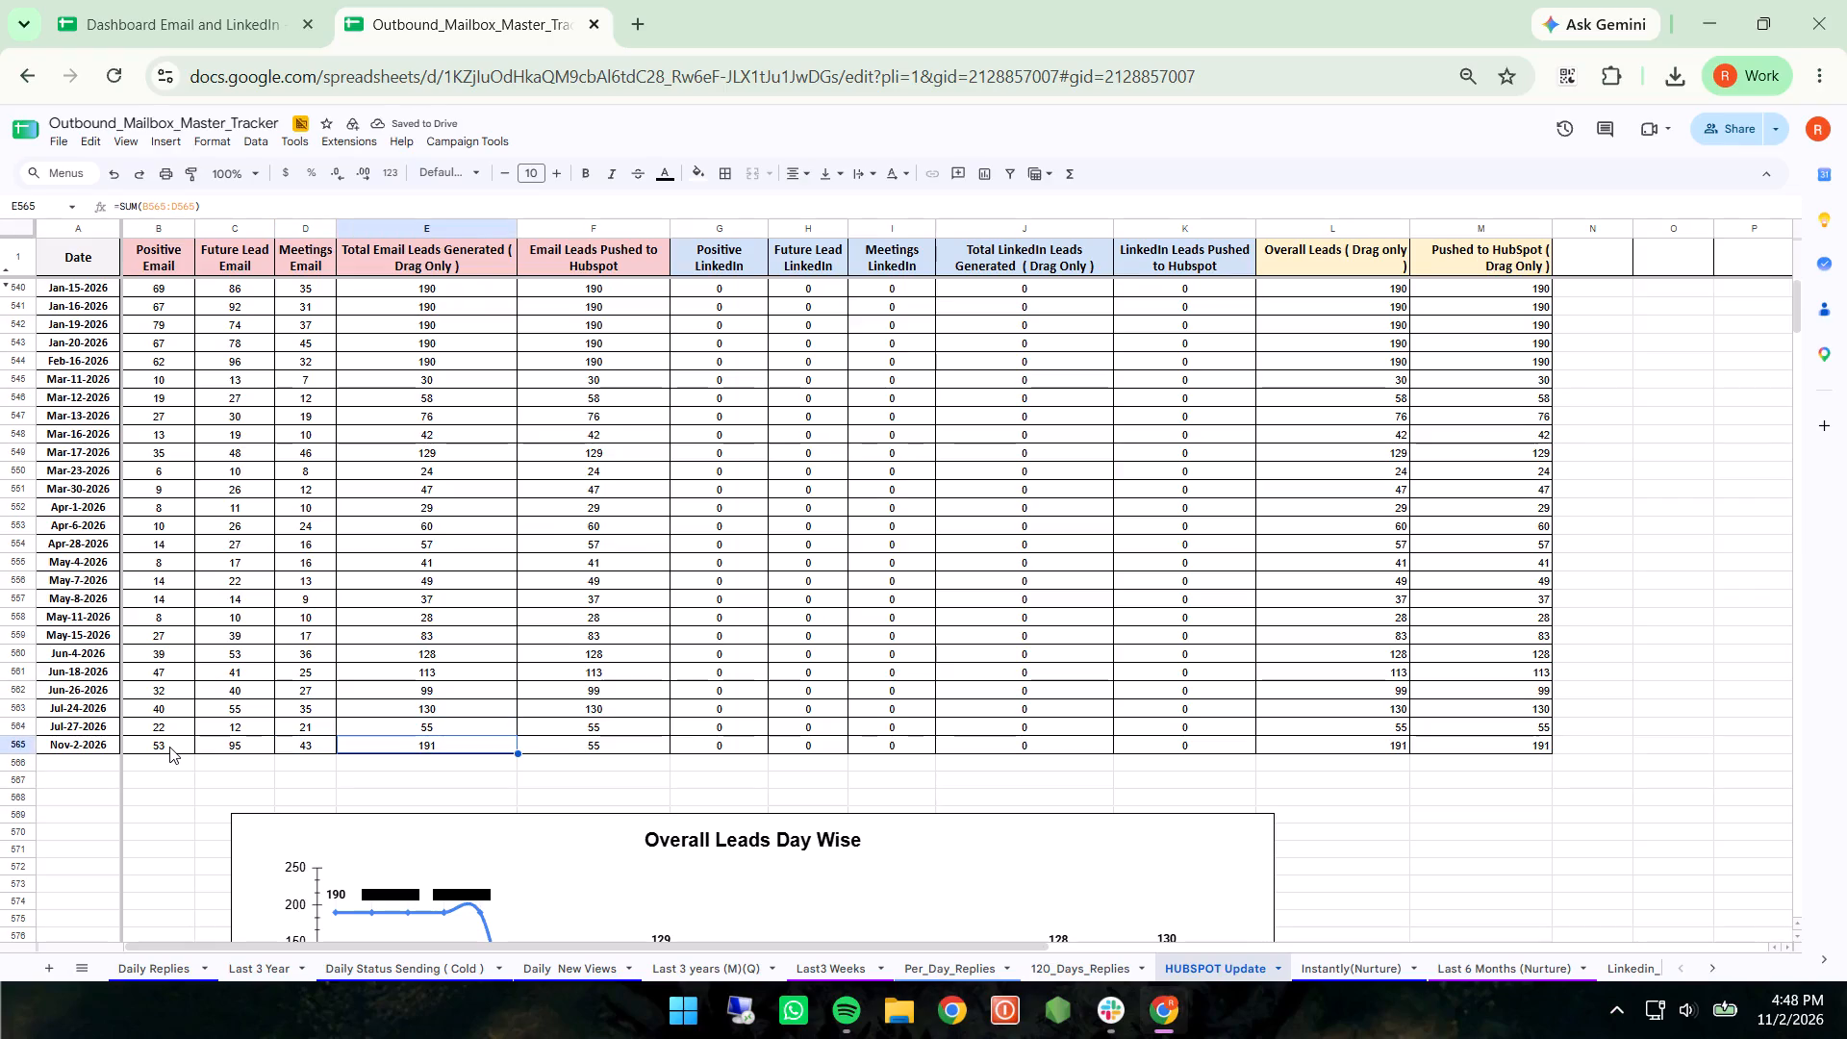
pyautogui.press('Right')
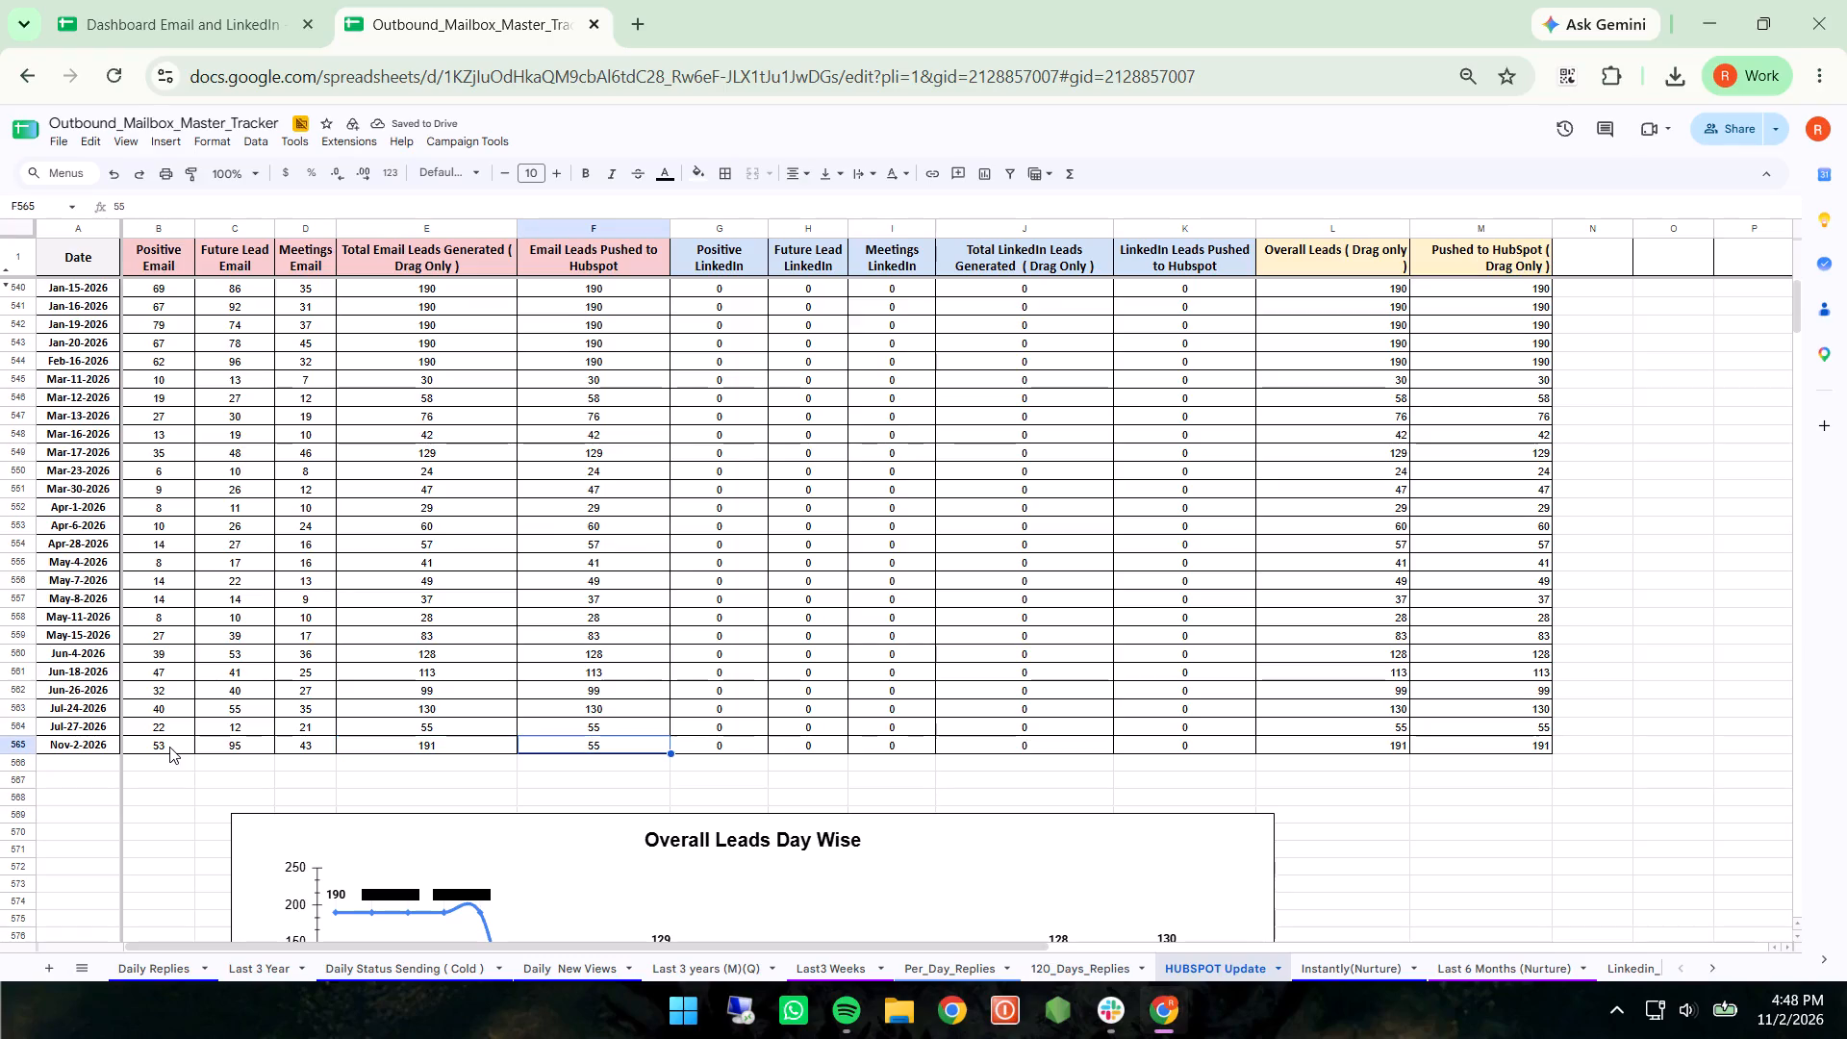
pyautogui.write('191')
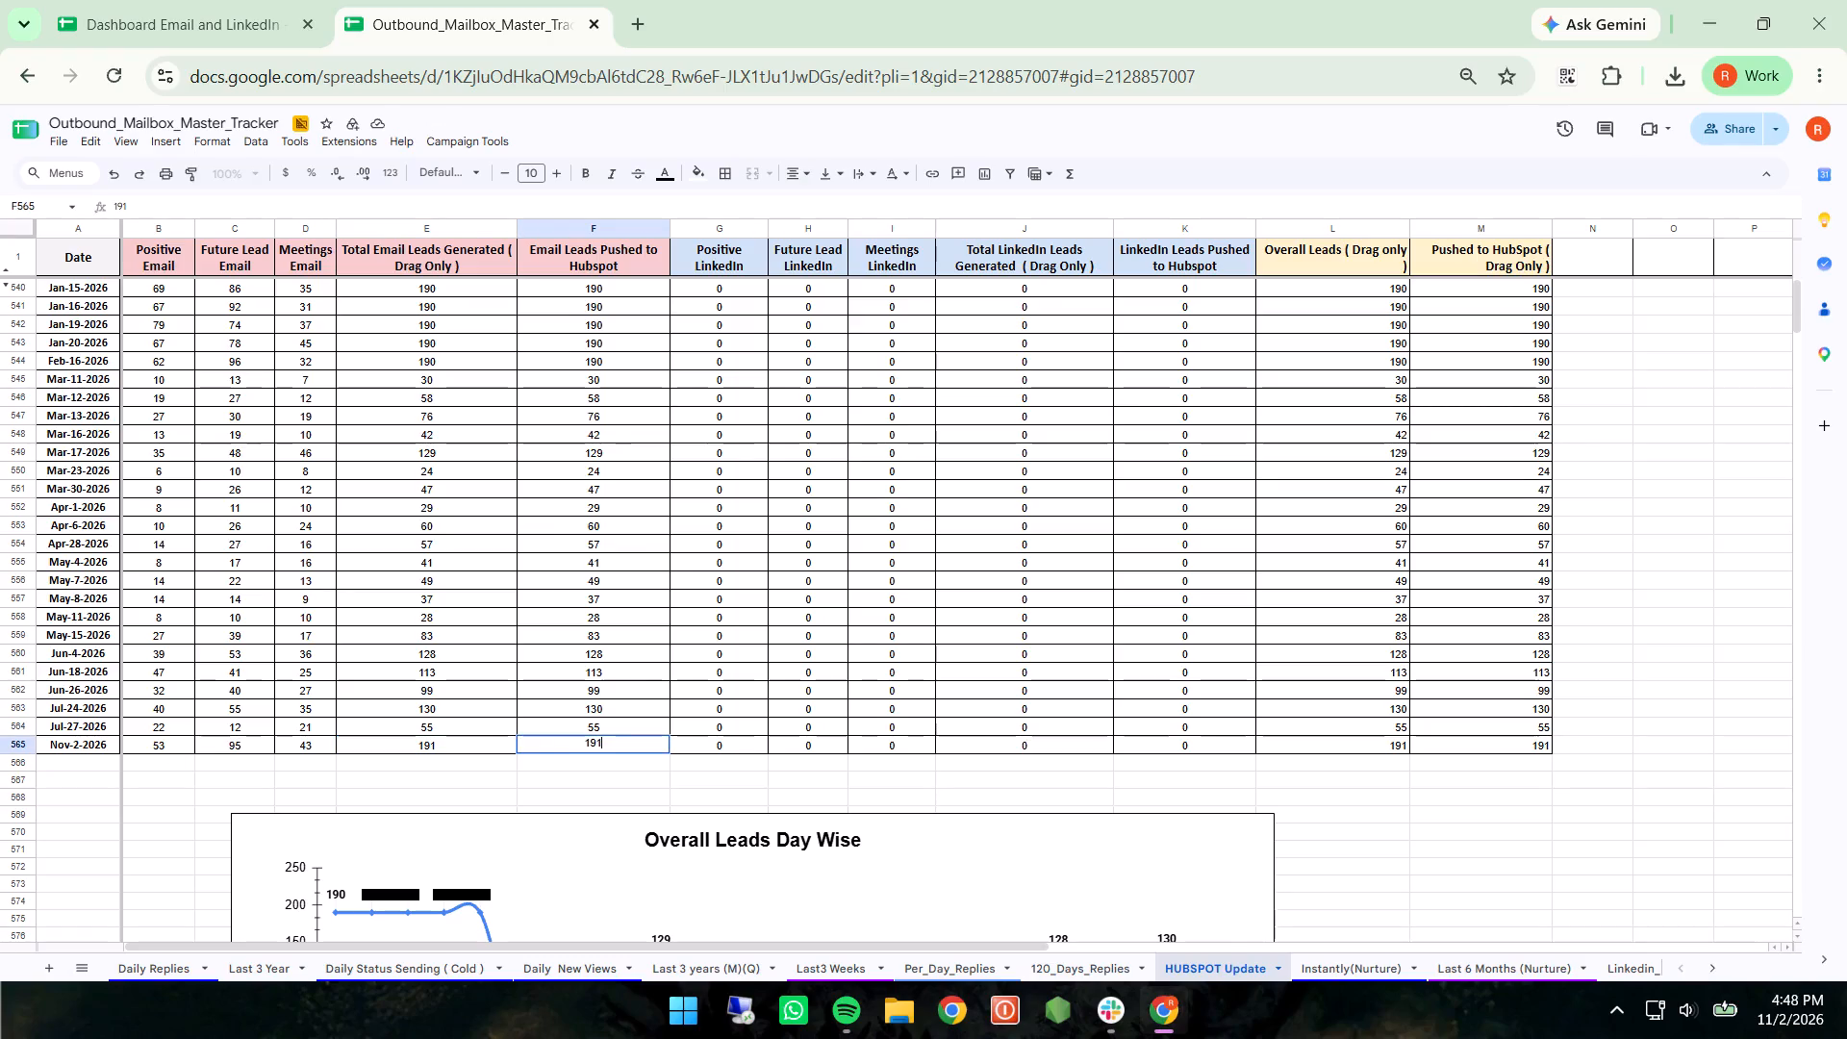
pyautogui.press('Right')
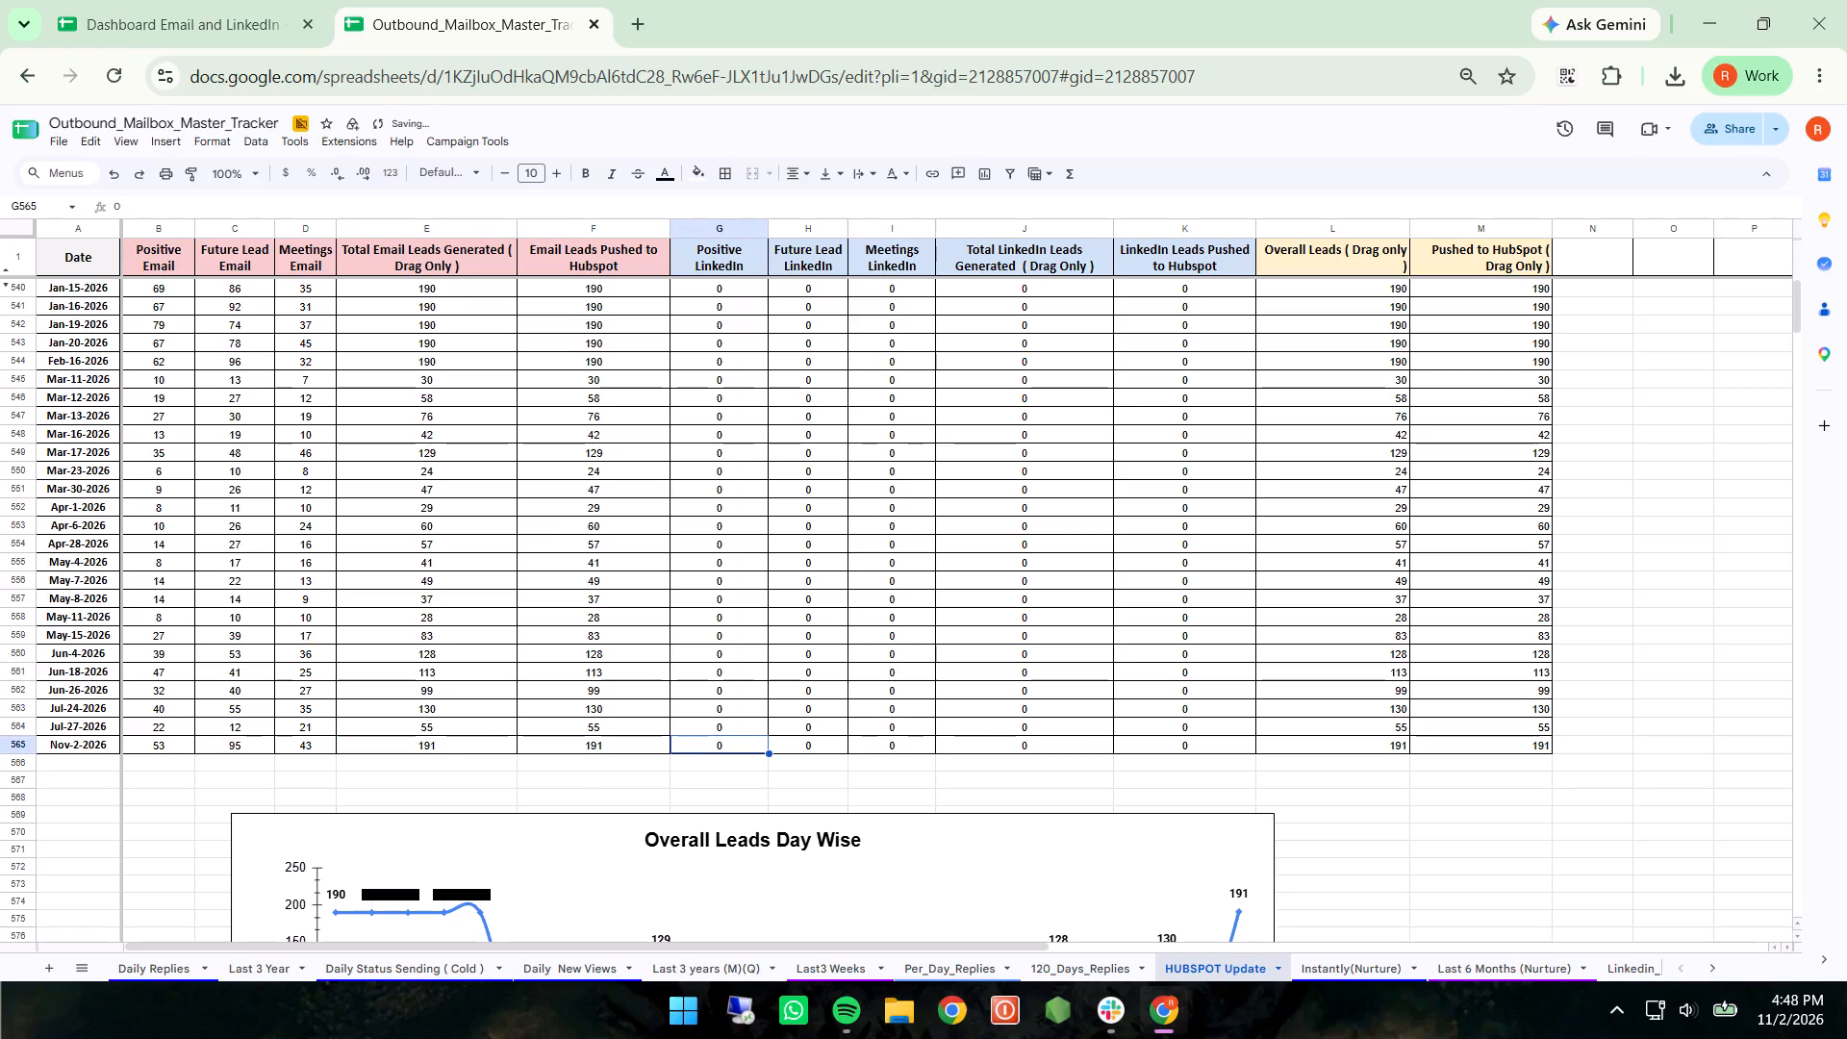
pyautogui.press('Right')
pyautogui.press('Right')
pyautogui.press('Right')
pyautogui.press('Right')
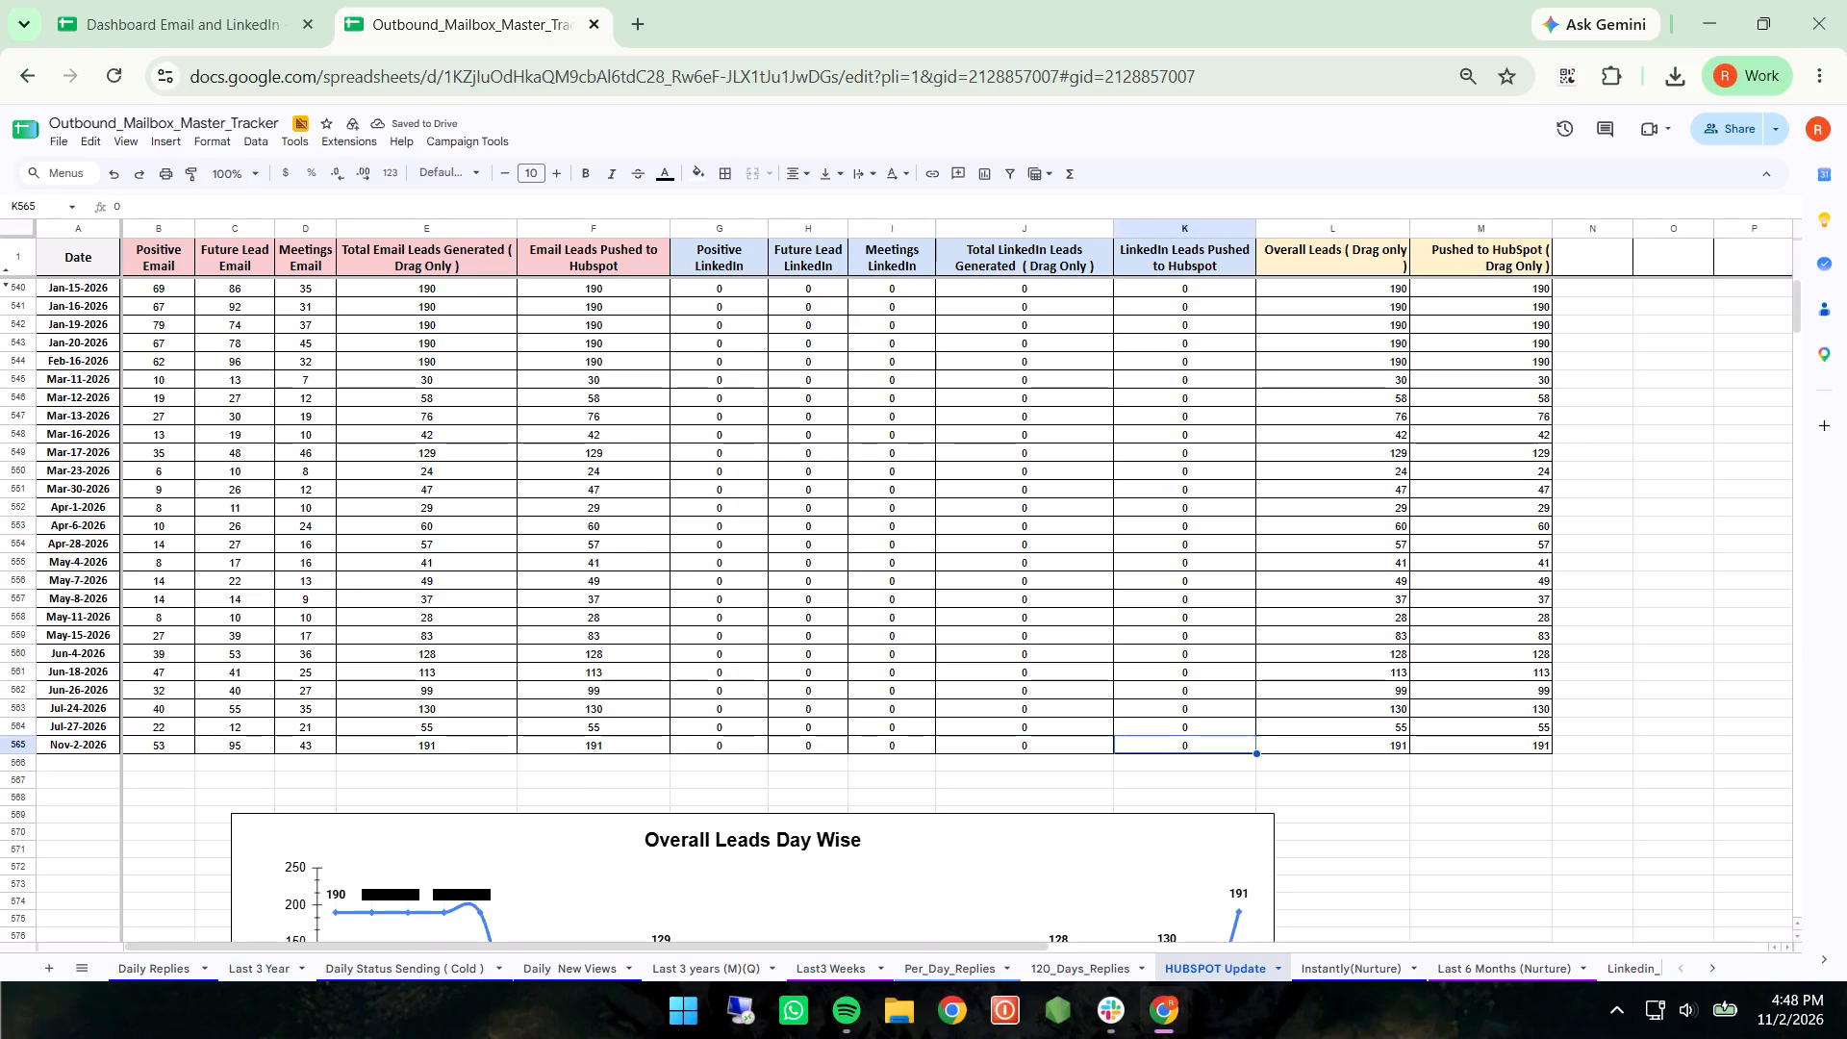
pyautogui.press('Right')
pyautogui.press('Right')
# Download the Overall Leads Day Wise chart below the table as an image.
pyautogui.scroll(-3, 169, 747)
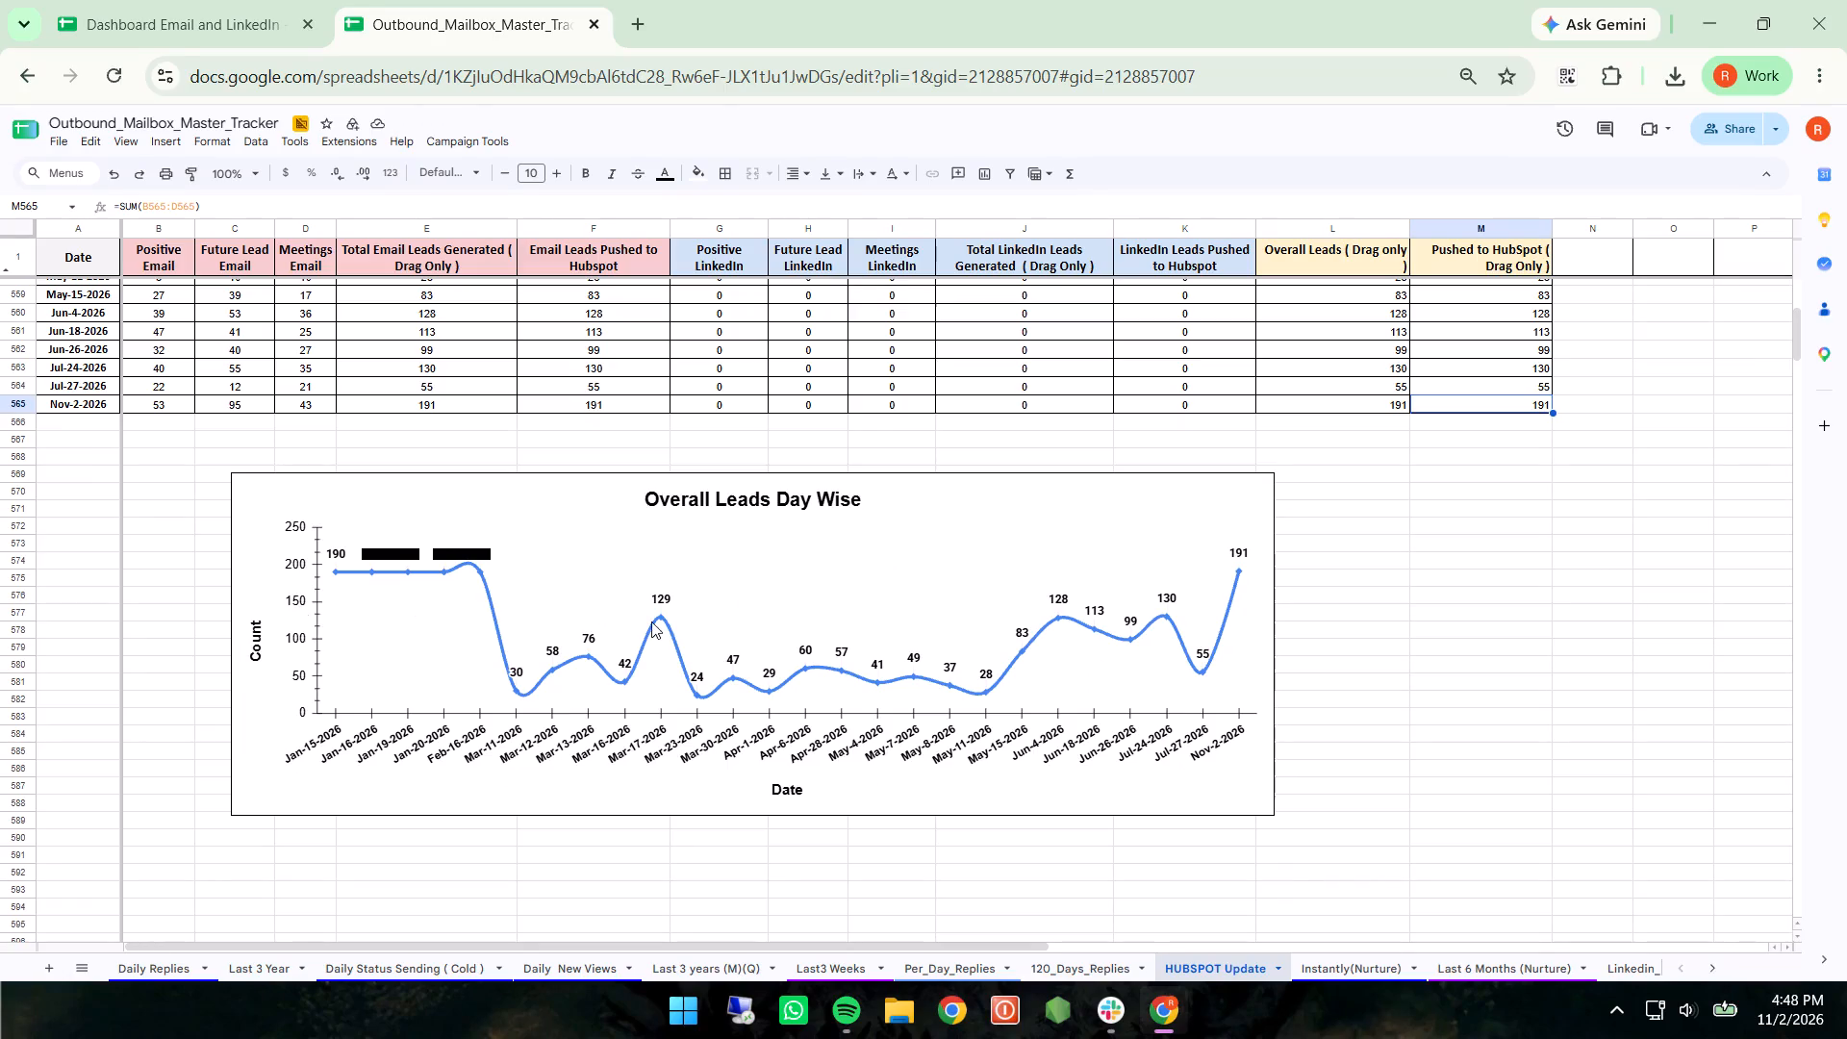
pyautogui.click(1164, 522)
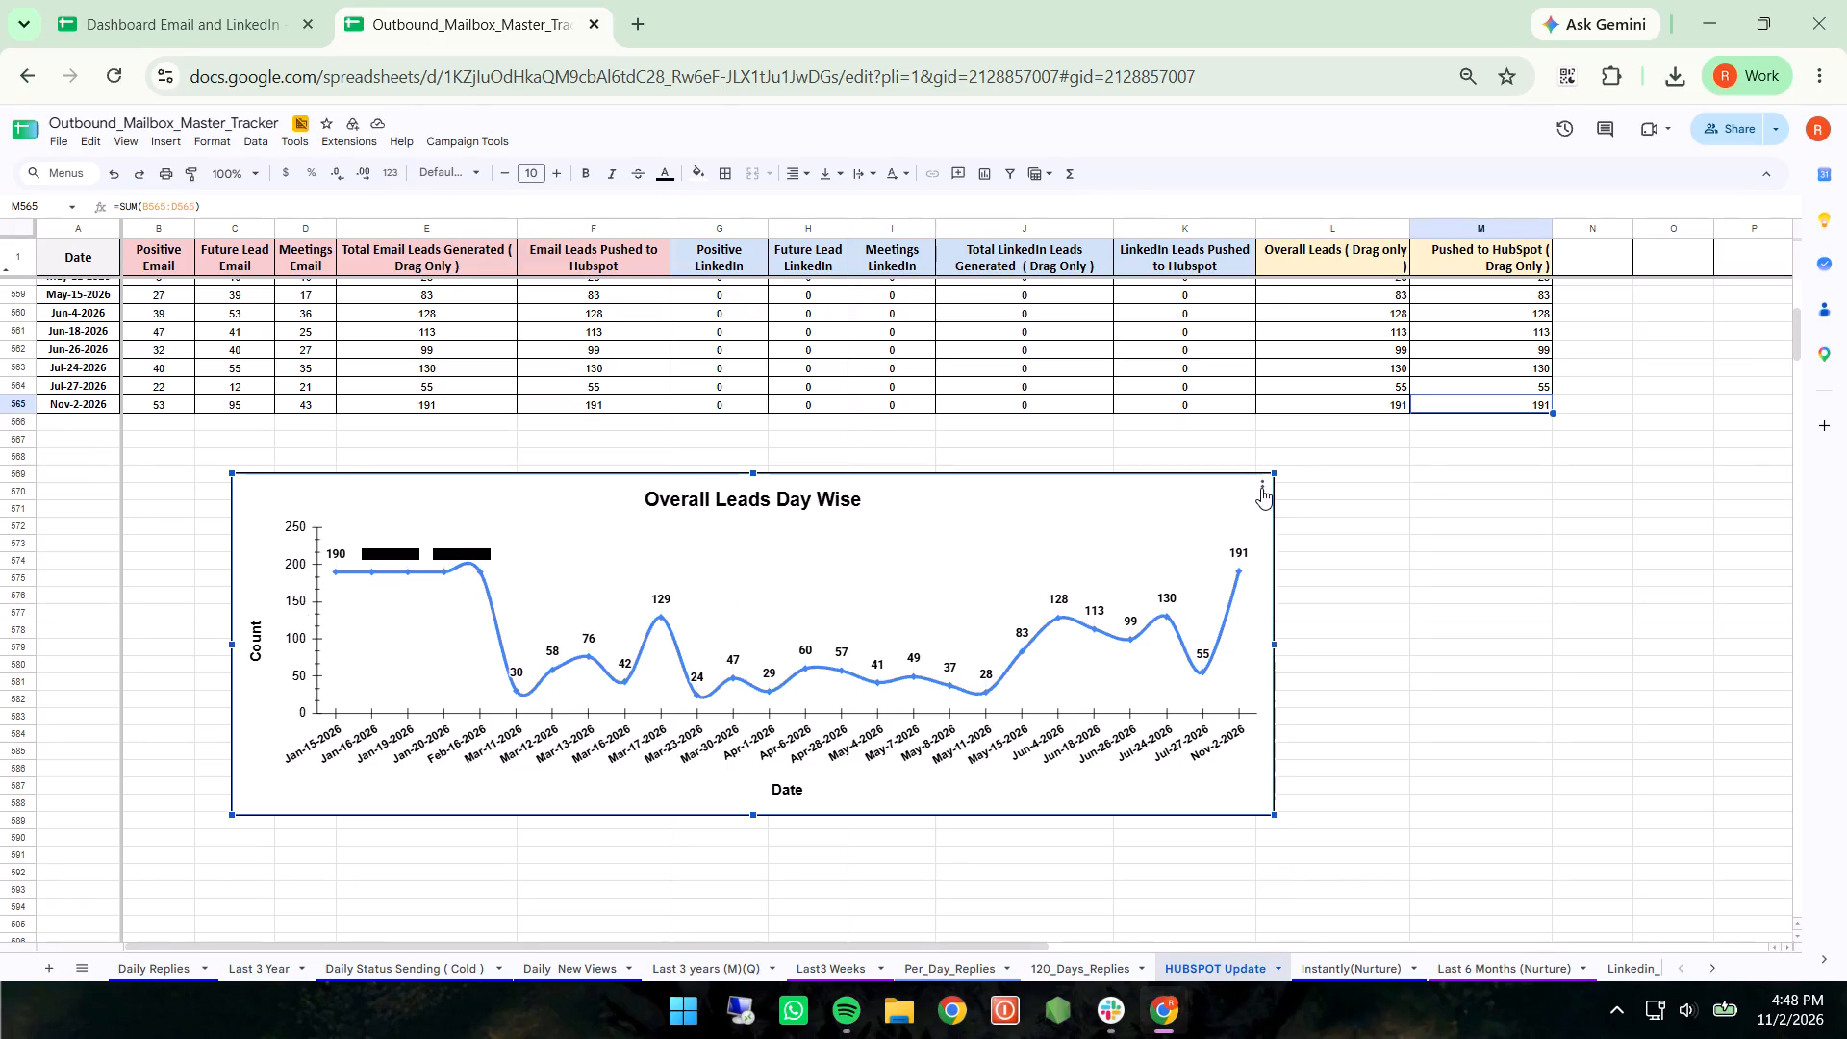
pyautogui.moveTo(1261, 488); pyautogui.dragTo(1313, 557)
pyautogui.click(1445, 560)
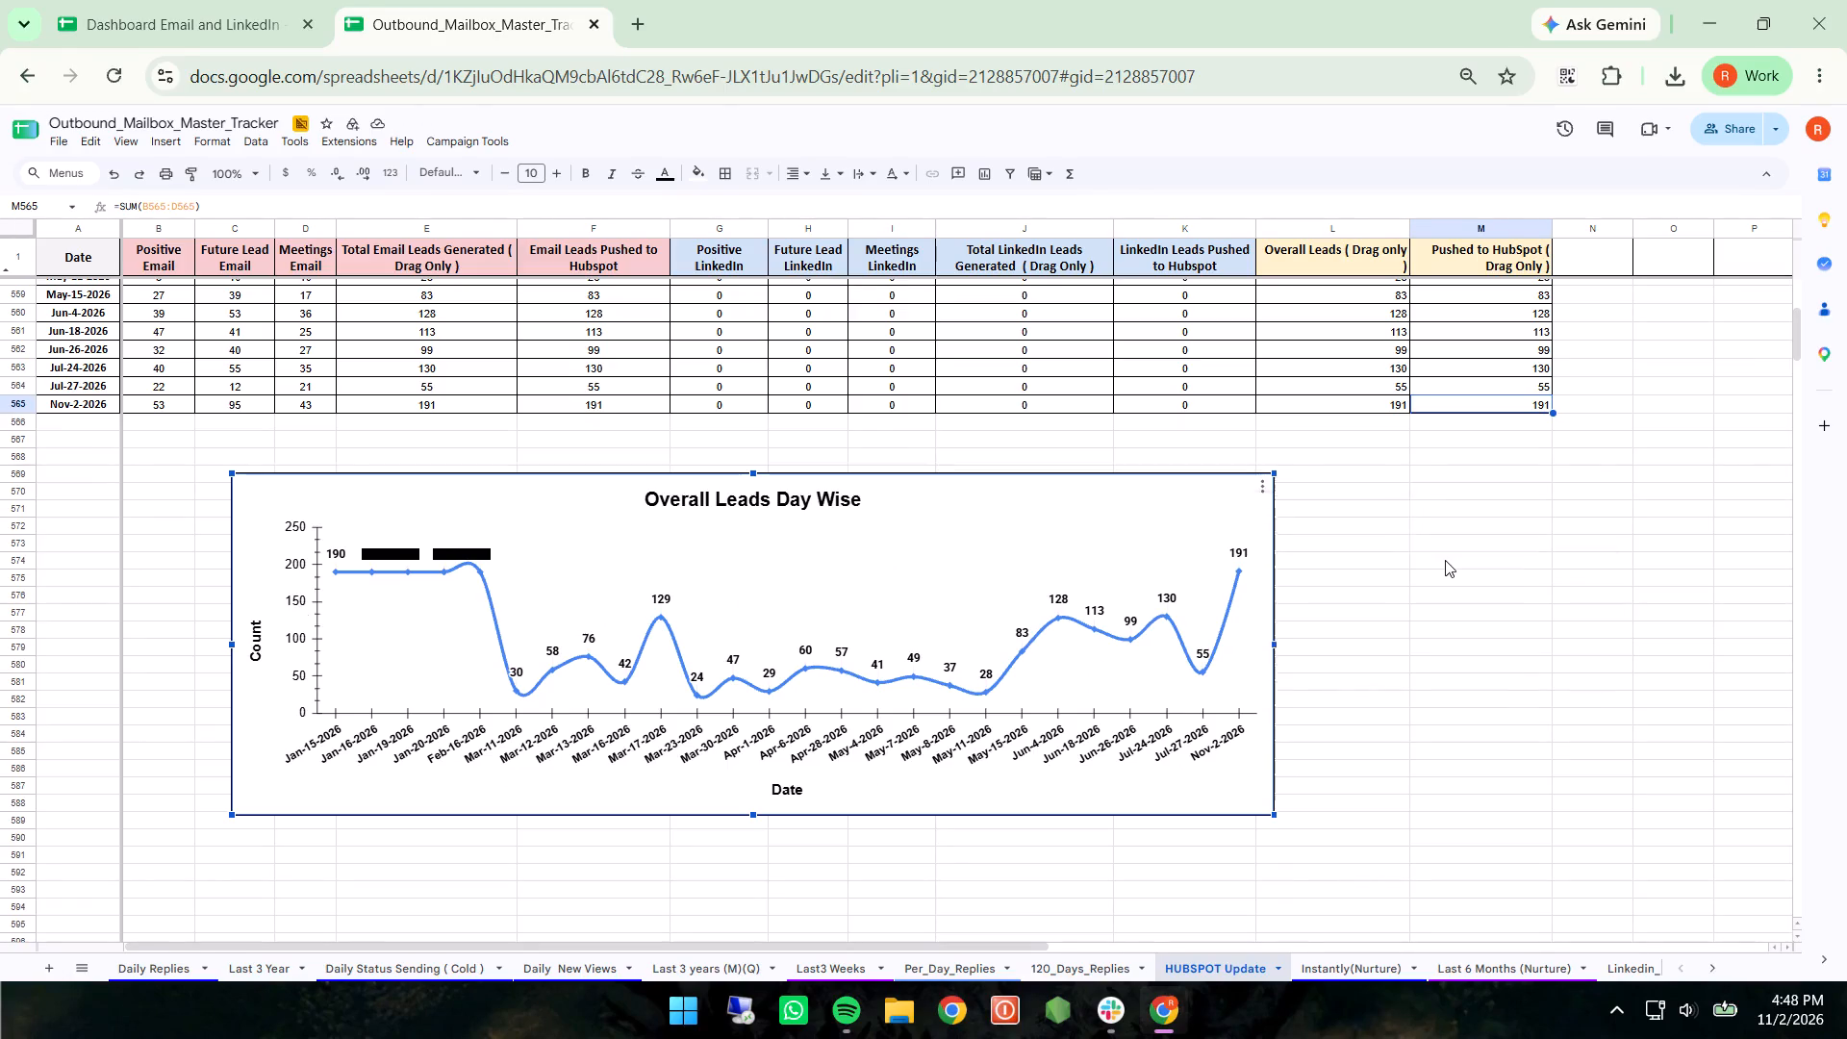
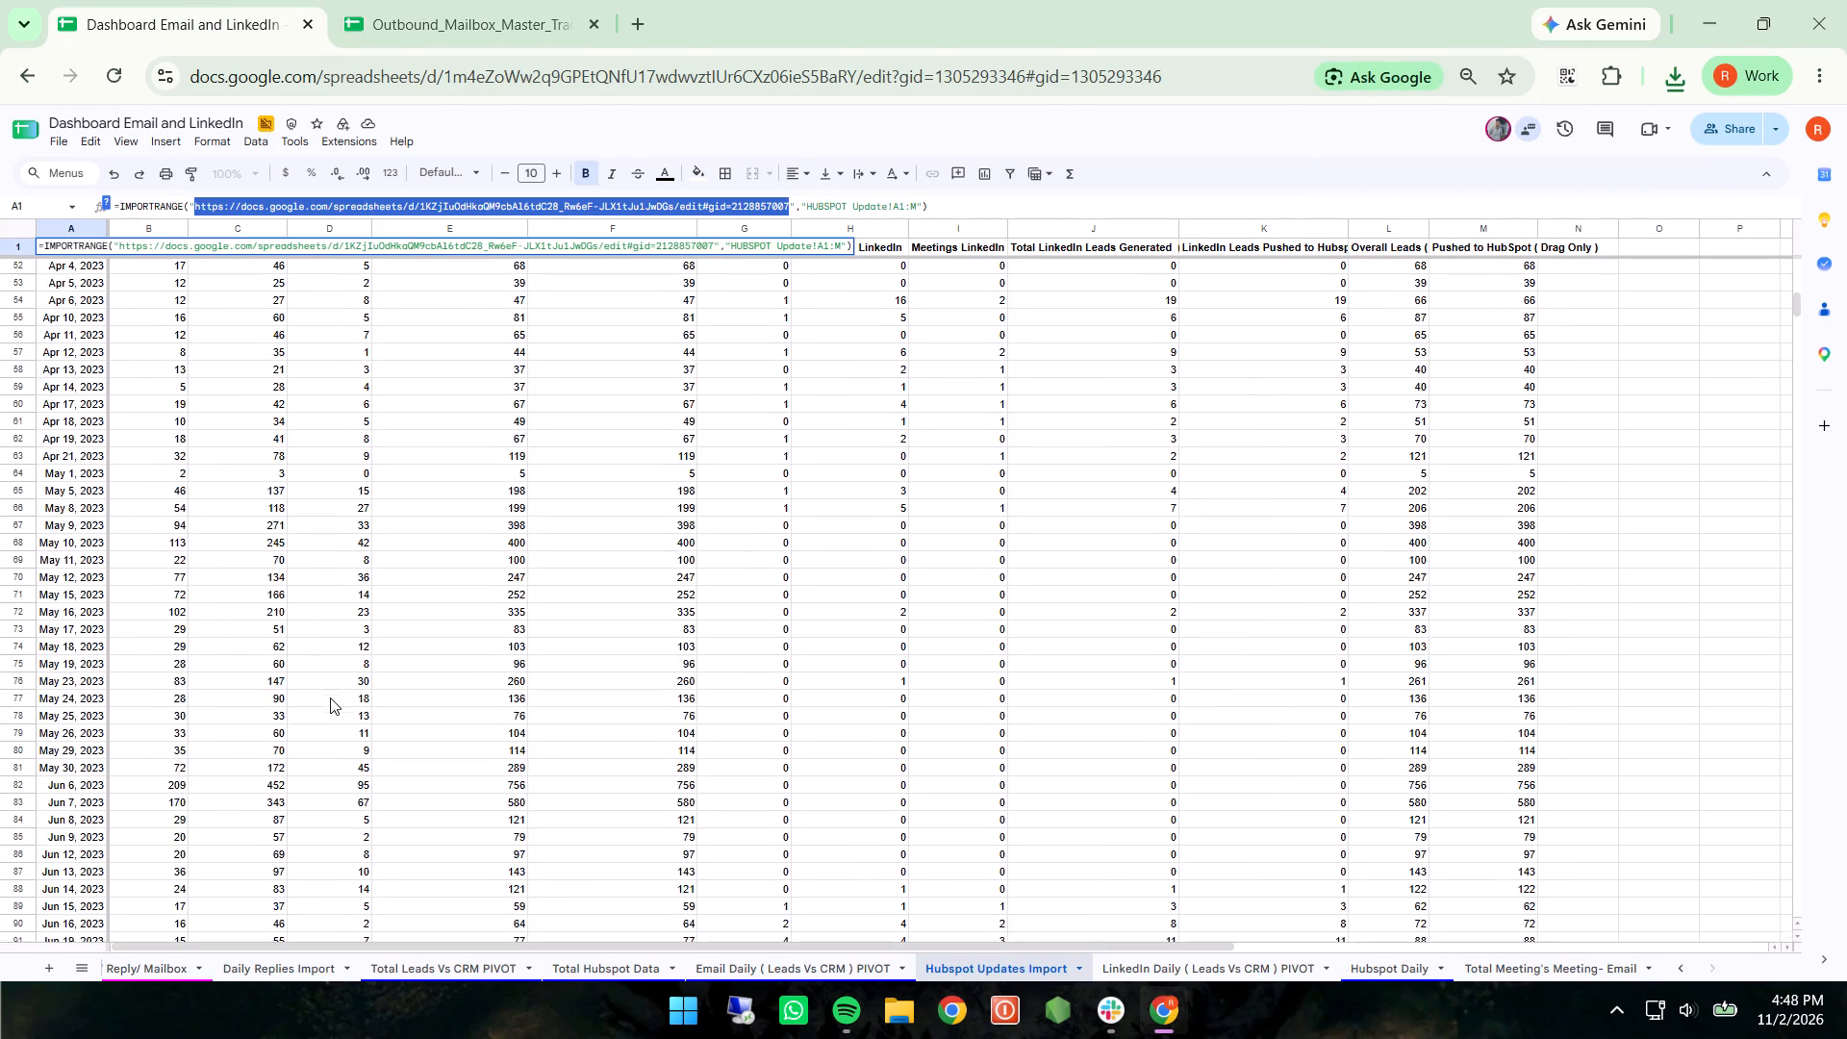
# Check the imported Nov-2-2026 row at the end of the data in the Hubspot Updates Import sheet.
pyautogui.scroll(-19, 330, 697)
pyautogui.scroll(-12, 330, 697)
pyautogui.scroll(9, 330, 697)
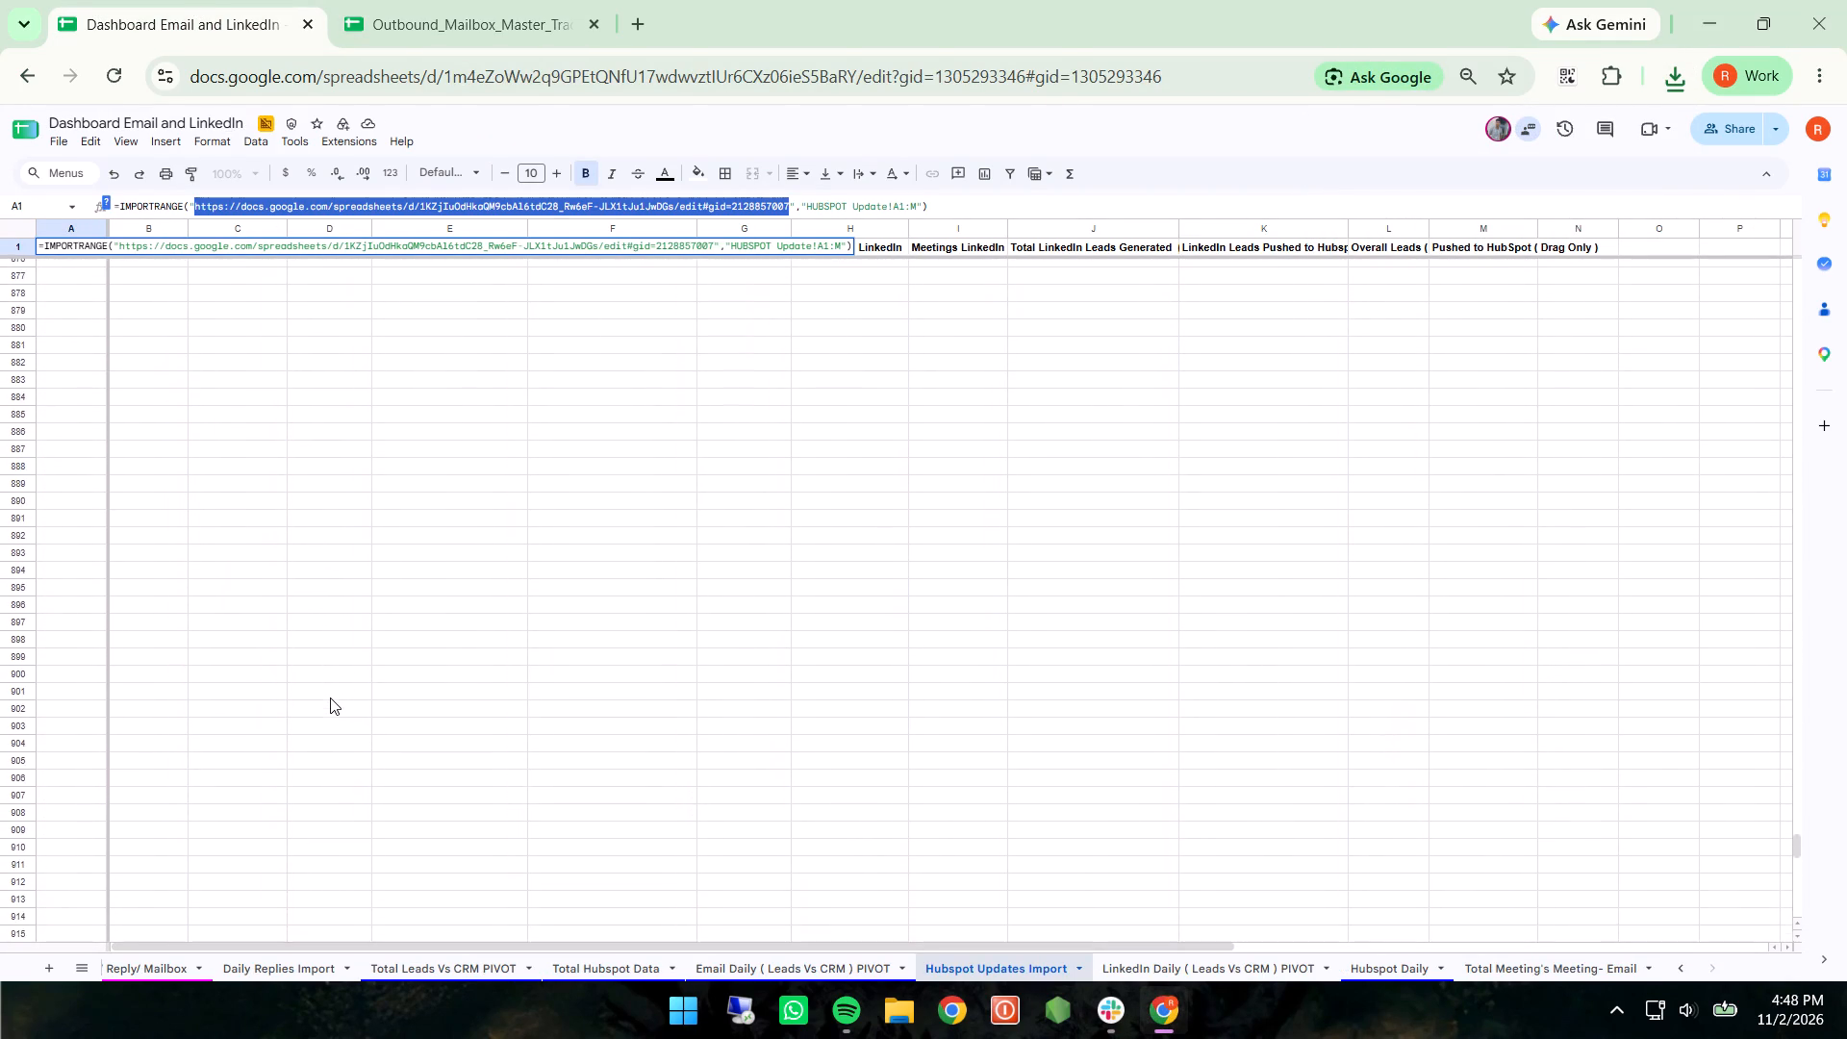
pyautogui.scroll(10, 330, 697)
pyautogui.scroll(-3, 330, 697)
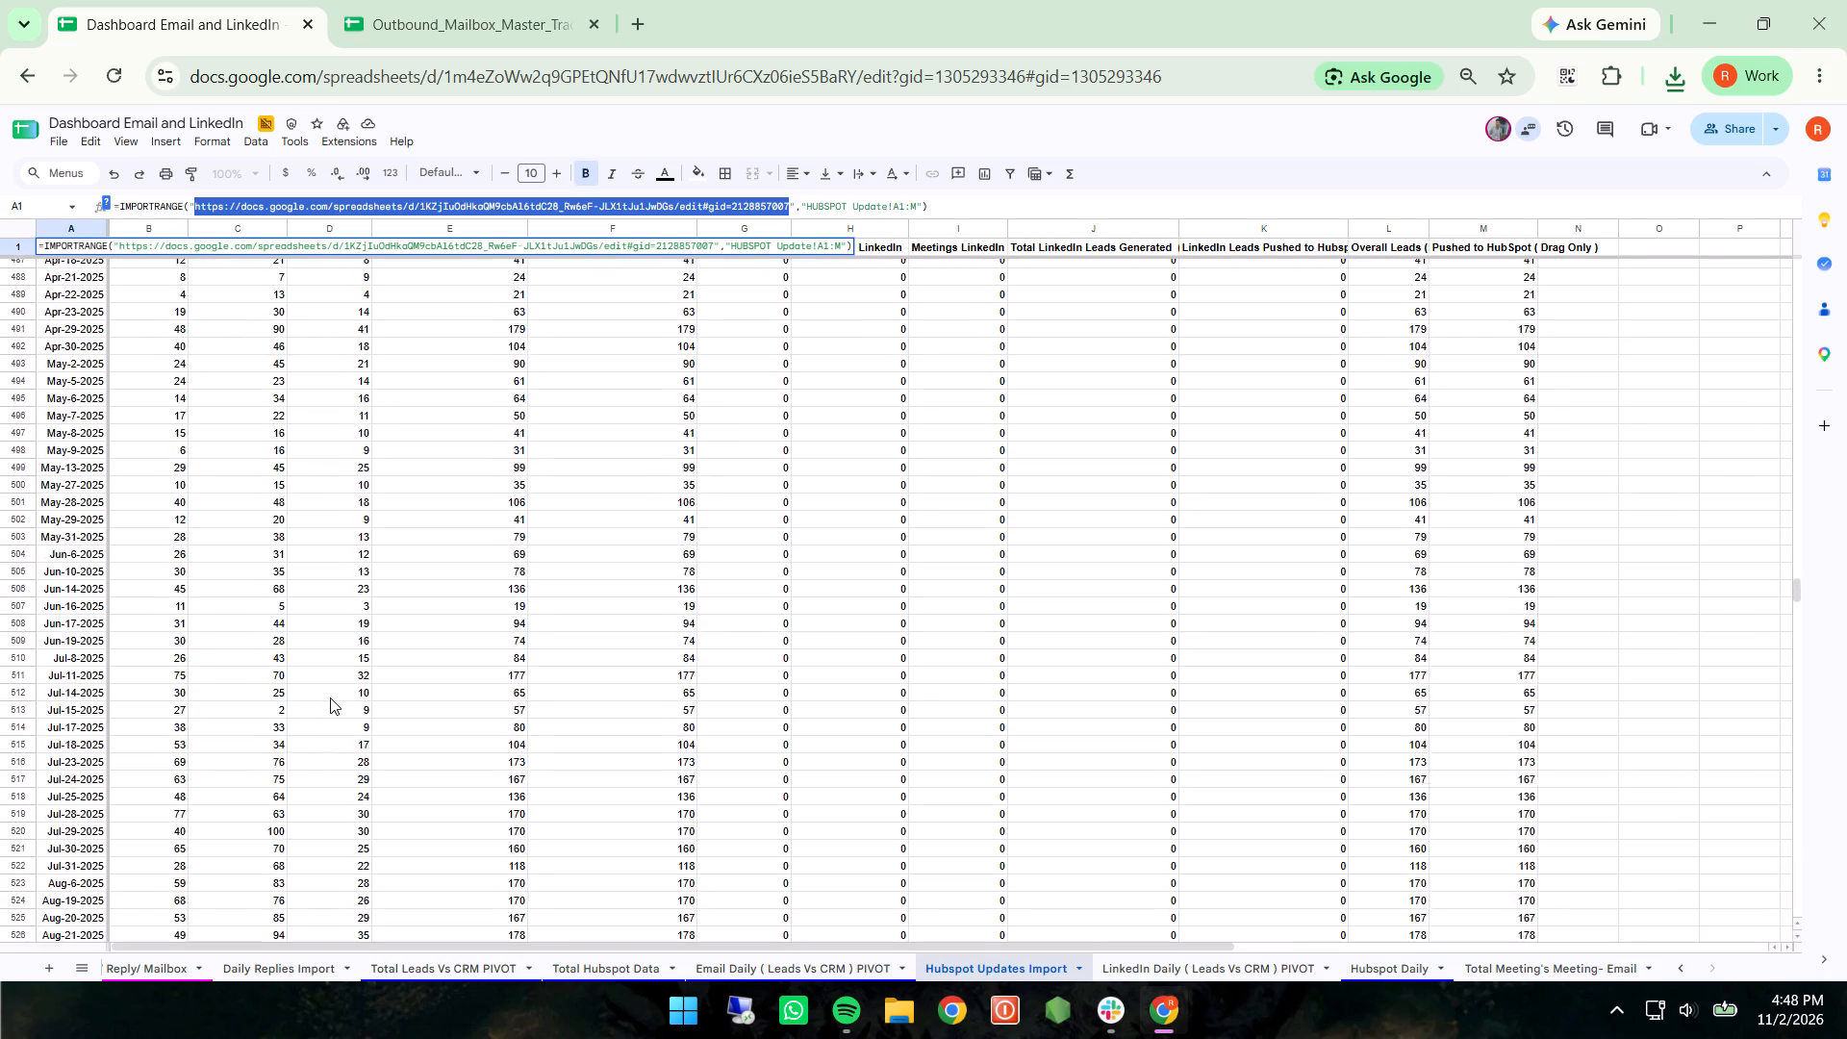
pyautogui.scroll(-3, 330, 697)
pyautogui.click(260, 756)
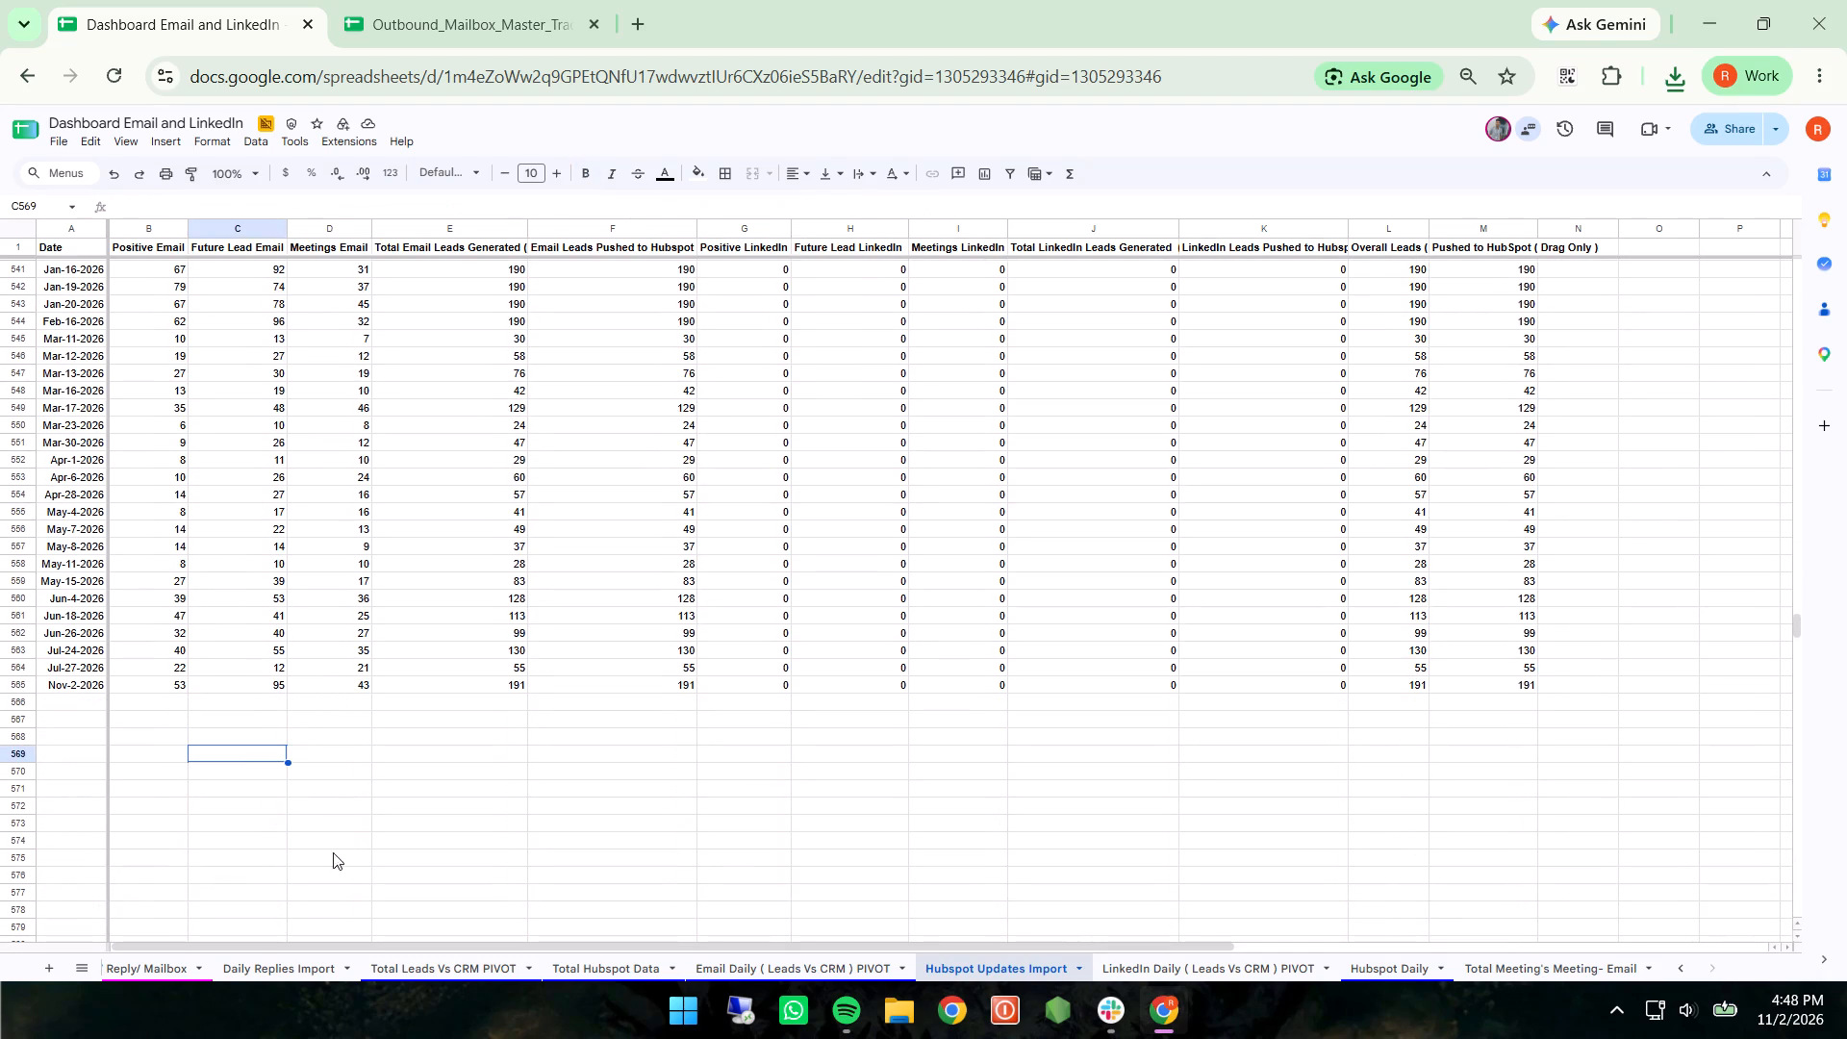
# Download the Overall Daily Leads Vs CRM updates chart from the Hubspot Daily sheet.
pyautogui.click(1354, 959)
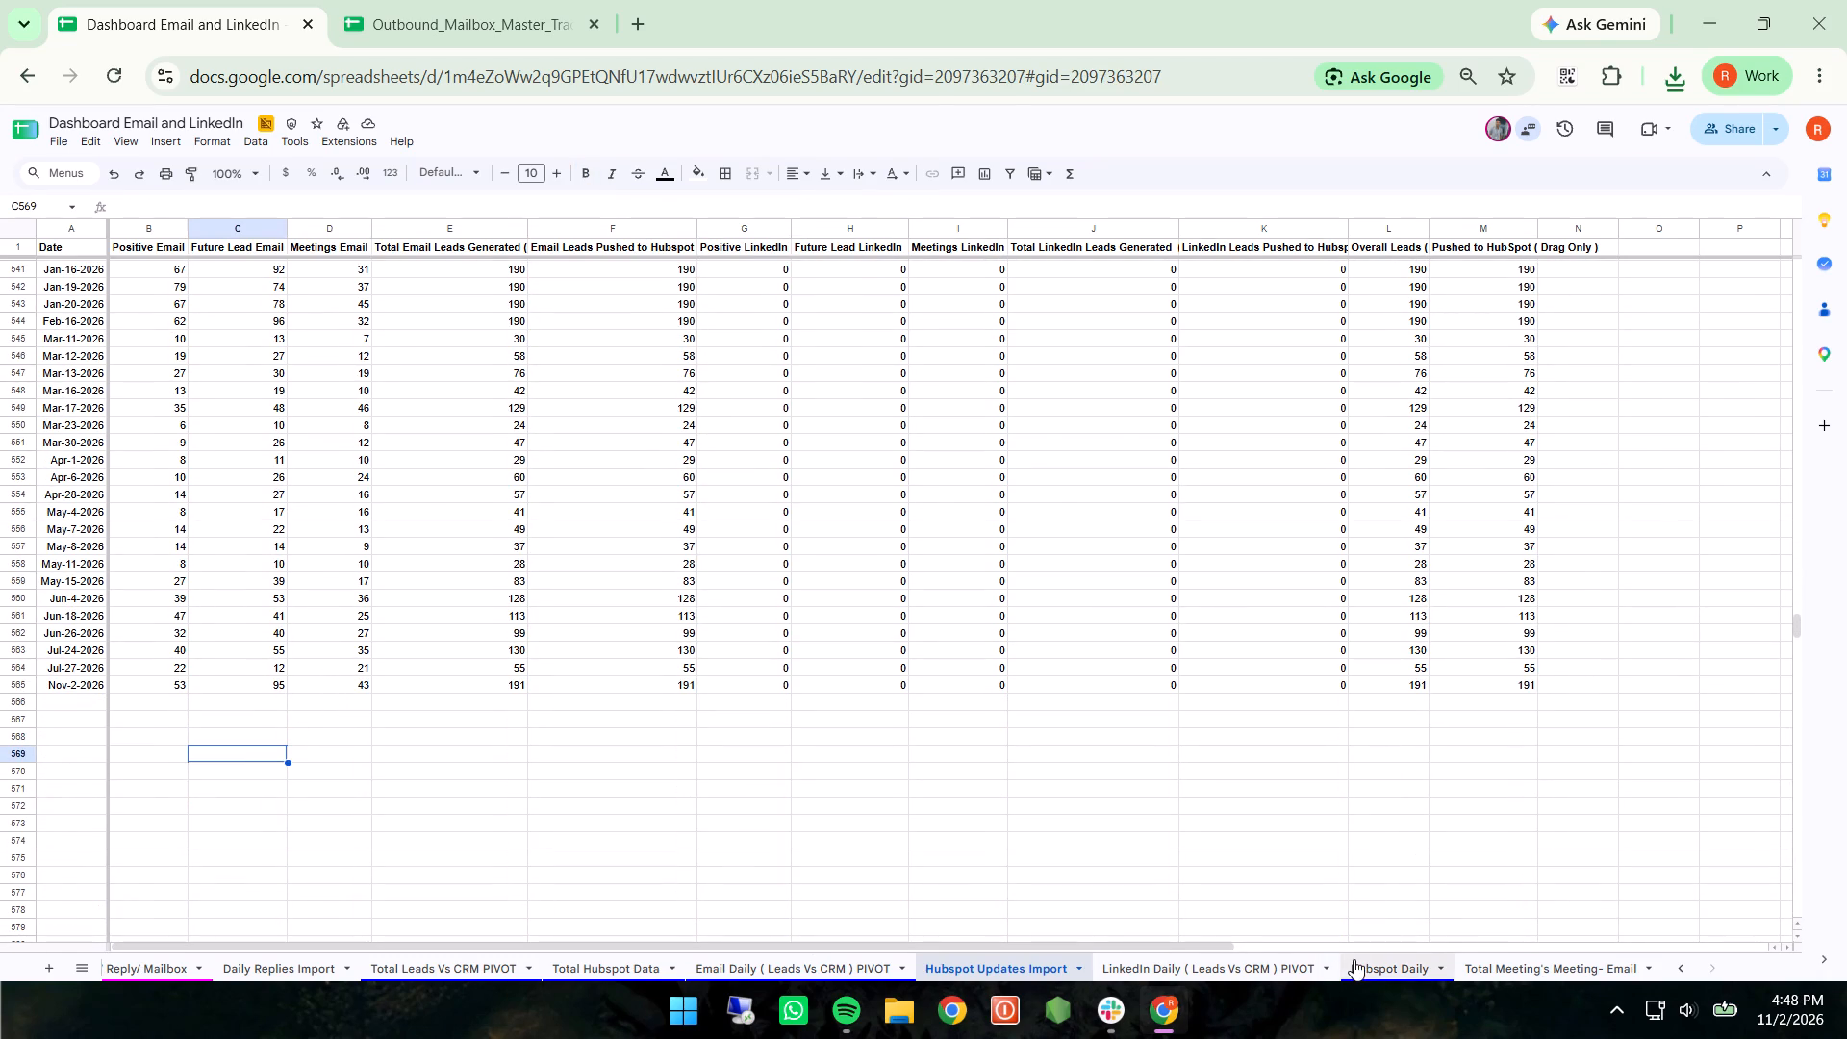
pyautogui.scroll(1, 1214, 799)
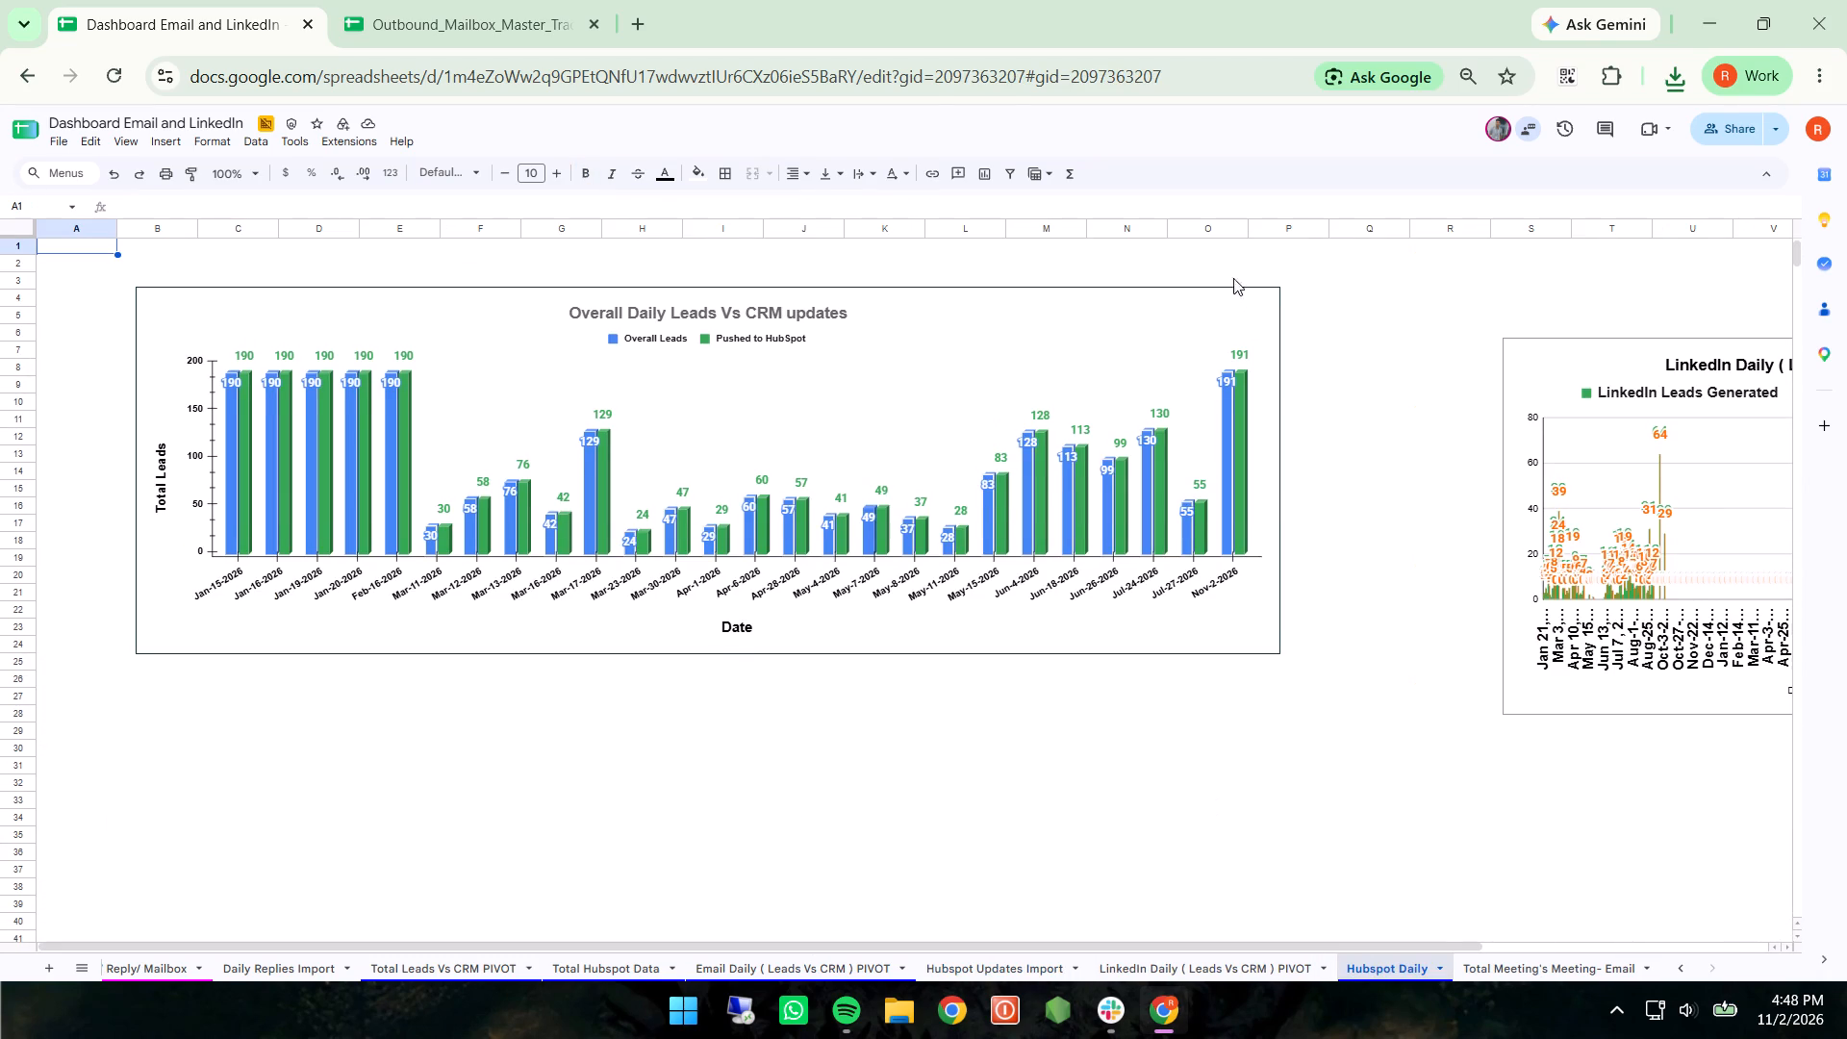
pyautogui.click(1202, 292)
pyautogui.moveTo(1266, 300); pyautogui.dragTo(1342, 367)
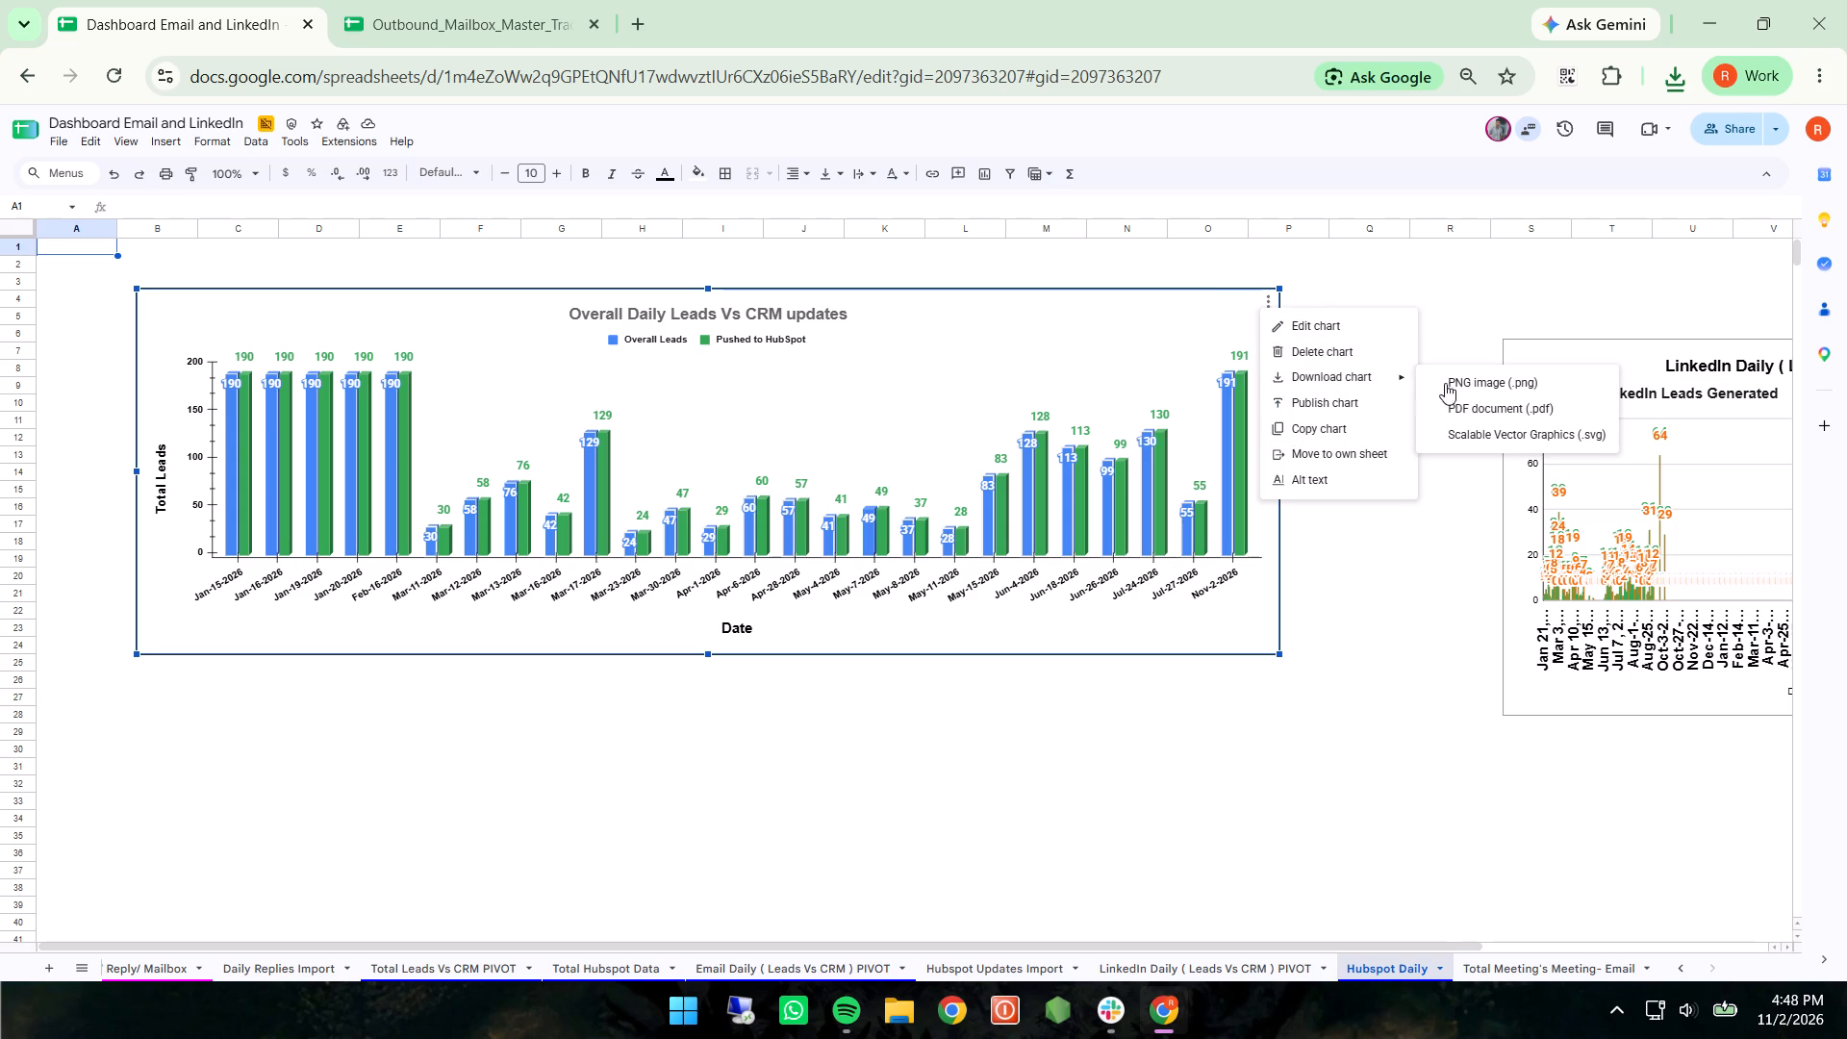
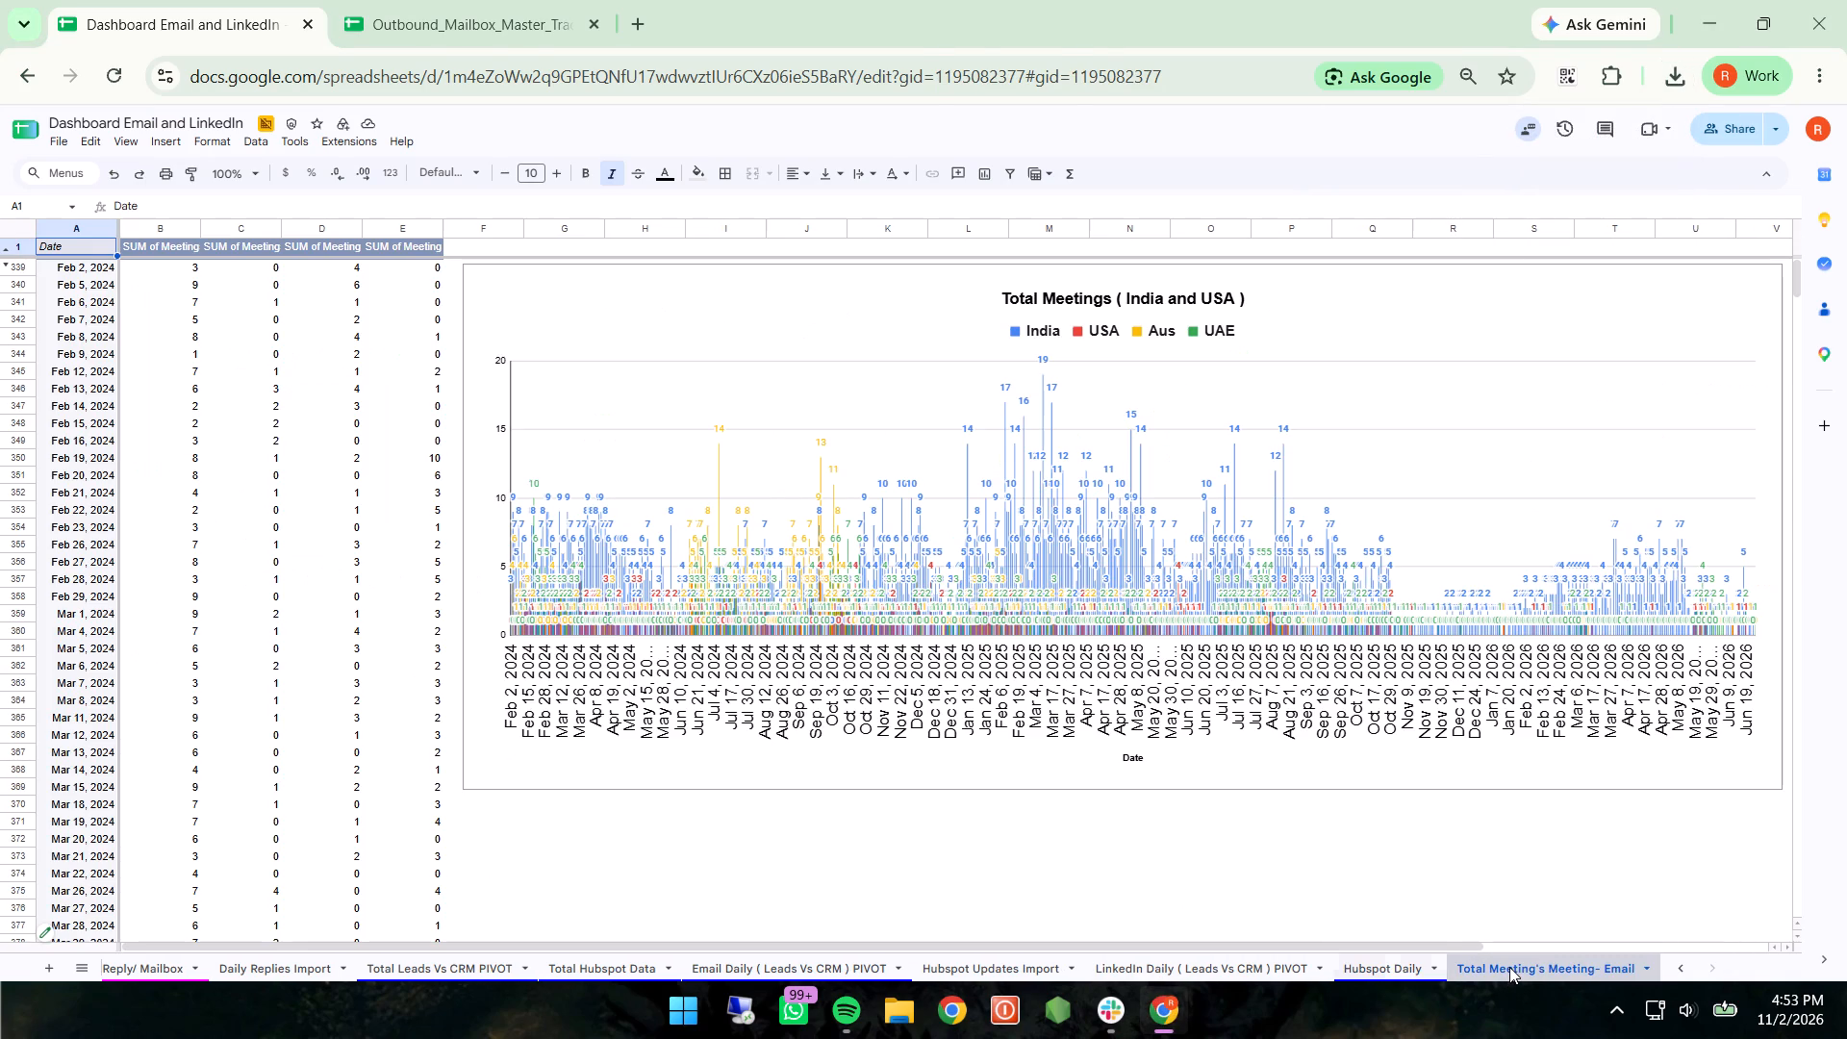
# Check the Nov-2-2026 row in the LinkedIn Daily pivot, Hubspot Updates Import and Email Daily pivot sheets.
pyautogui.click(1233, 968)
pyautogui.scroll(-1, 1089, 738)
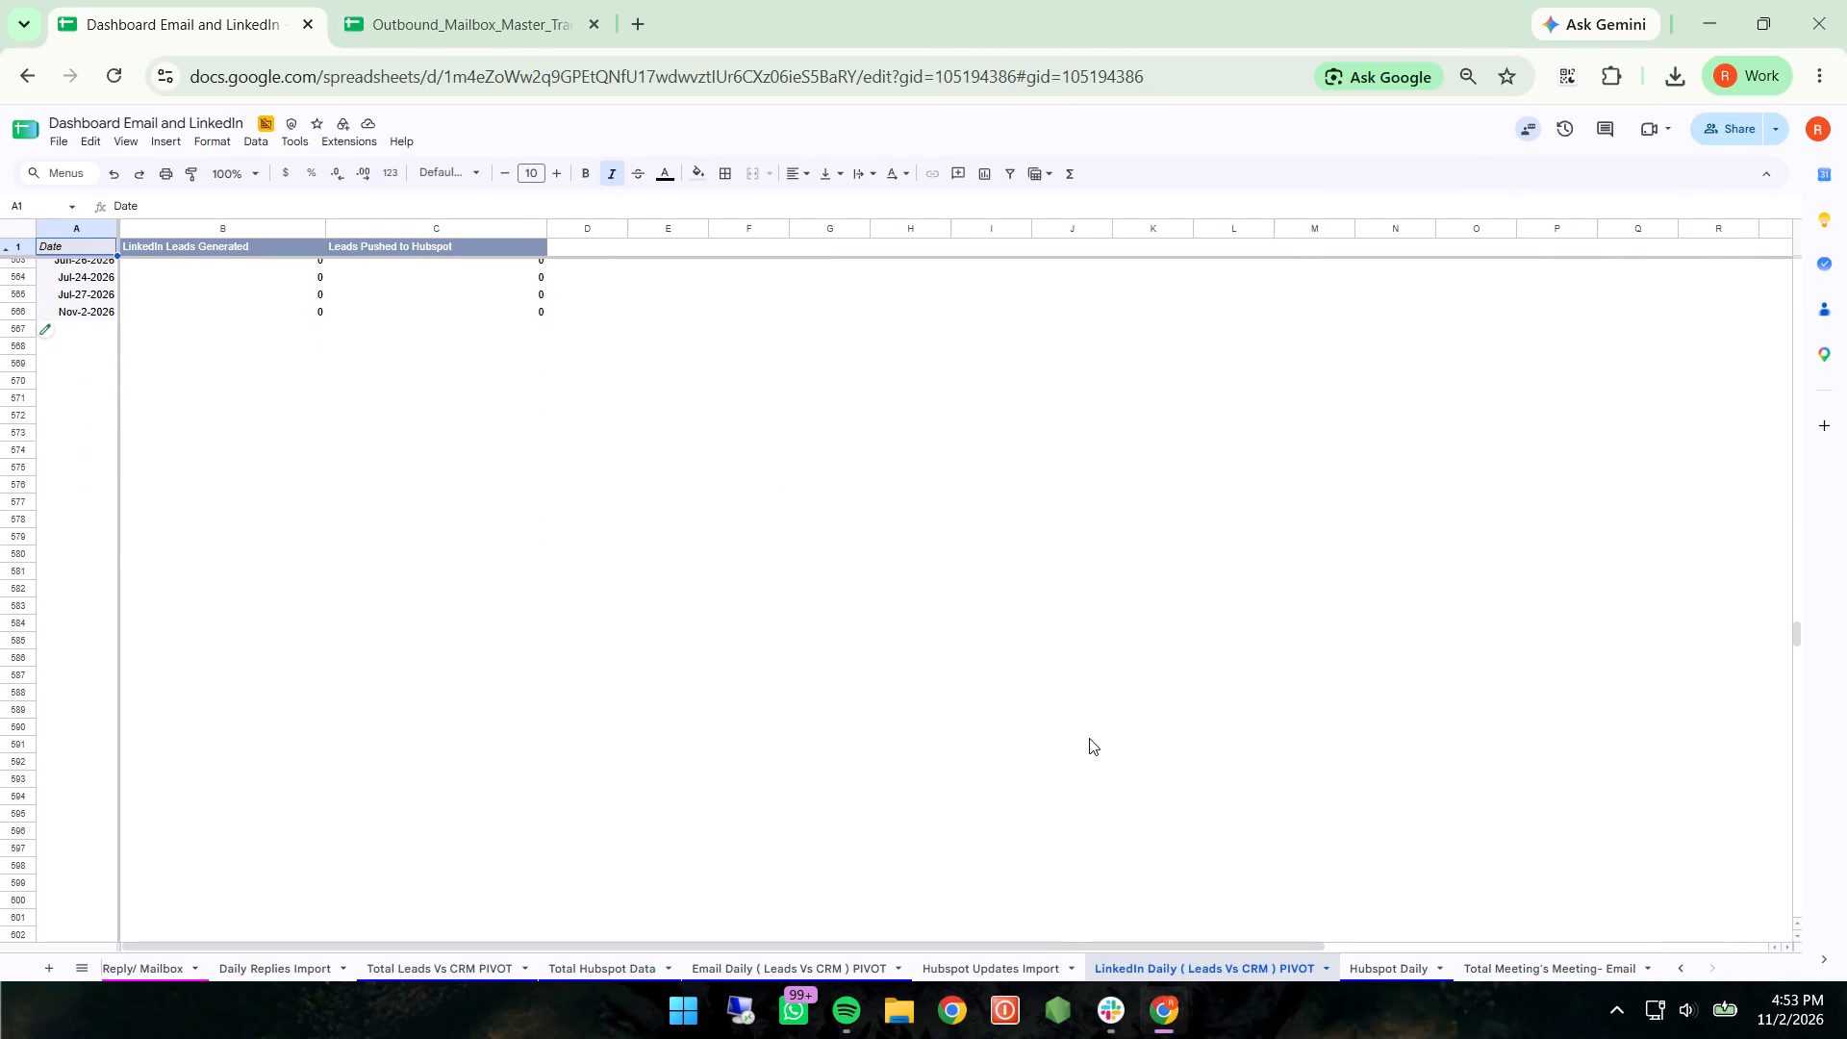
pyautogui.scroll(-1, 1089, 738)
pyautogui.click(1012, 965)
pyautogui.hscroll(-1, 911, 870)
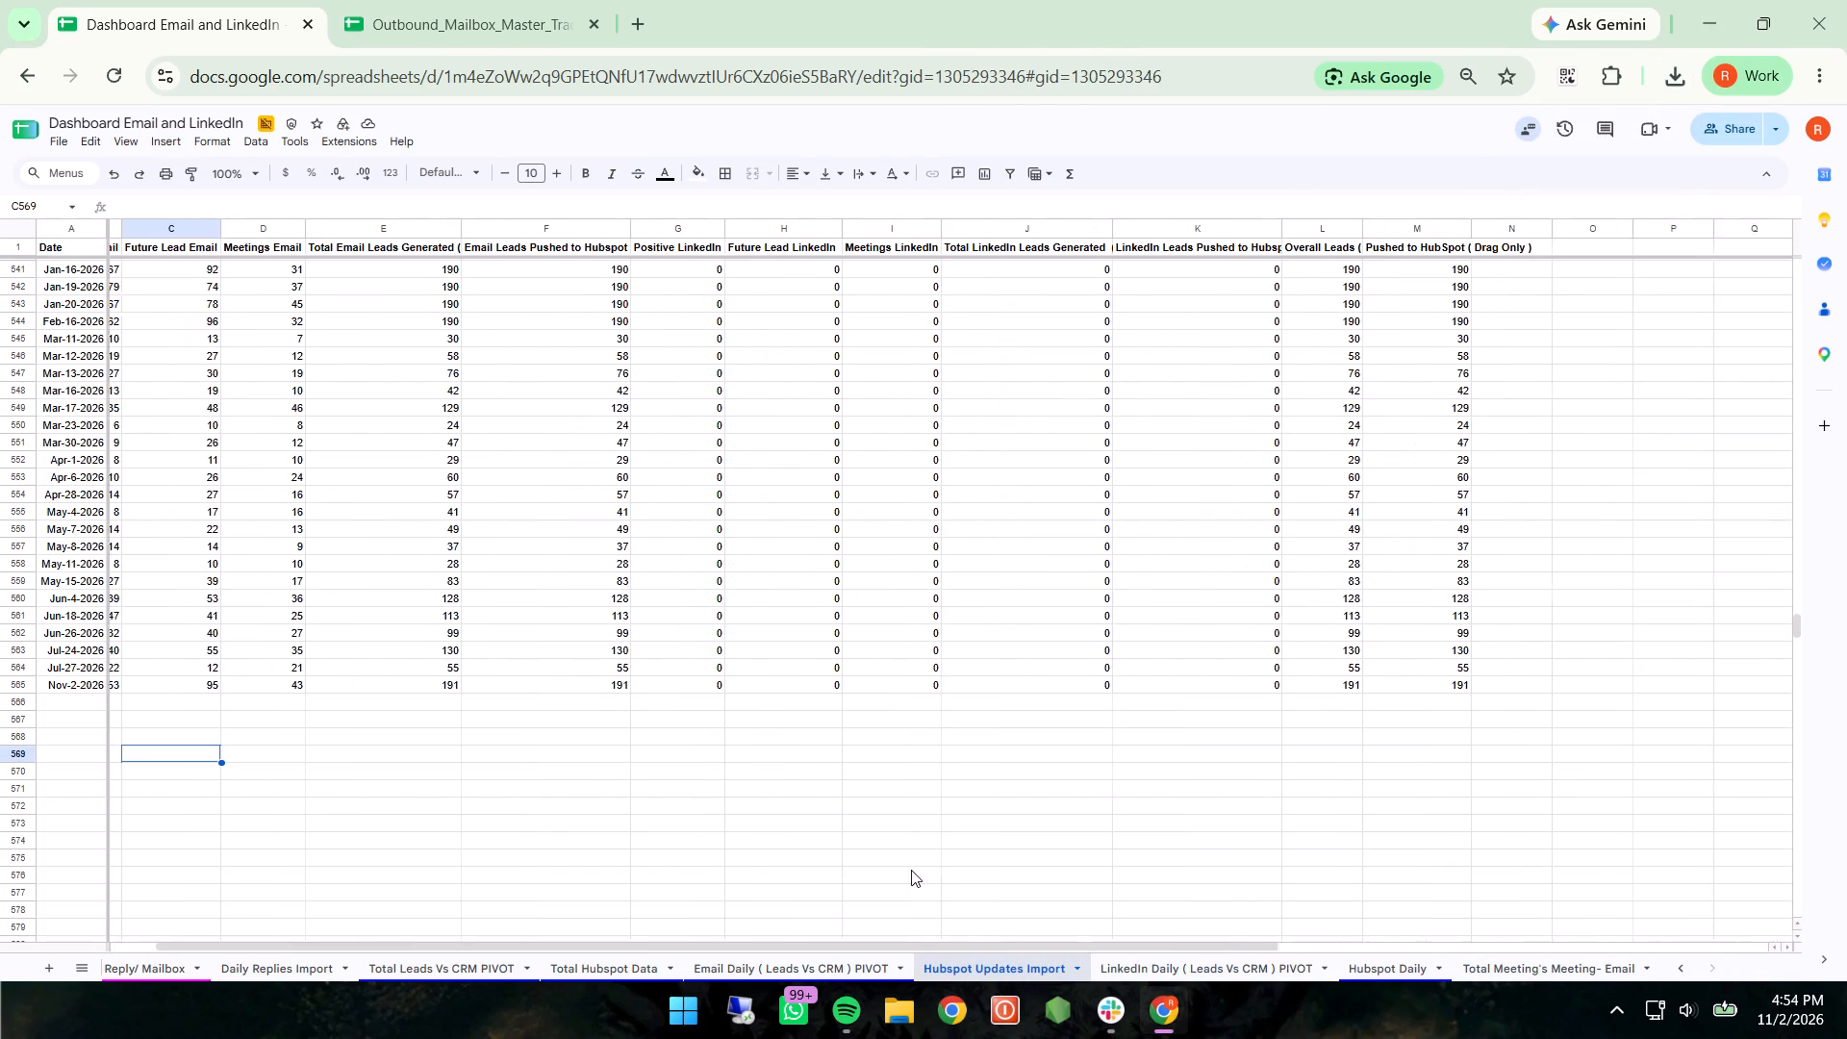
pyautogui.hscroll(-1, 911, 870)
pyautogui.click(868, 969)
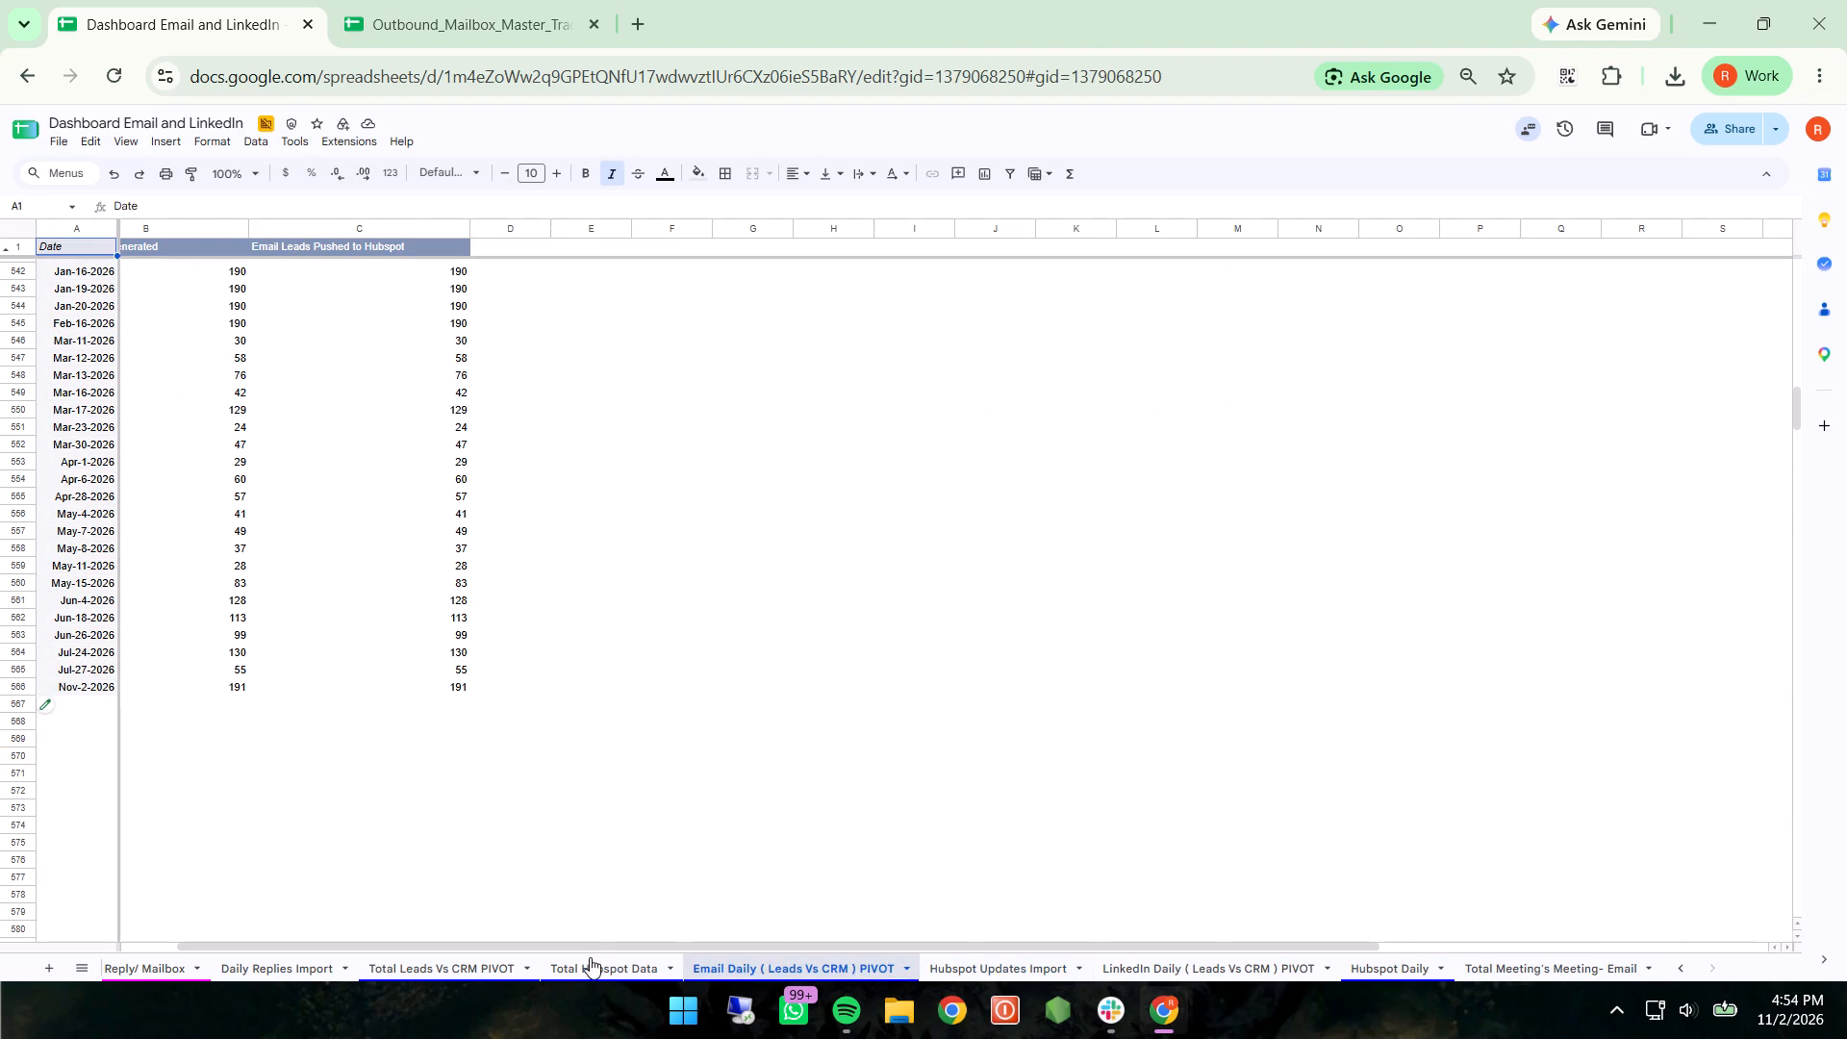
# Examine the charts in the Total Hubspot Data sheet and the latest rows of the Total Leads Vs CRM PIVOT sheet.
pyautogui.click(590, 957)
pyautogui.scroll(-3, 849, 634)
pyautogui.hscroll(-3, 849, 634)
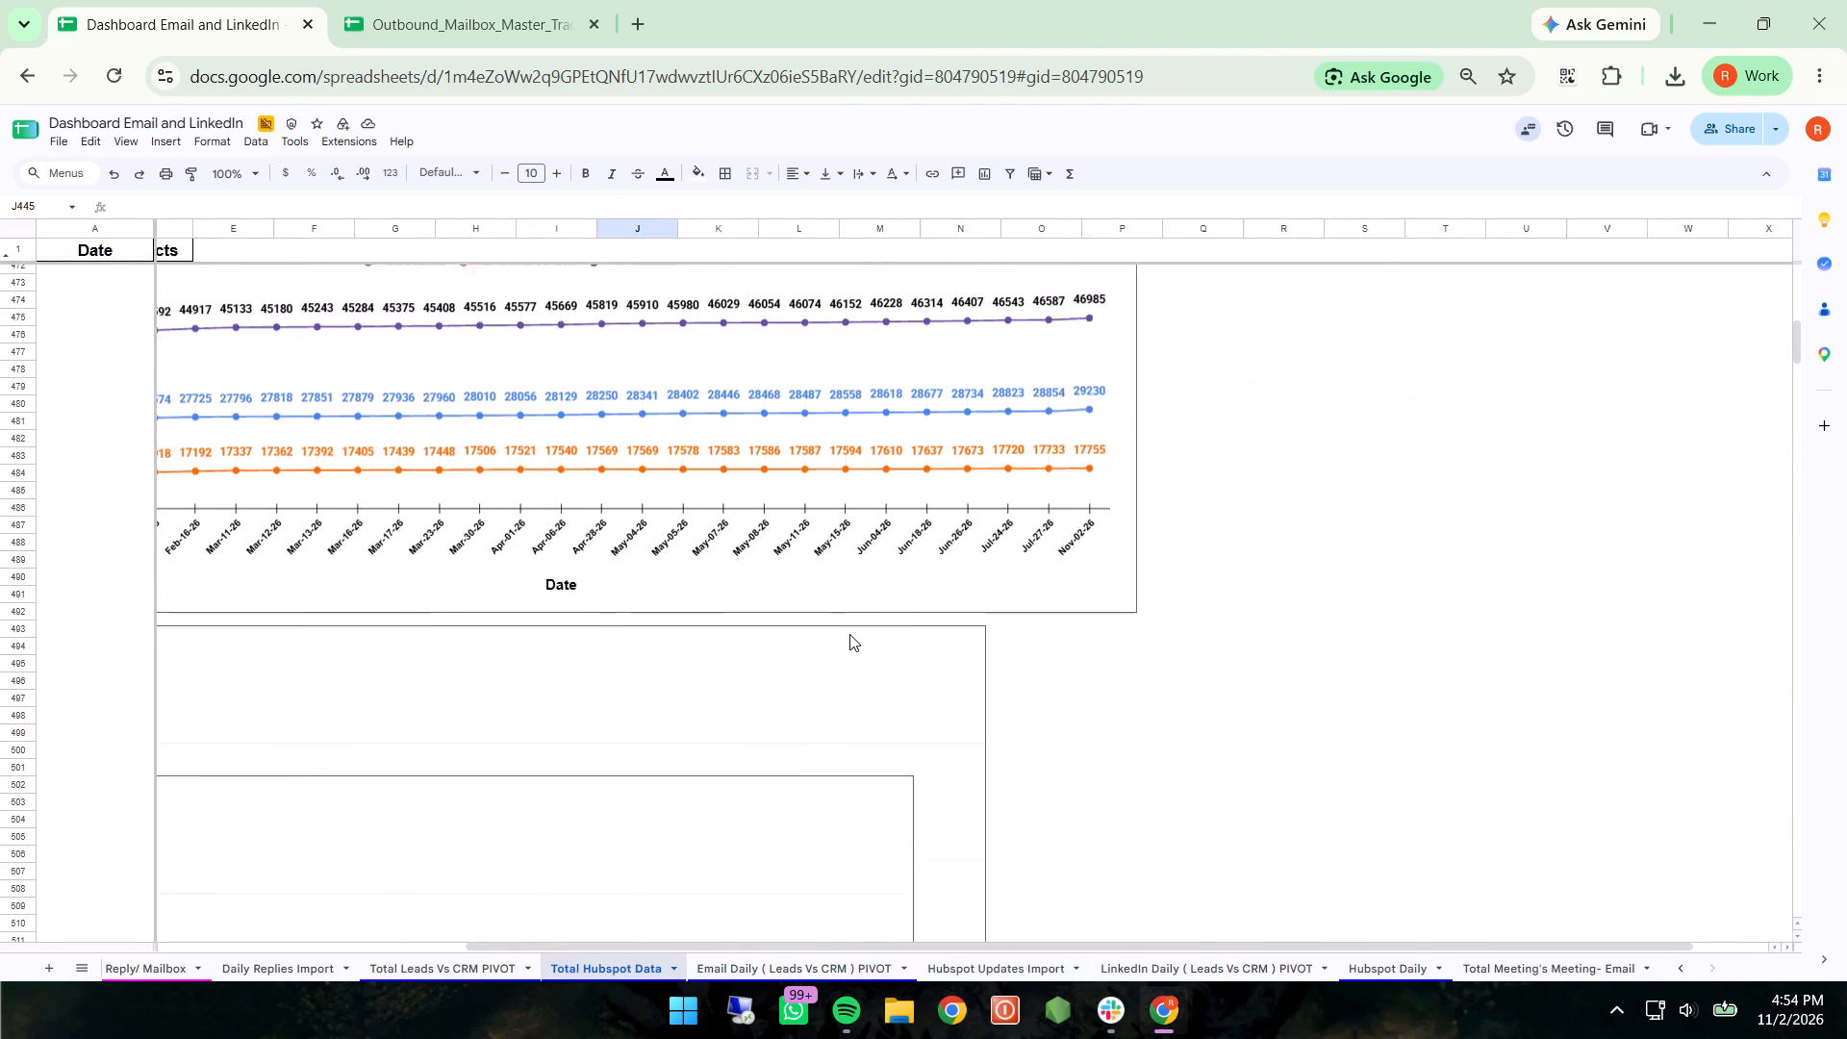
pyautogui.hscroll(-6, 849, 634)
pyautogui.scroll(-3, 849, 634)
pyautogui.hscroll(3, 849, 634)
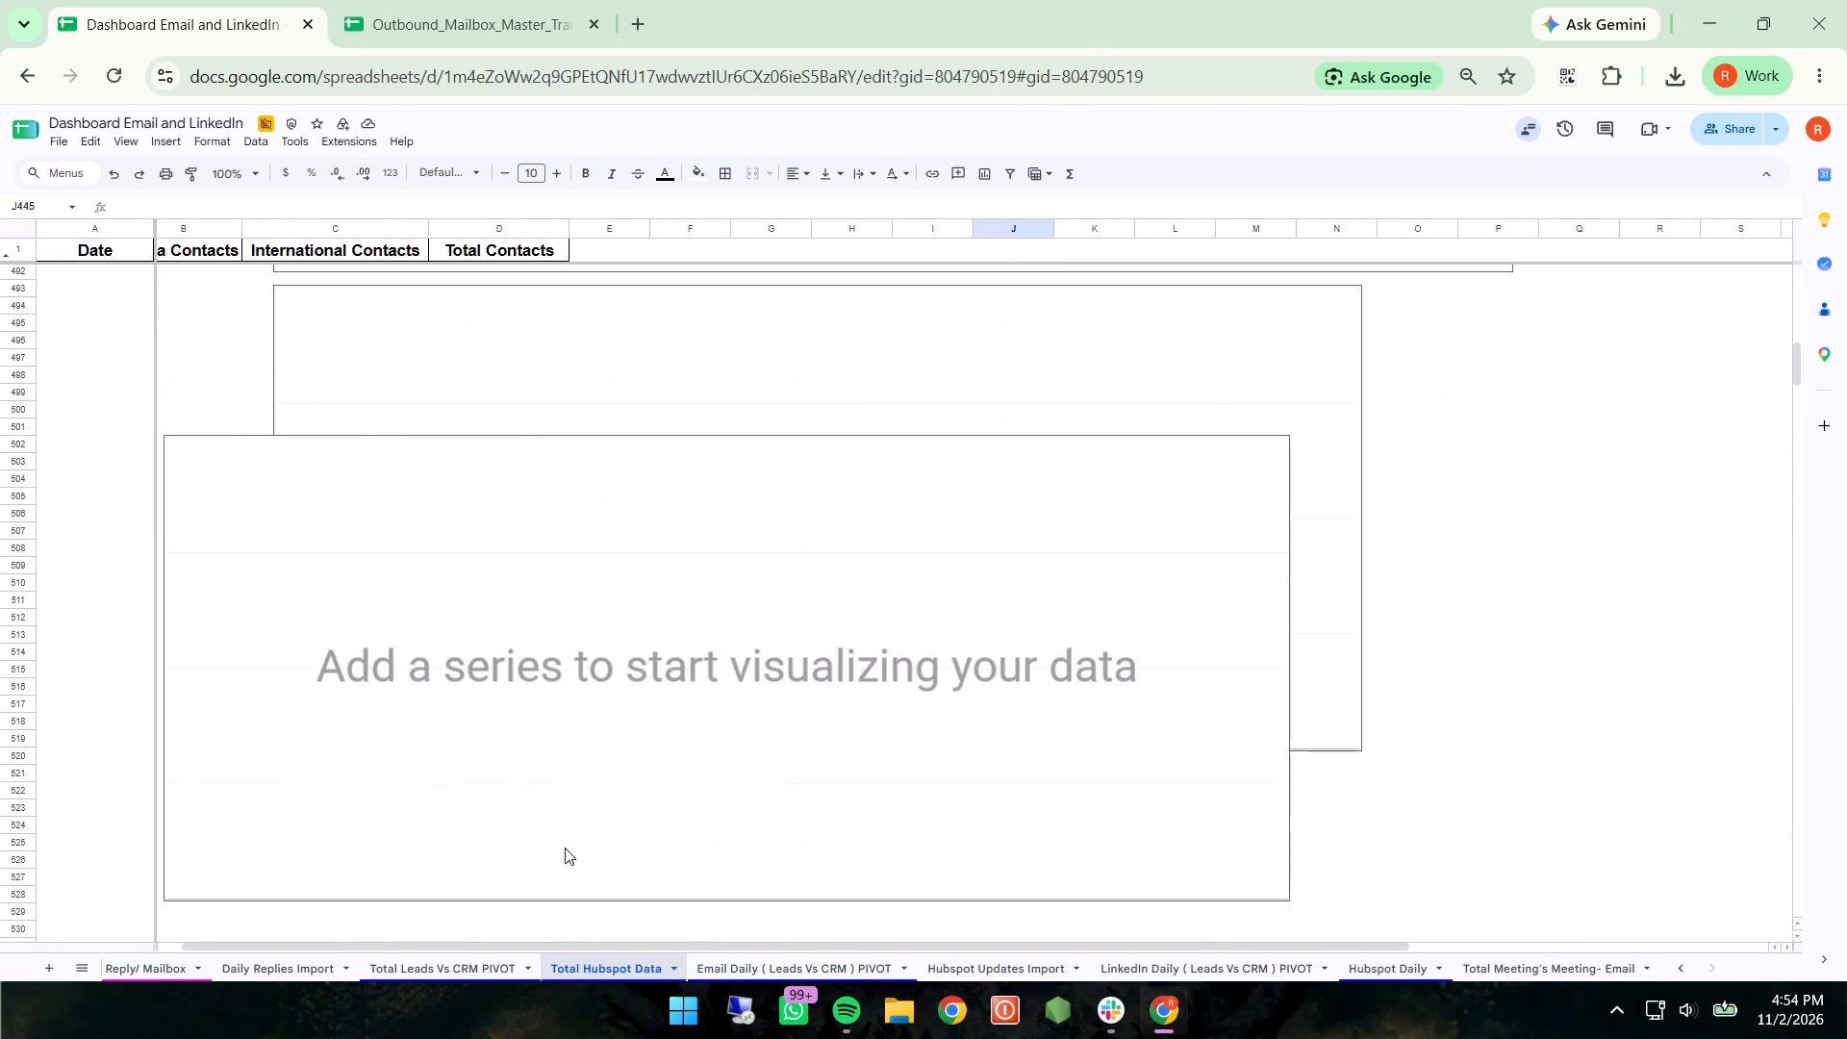
pyautogui.click(443, 953)
pyautogui.scroll(-1, 885, 780)
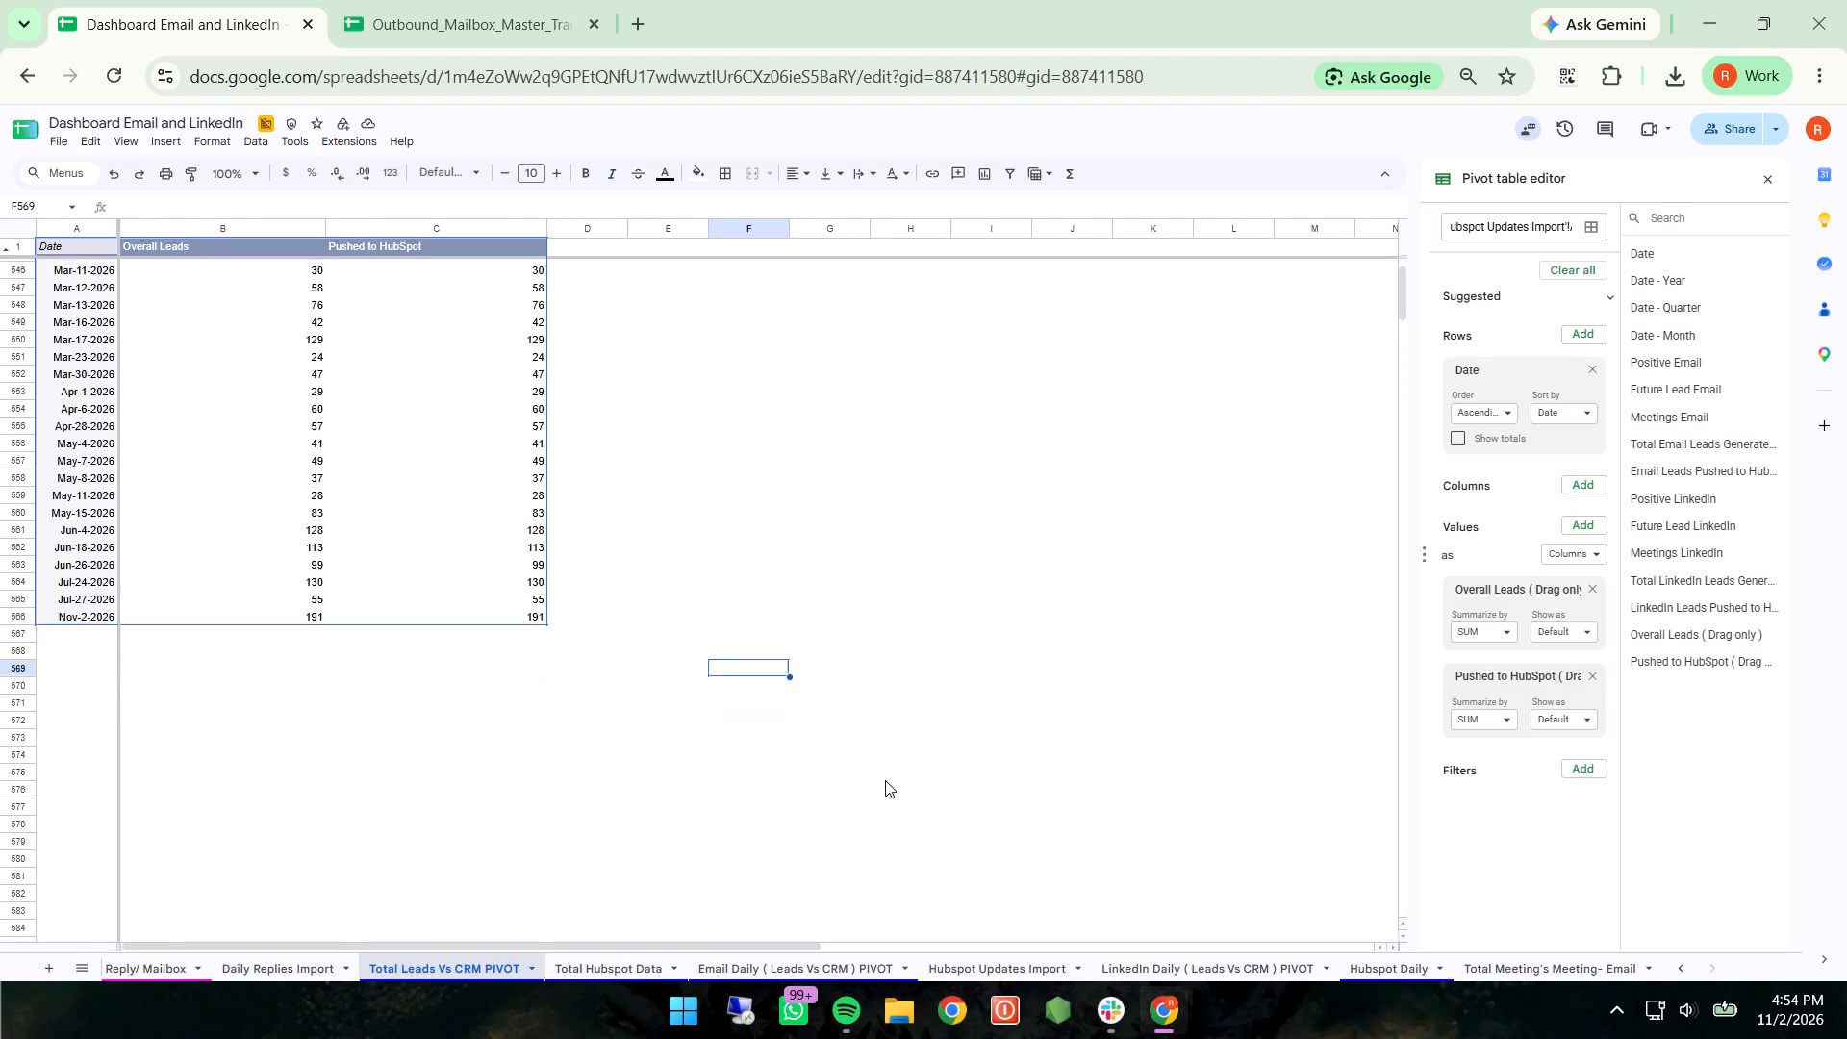
pyautogui.scroll(-1, 885, 780)
# Look through the daily reply rows in the Daily Replies Import sheet and browse the dashboard's earlier sheets.
pyautogui.click(295, 961)
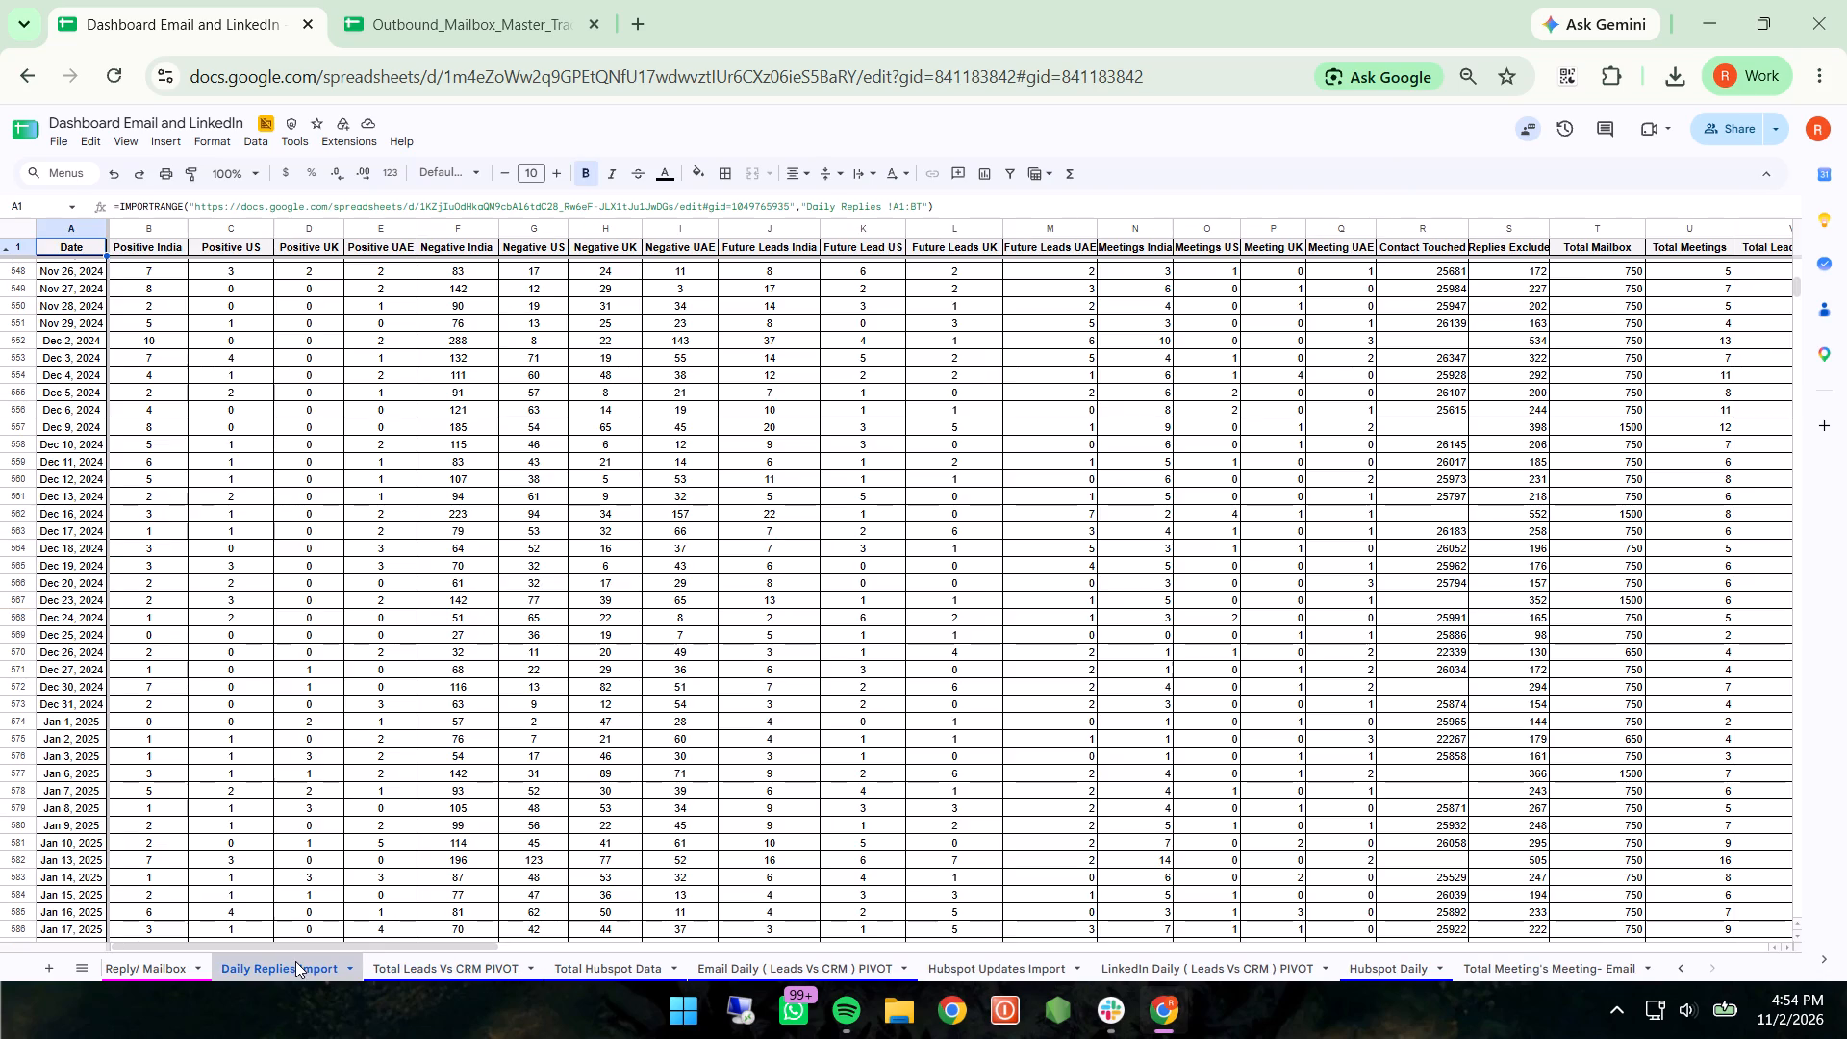
pyautogui.scroll(-3, 1028, 379)
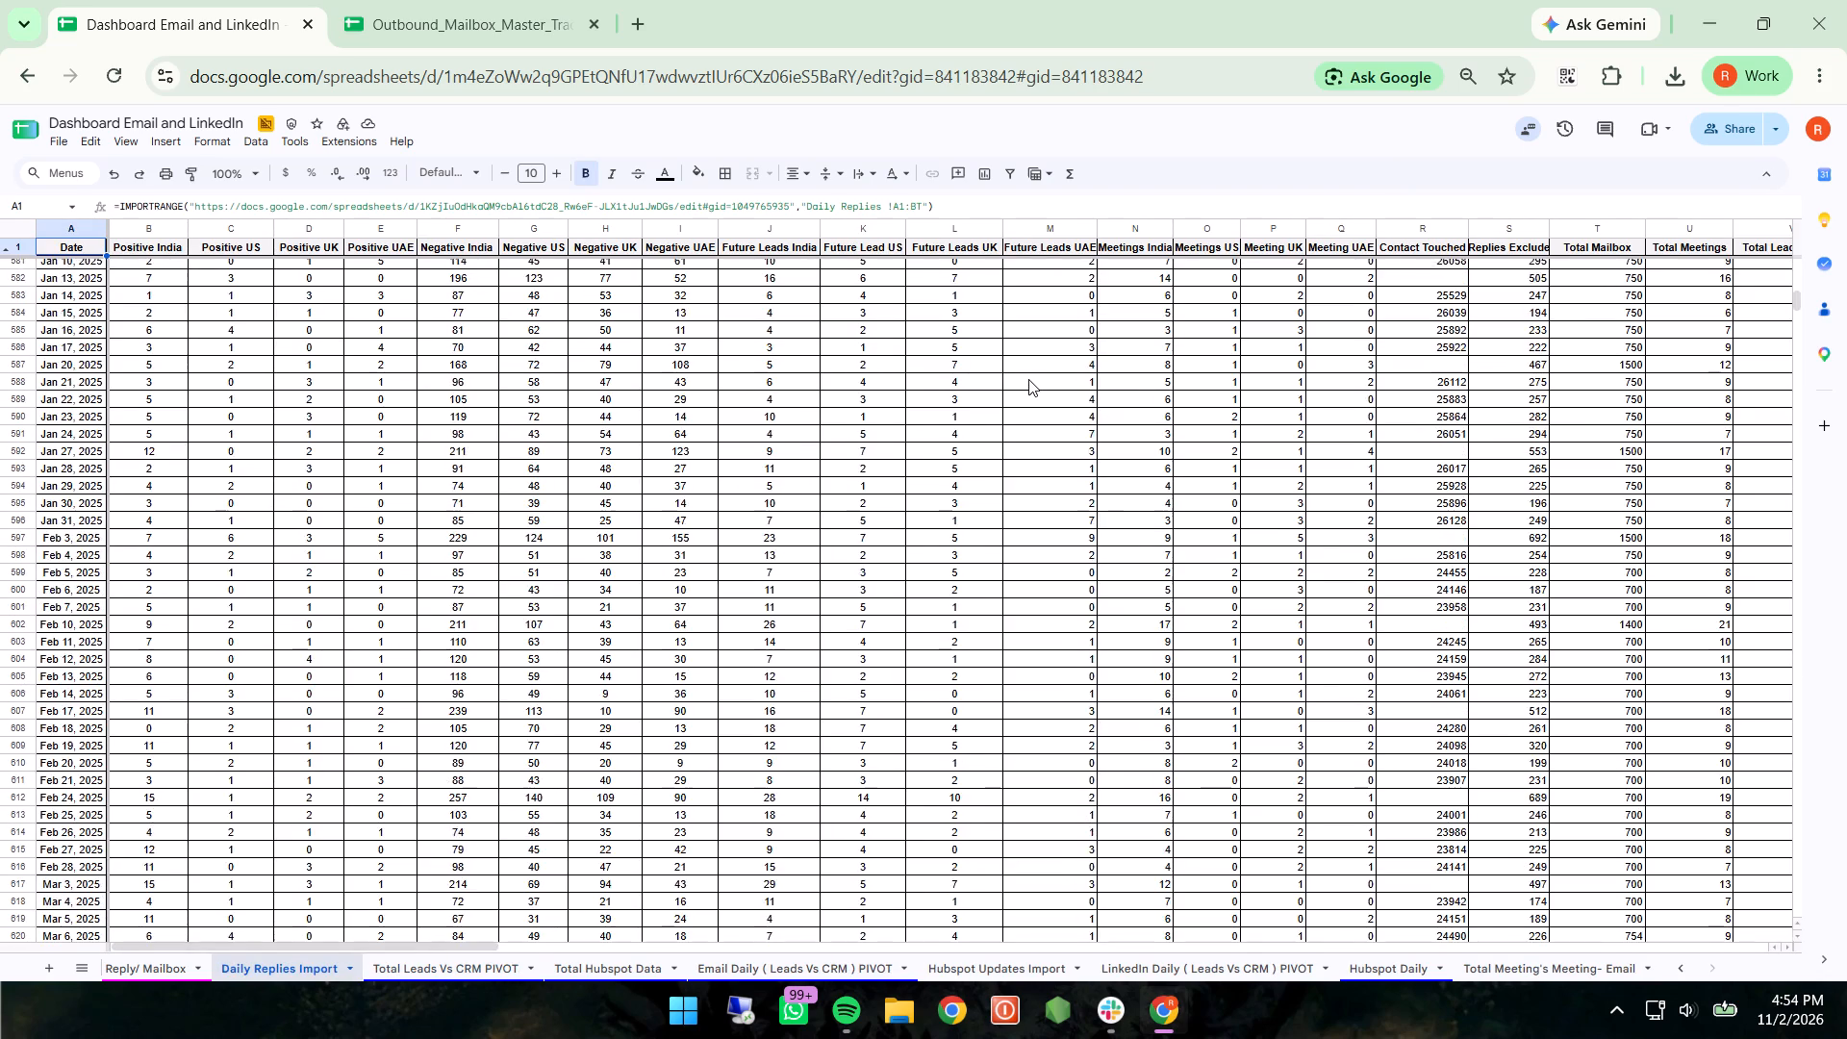
pyautogui.scroll(-5, 1028, 379)
pyautogui.hscroll(3, 340, 981)
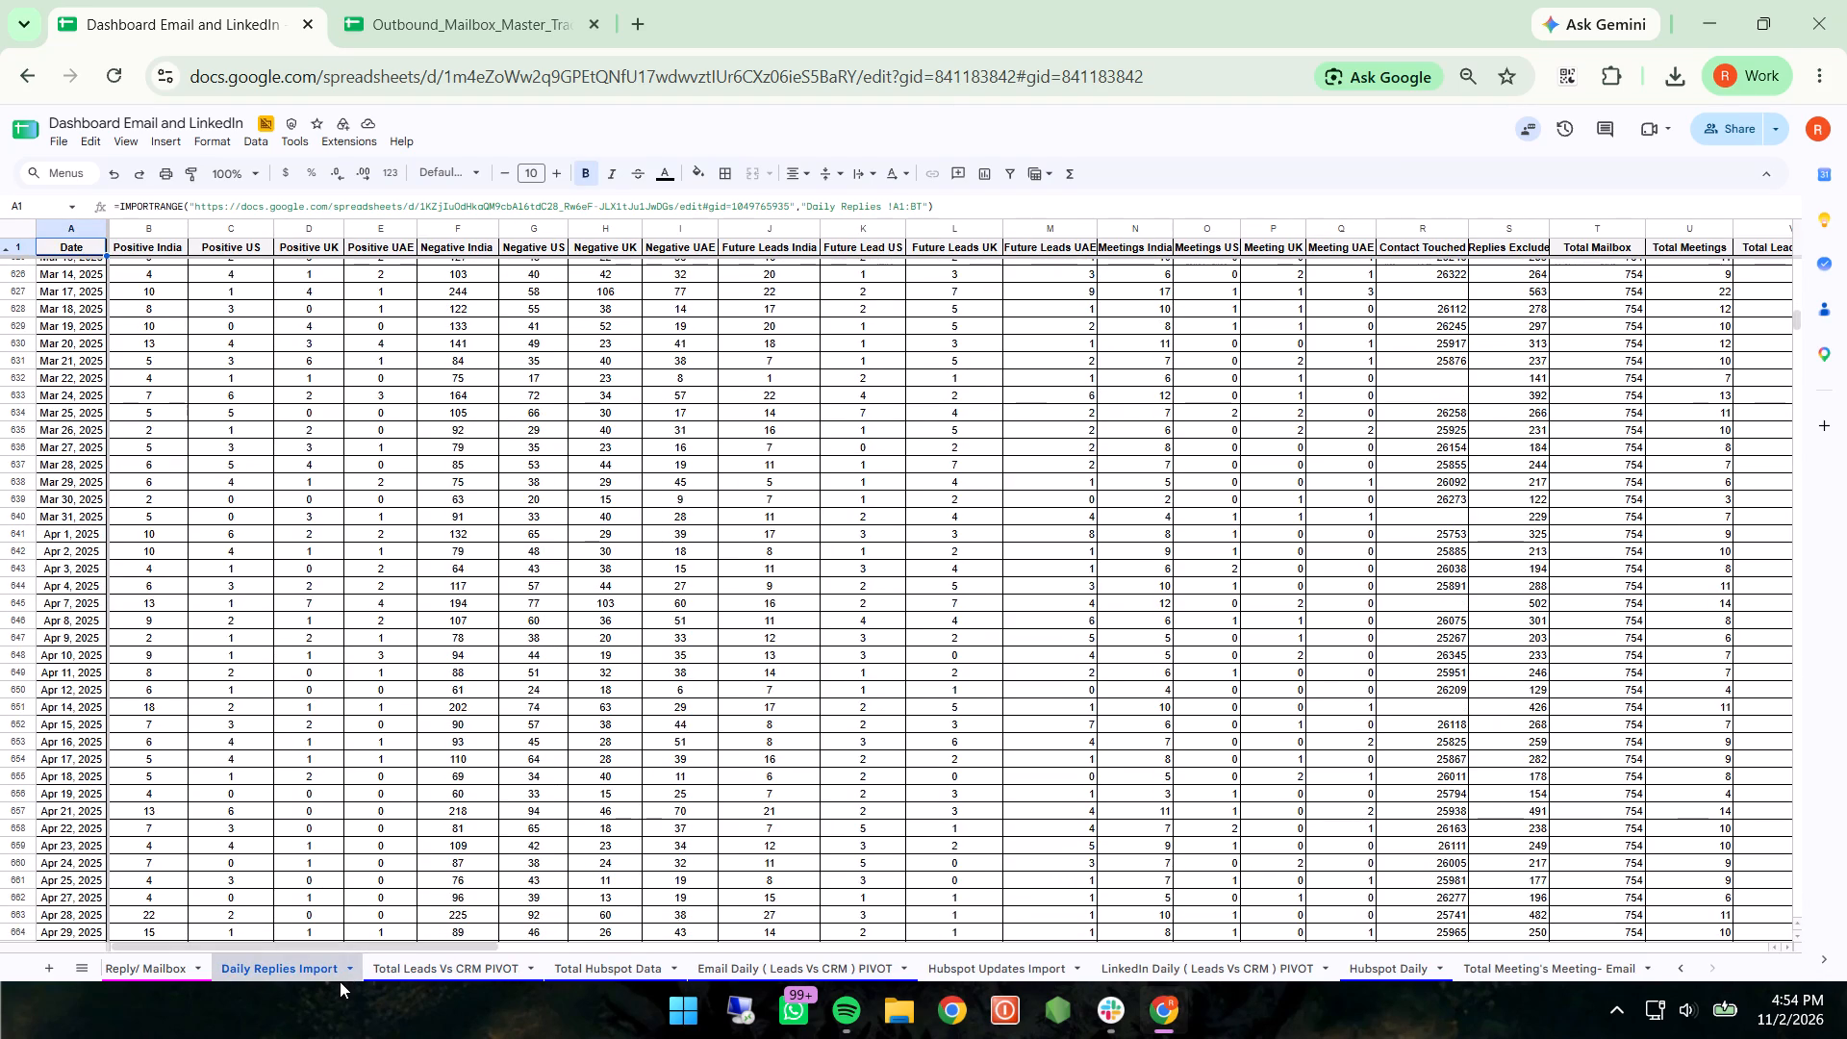
pyautogui.hscroll(7, 340, 981)
pyautogui.hscroll(4, 255, 968)
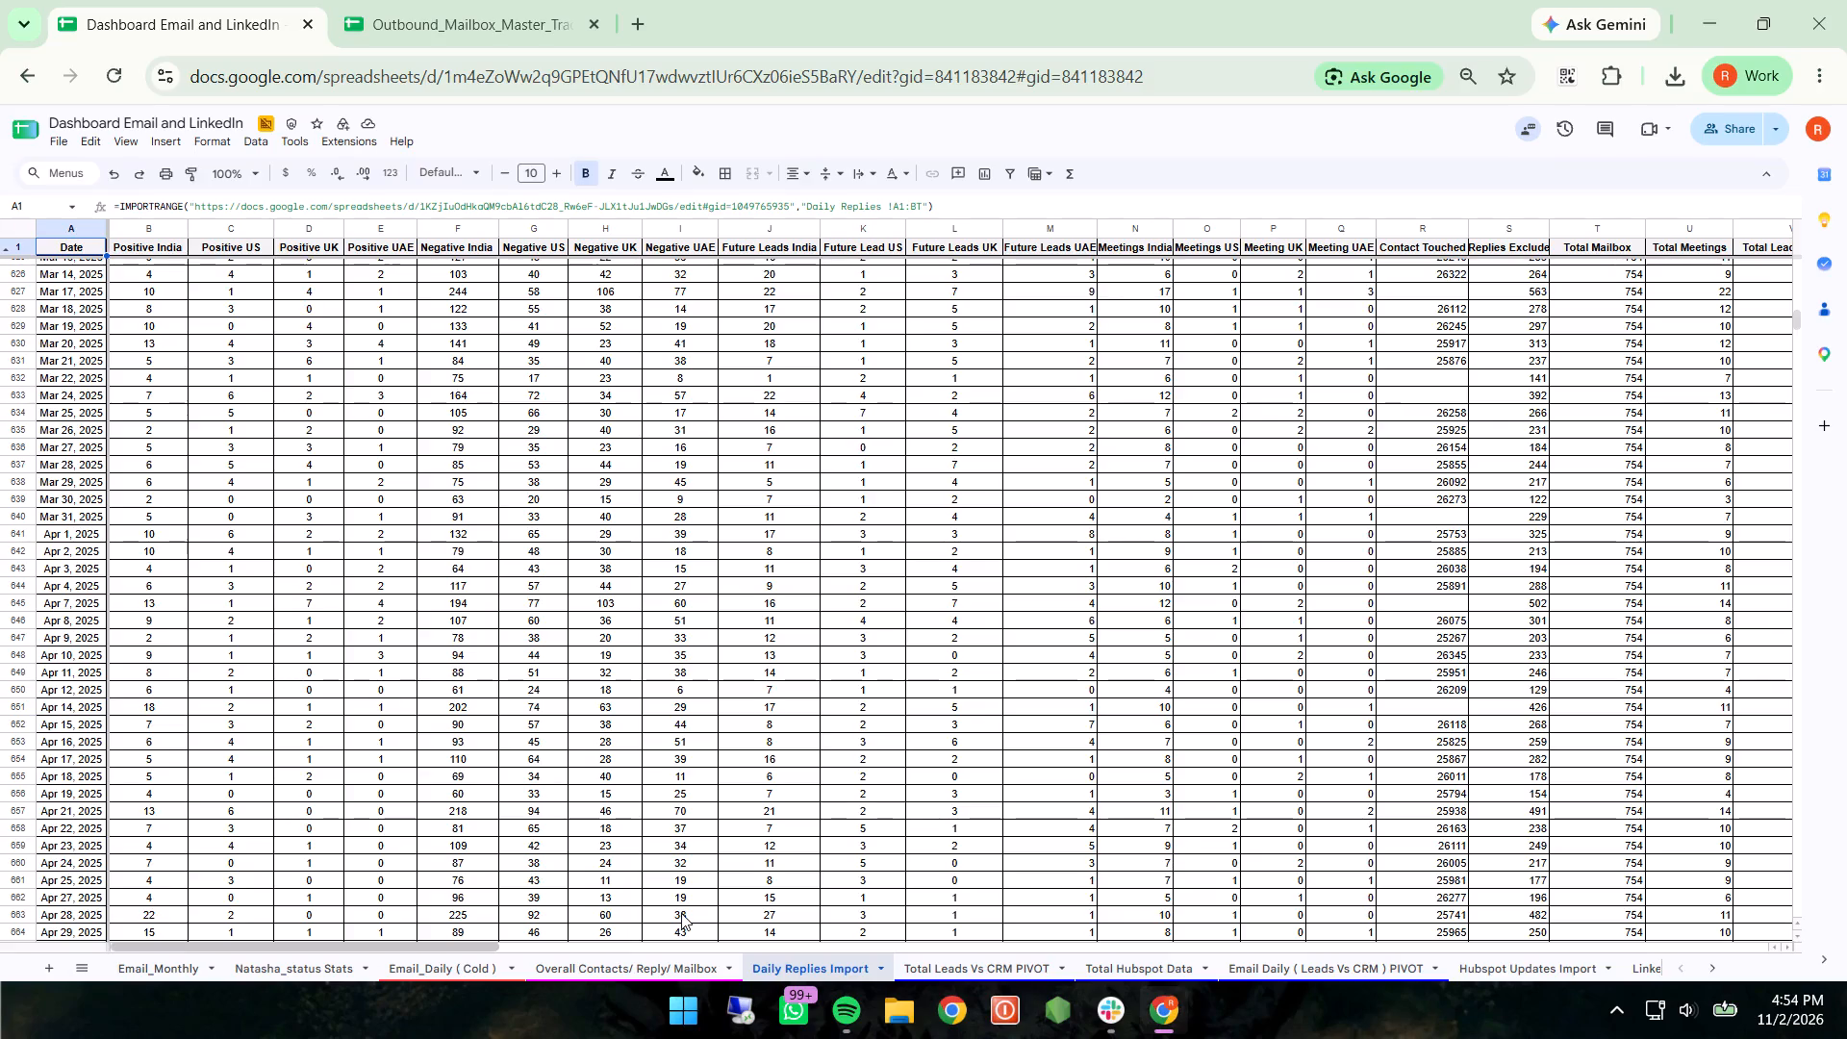
# Switch to Outbound_Mailbox_Master_Tracker and review the 2026 daily lead rows in the HUBSPOT Update sheet.
pyautogui.click(450, 0)
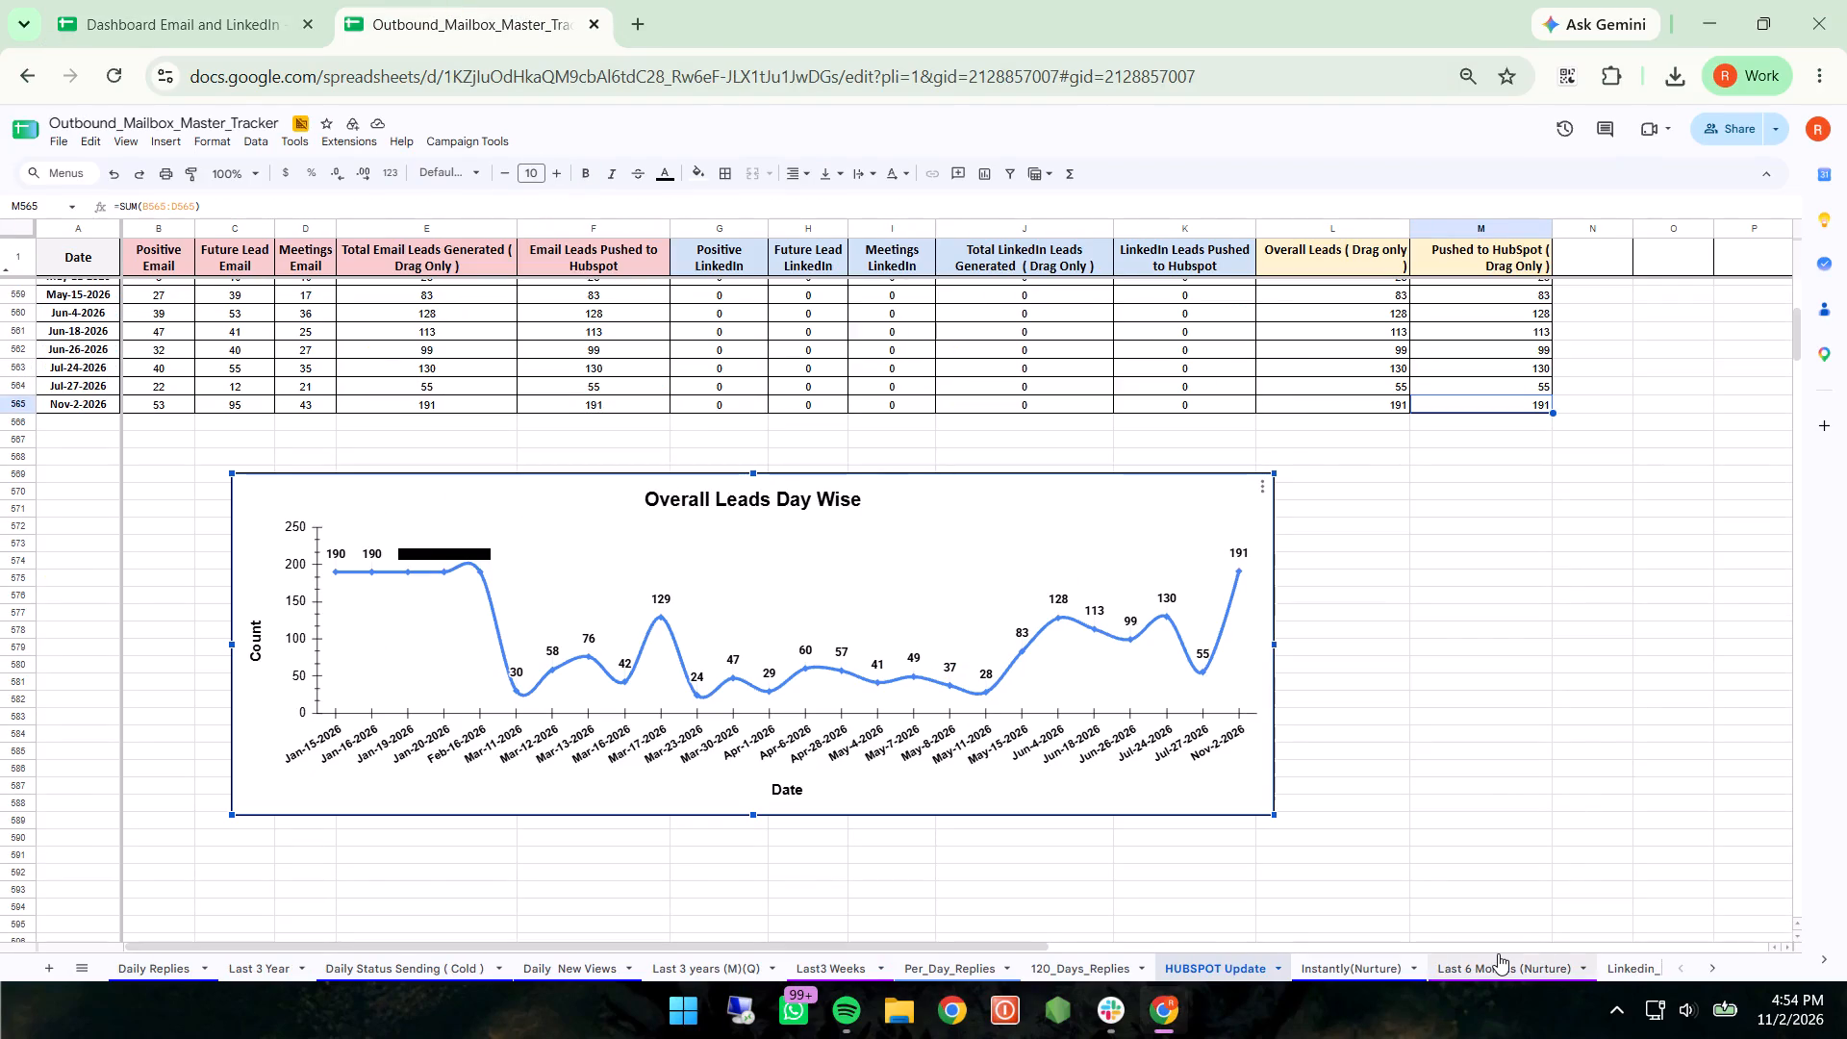
pyautogui.hscroll(-5, 1498, 953)
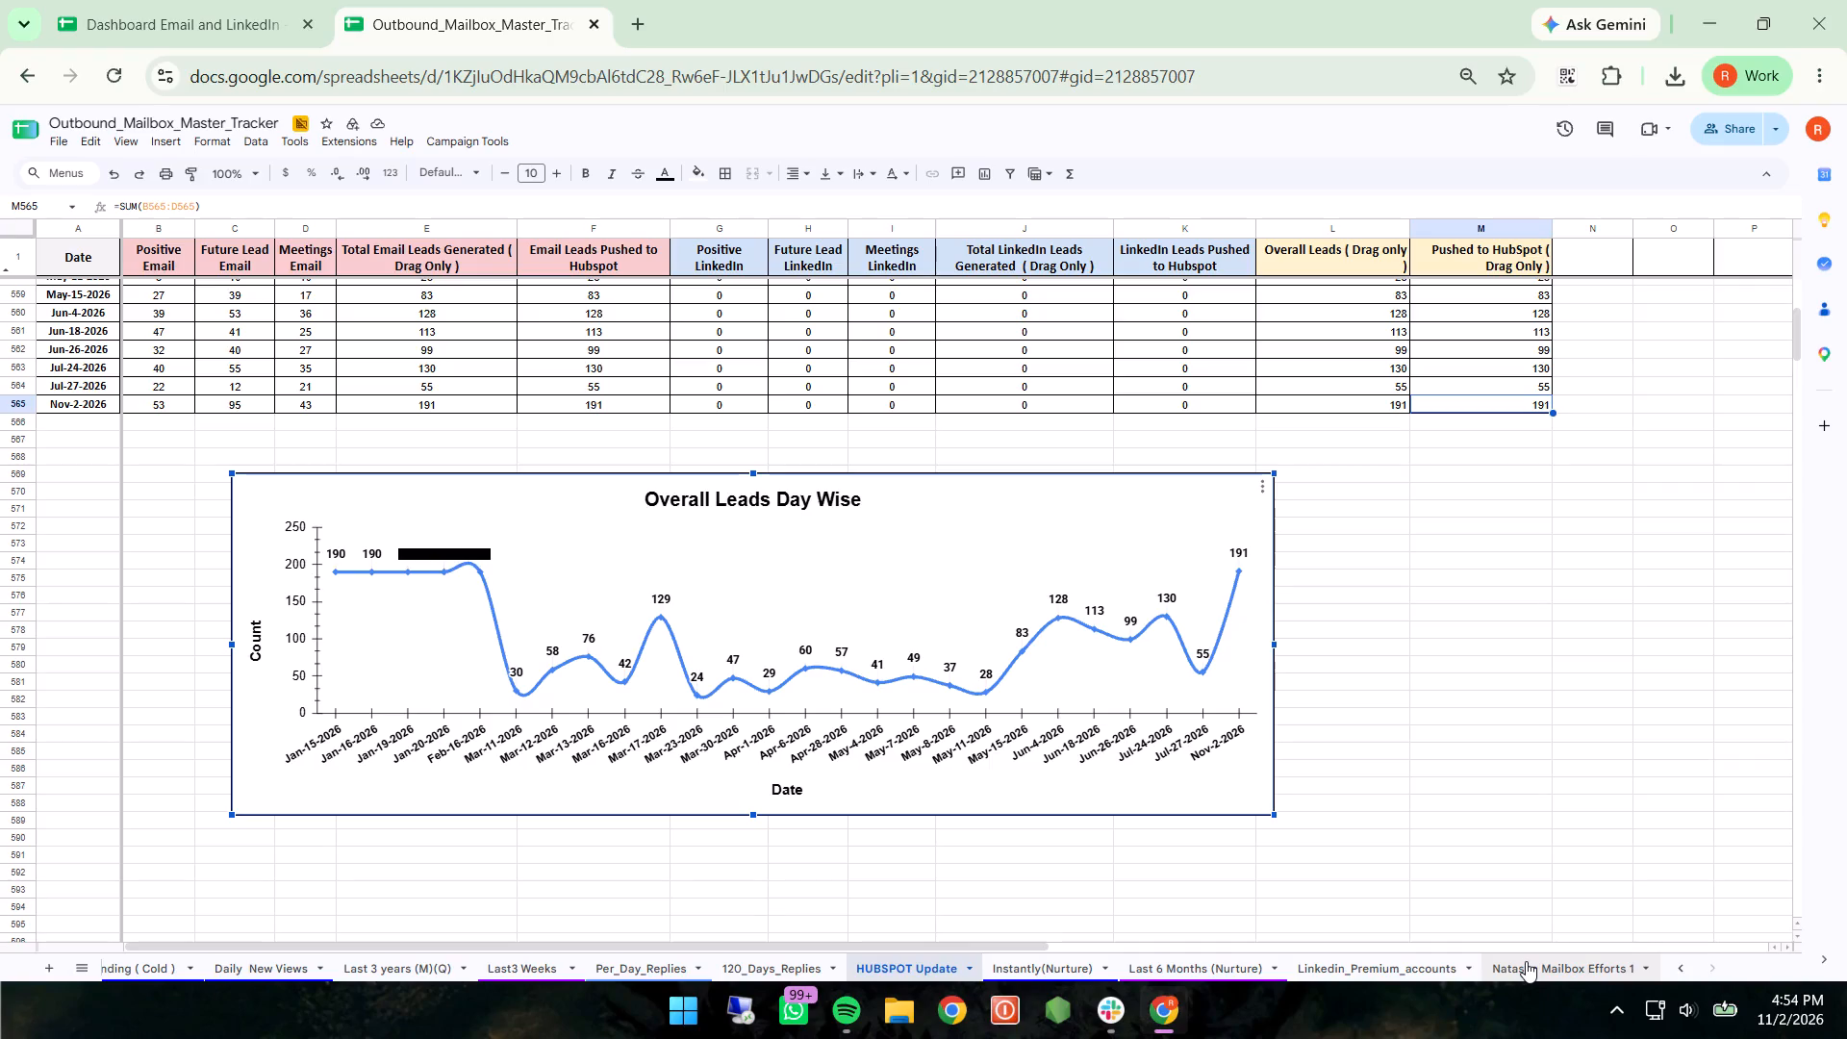
pyautogui.scroll(2, 1509, 714)
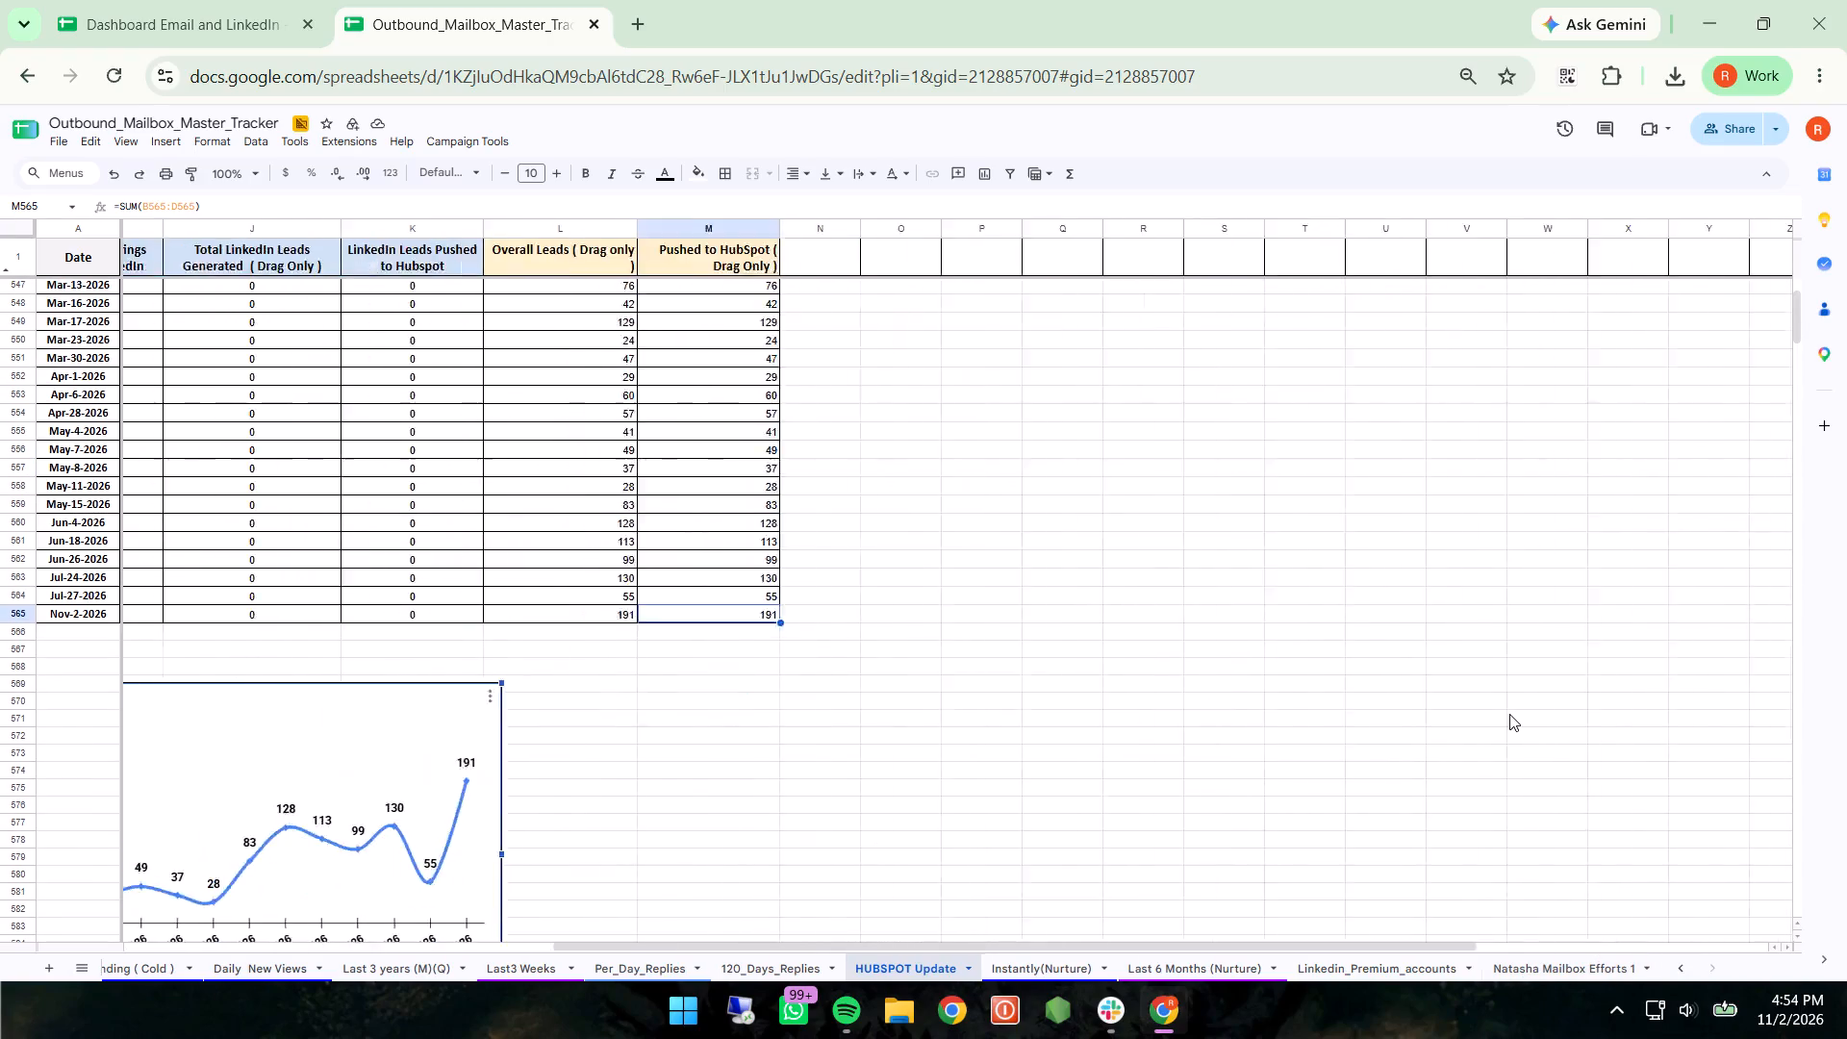
pyautogui.scroll(6, 1509, 714)
pyautogui.hscroll(10, 1509, 714)
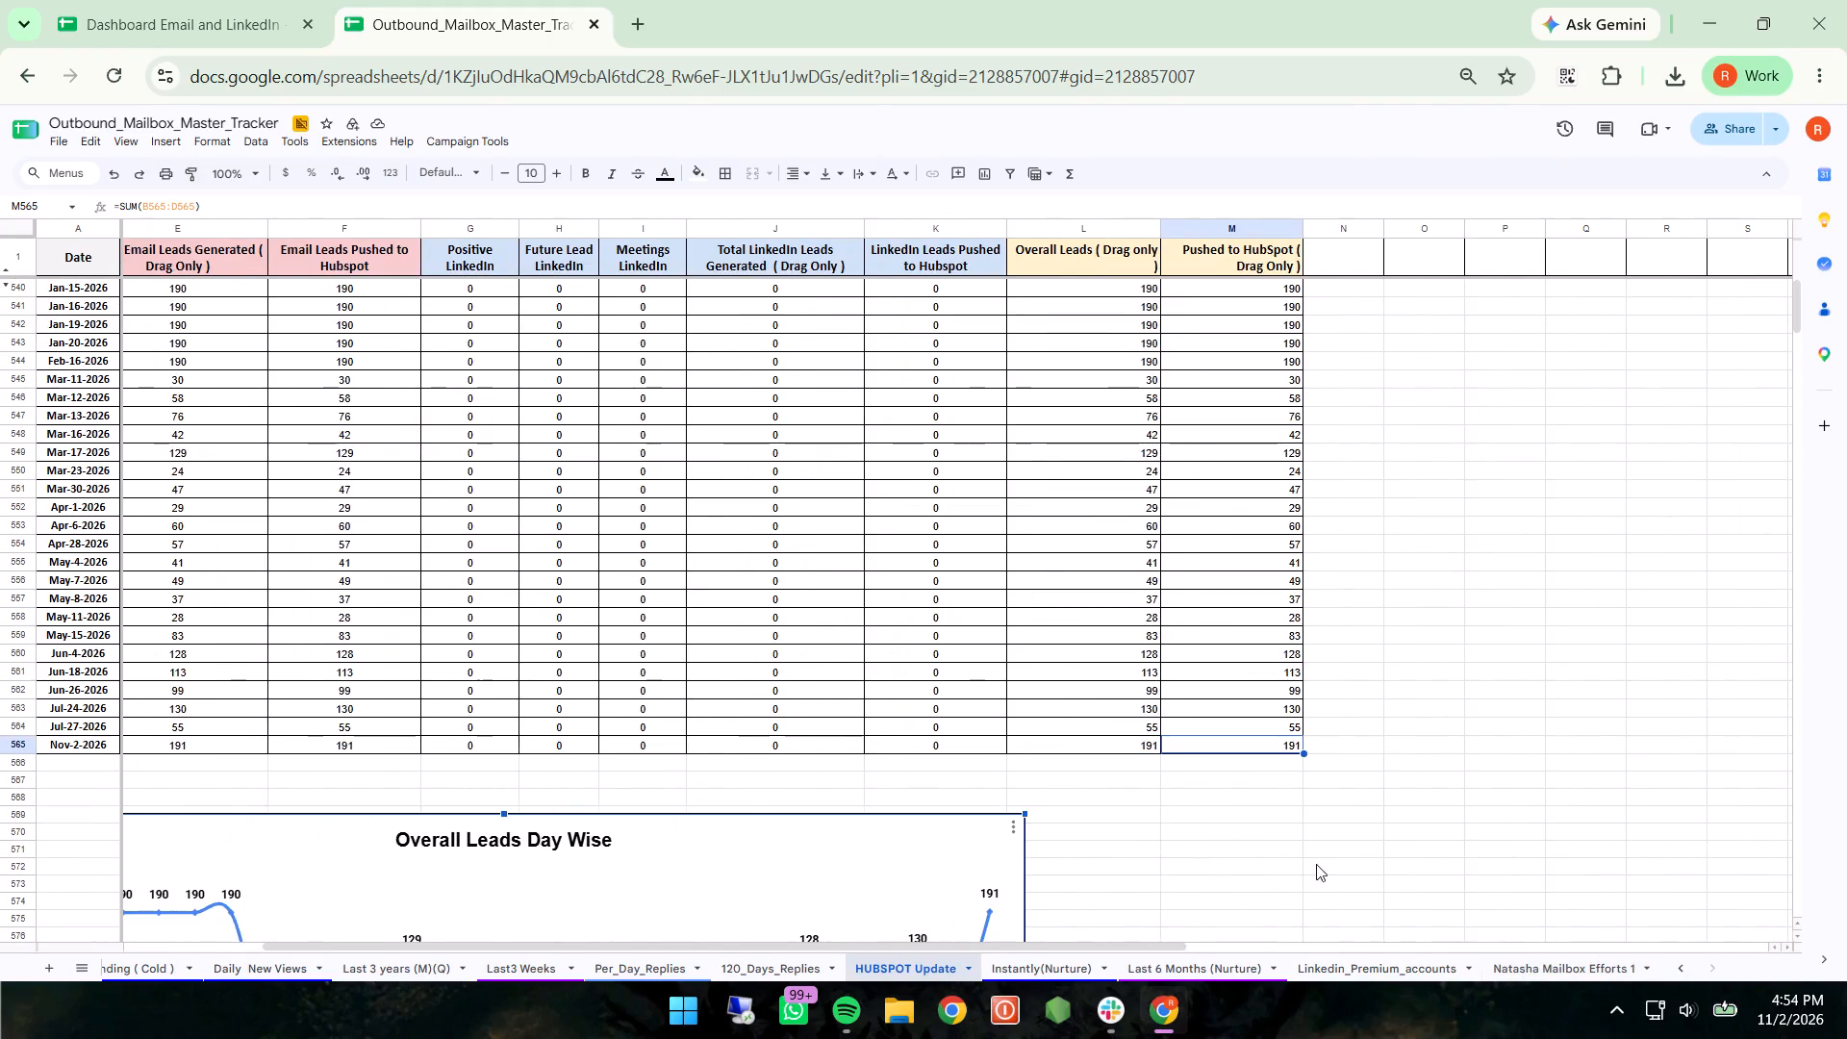
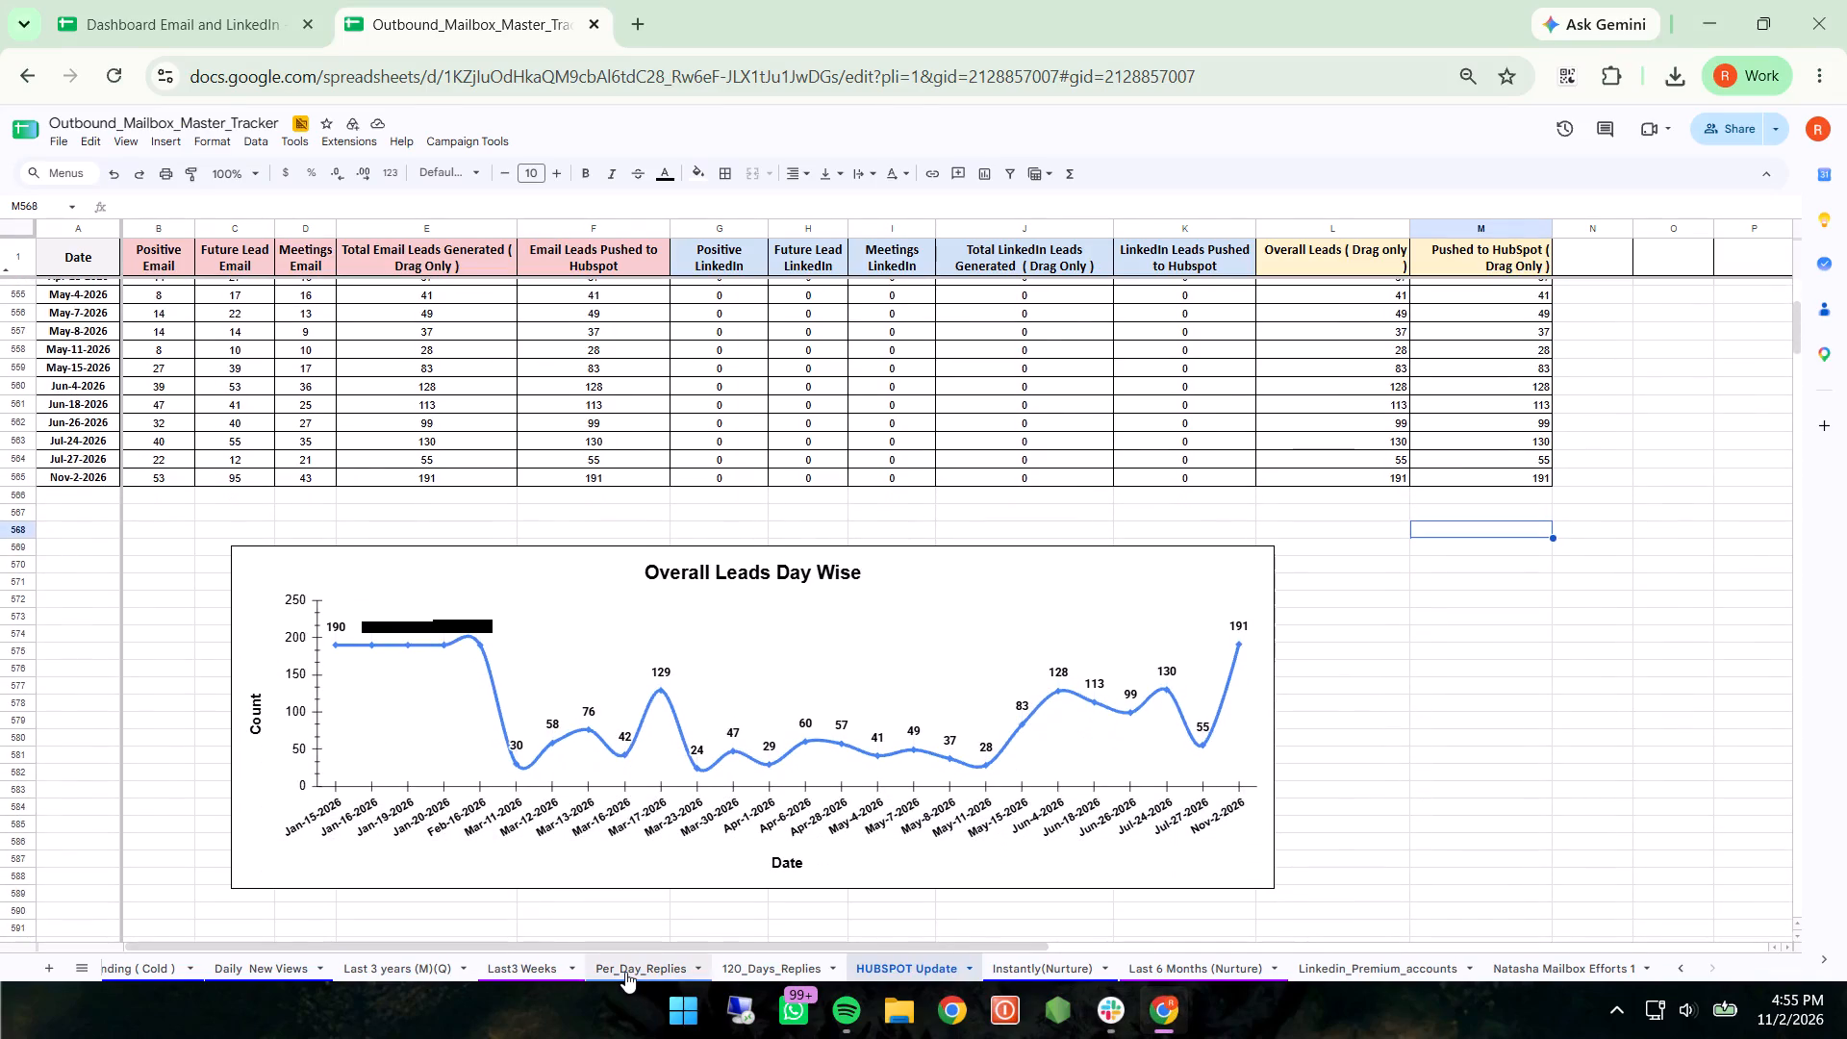
# Open a new browser tab and look up the Email& LinkedIn Leads Enrichment Apollo Export spreadsheet.
pyautogui.hscroll(4, 625, 972)
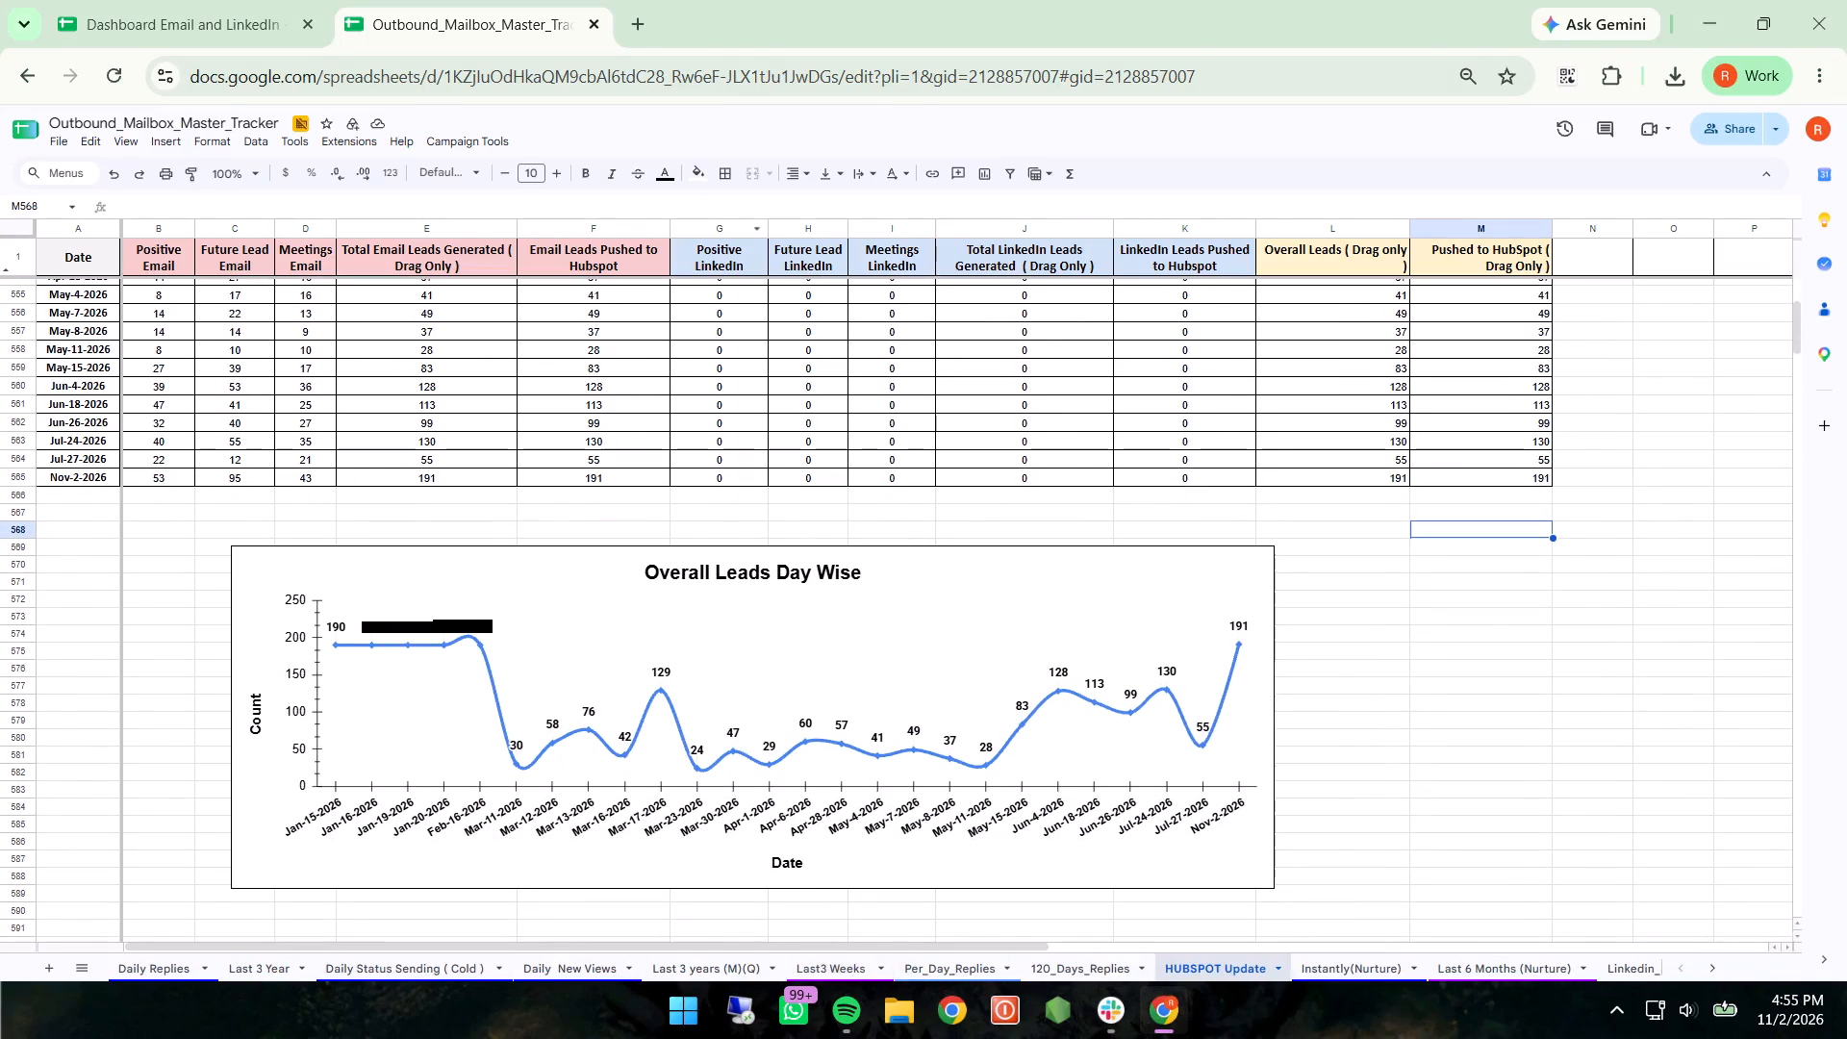
pyautogui.click(645, 18)
pyautogui.write('ema')
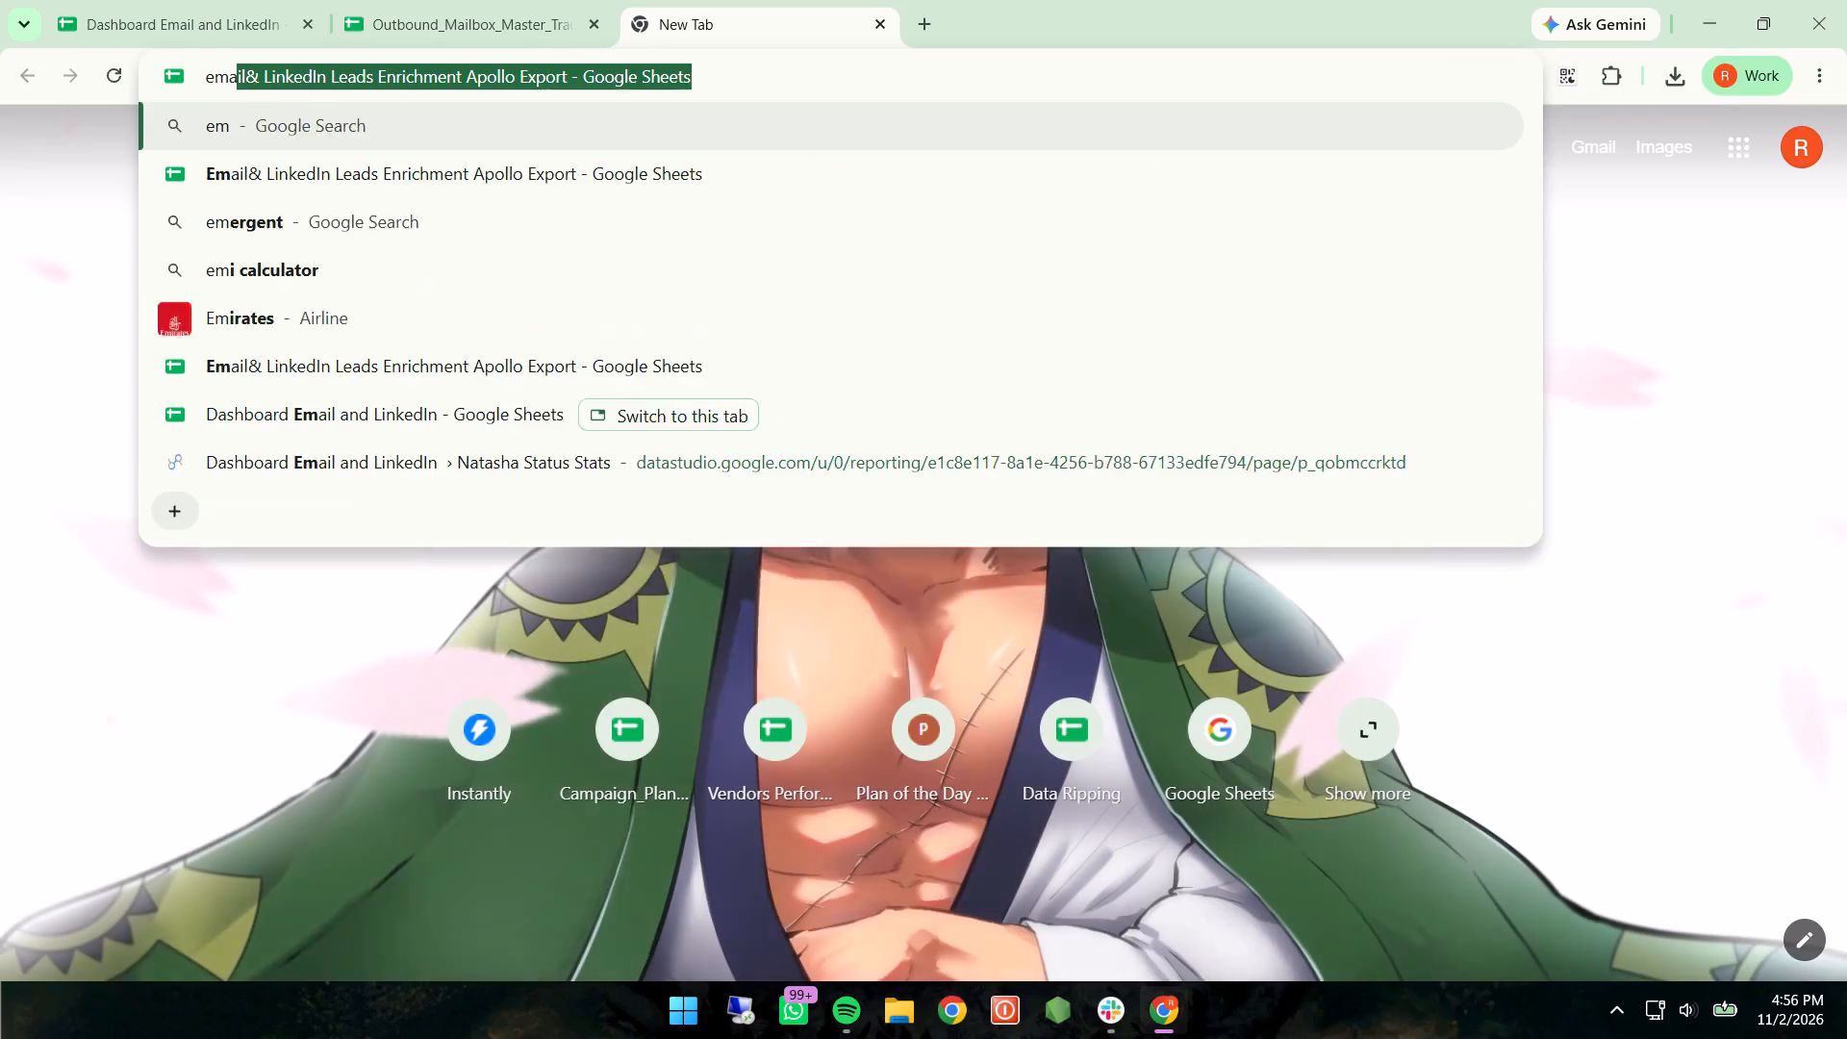
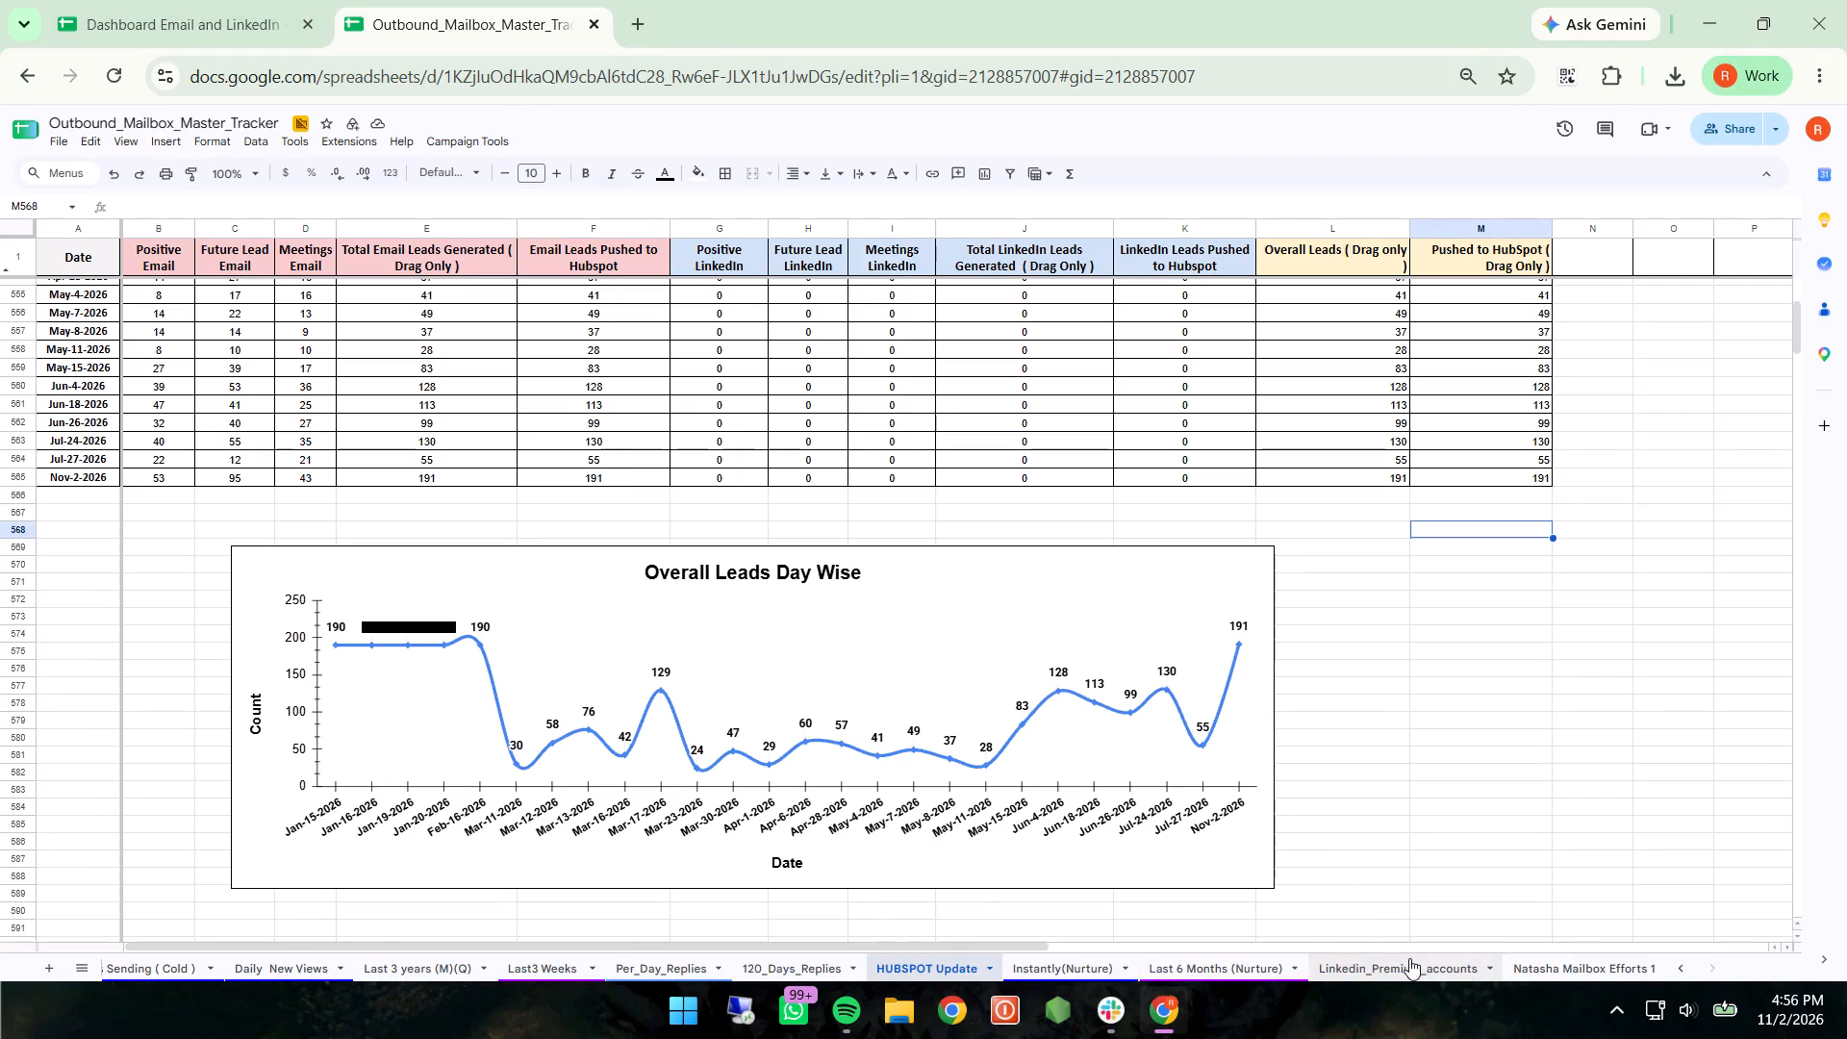
# Look through the LinkedIn premium accounts, mailbox efforts and nurture sheets, and examine the daily lead figures in the HUBSPOT Update sheet.
pyautogui.click(1363, 972)
pyautogui.click(1522, 971)
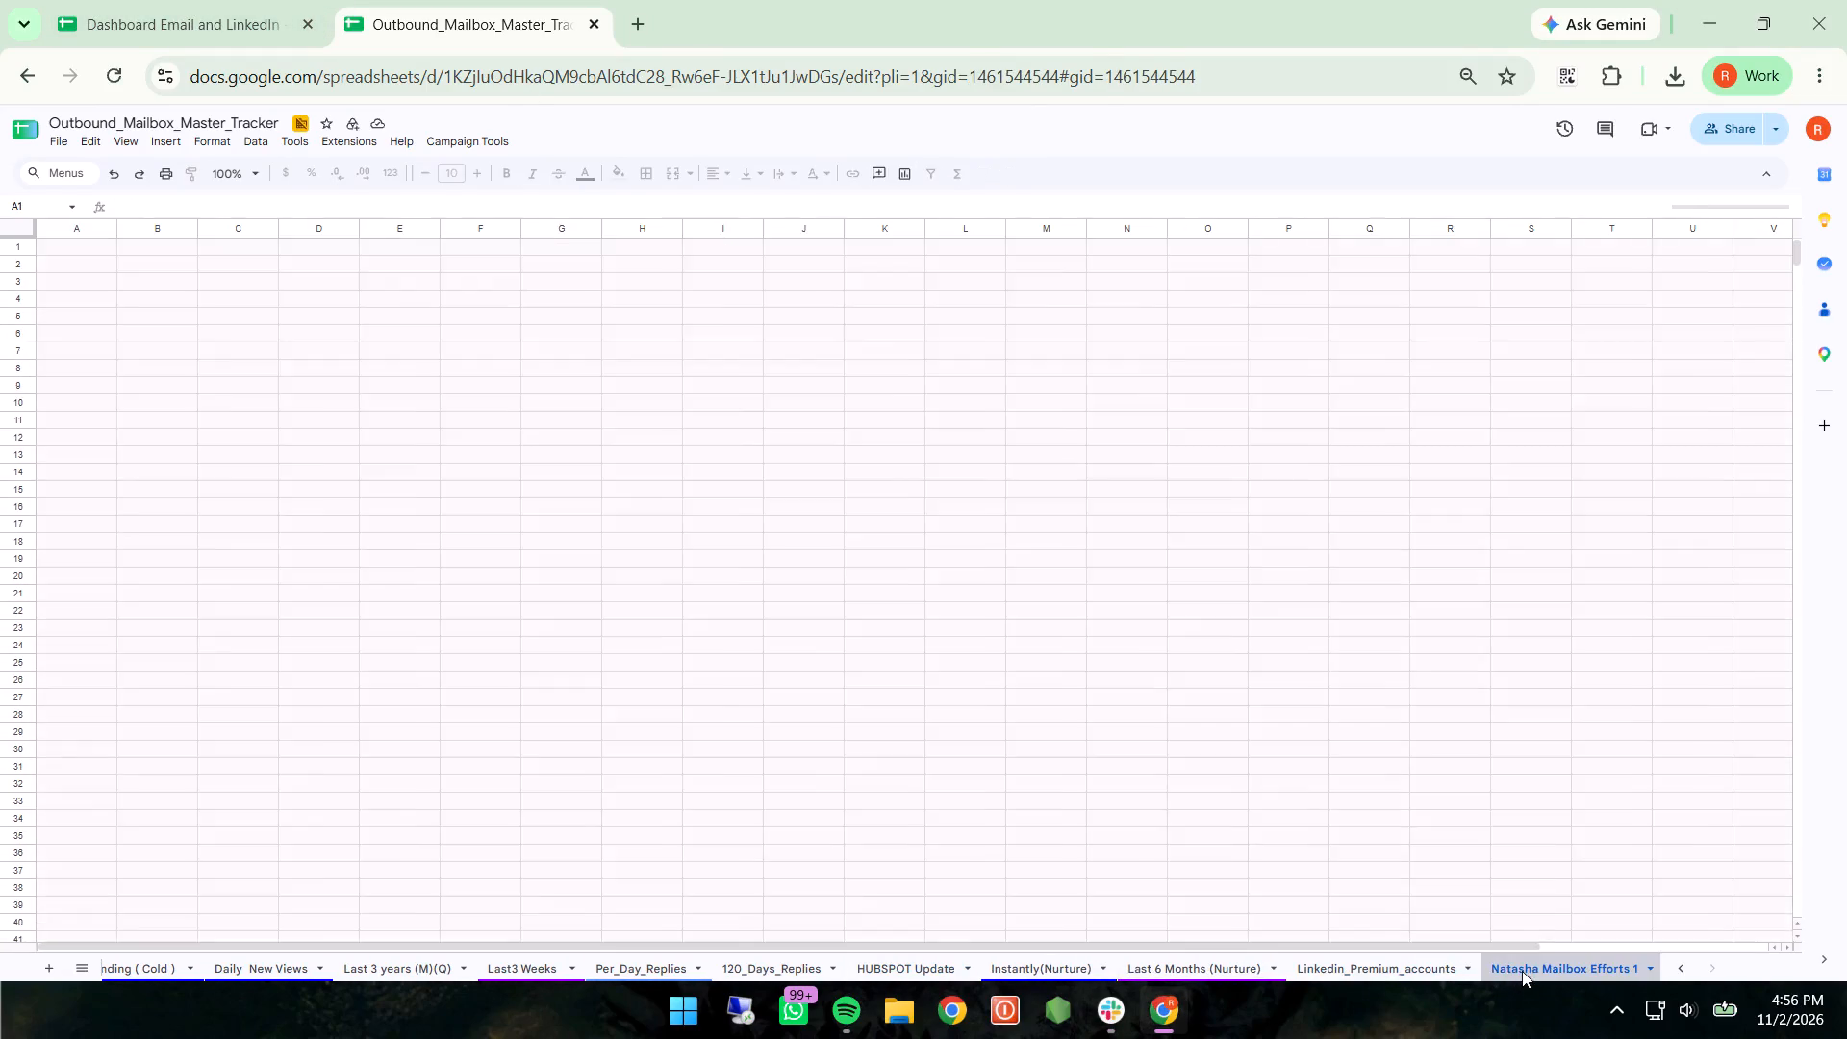
pyautogui.click(1198, 972)
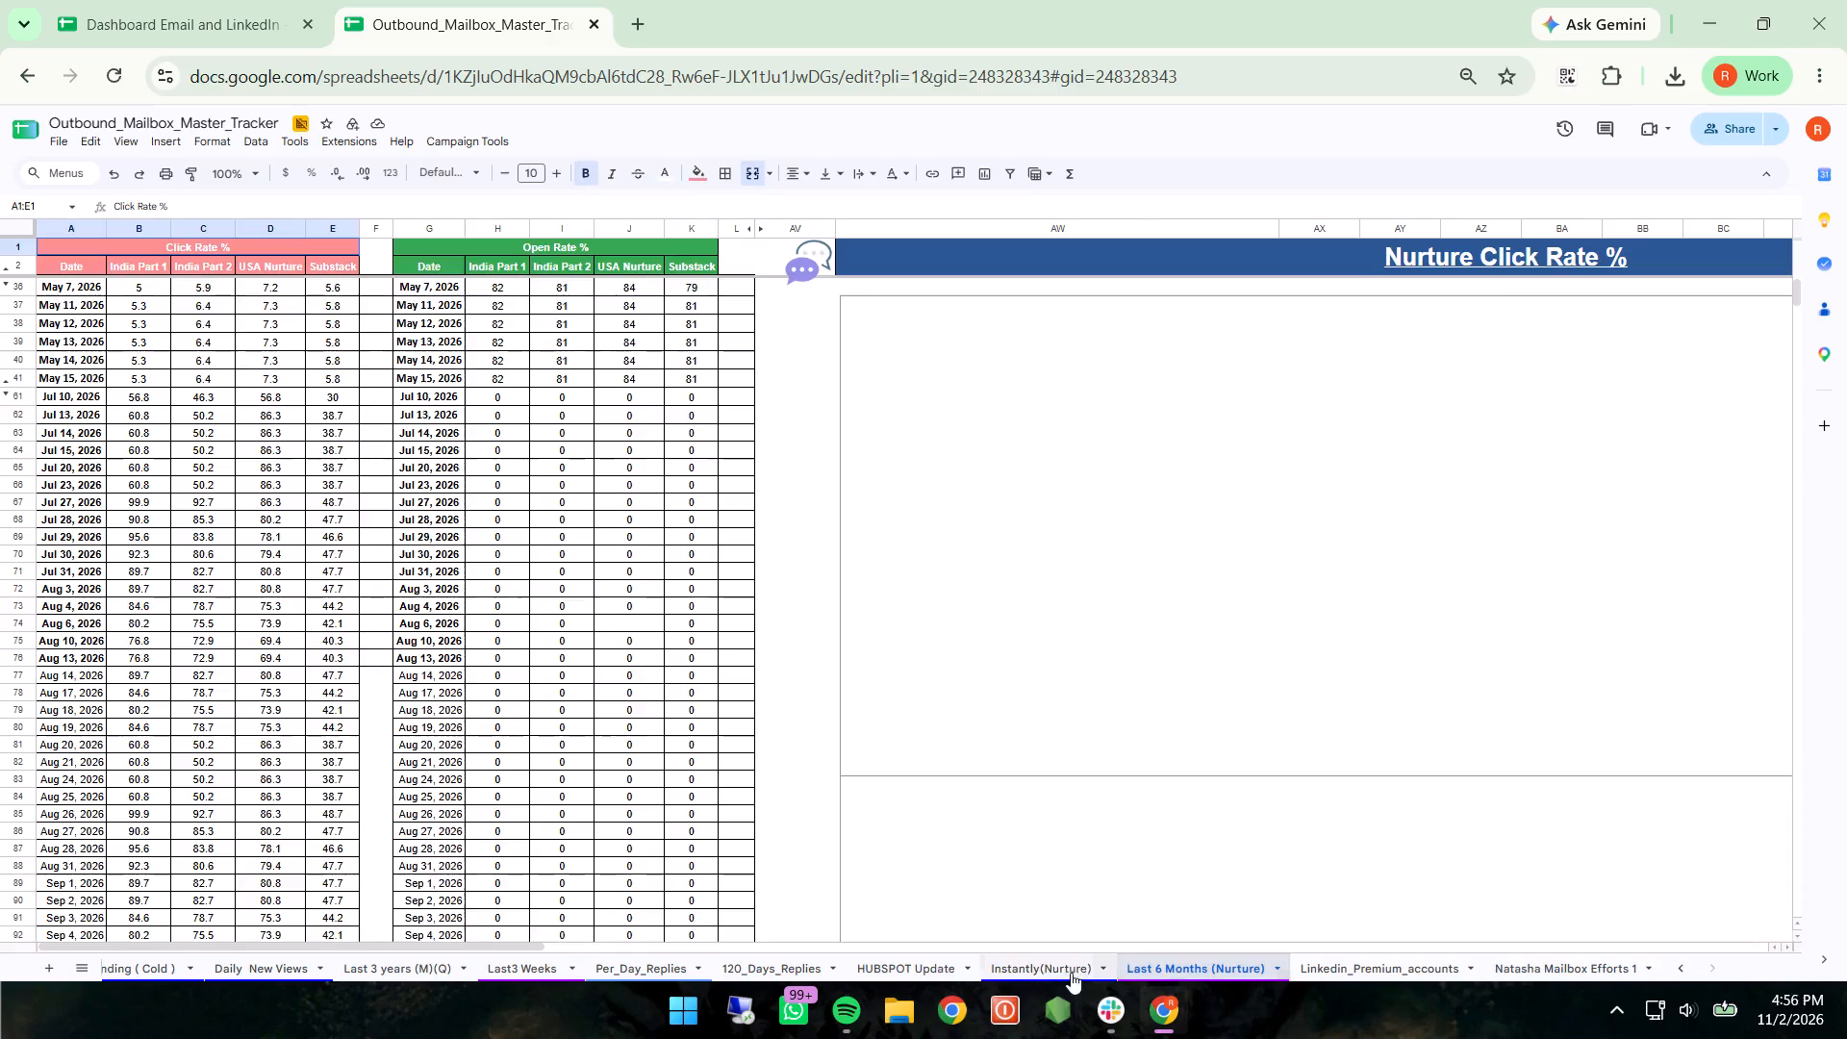
pyautogui.click(1059, 969)
pyautogui.click(905, 963)
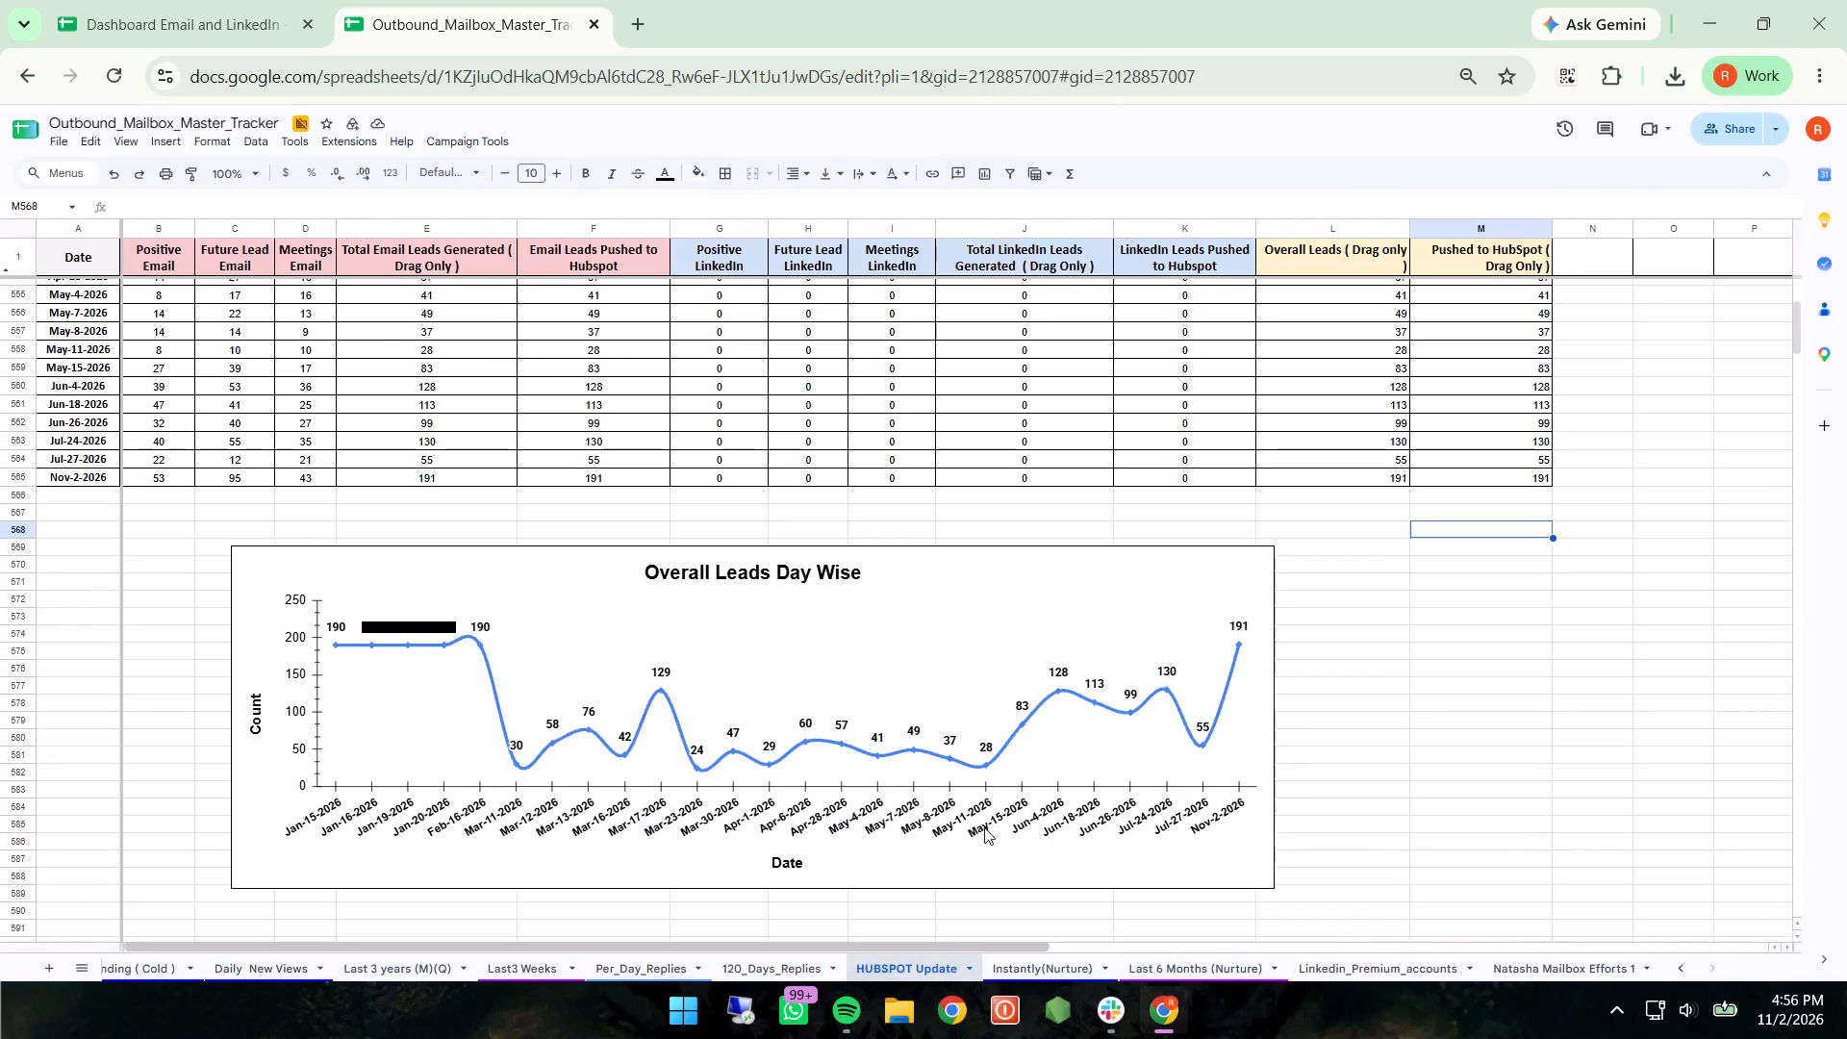
pyautogui.hscroll(-5, 1034, 773)
pyautogui.scroll(-2, 1034, 773)
pyautogui.scroll(7, 1034, 773)
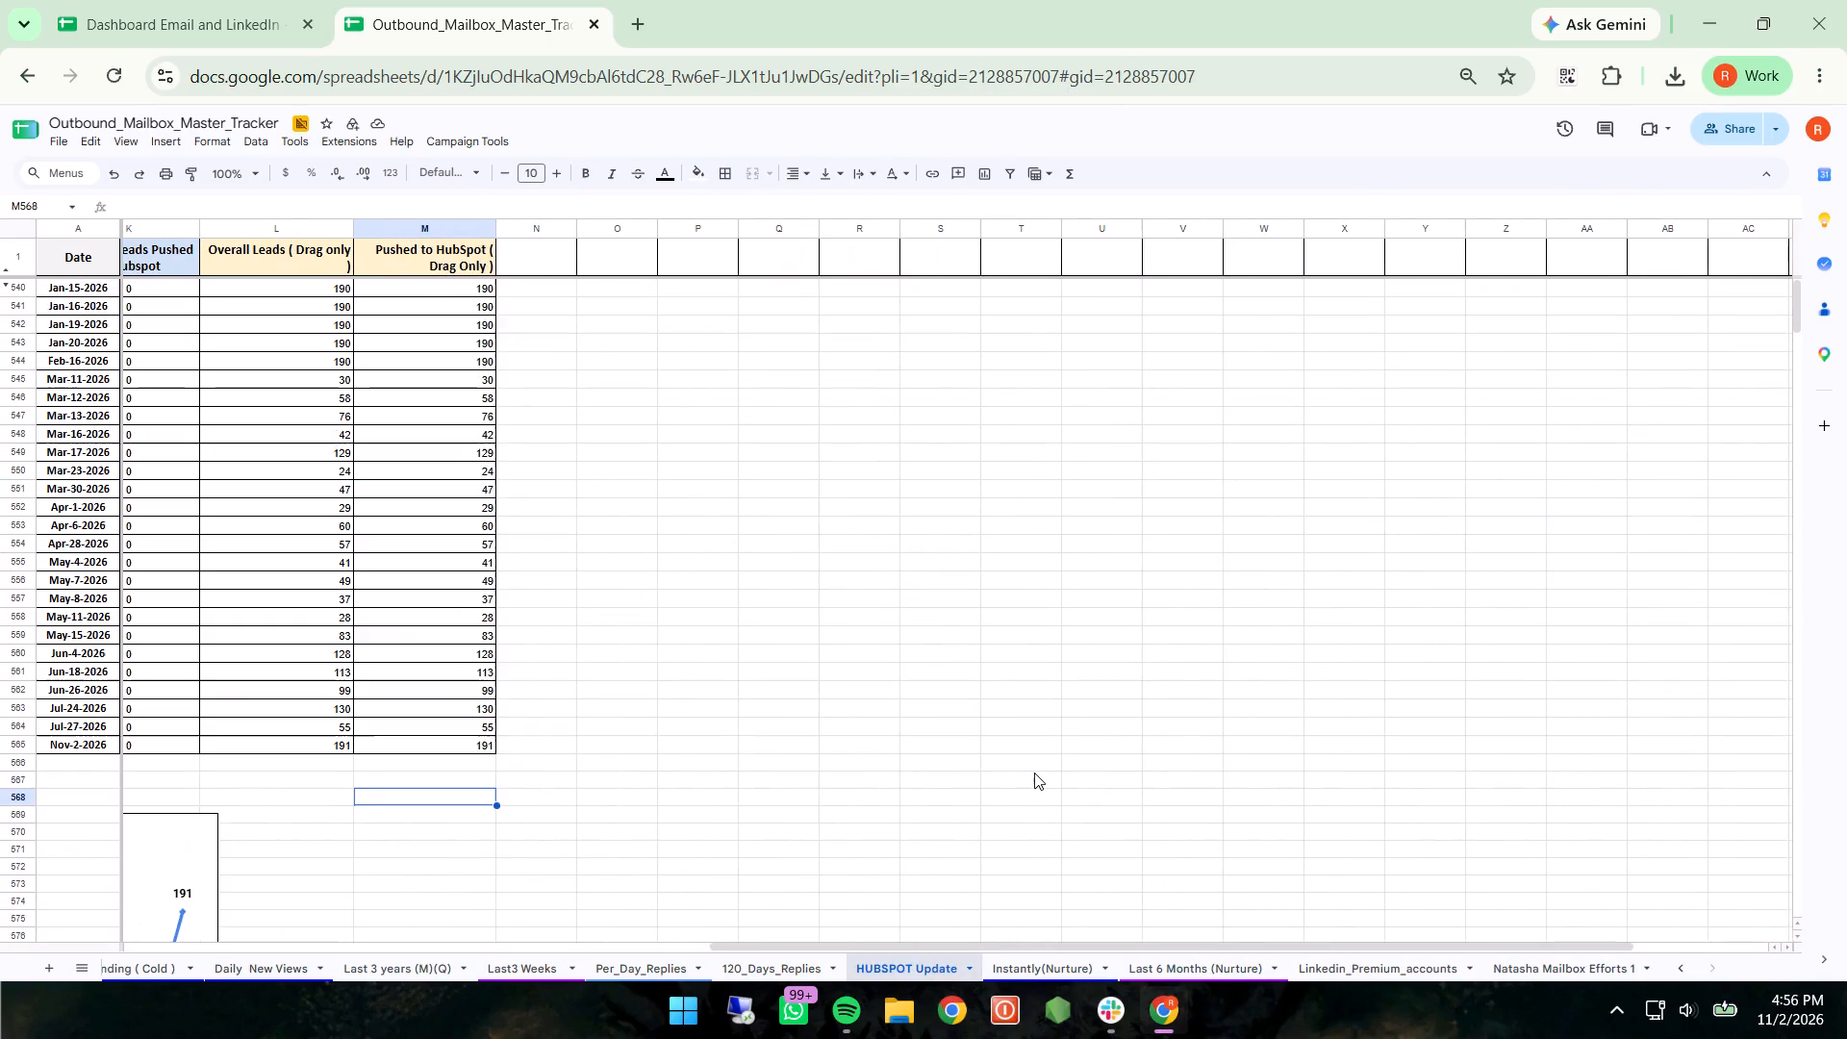
pyautogui.hscroll(12, 1034, 773)
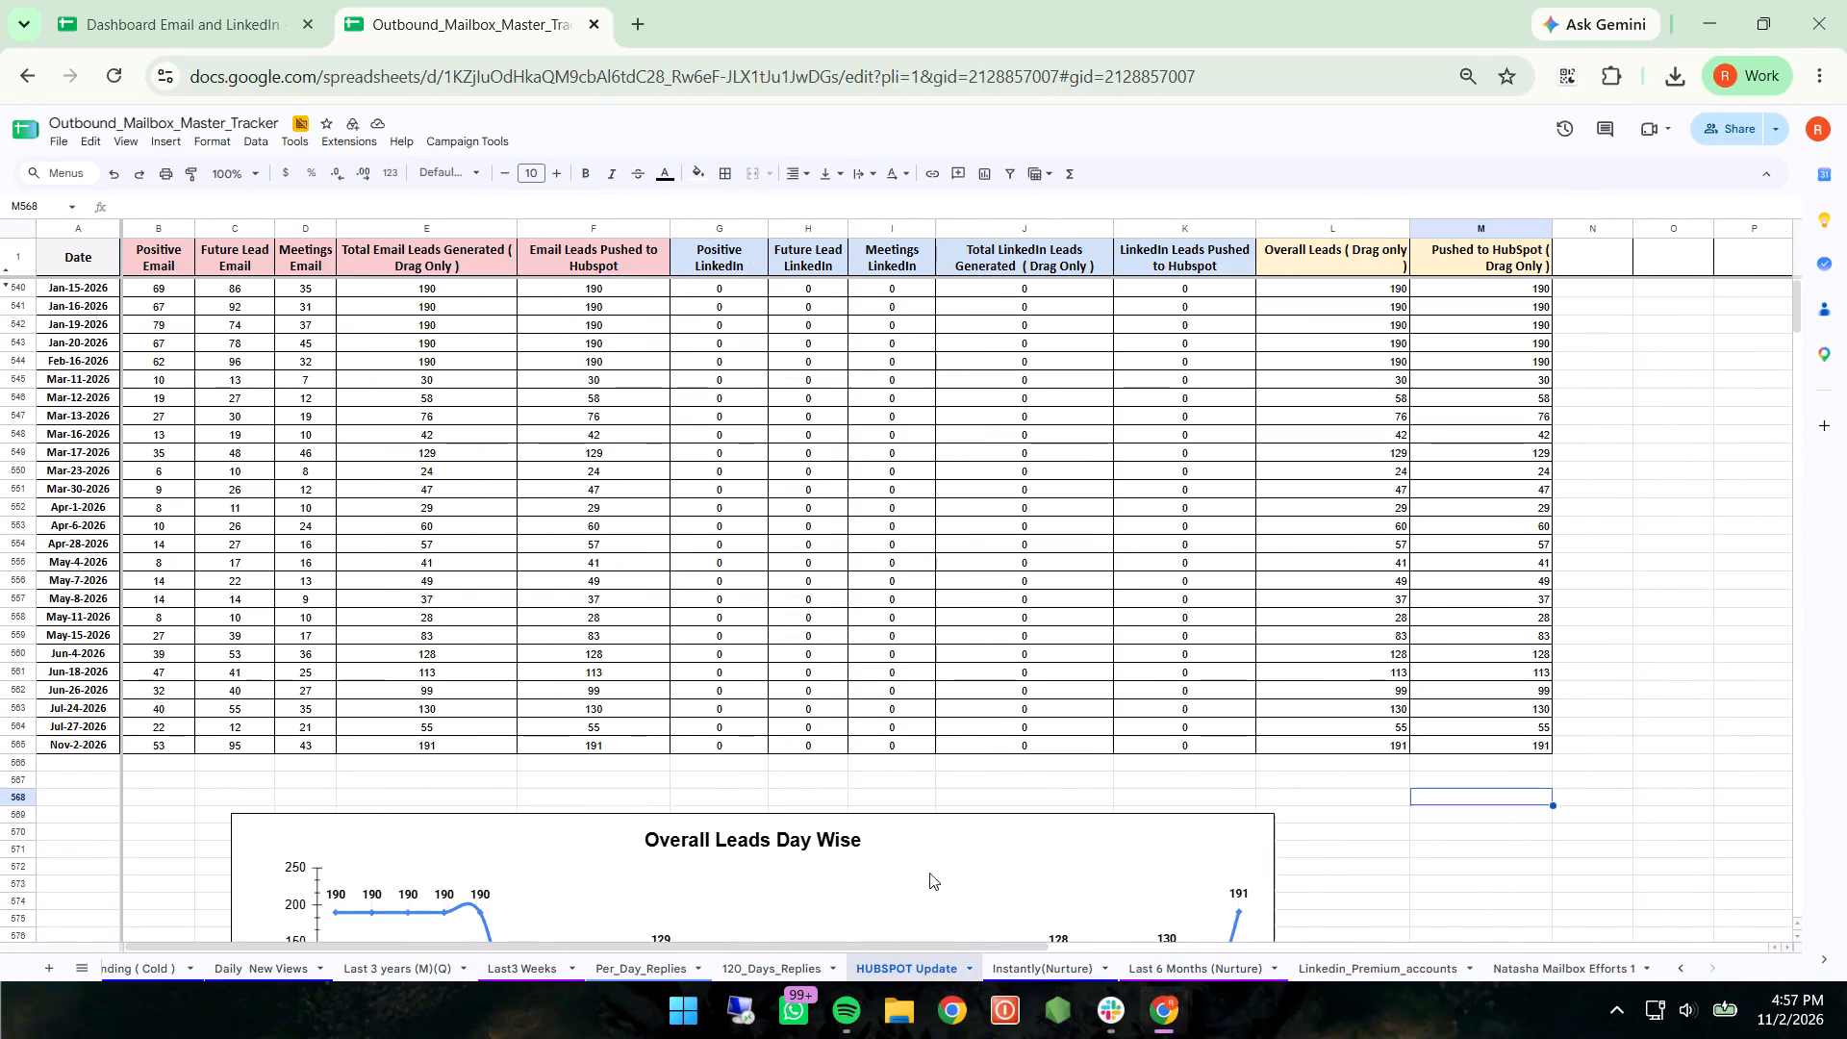
# Review the reply data in the 120_Days_Replies, Per_Day_Replies and Daily Replies sheets.
pyautogui.click(789, 964)
pyautogui.click(645, 972)
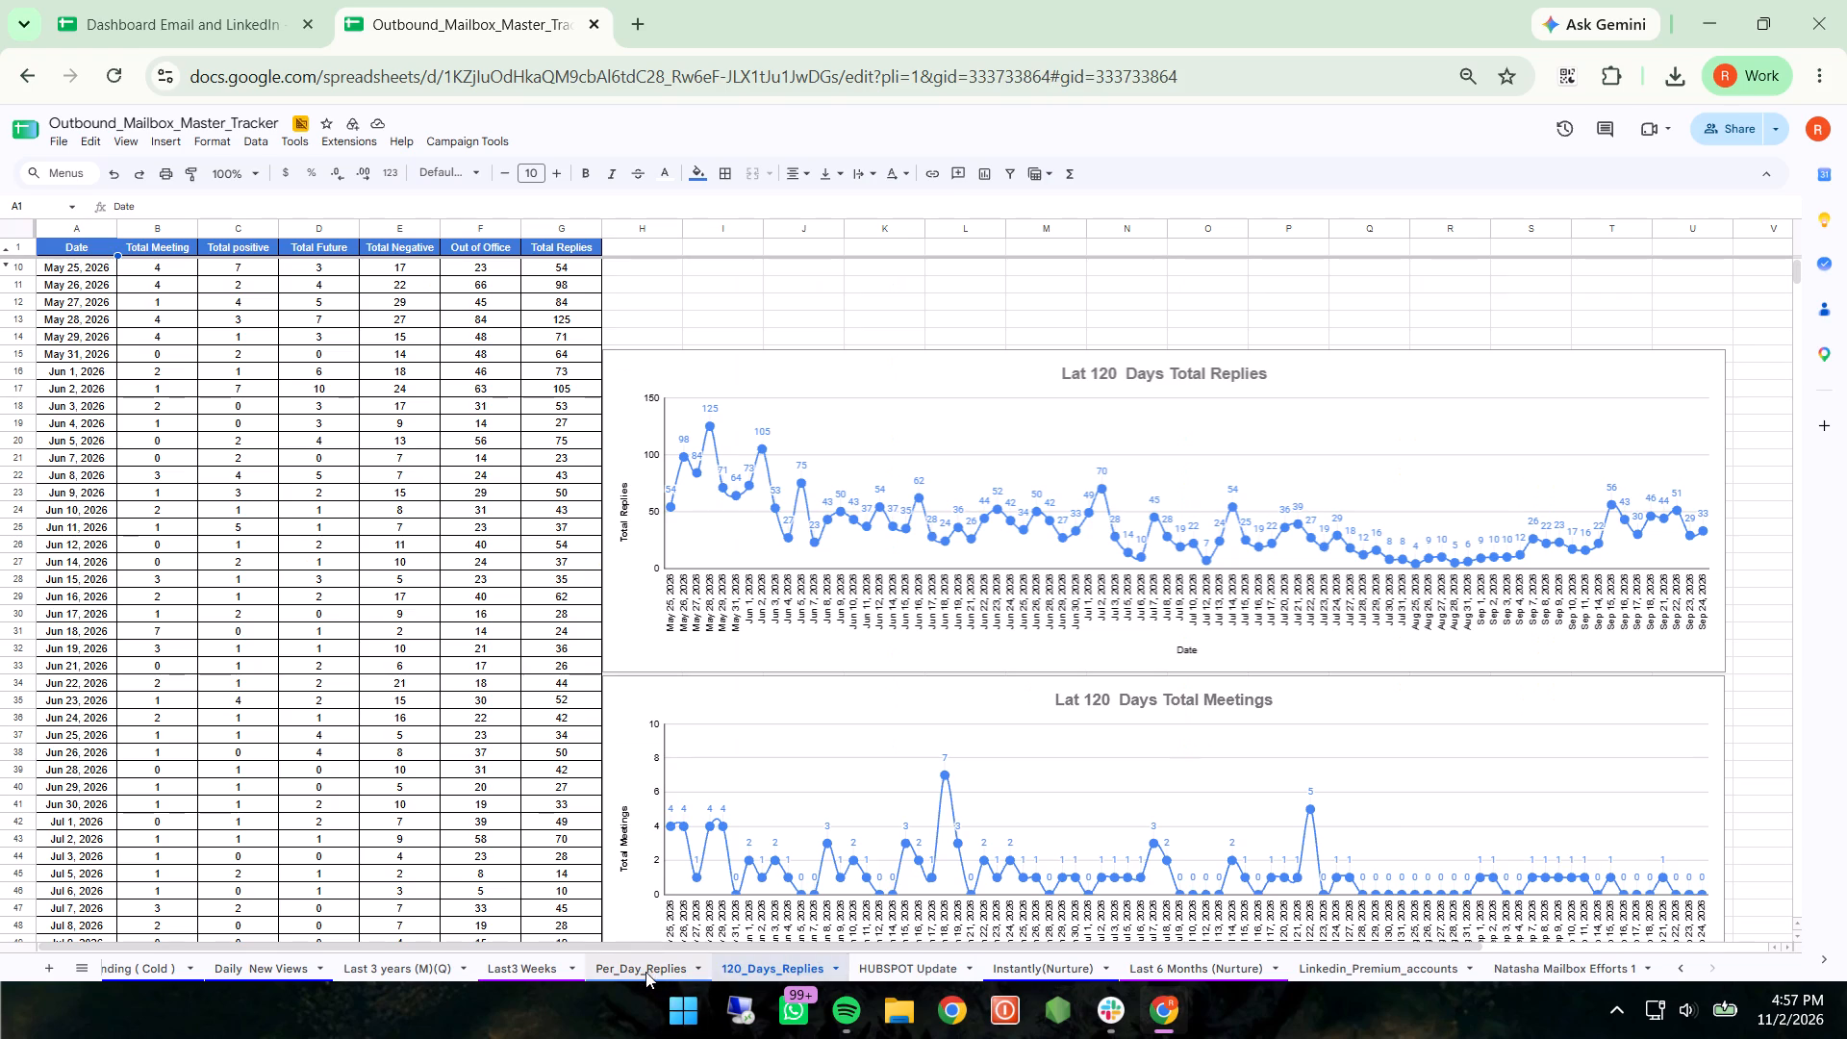
pyautogui.hscroll(3, 259, 959)
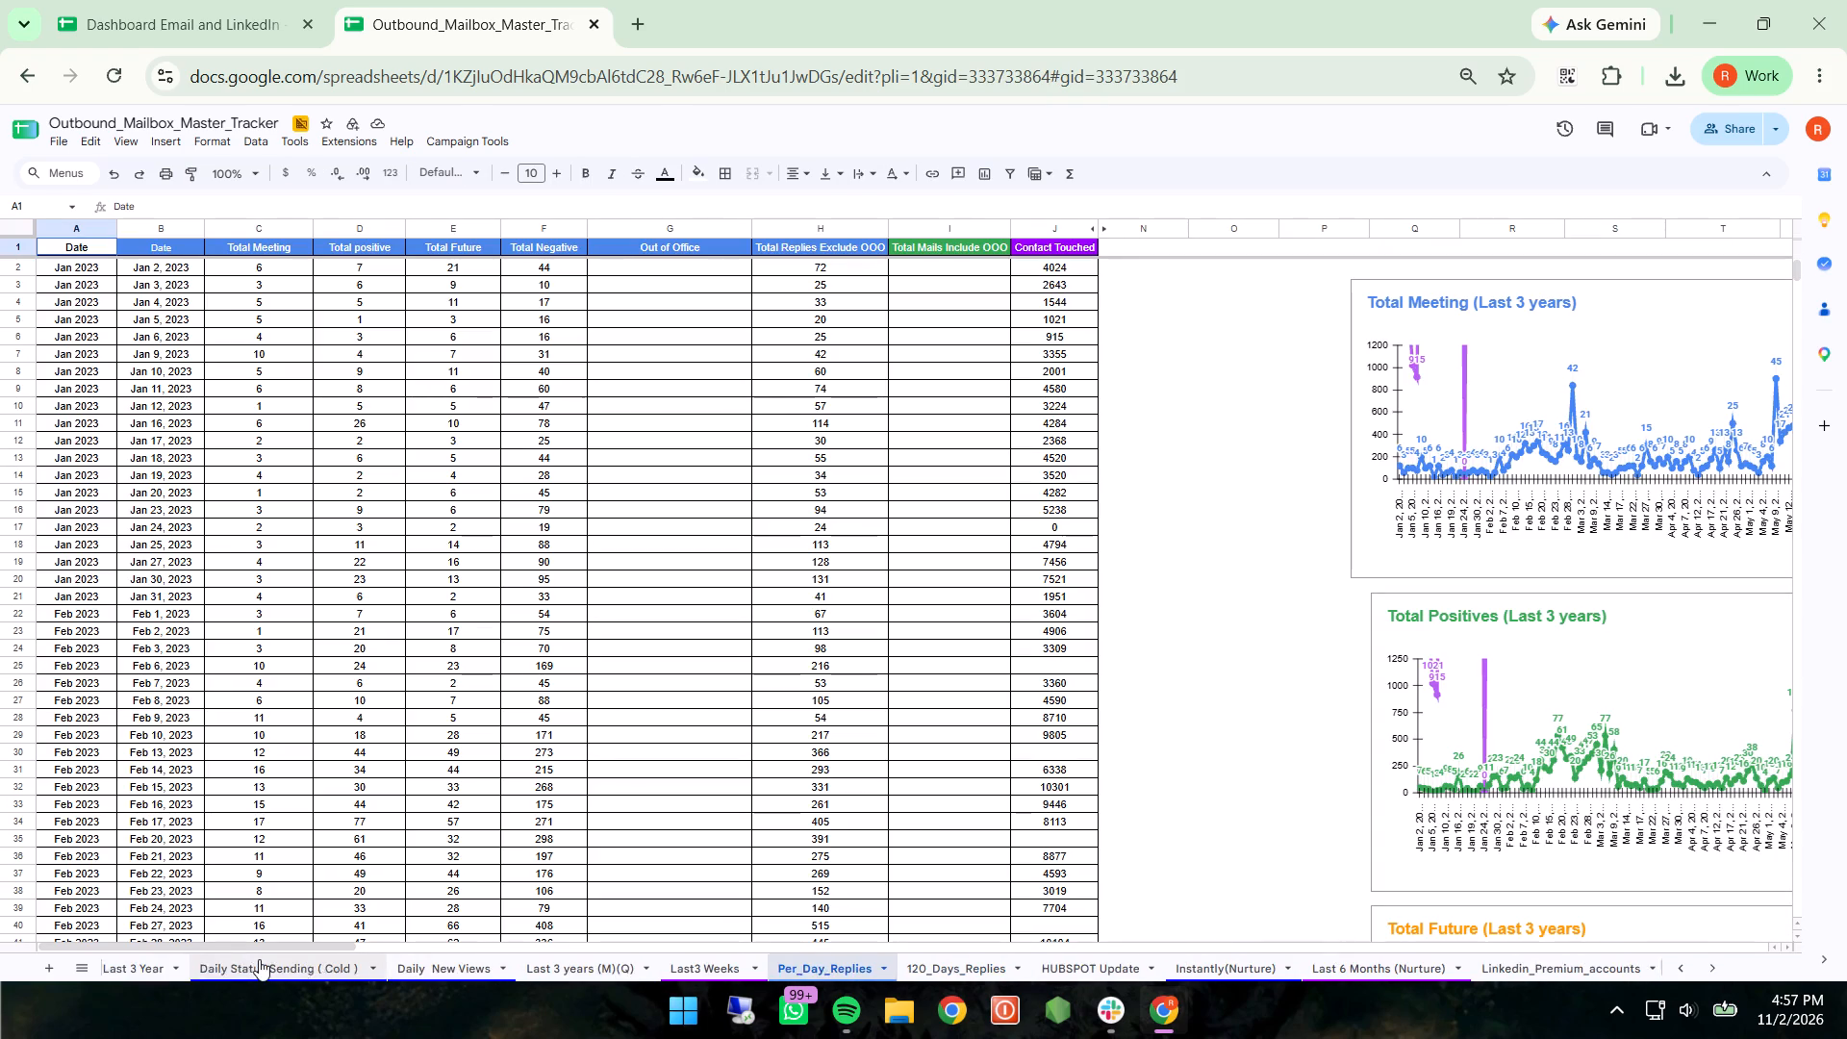
pyautogui.hscroll(3, 259, 959)
pyautogui.click(172, 965)
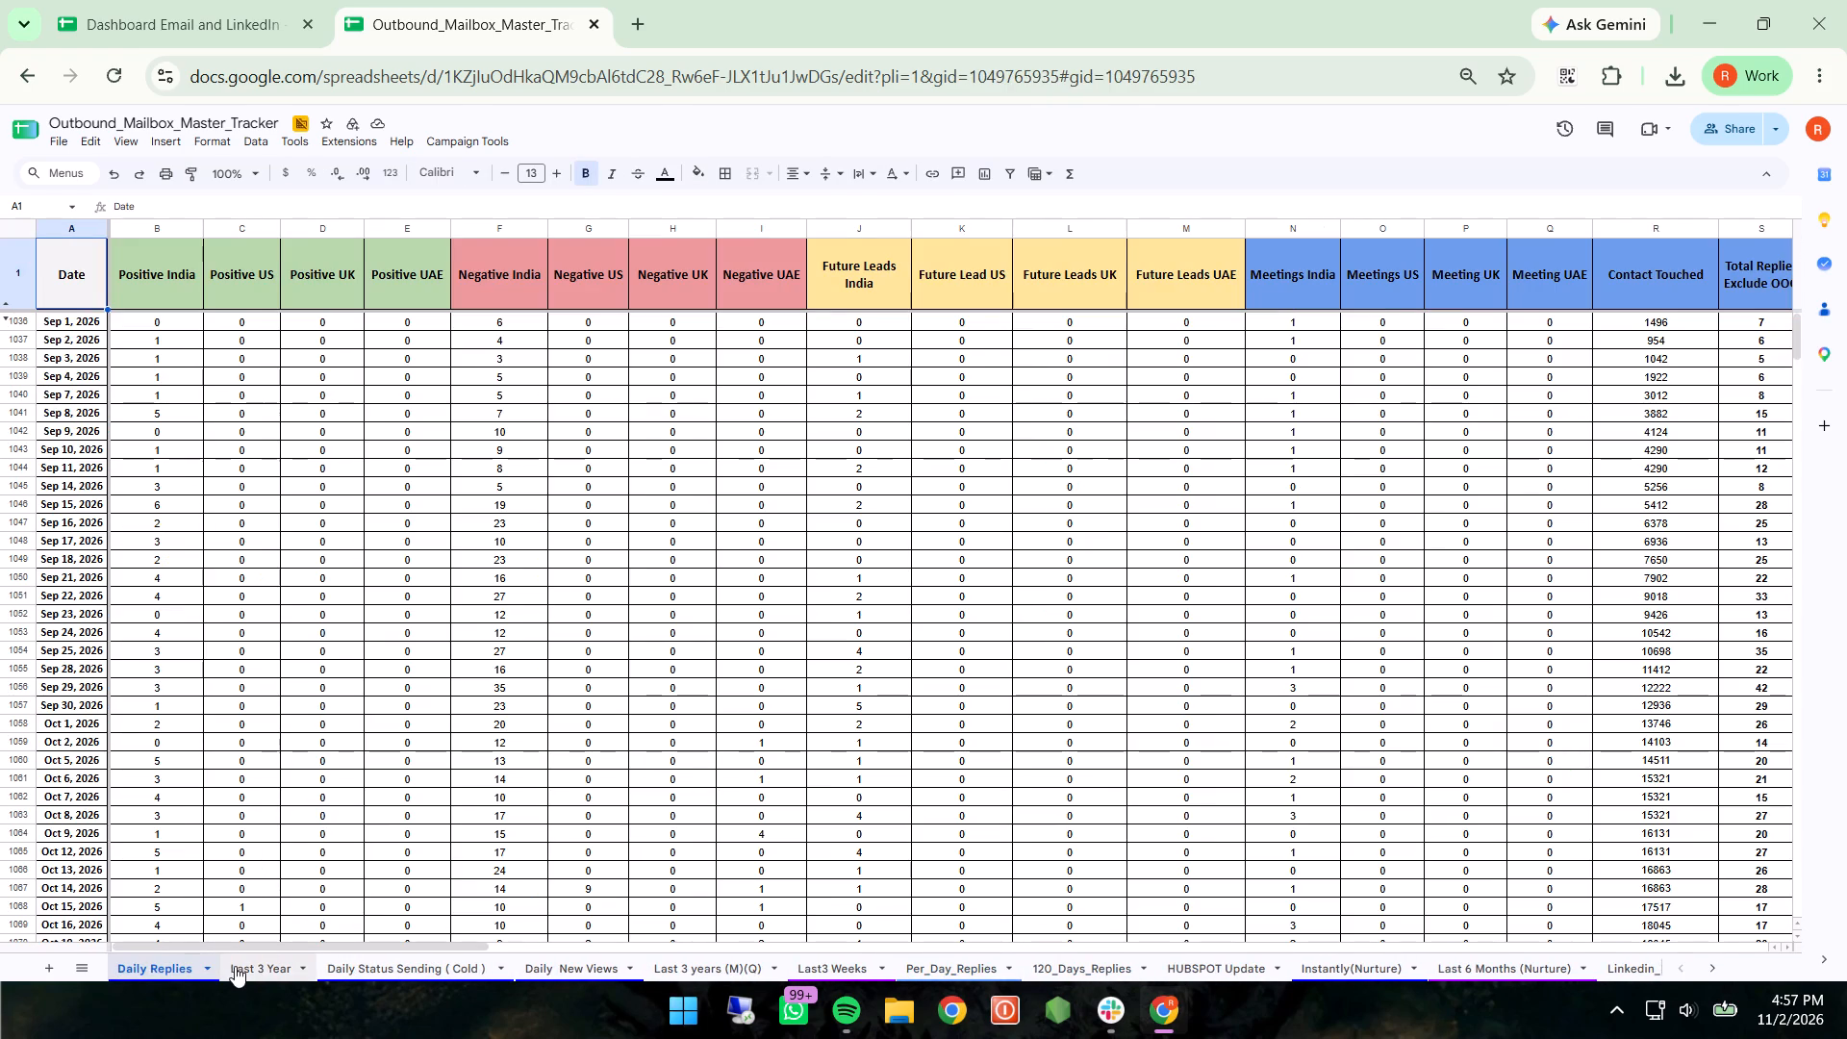
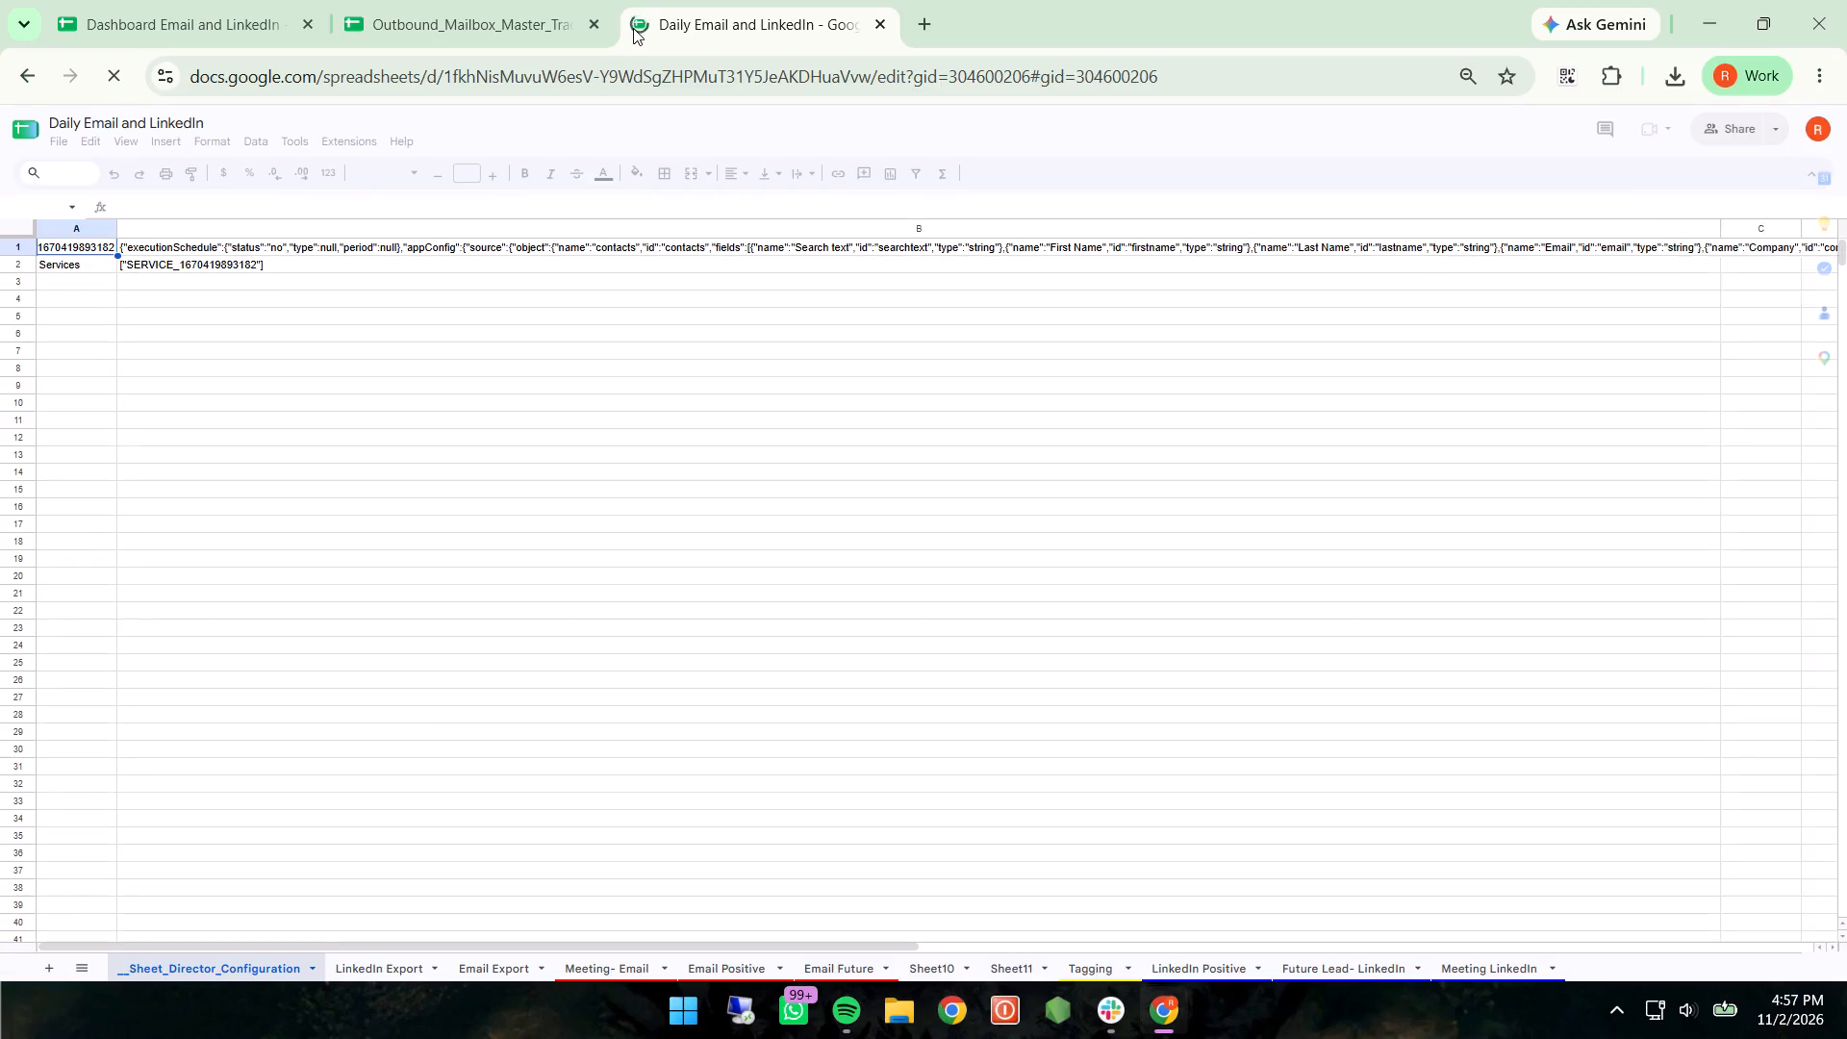
# Look through the LinkedIn and email export, meeting, positive and future lead sheets of the Daily Email and LinkedIn spreadsheet.
pyautogui.click(369, 972)
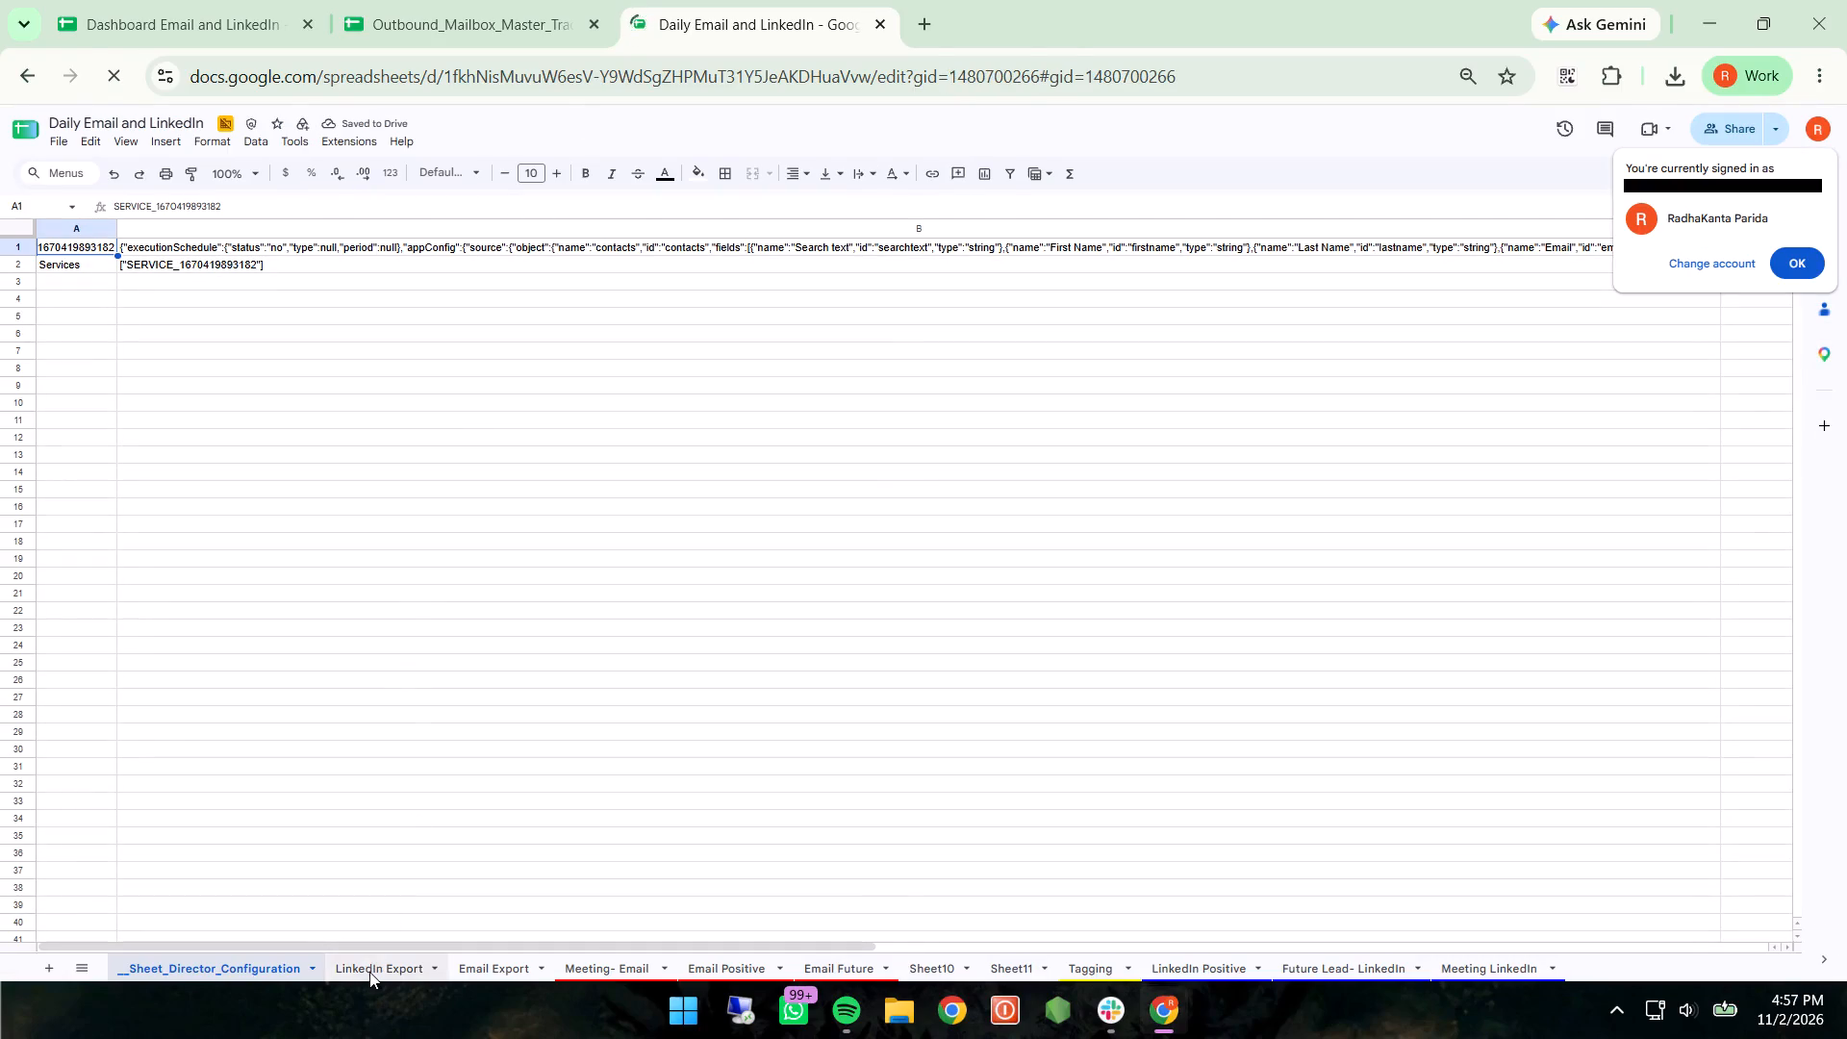
pyautogui.click(482, 963)
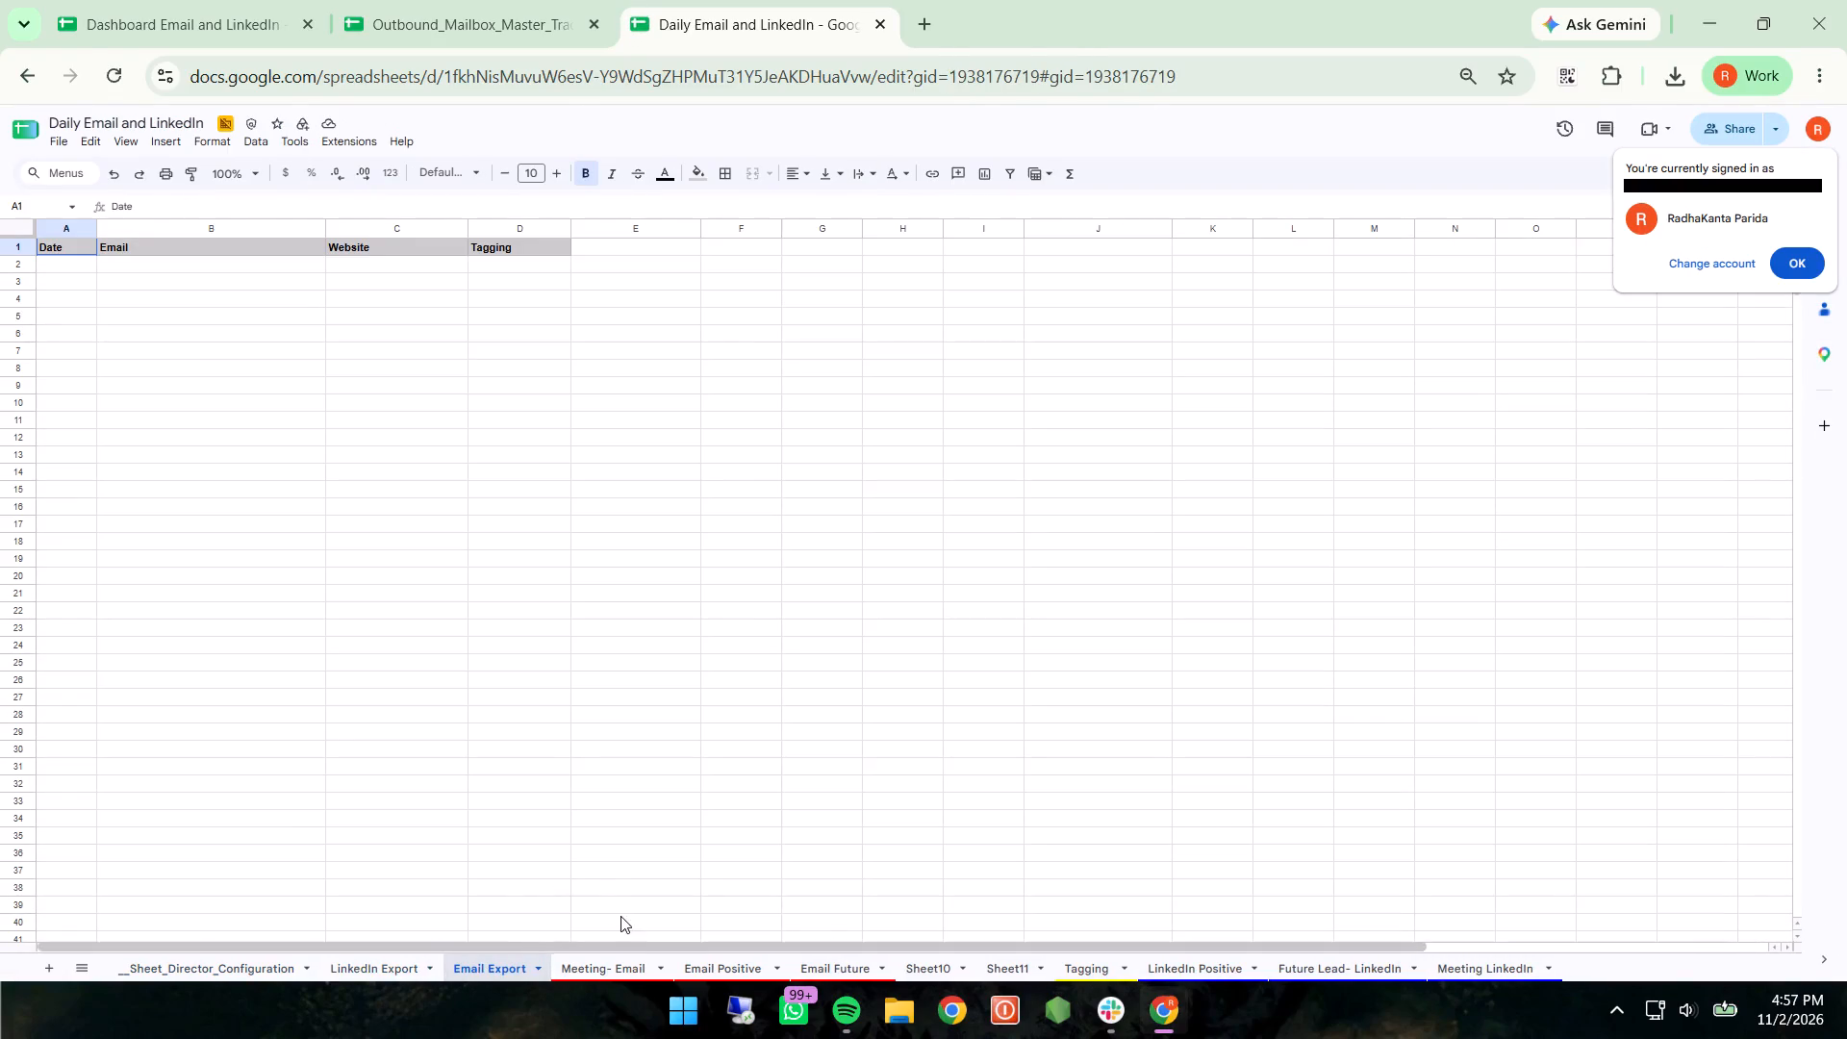
pyautogui.click(622, 963)
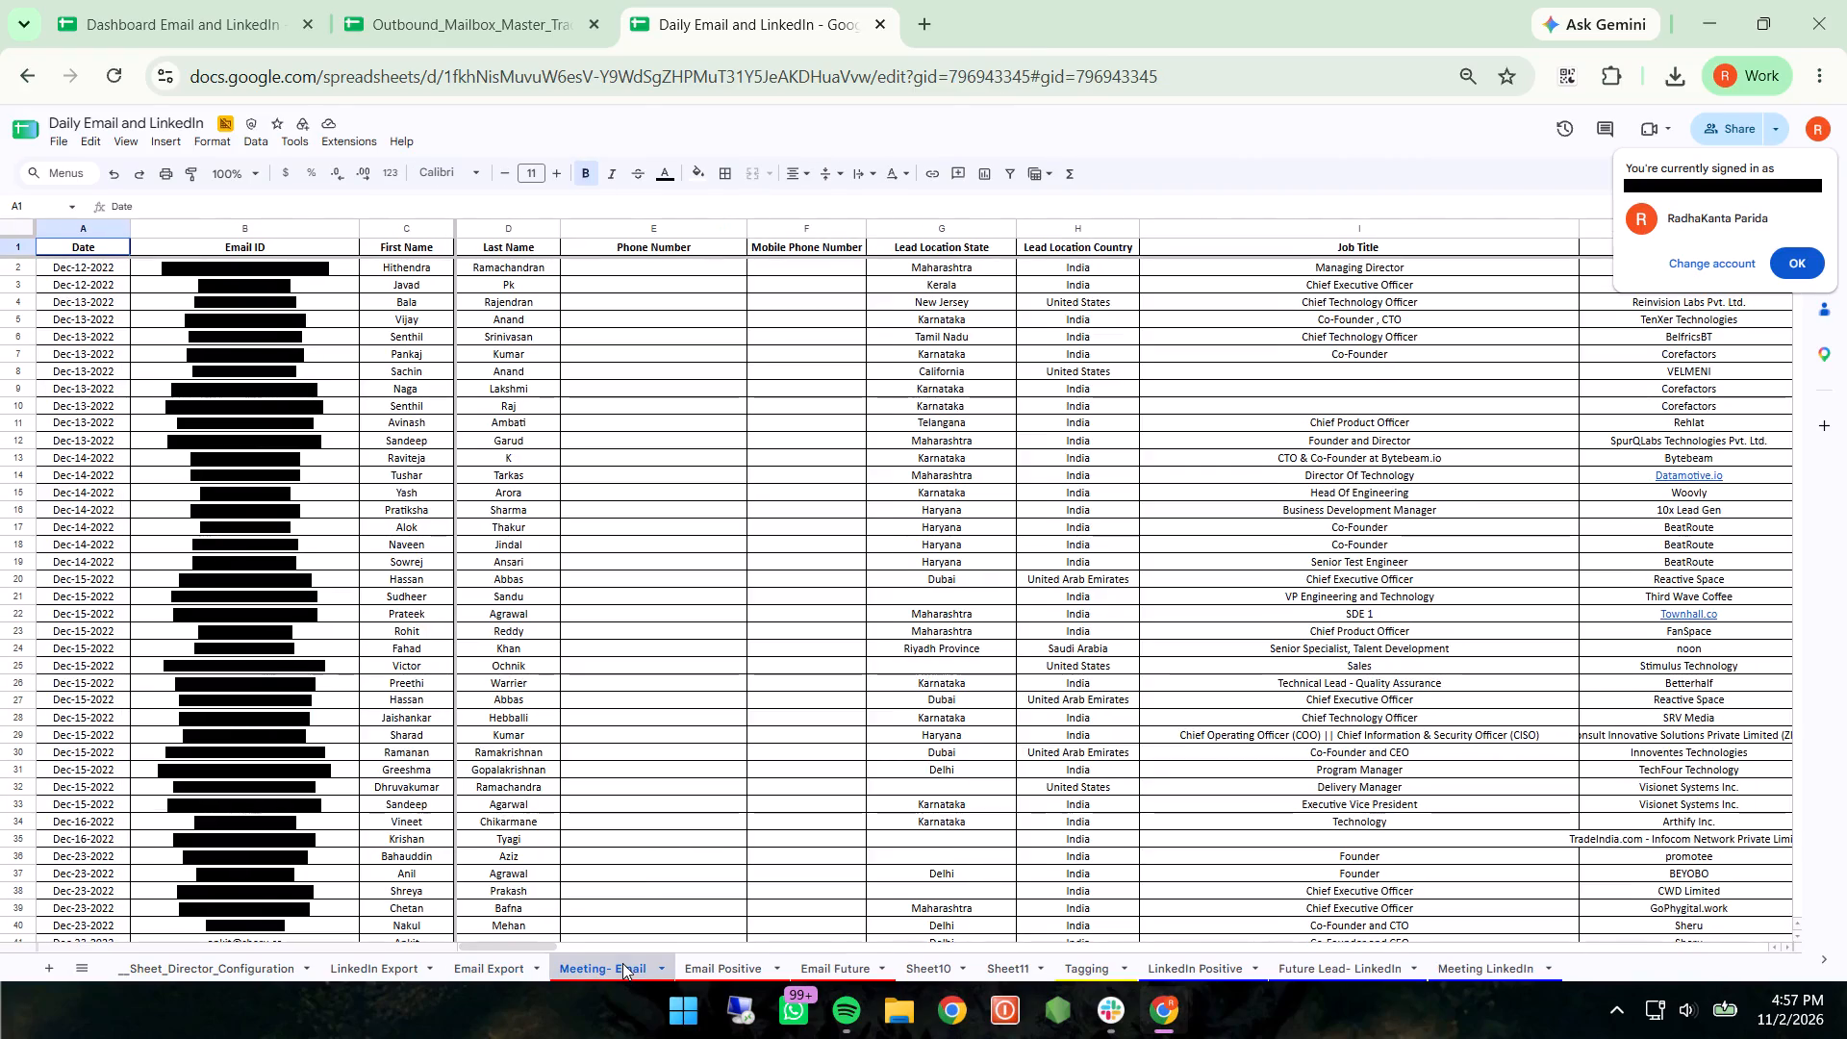
pyautogui.click(755, 964)
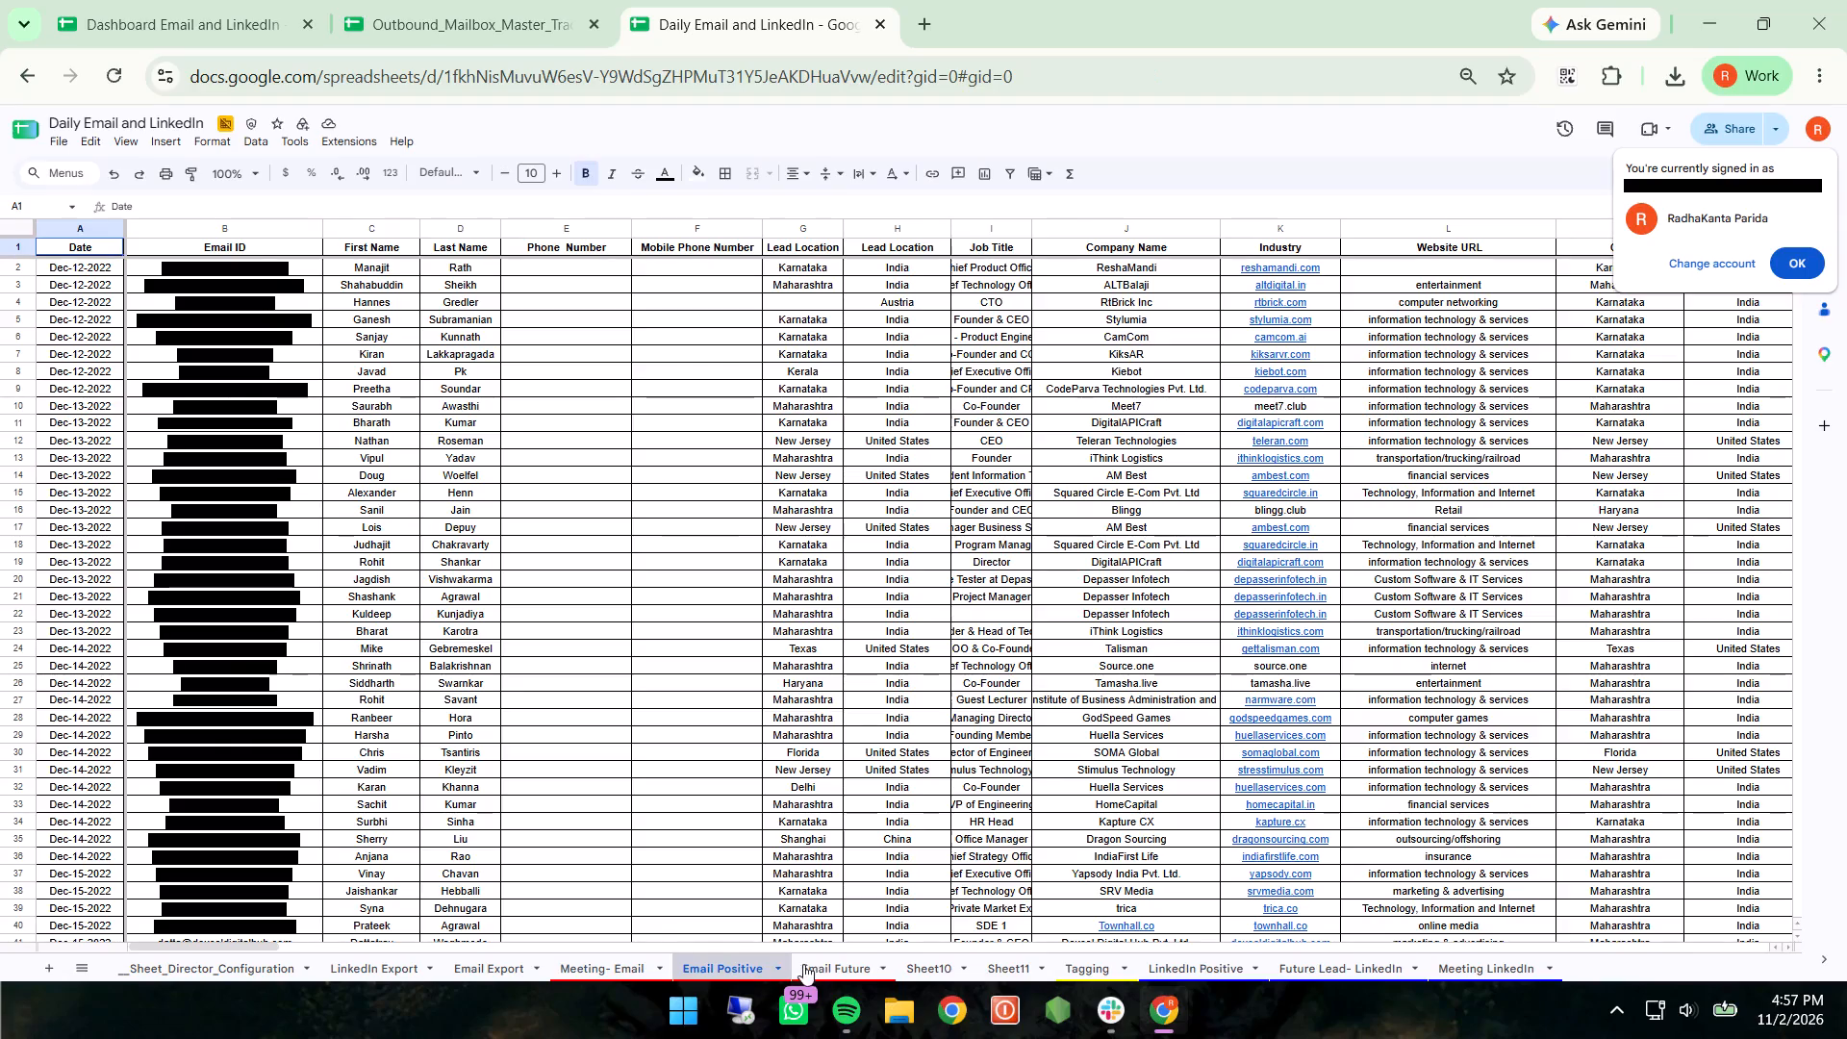
pyautogui.click(821, 964)
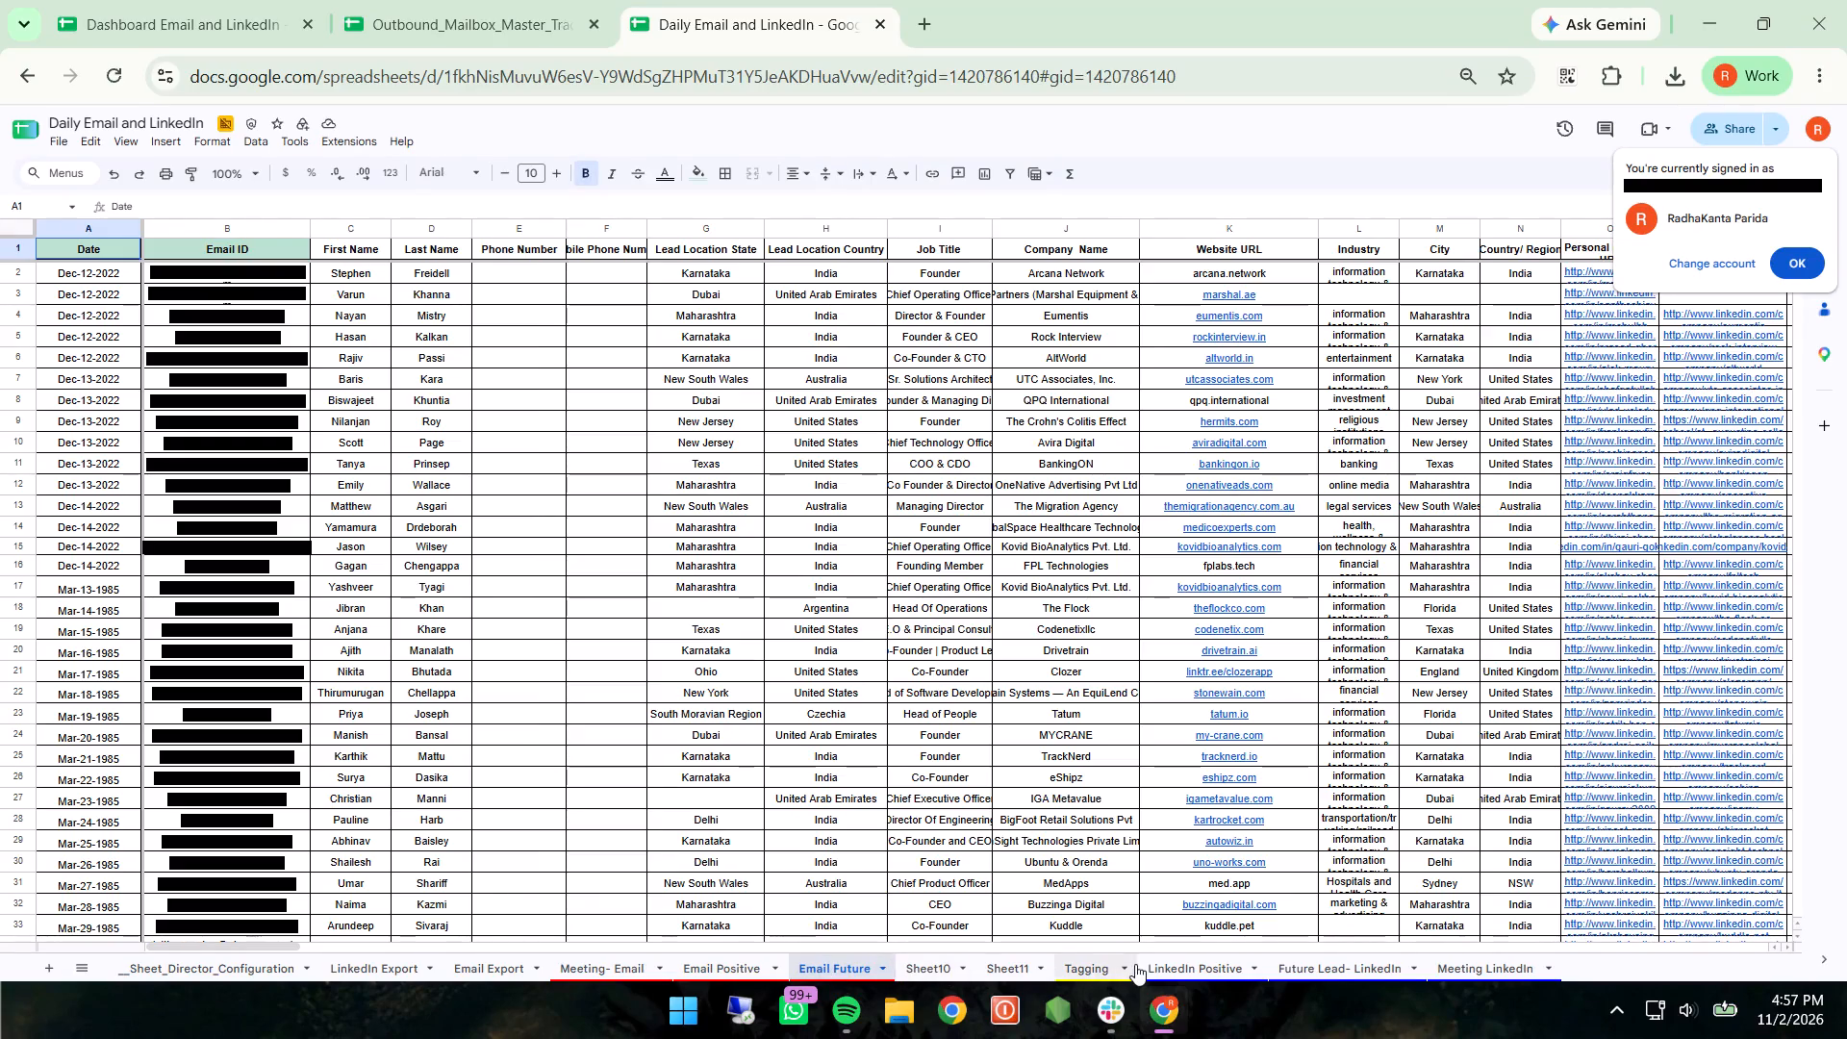
pyautogui.click(1320, 961)
pyautogui.hscroll(-1, 1320, 961)
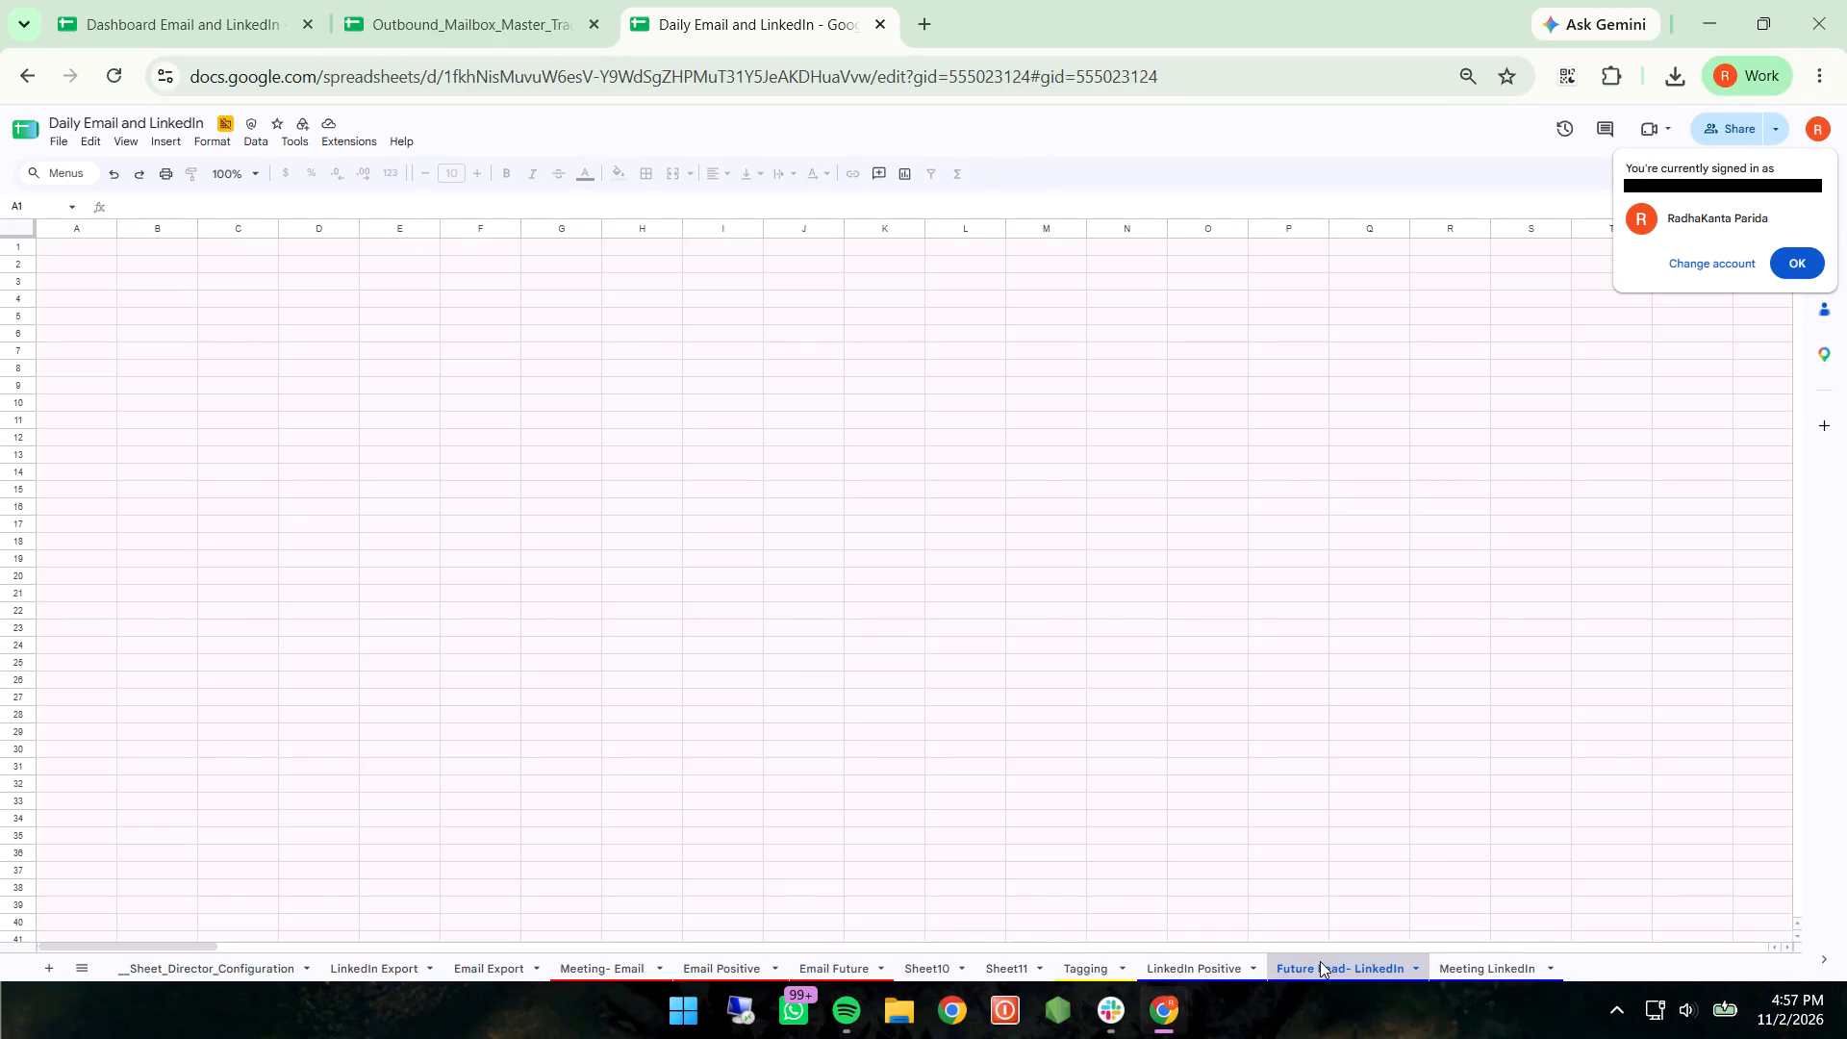
pyautogui.hscroll(-4, 1320, 961)
pyautogui.click(1475, 963)
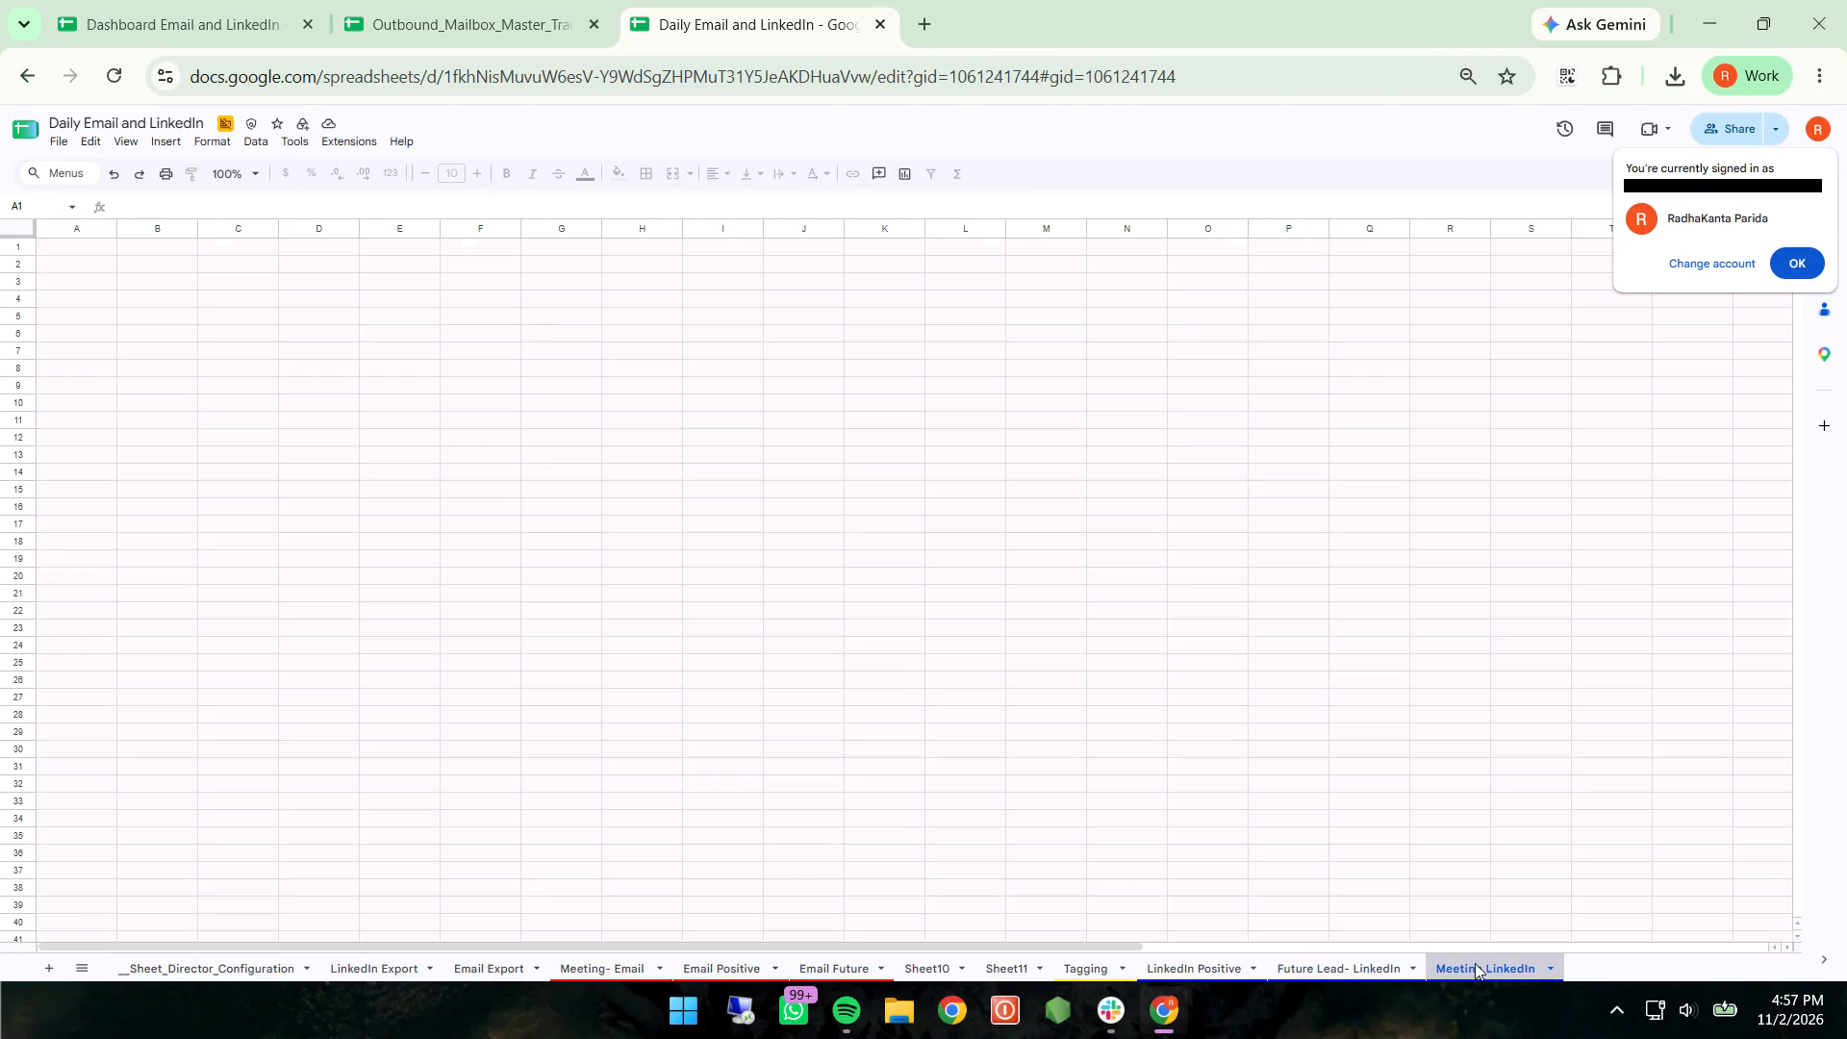
pyautogui.hscroll(-5, 1475, 963)
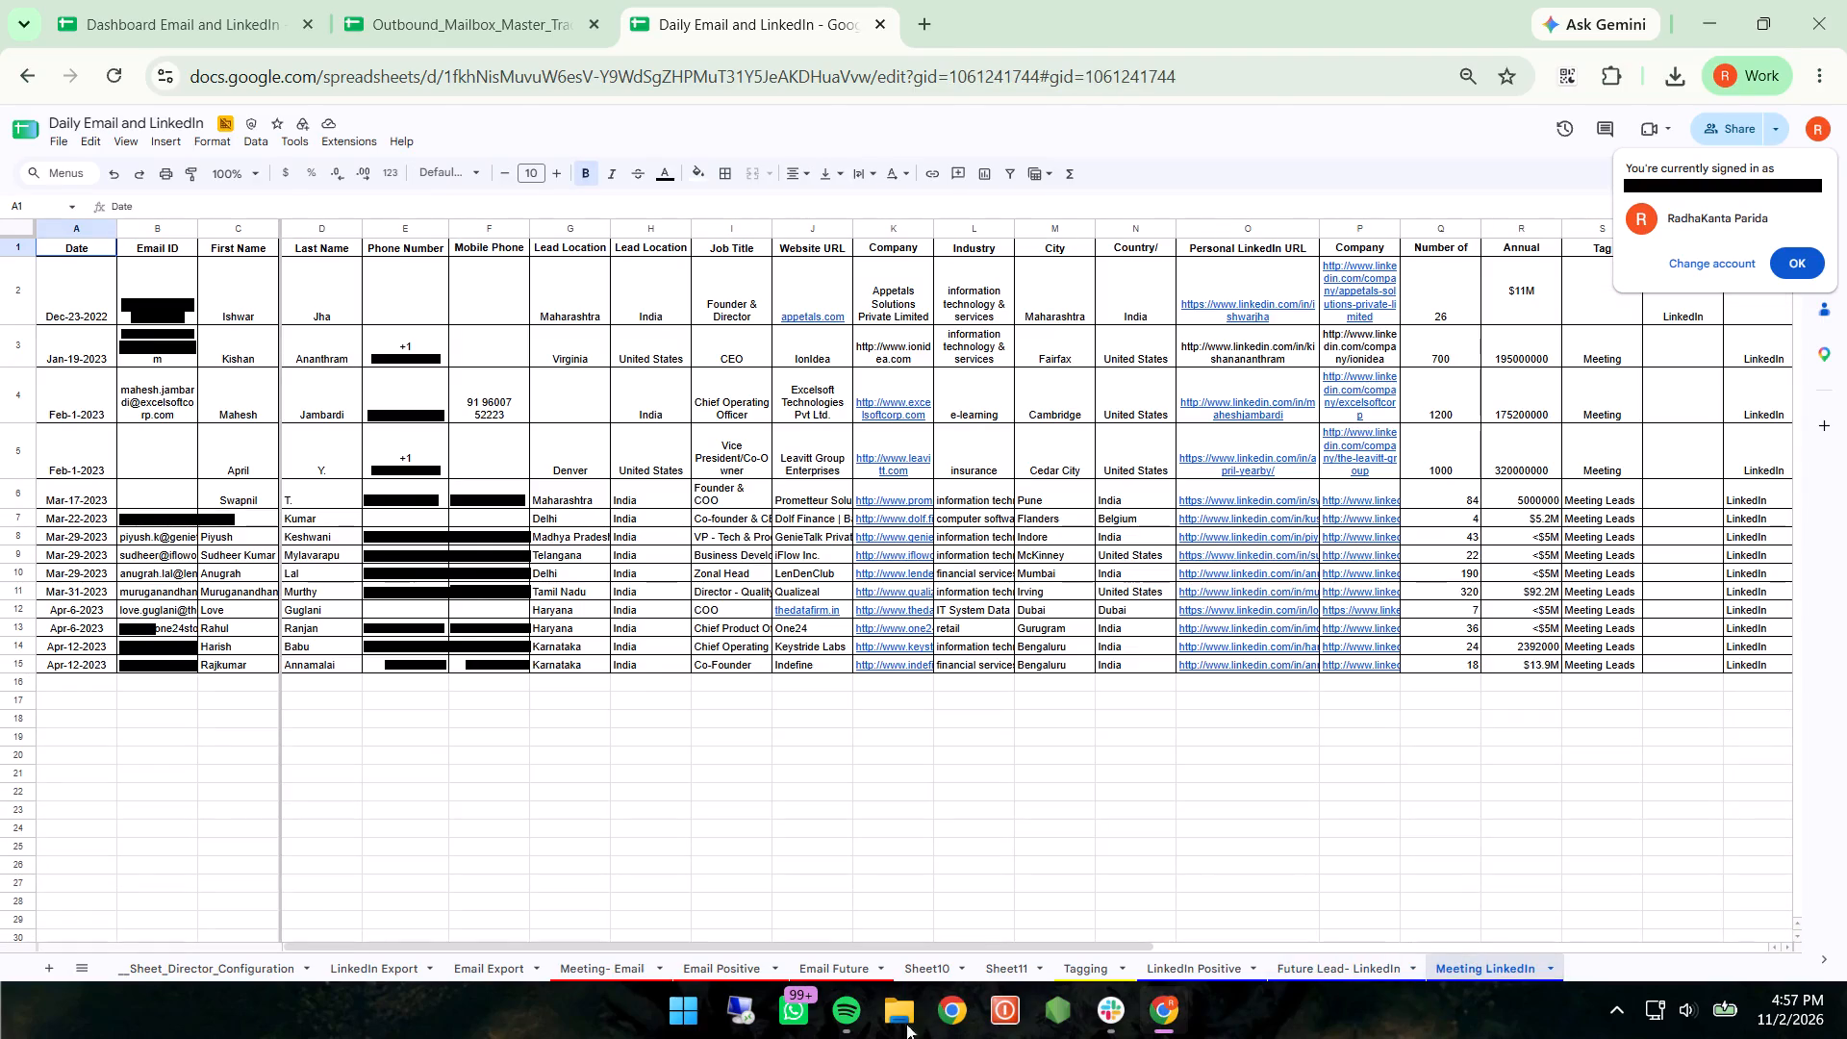
# Examine the dated lead records in the Email Positive sheet, going down to the January 2025 entries.
pyautogui.click(717, 962)
pyautogui.scroll(-10, 802, 905)
pyautogui.scroll(-11, 802, 905)
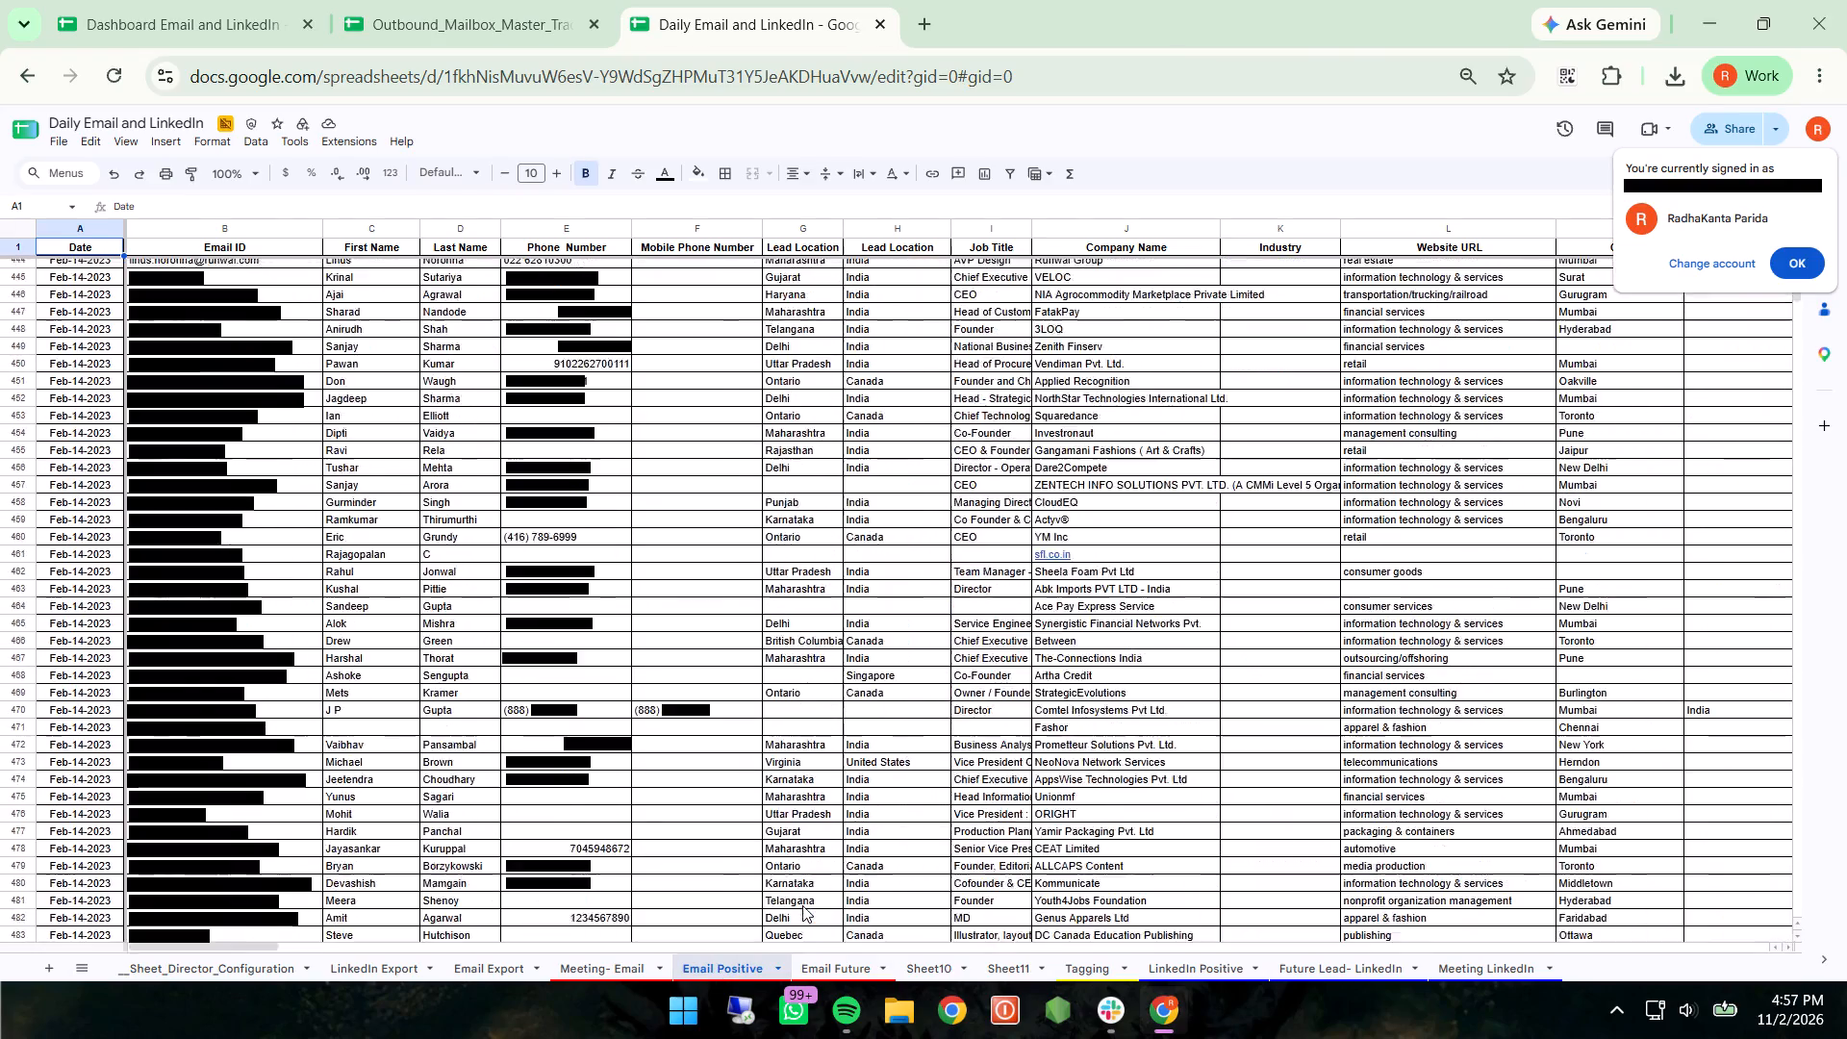
pyautogui.scroll(-20, 802, 905)
pyautogui.scroll(-20, 802, 905)
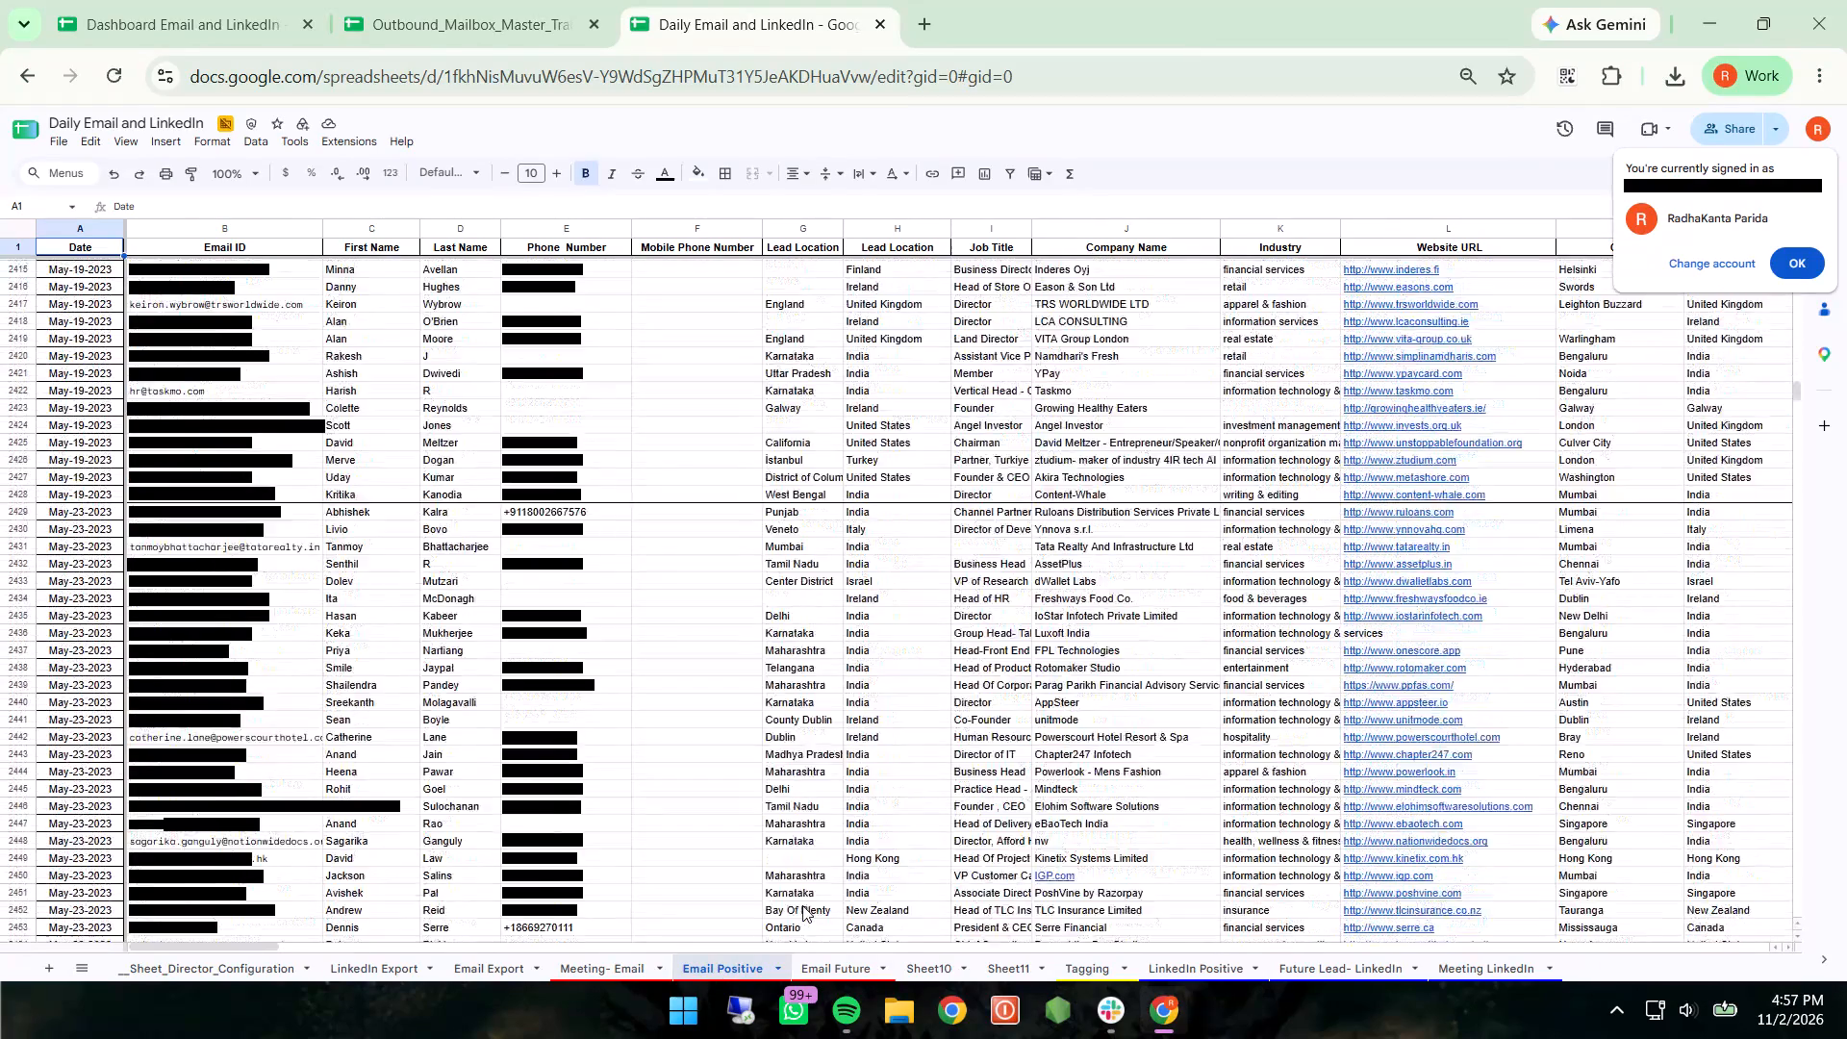
pyautogui.scroll(-20, 802, 905)
pyautogui.scroll(-19, 802, 905)
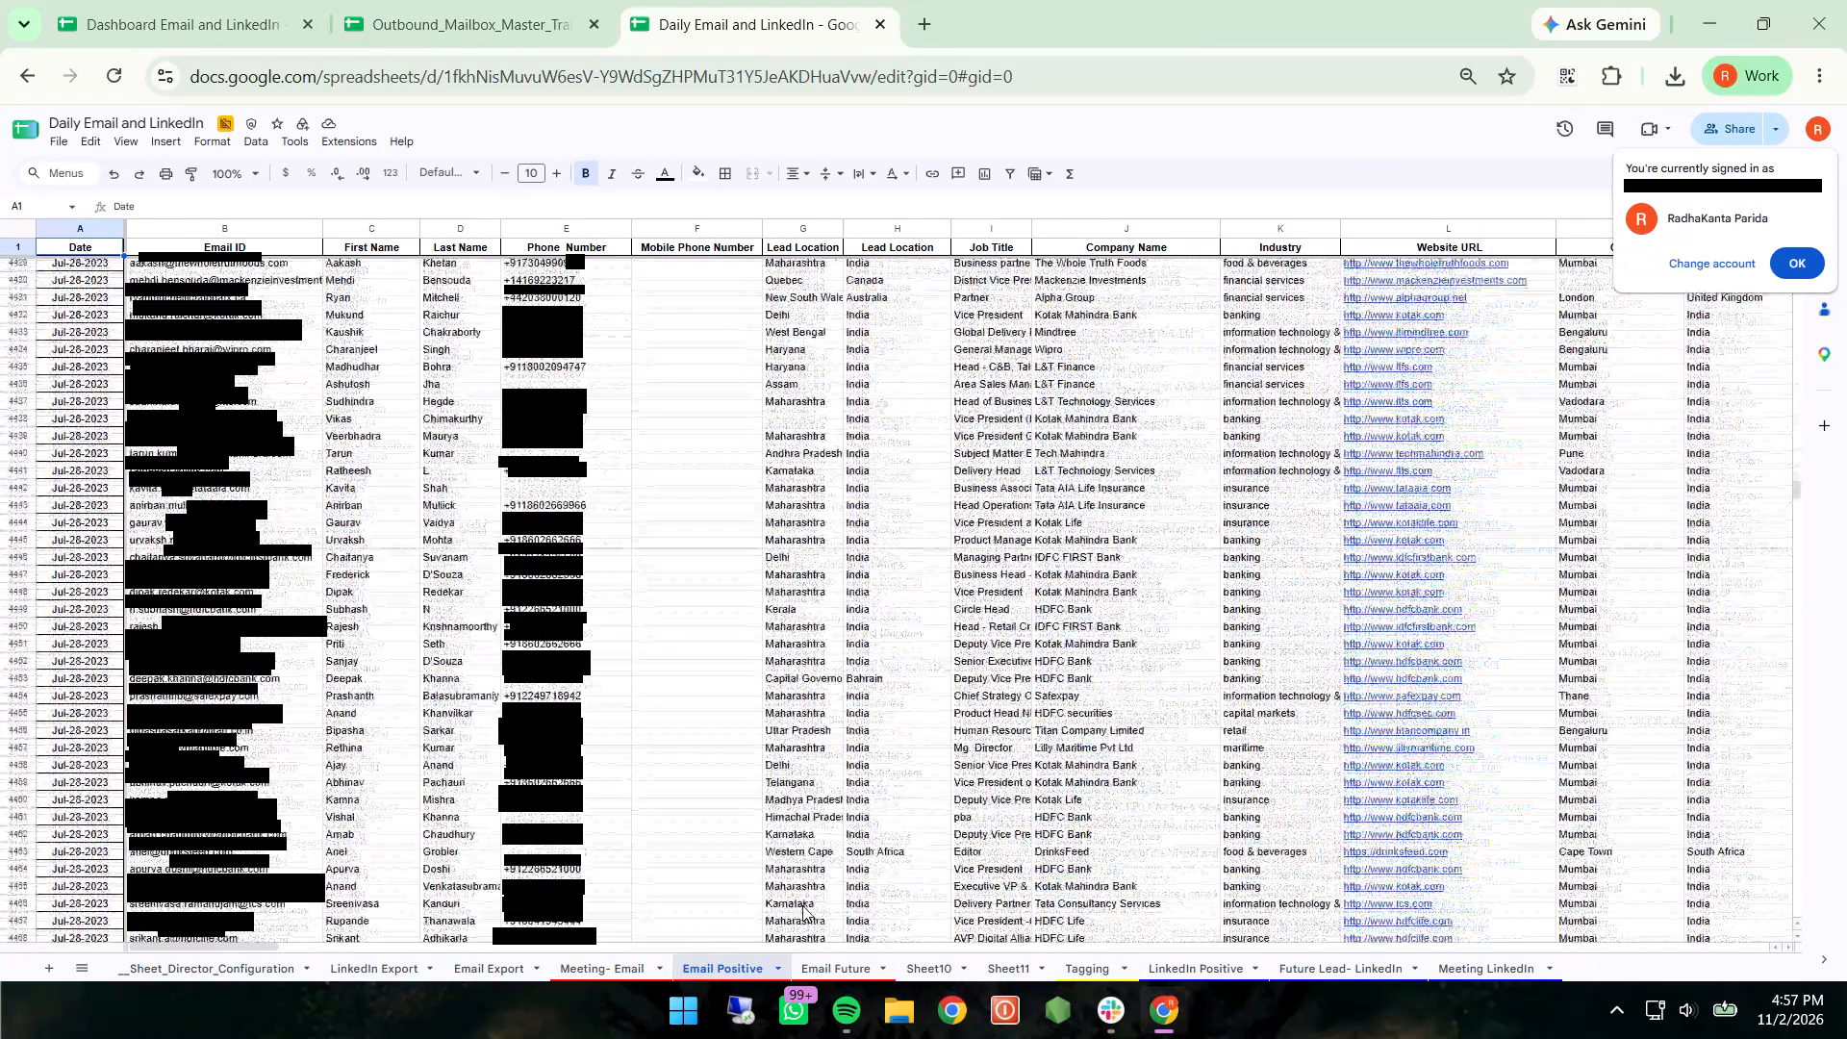
pyautogui.scroll(-20, 802, 905)
pyautogui.scroll(-19, 802, 905)
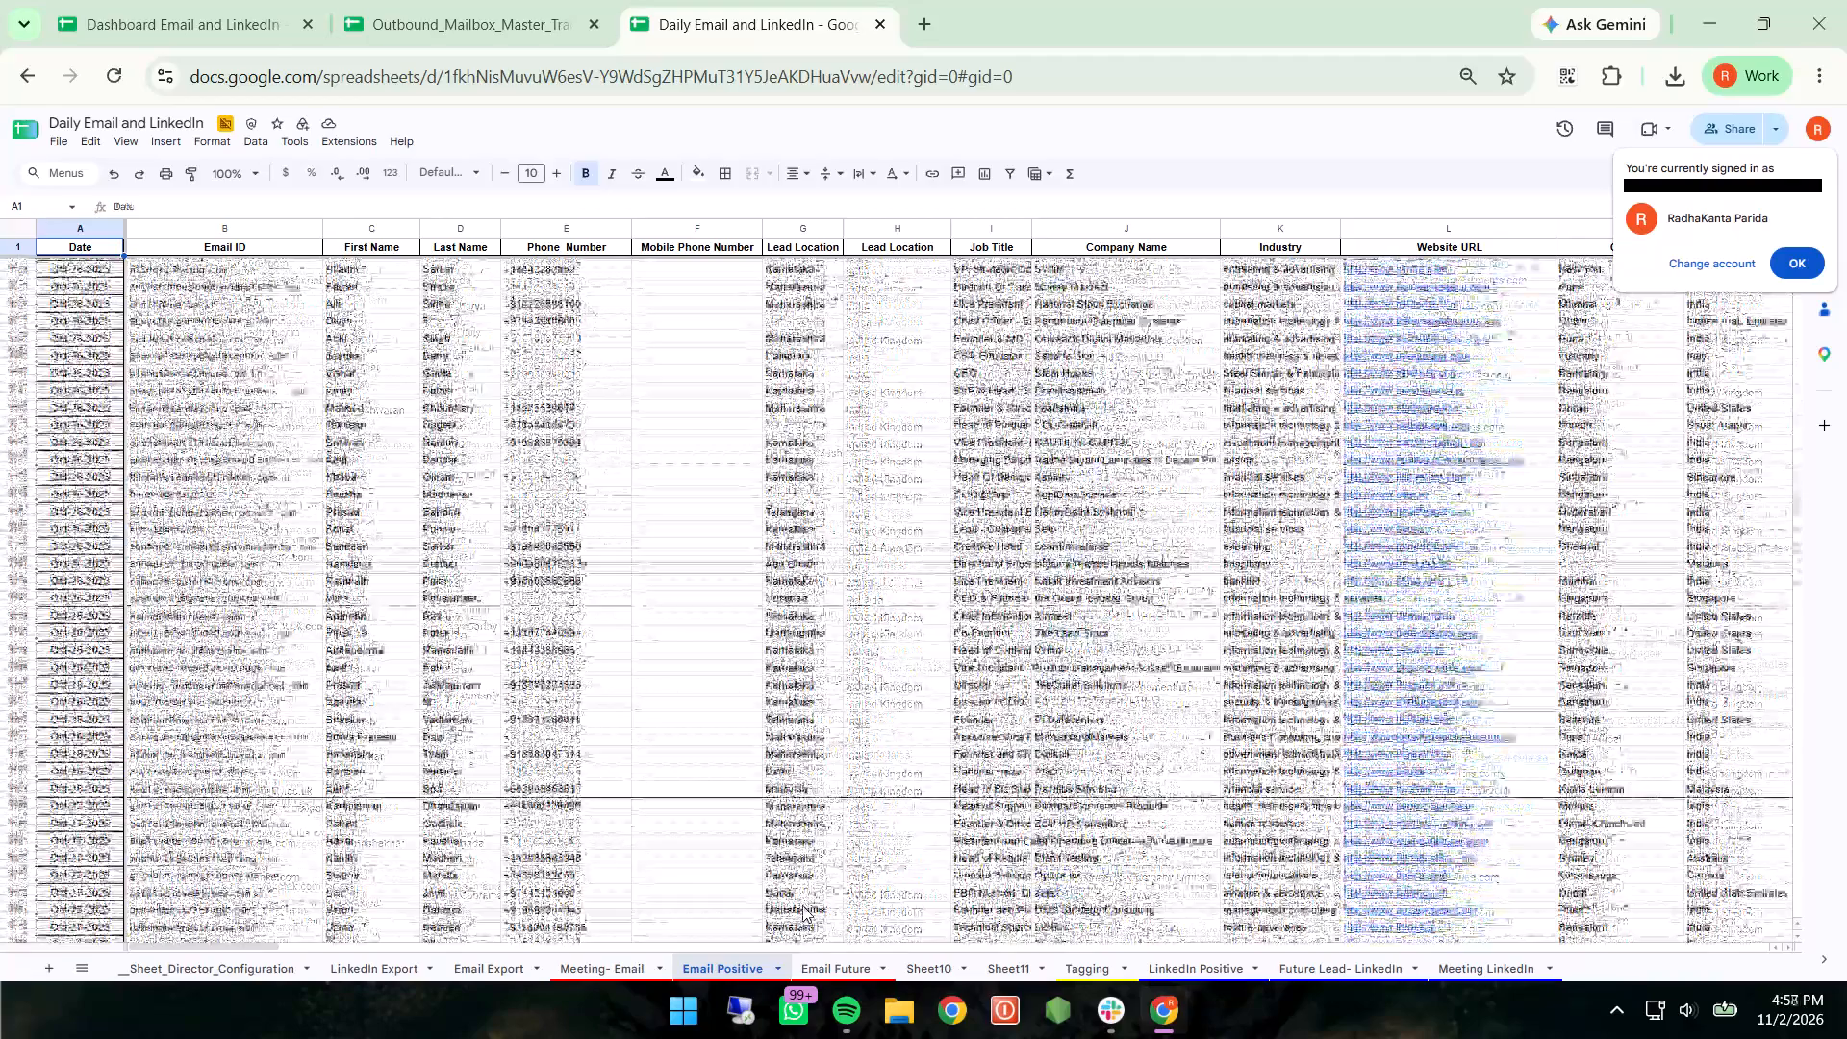
pyautogui.scroll(-18, 802, 905)
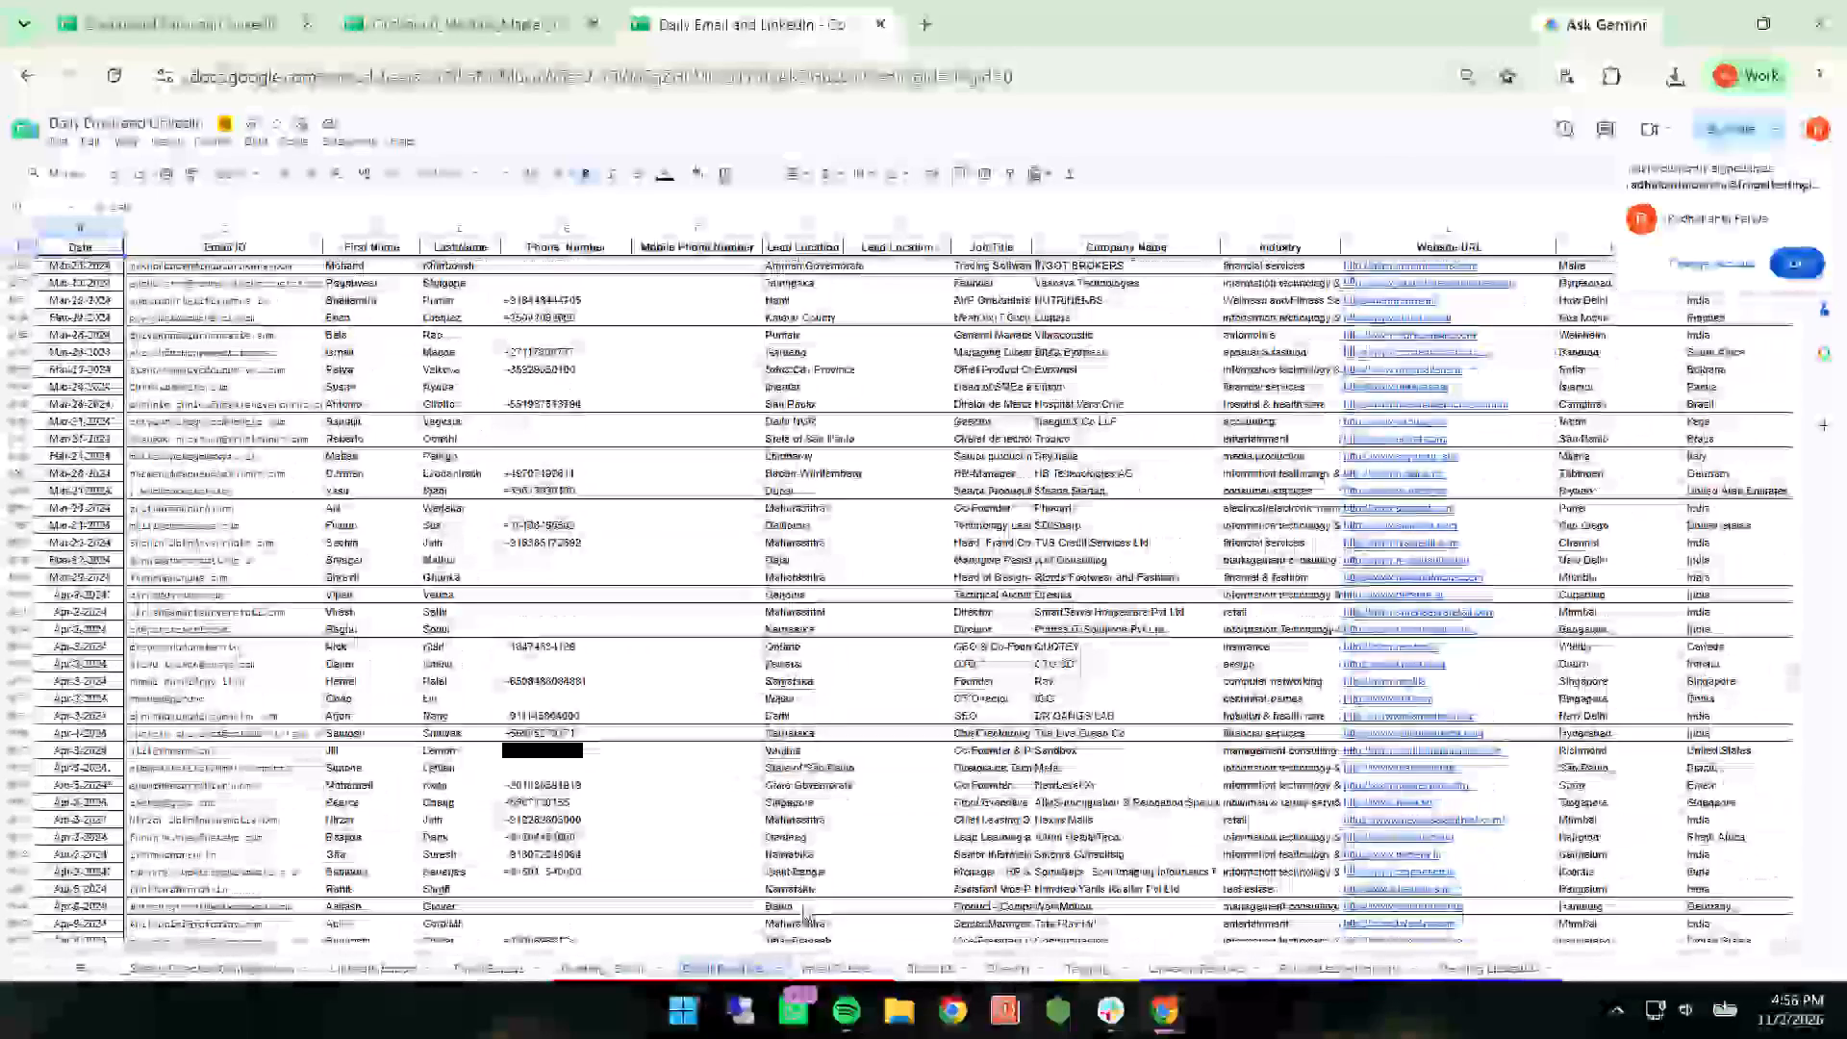
pyautogui.scroll(-14, 802, 905)
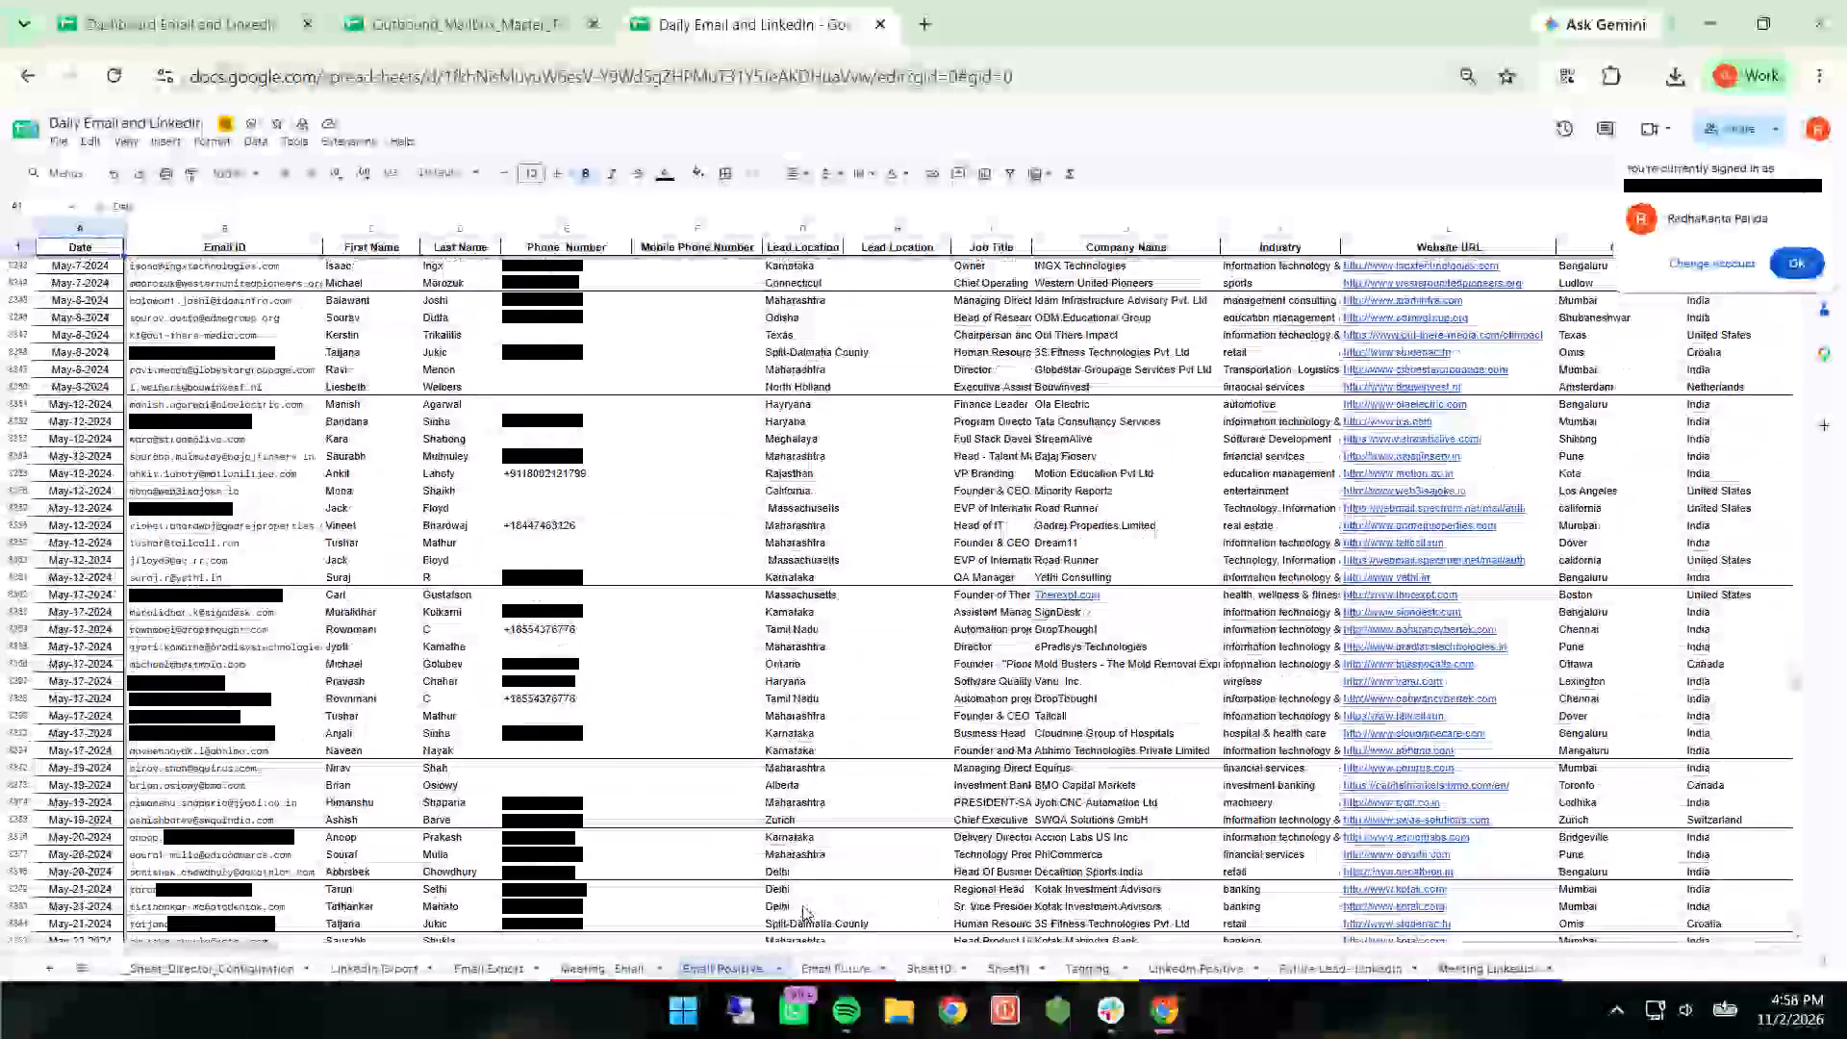
pyautogui.scroll(-10, 802, 905)
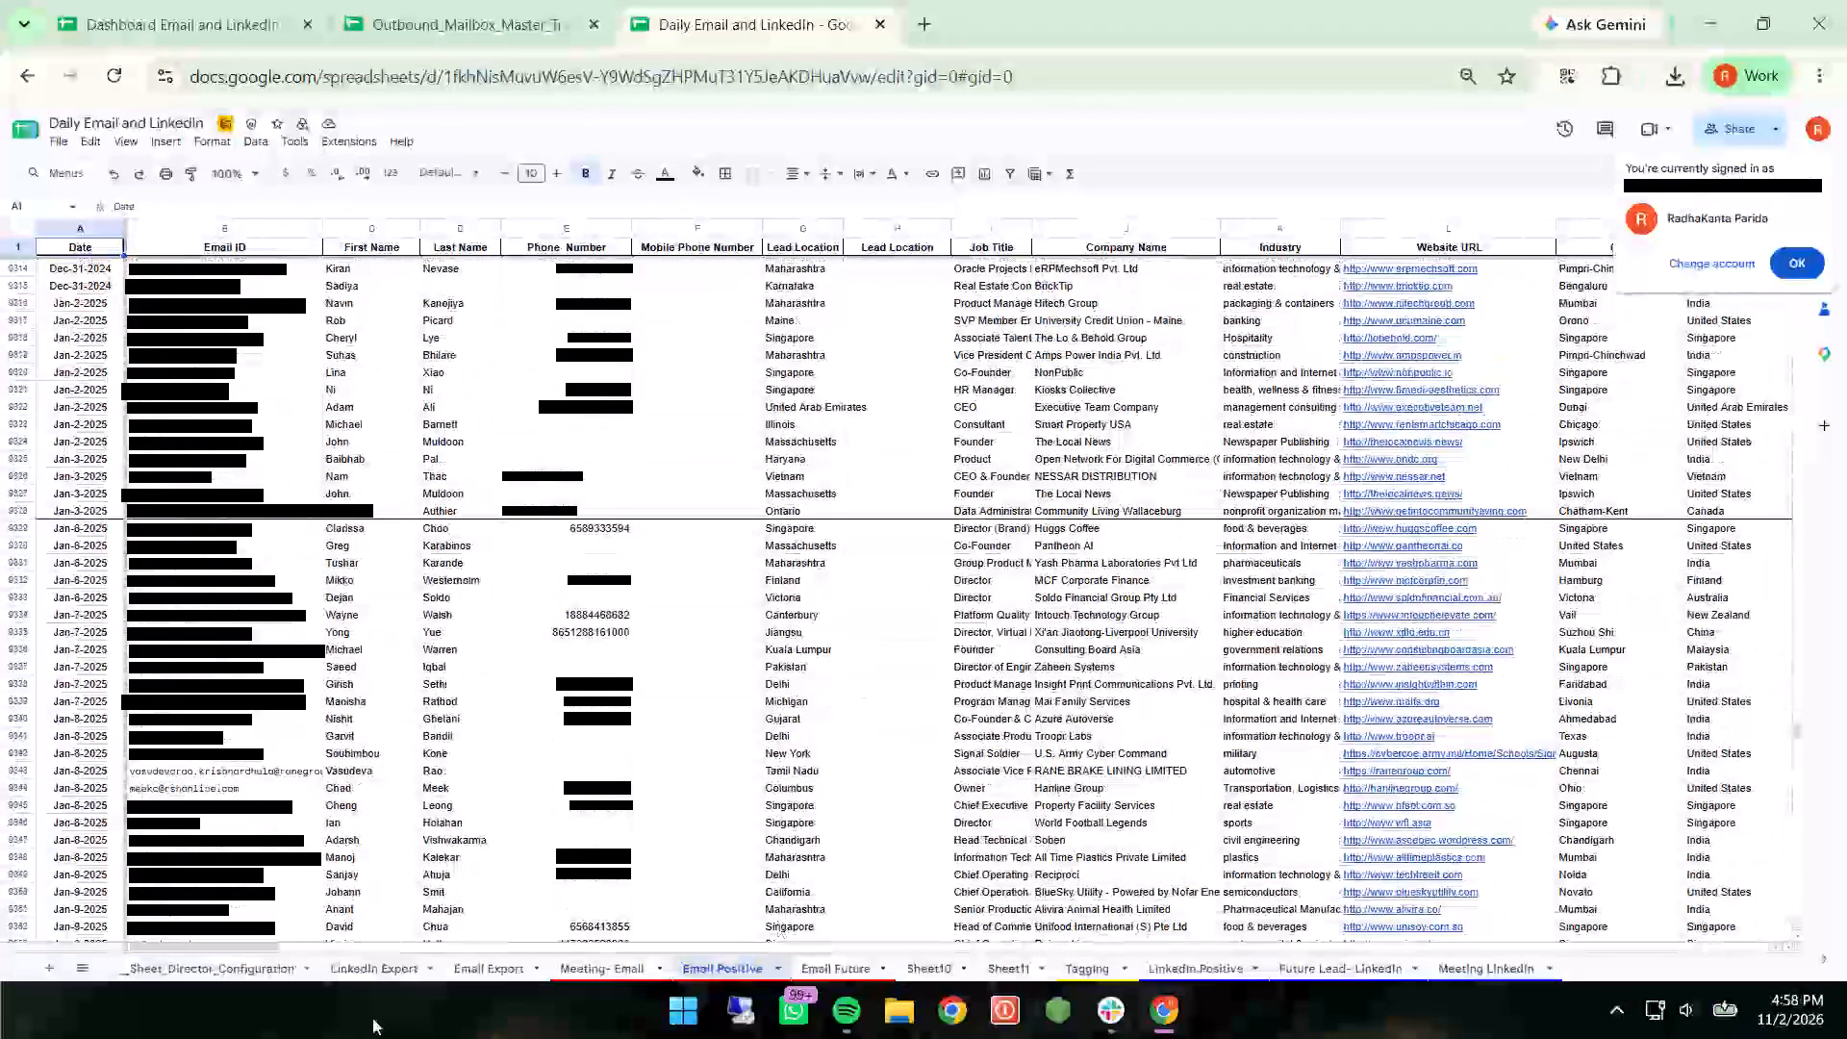
pyautogui.hscroll(9, 345, 970)
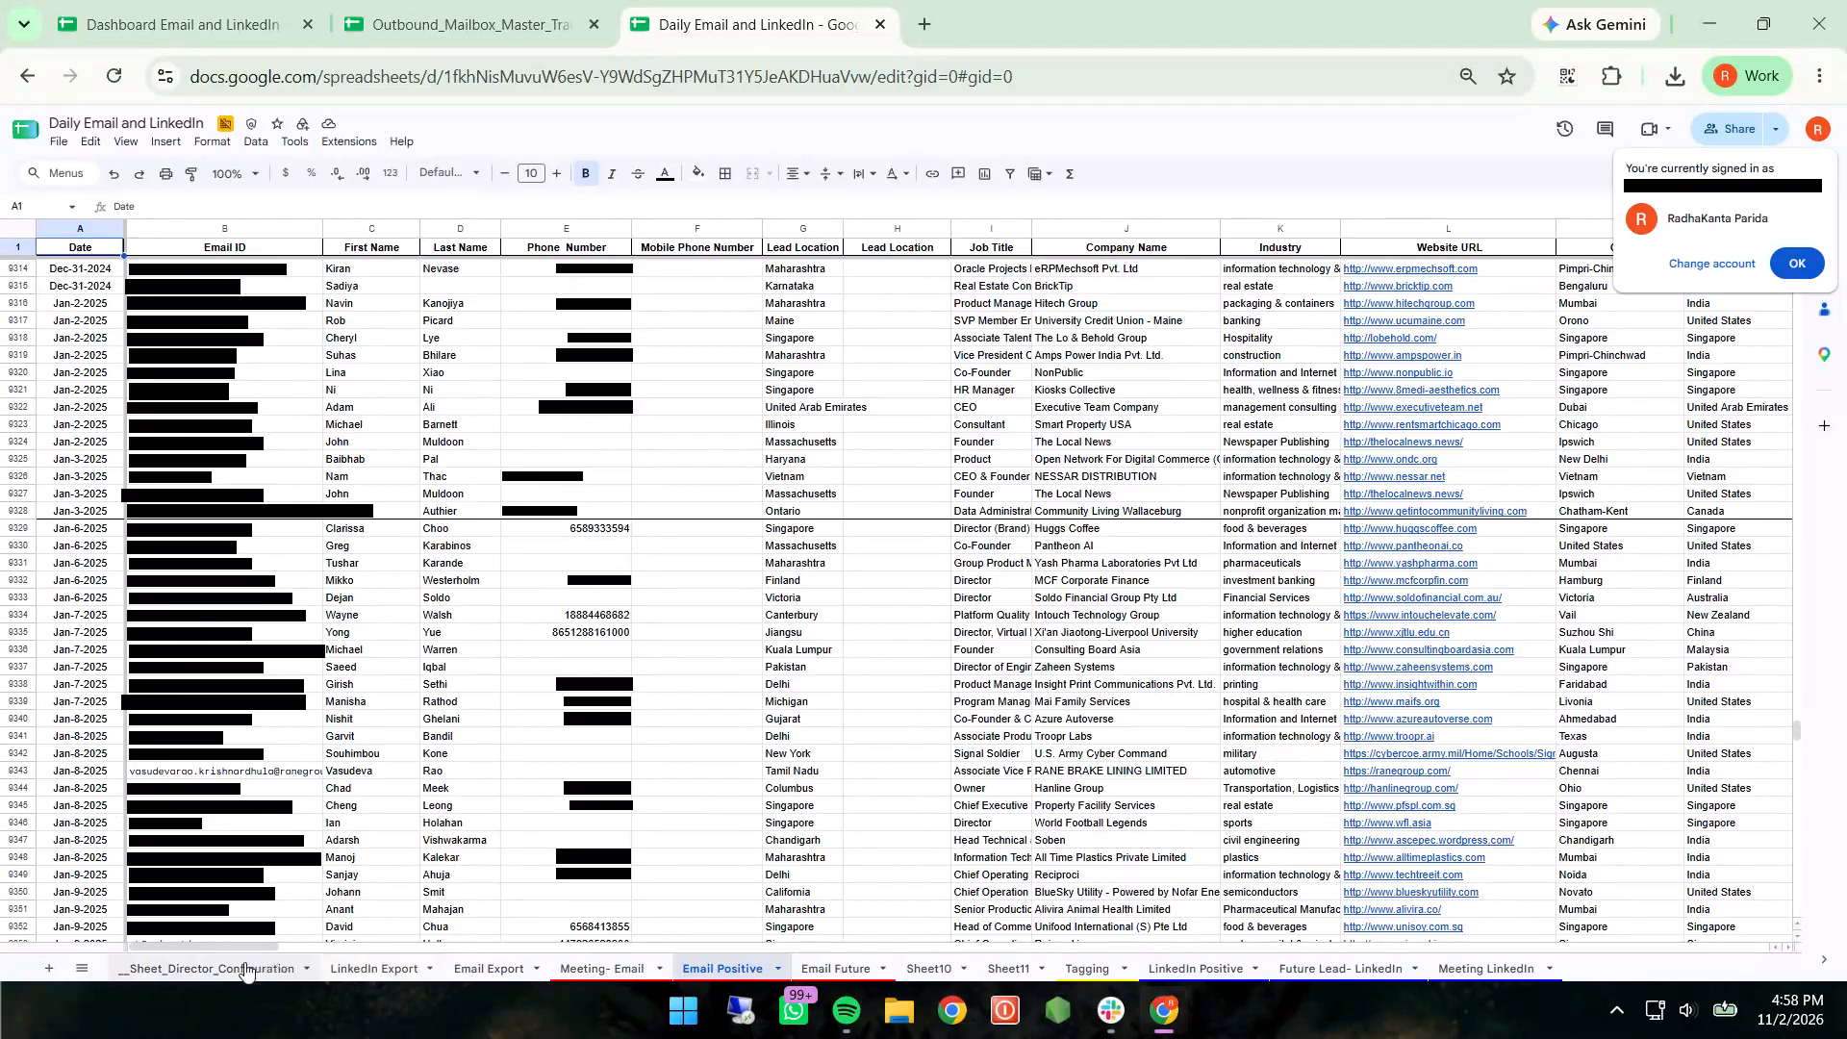
# Recheck the configuration sheet and the lead entries in the LinkedIn Export sheet.
pyautogui.click(244, 962)
pyautogui.click(367, 962)
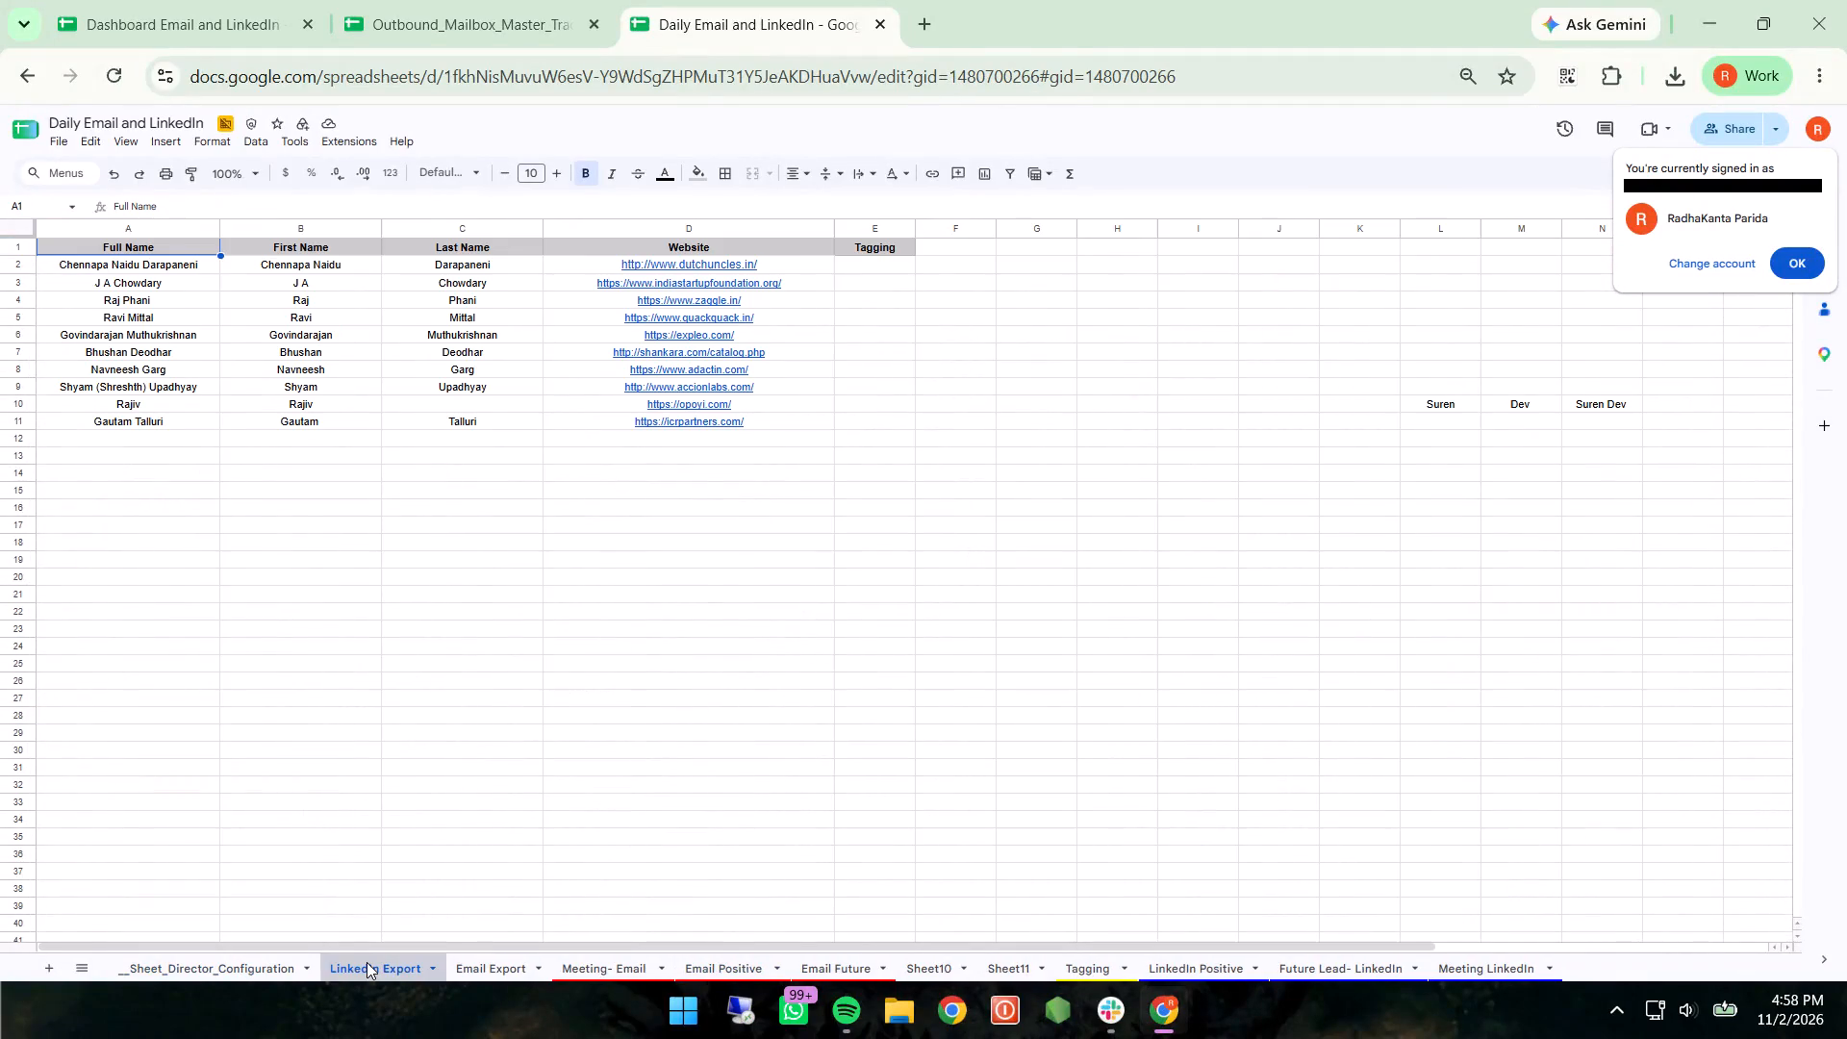
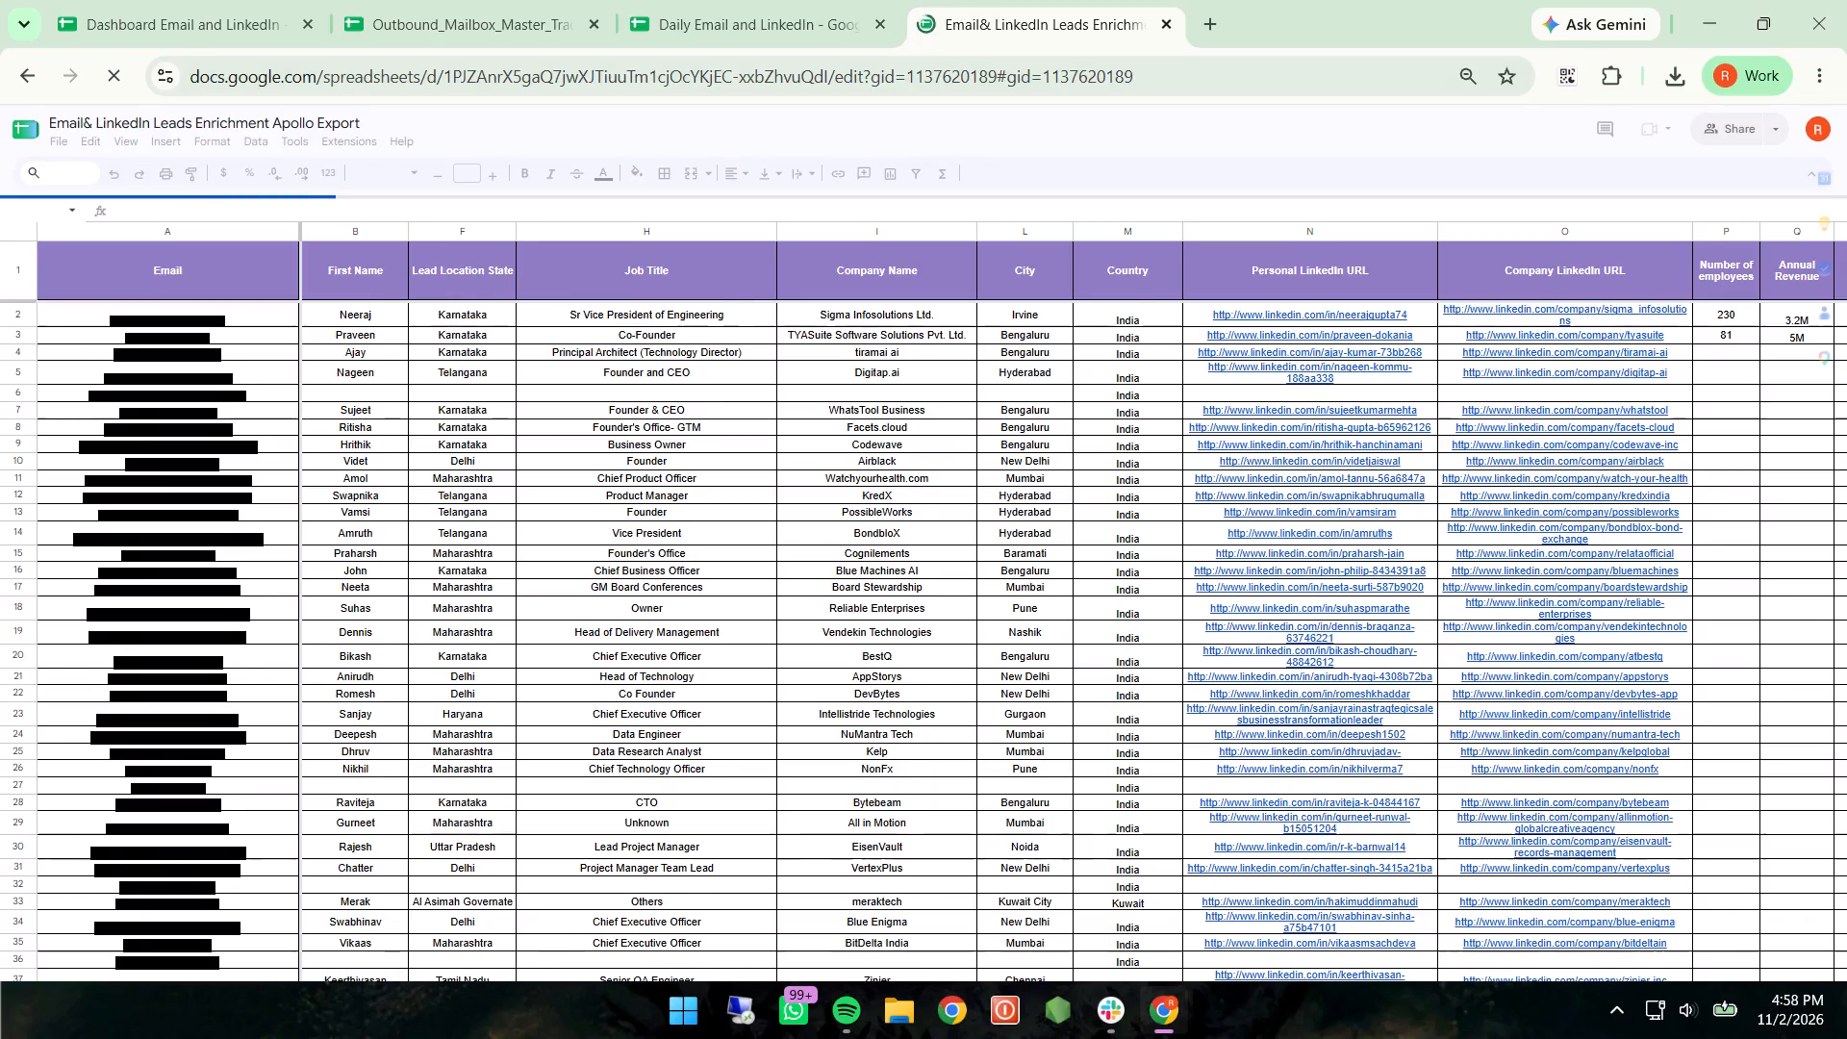
# Look through the leads enrichment spreadsheet's sheets from Summary through Sheet2, including the insert data, nurture campaign, USA time zone and Smartlead meeting sheets.
pyautogui.click(274, 964)
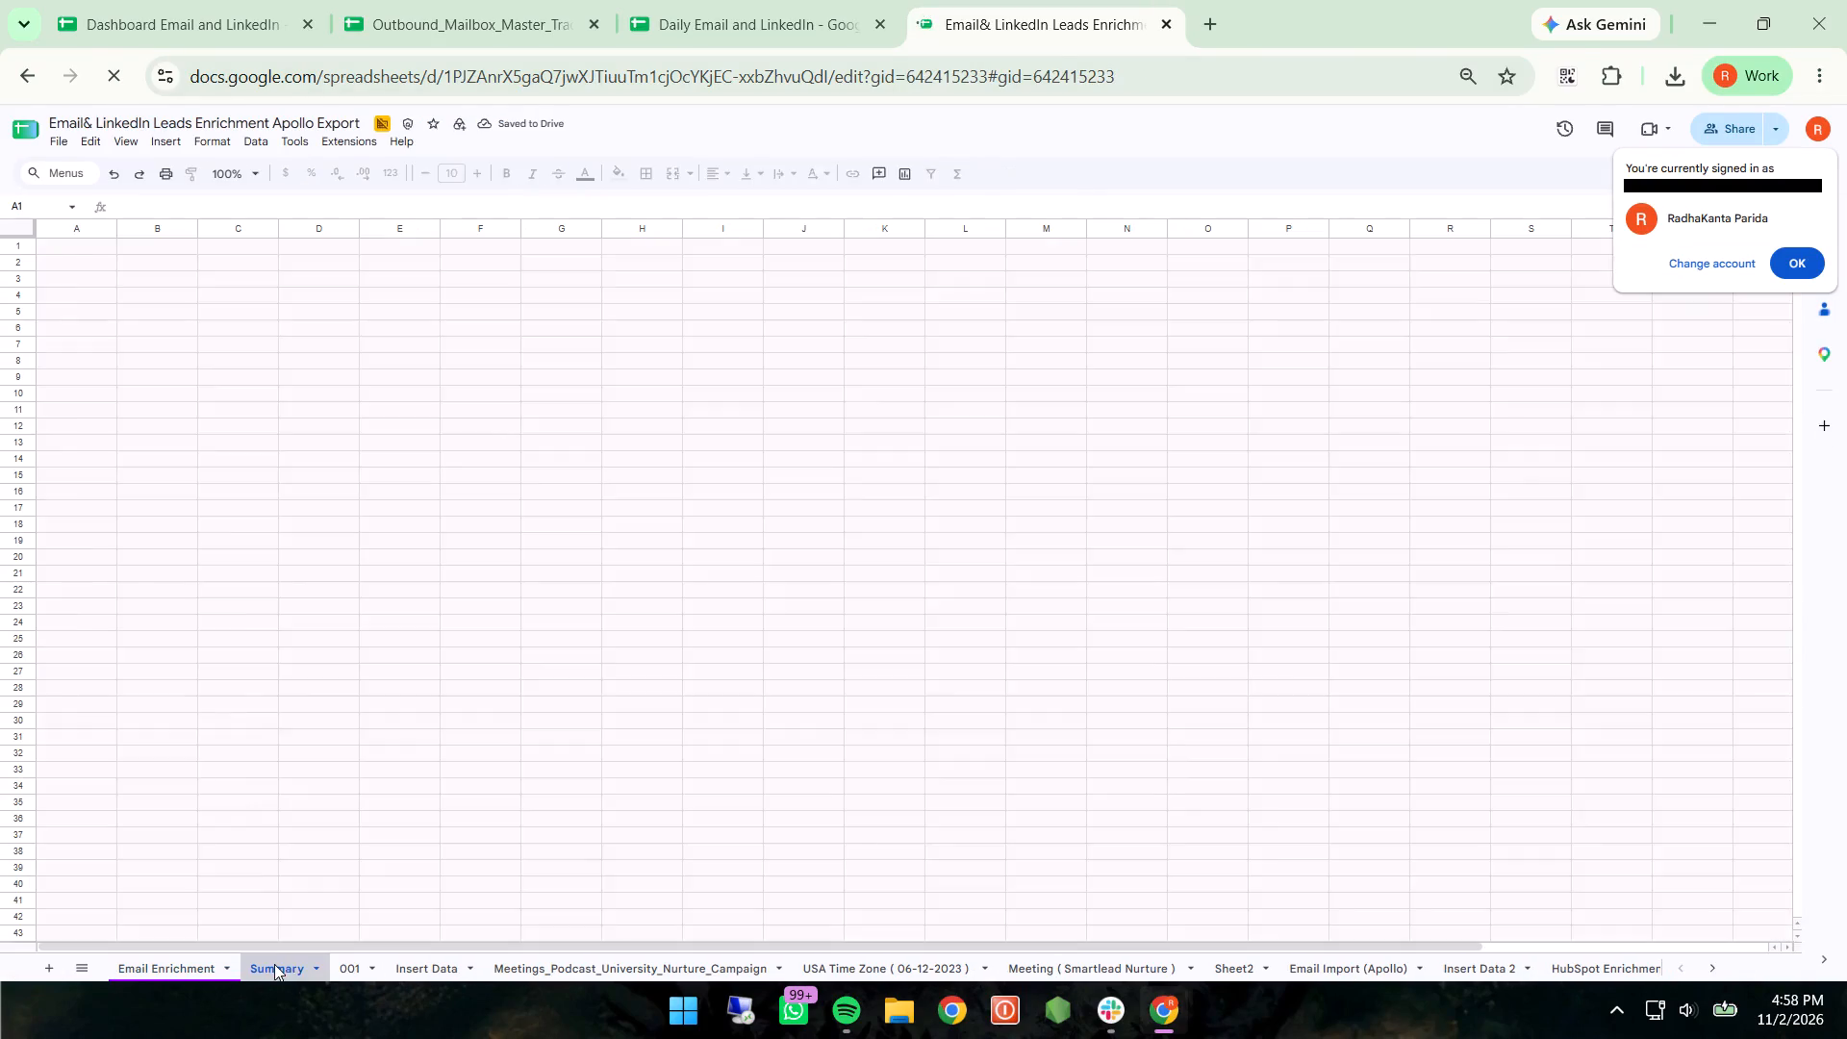
pyautogui.click(346, 966)
pyautogui.click(420, 965)
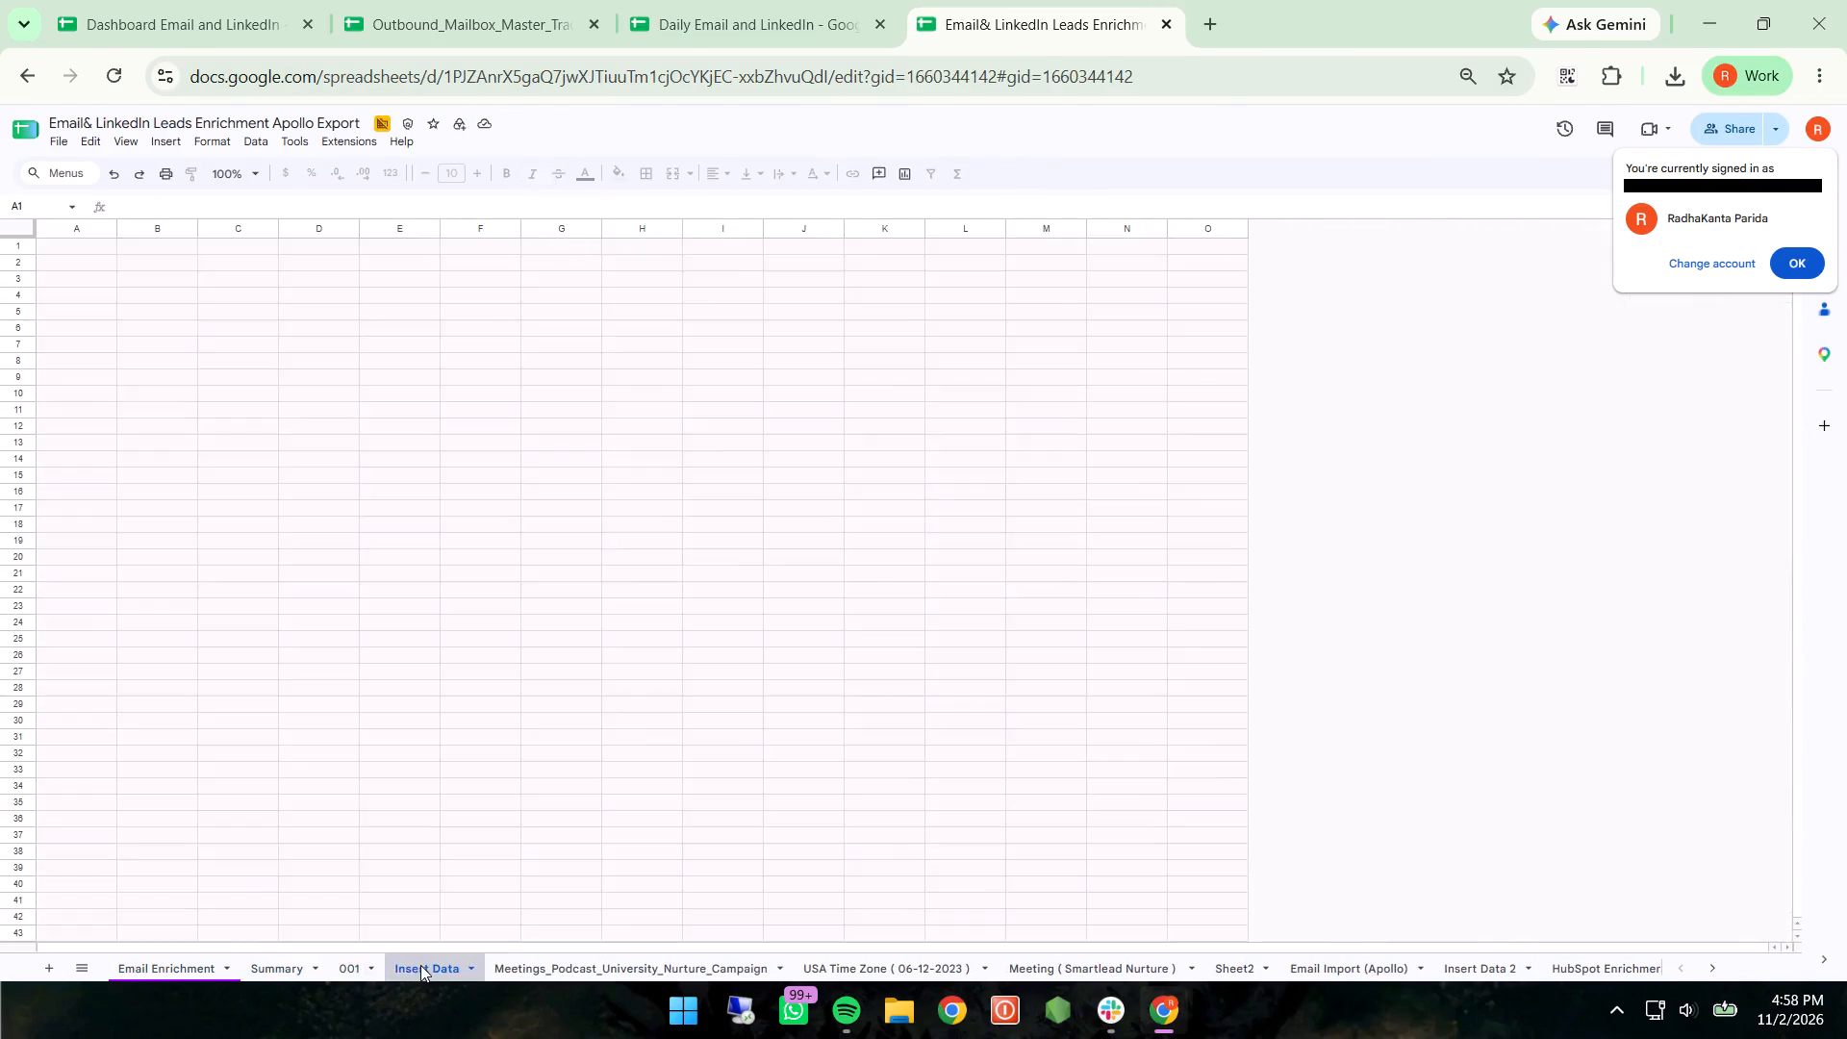
pyautogui.click(598, 967)
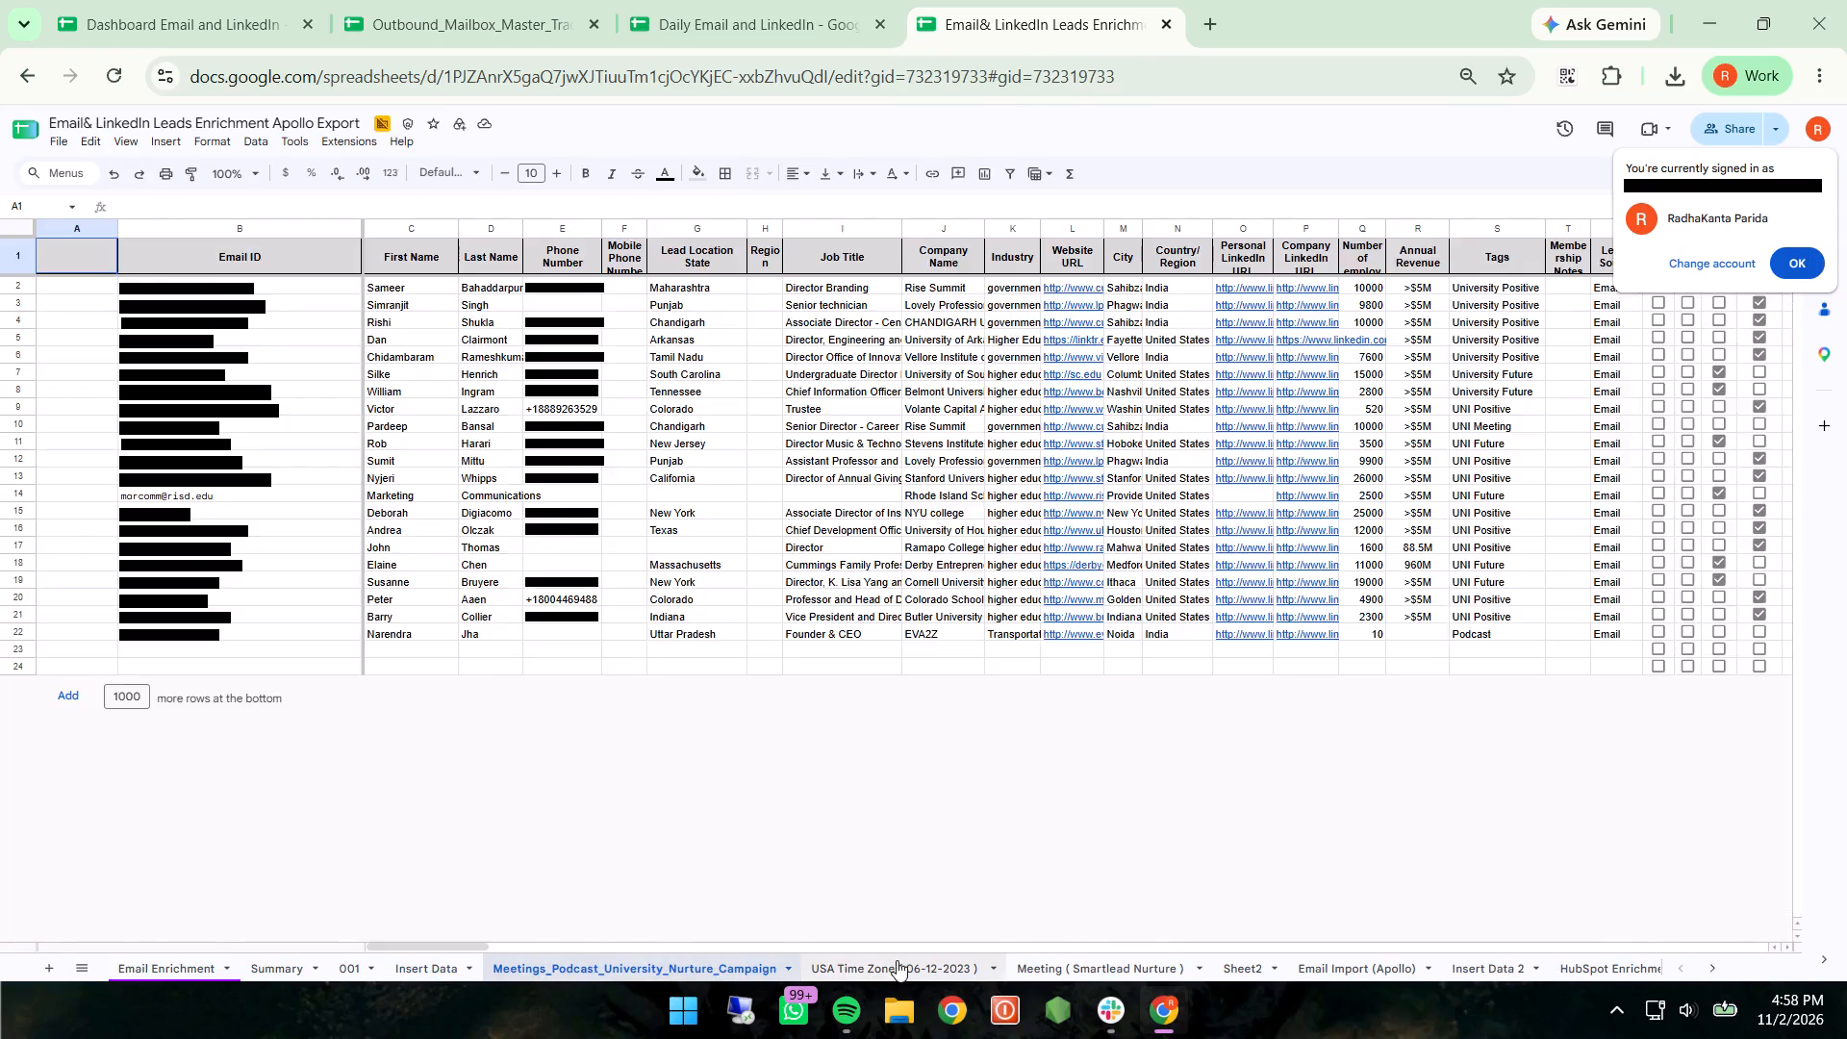
pyautogui.click(897, 960)
pyautogui.click(1089, 972)
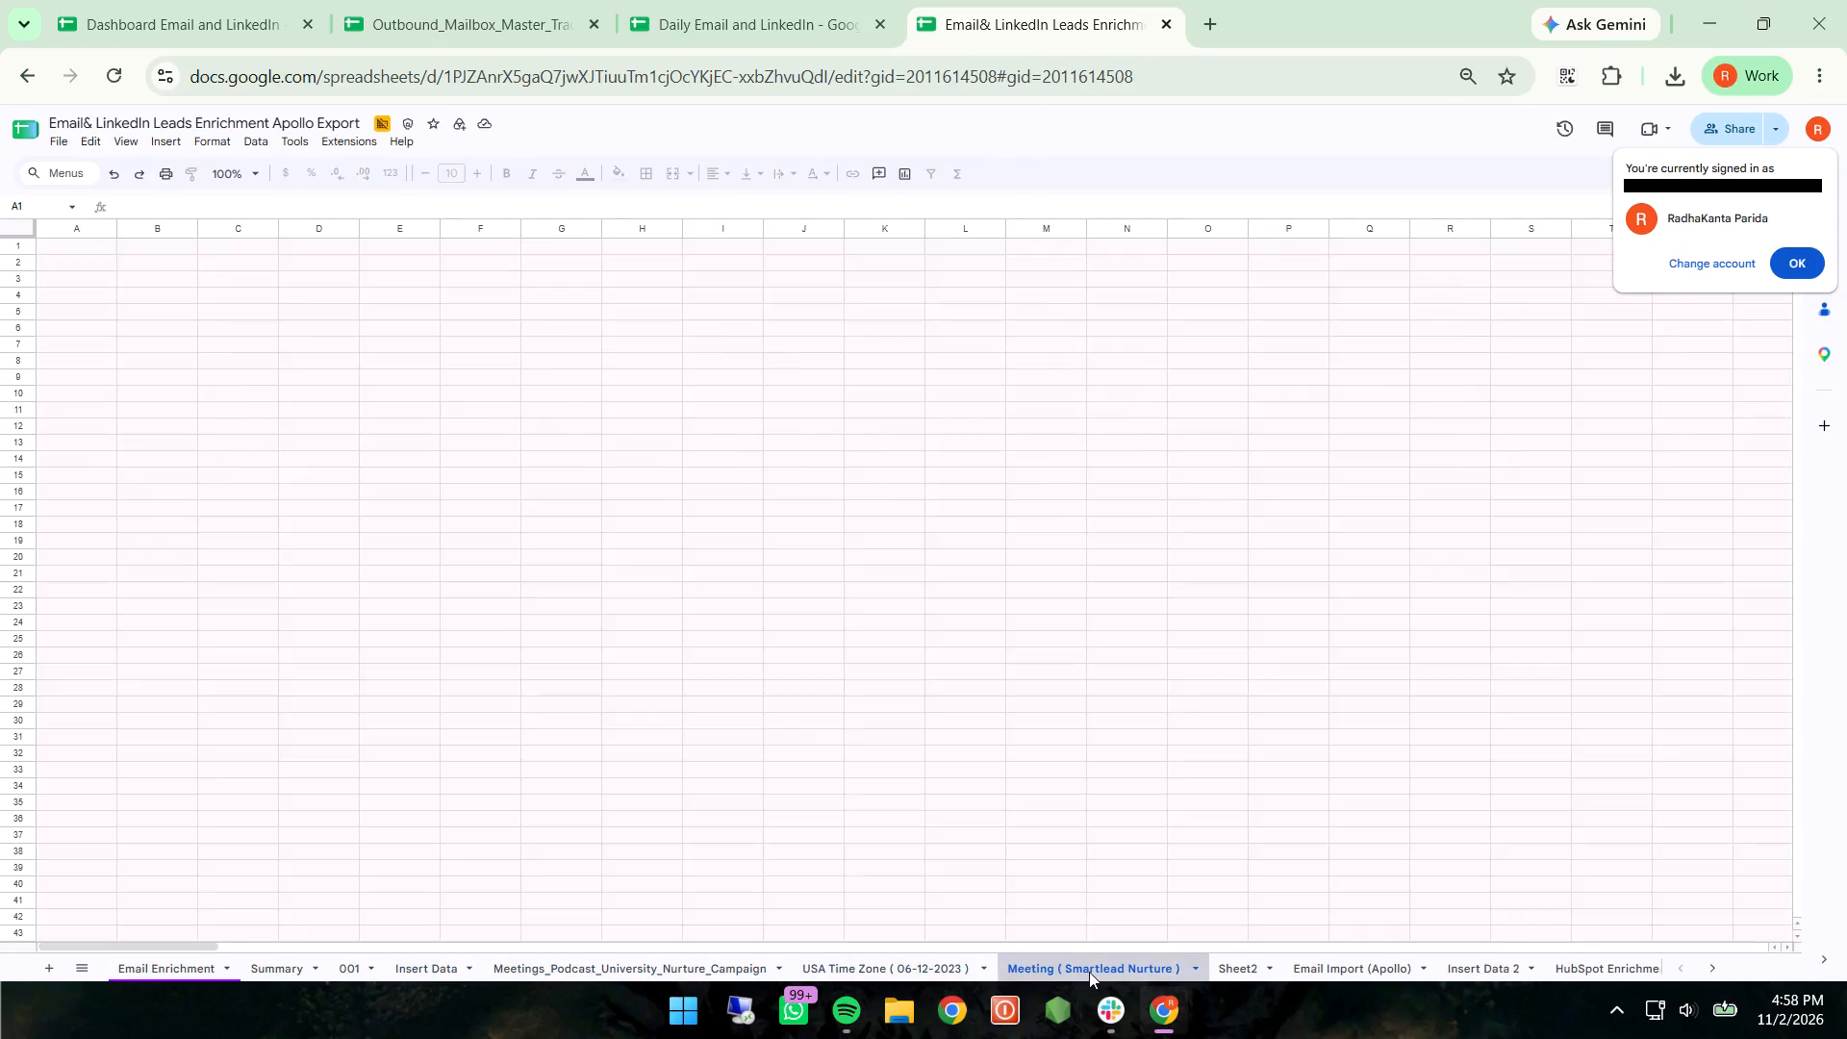
pyautogui.hscroll(-1, 1089, 972)
pyautogui.click(1097, 970)
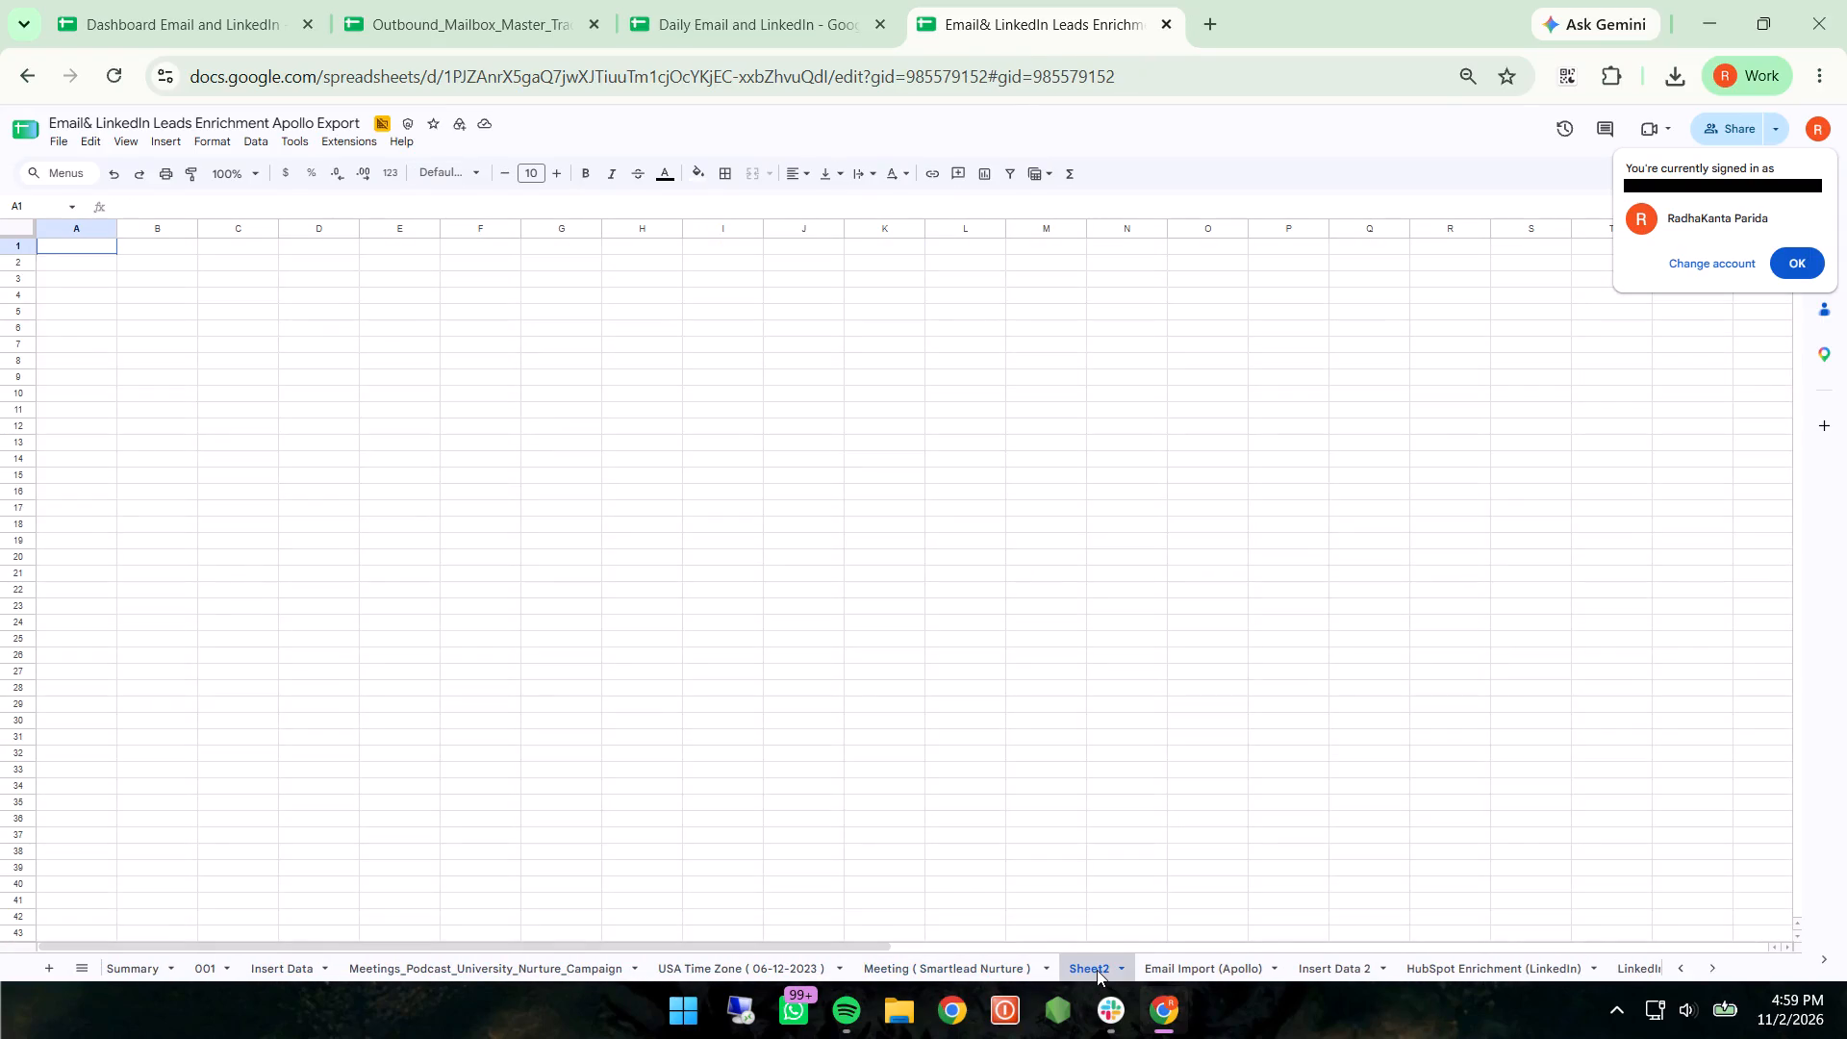
pyautogui.hscroll(-8, 1368, 819)
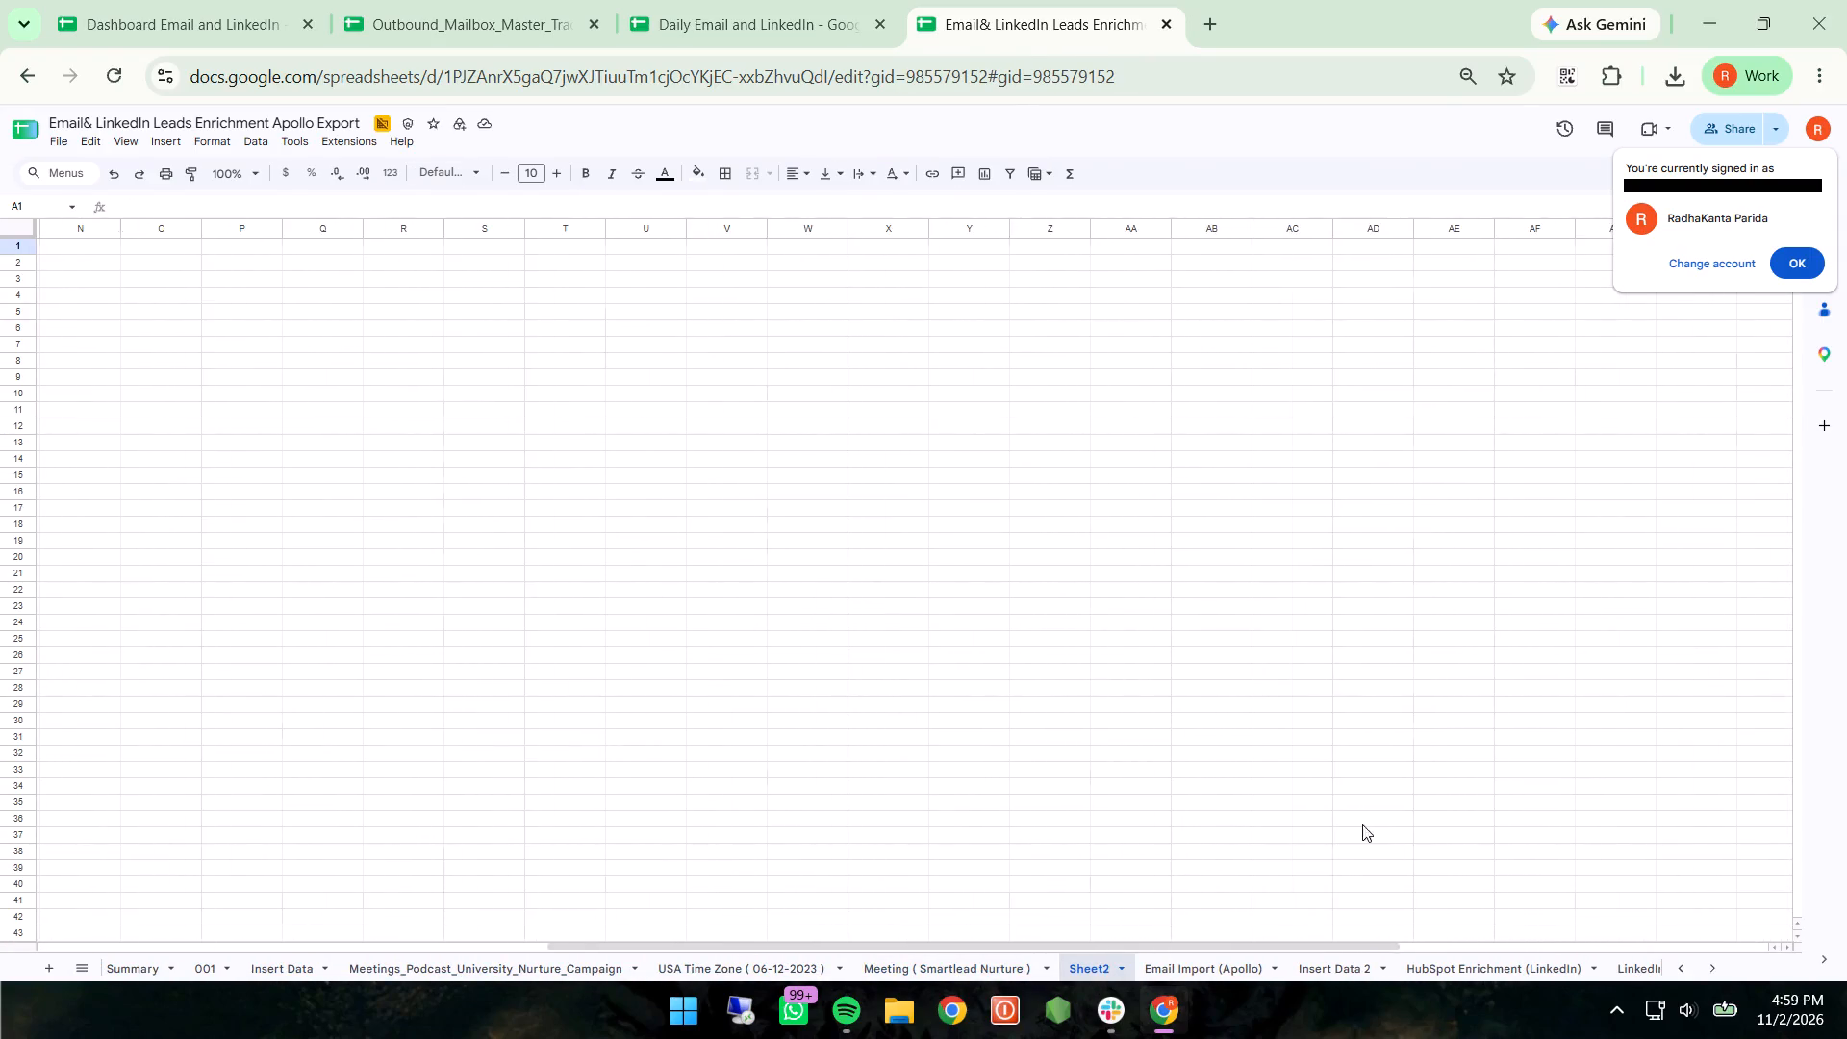
# Look through the remaining sheets from Email Import (Apollo) to n8n-sheet, including the HubSpot and LinkedIn ones, and review the full sheet list.
pyautogui.click(1222, 968)
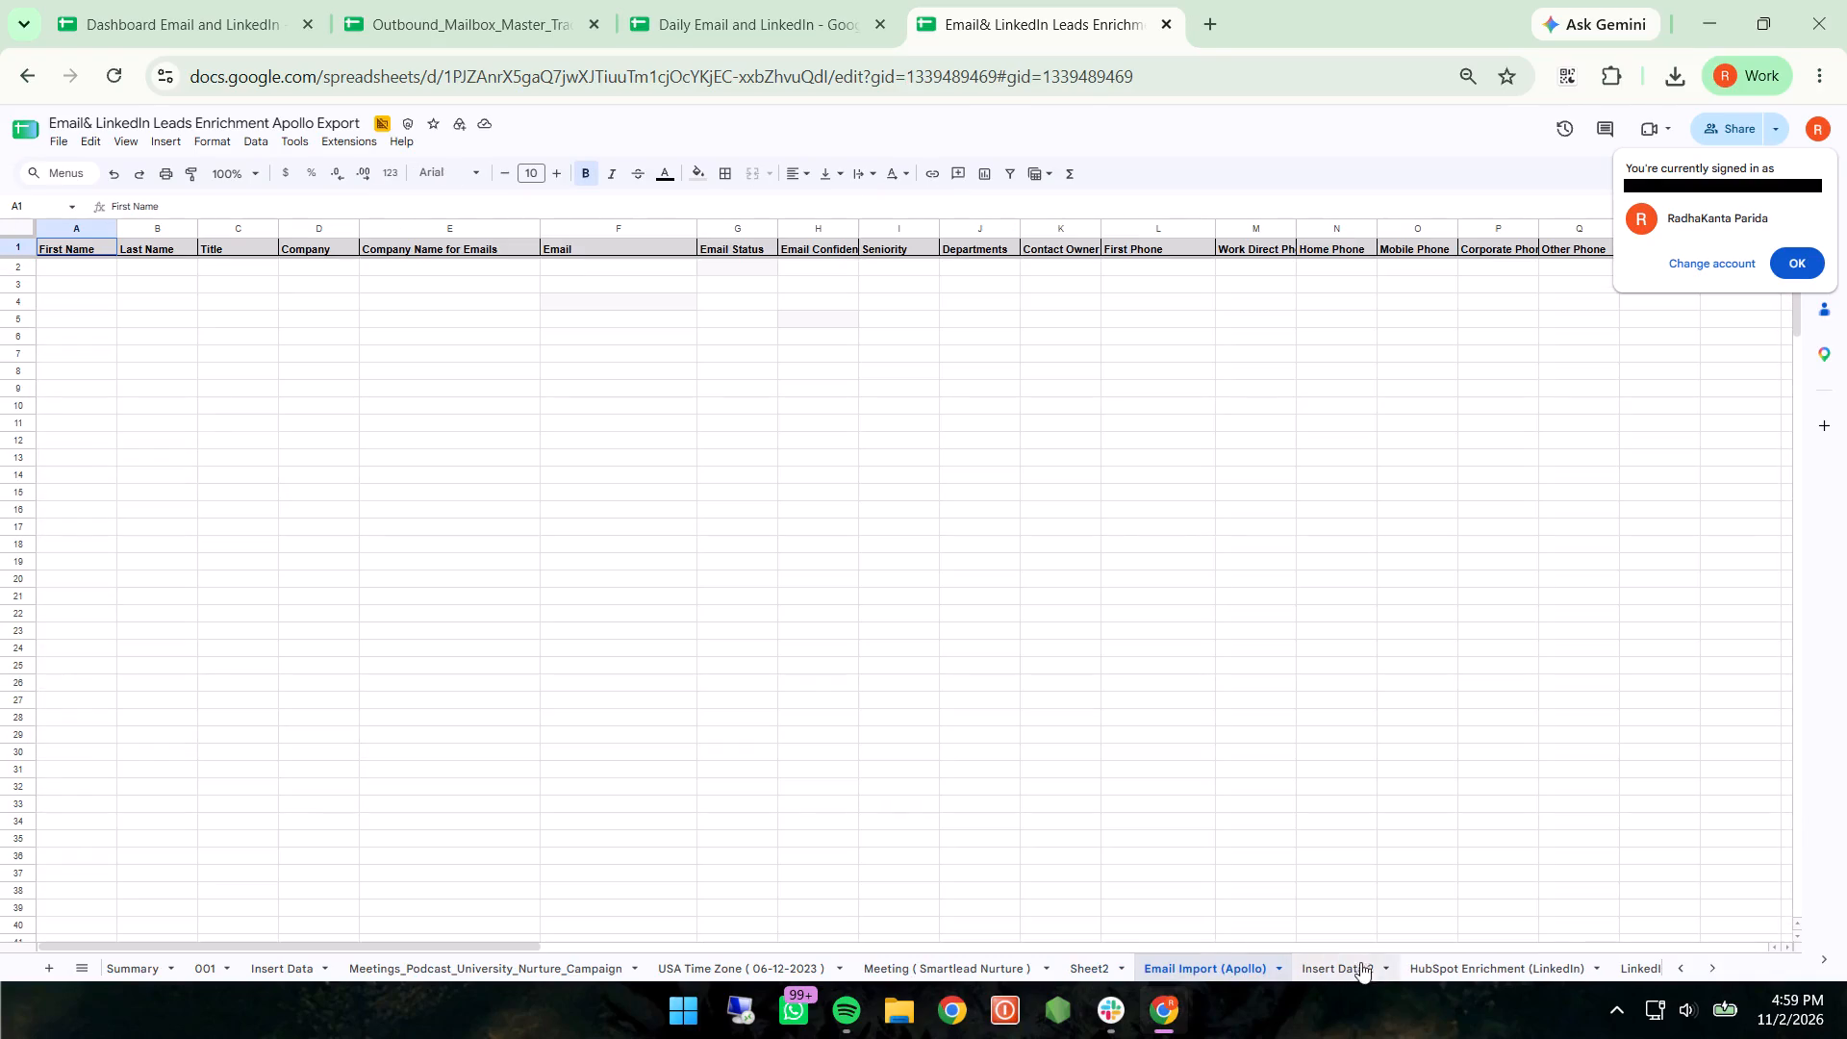
pyautogui.click(1354, 968)
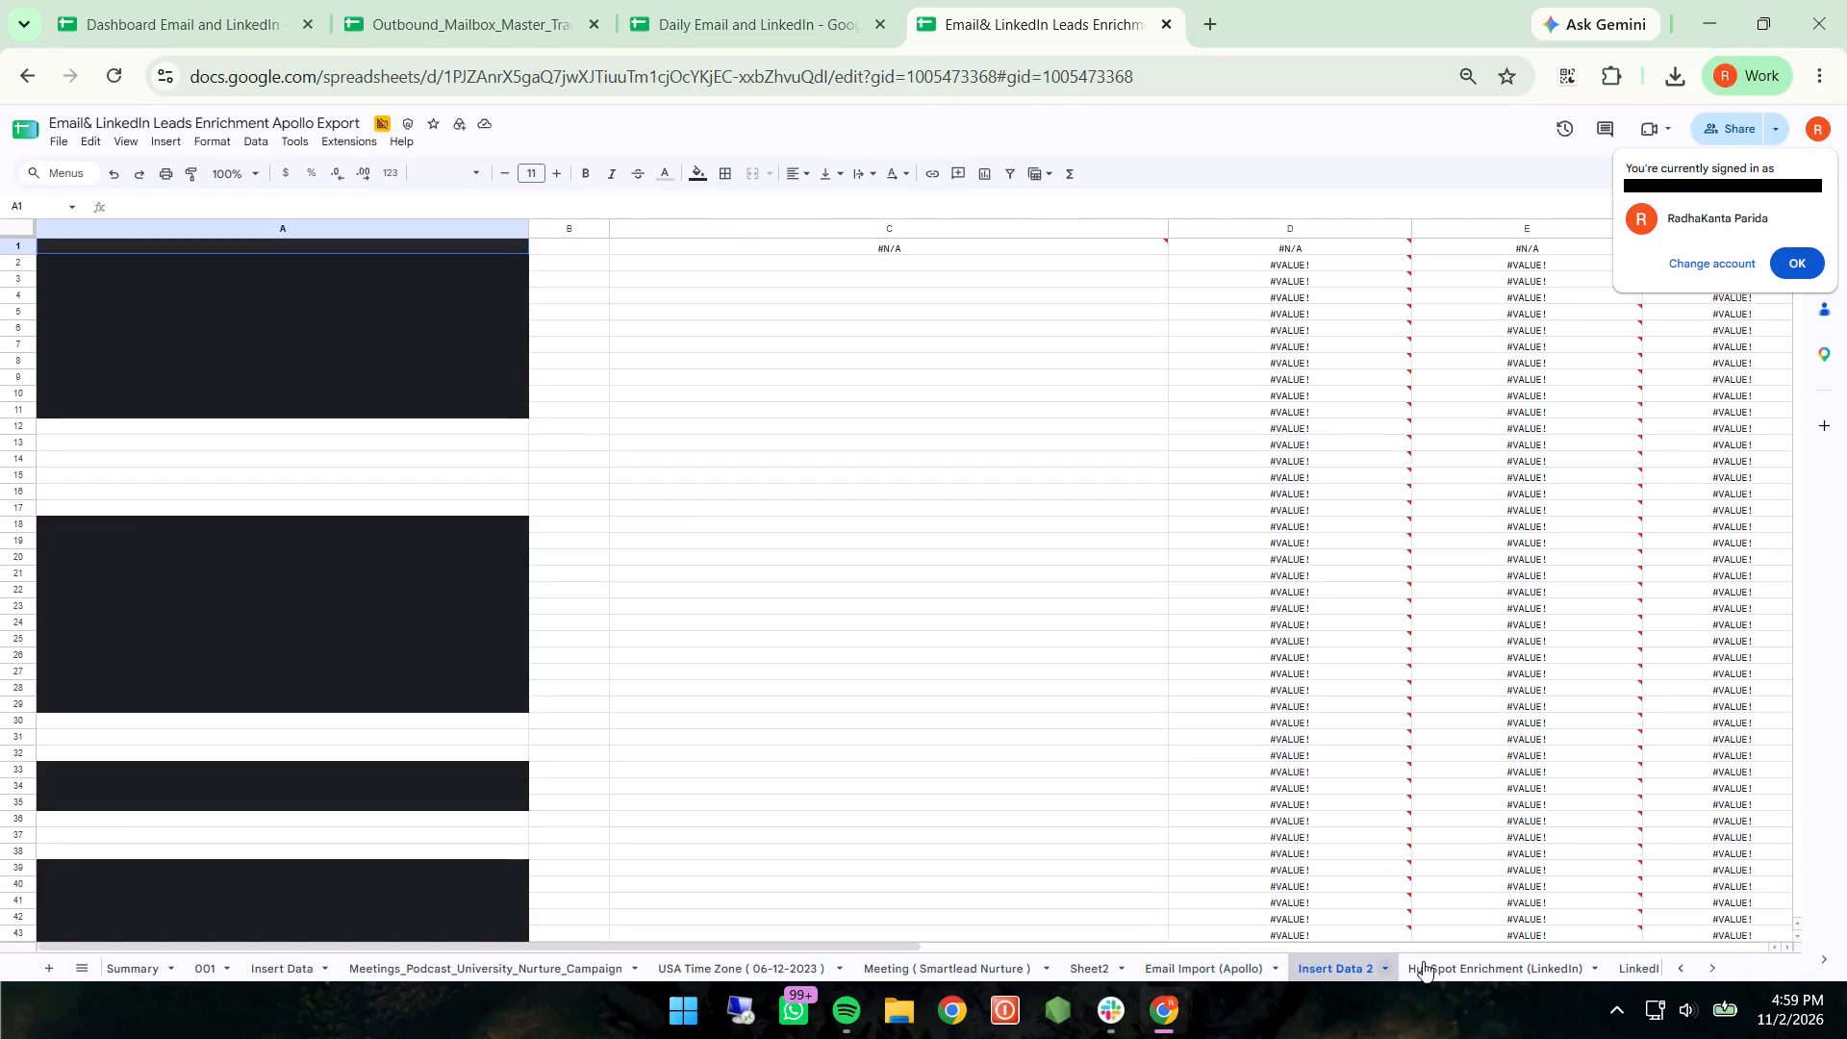
pyautogui.click(1472, 967)
pyautogui.hscroll(-1, 1472, 967)
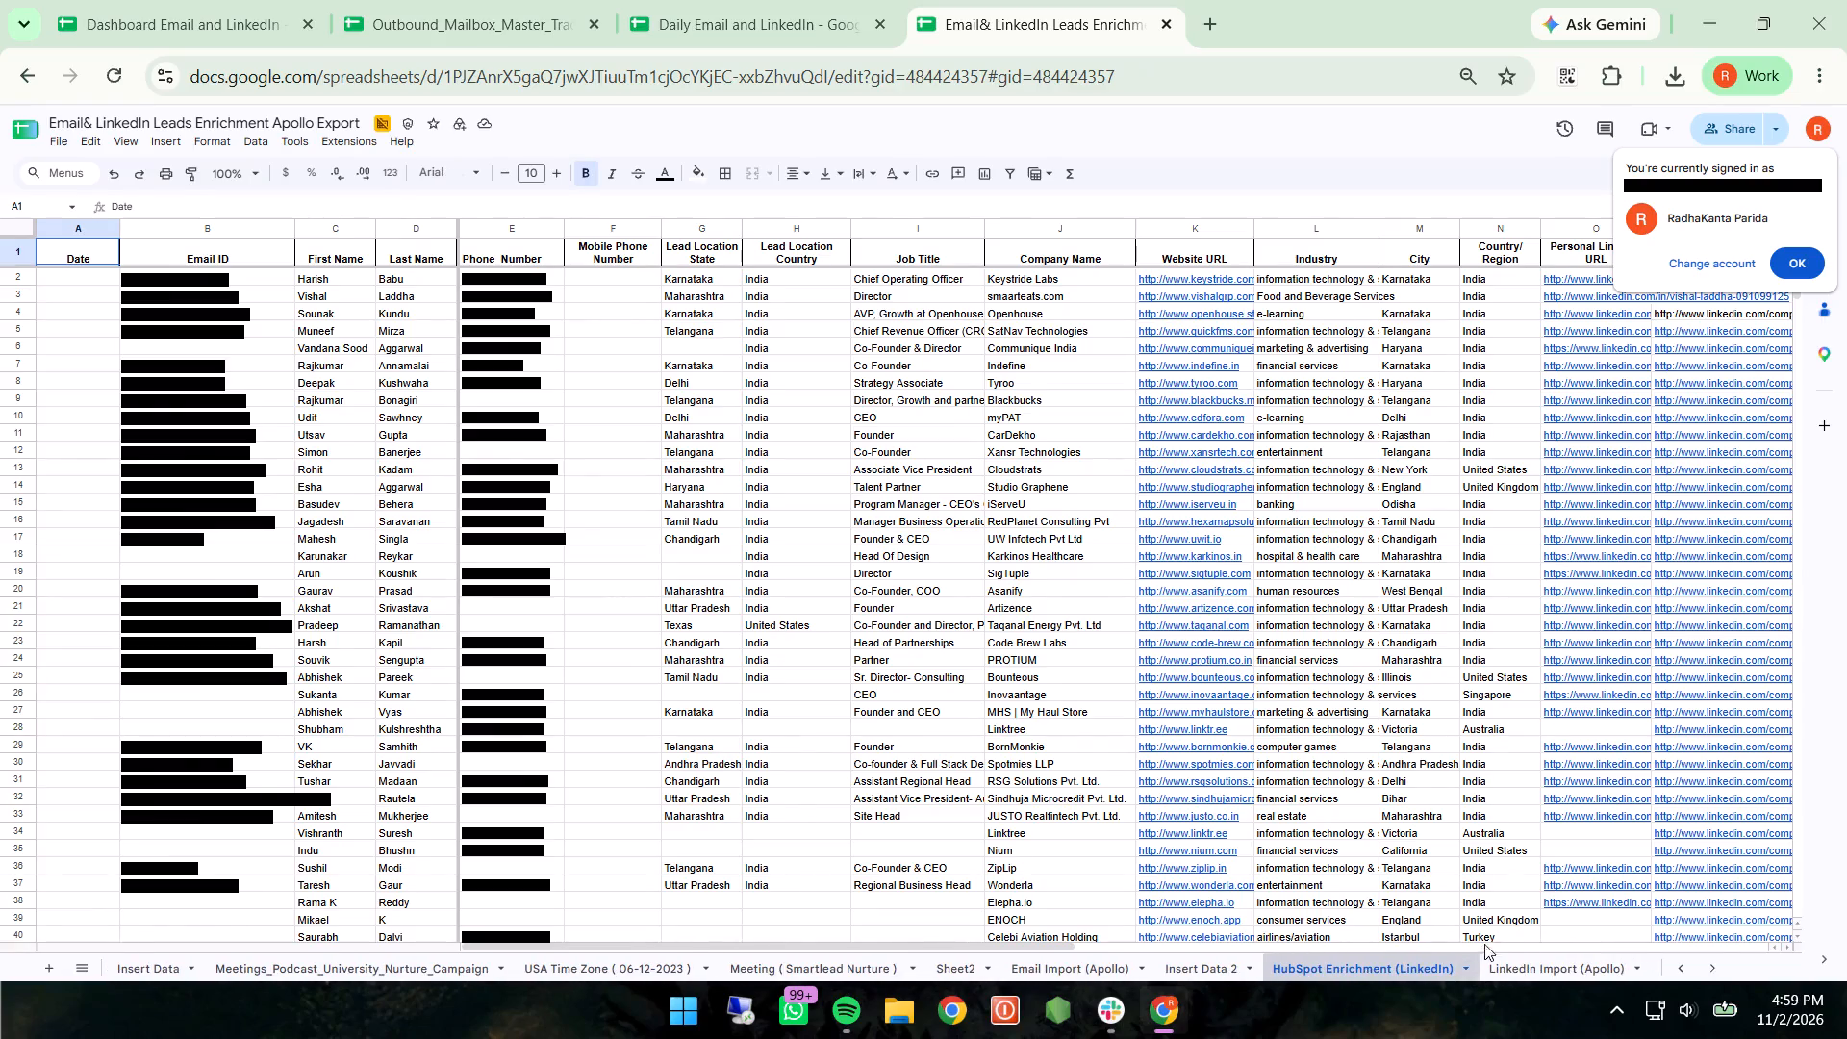
pyautogui.click(1510, 965)
pyautogui.hscroll(-4, 1510, 965)
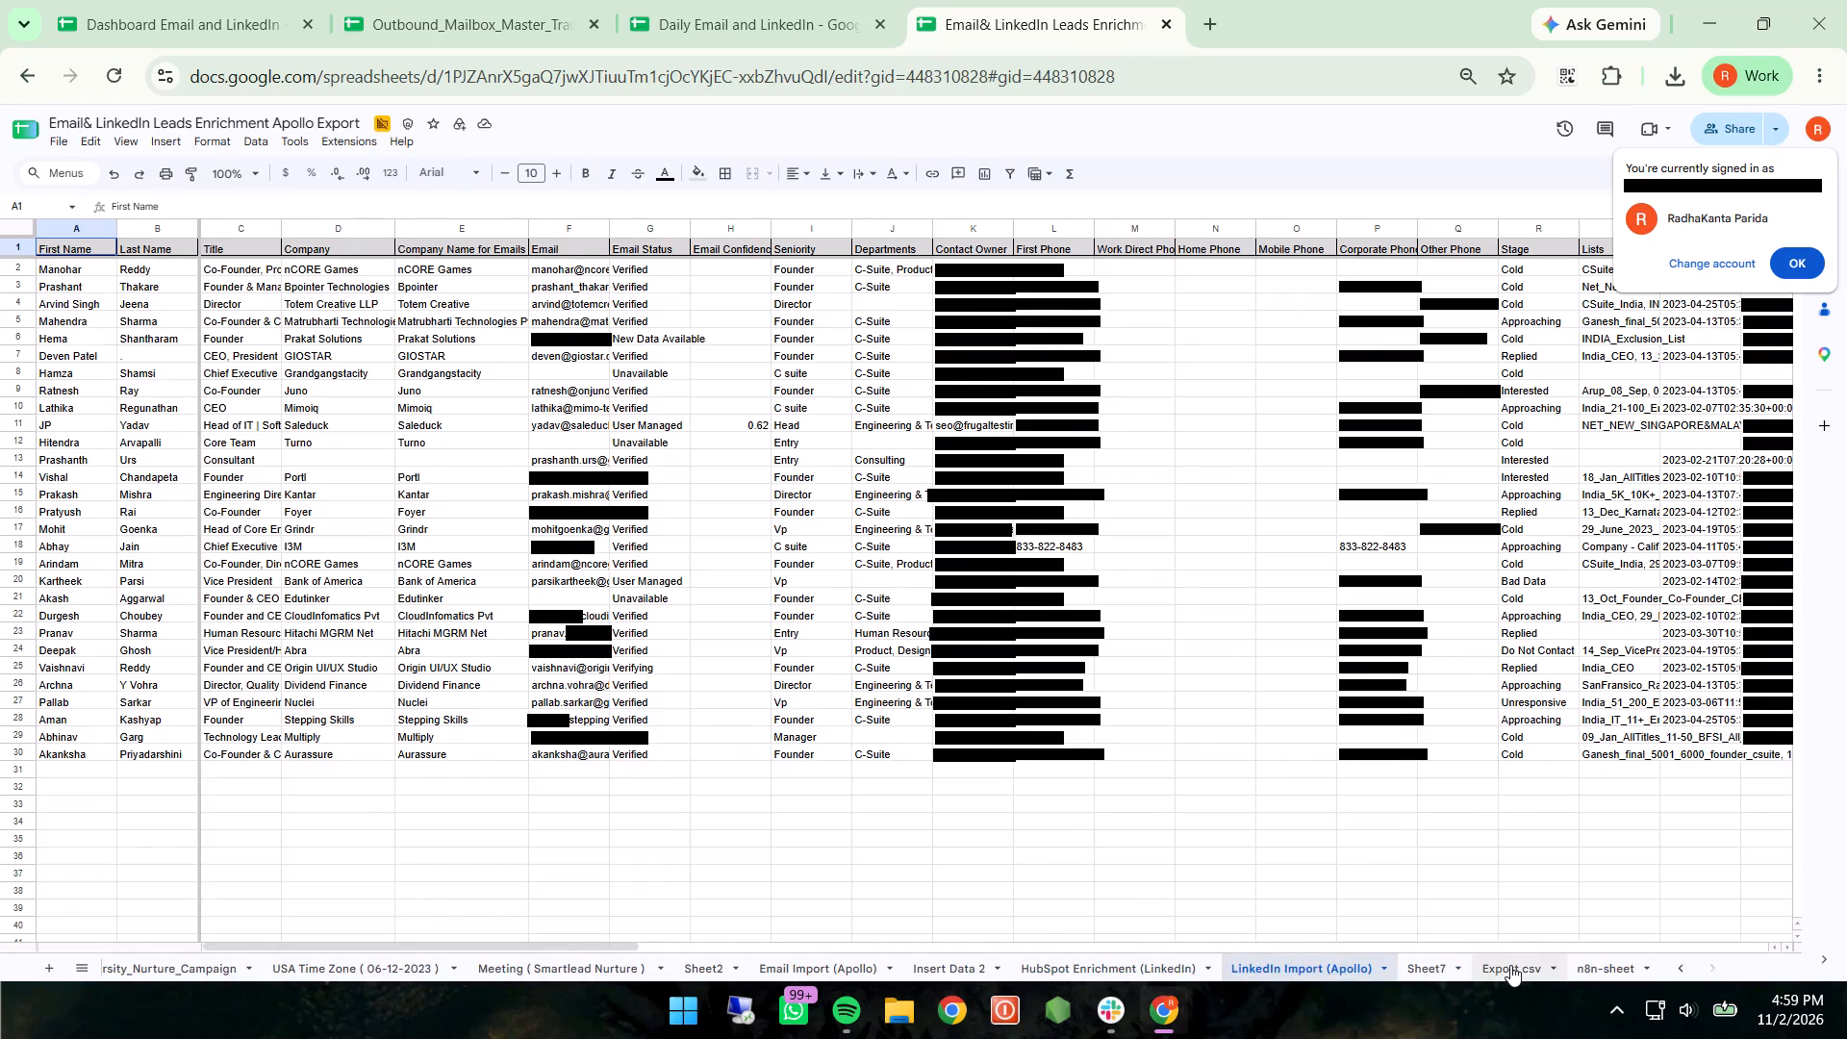
pyautogui.click(1436, 973)
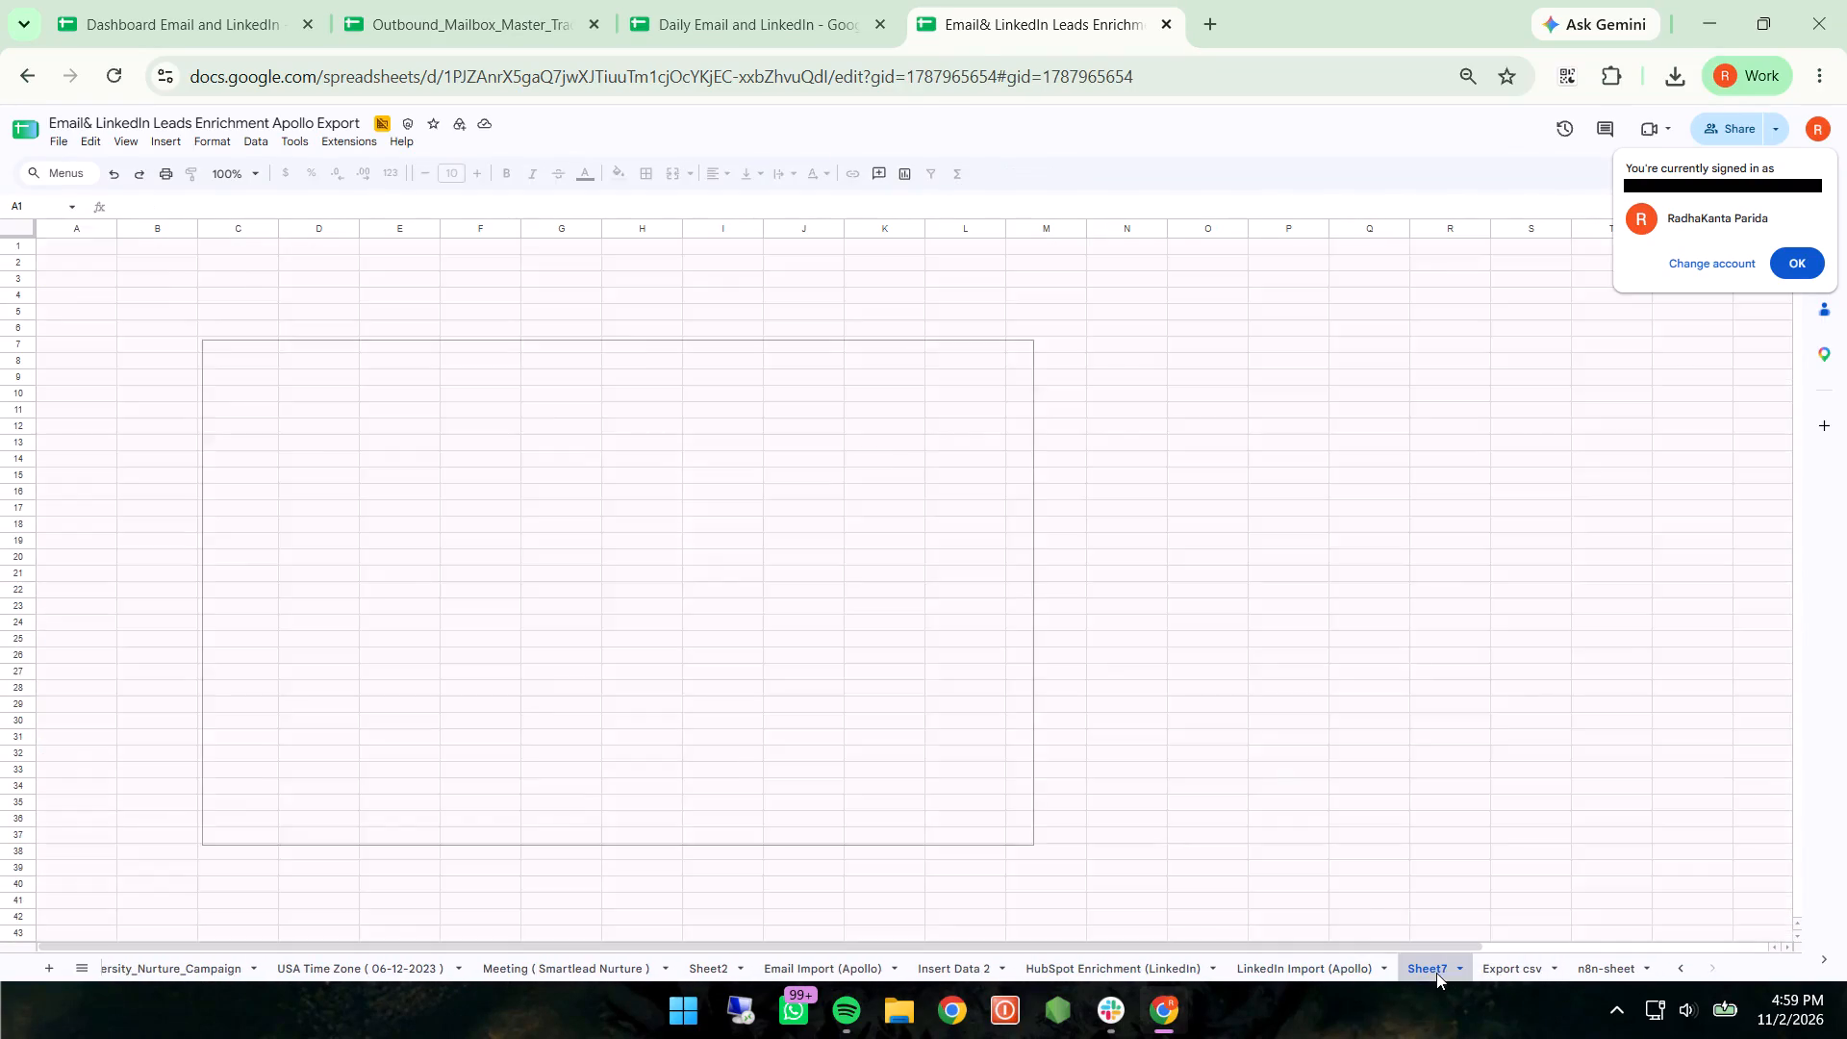
pyautogui.click(1503, 972)
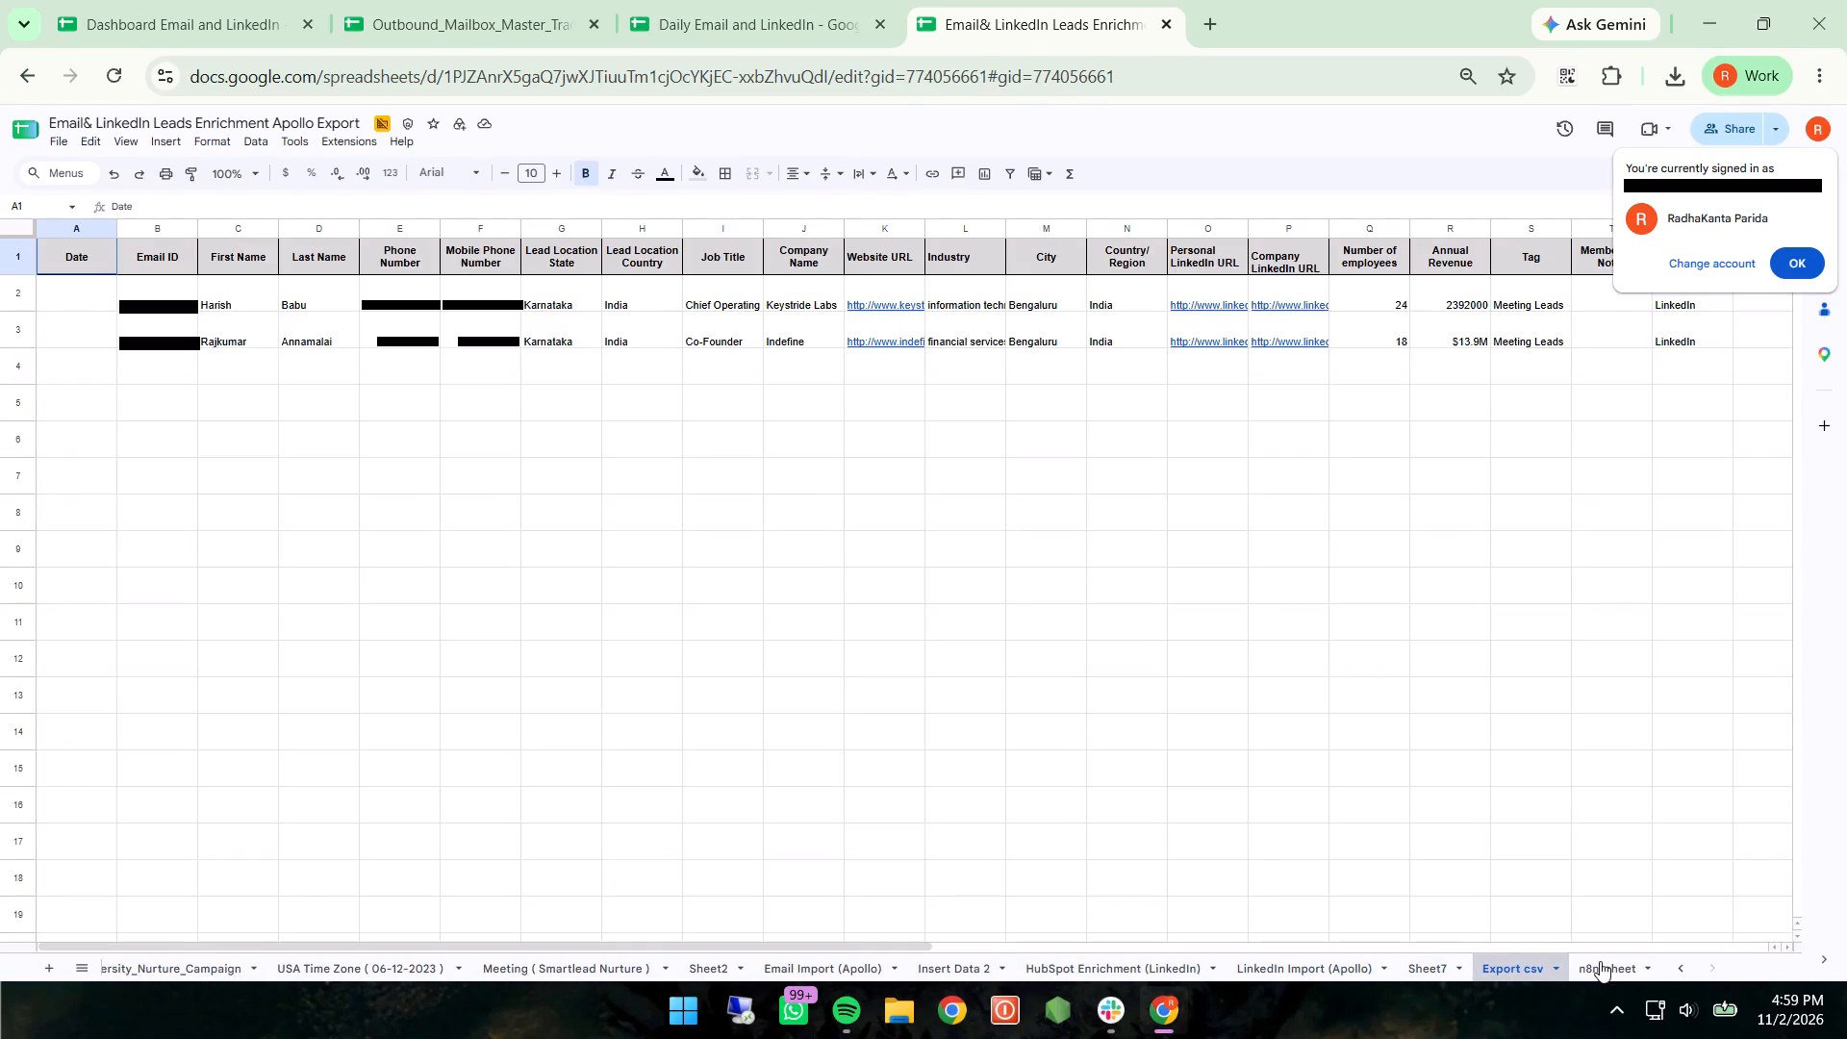
pyautogui.click(1600, 961)
pyautogui.hscroll(-4, 1600, 961)
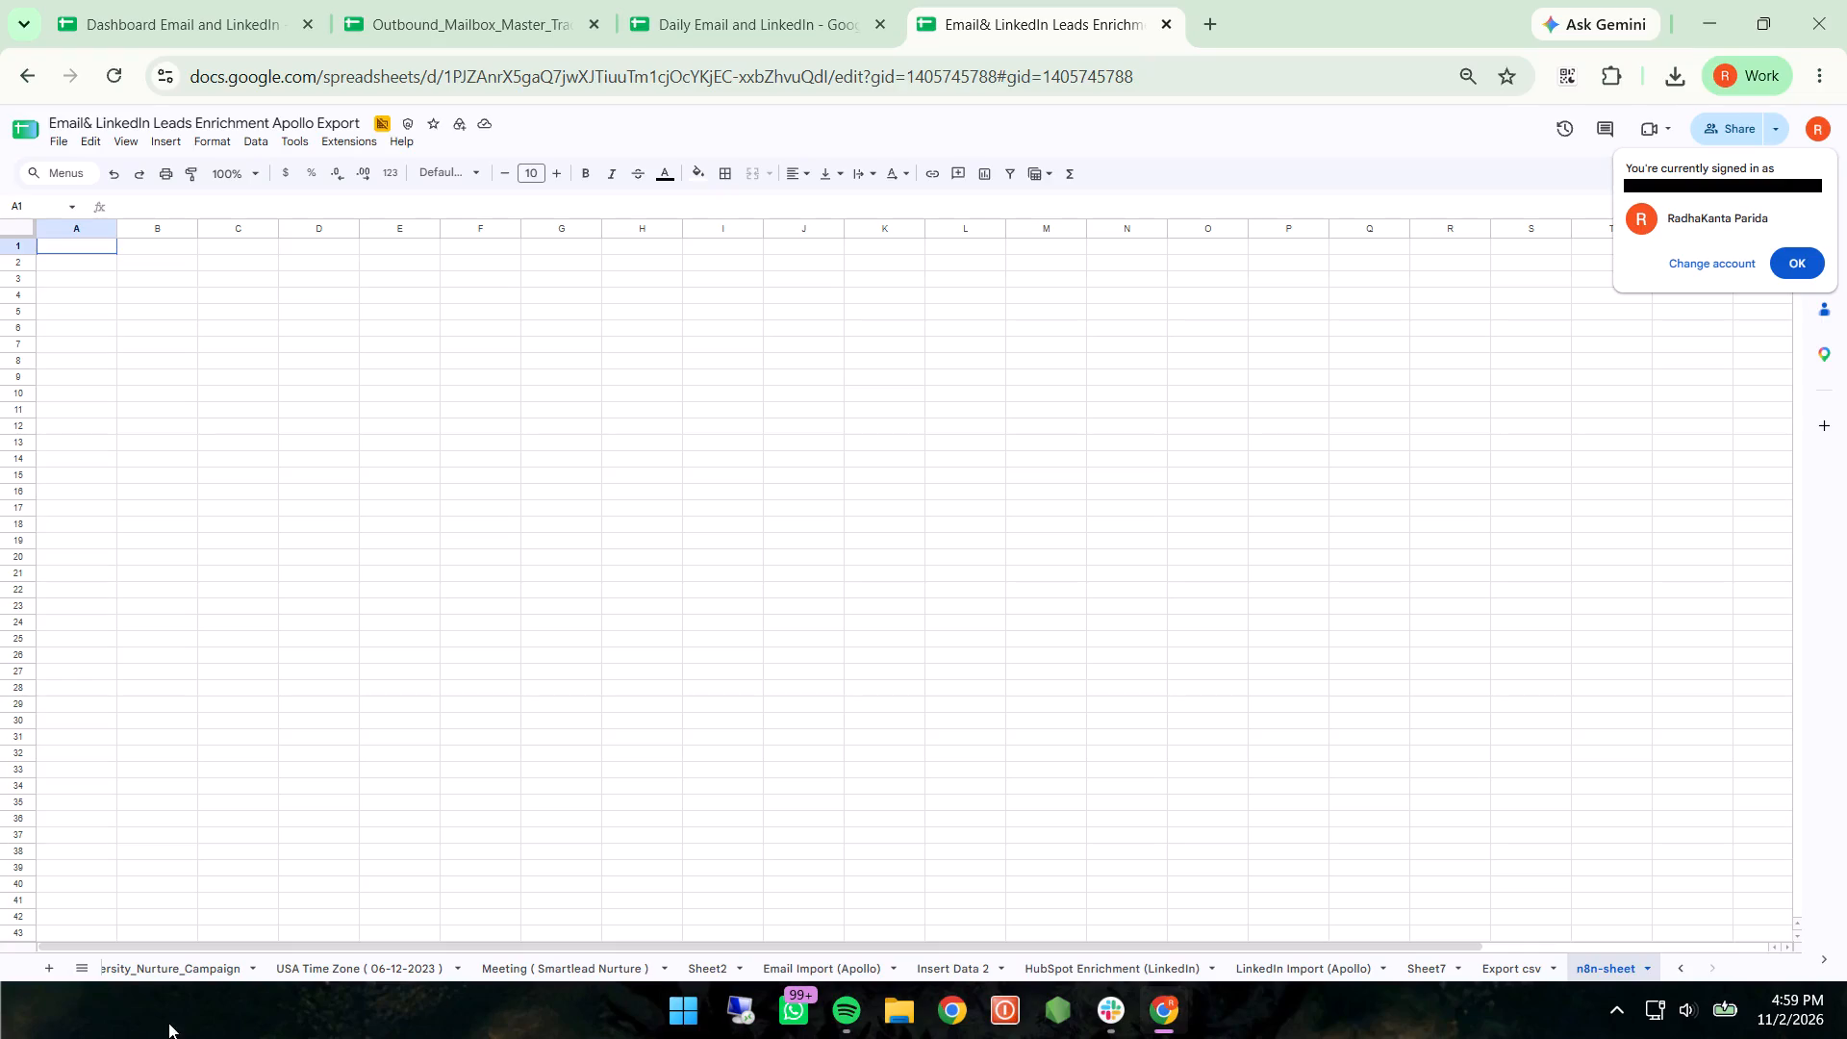
pyautogui.click(75, 961)
pyautogui.scroll(-7, 241, 835)
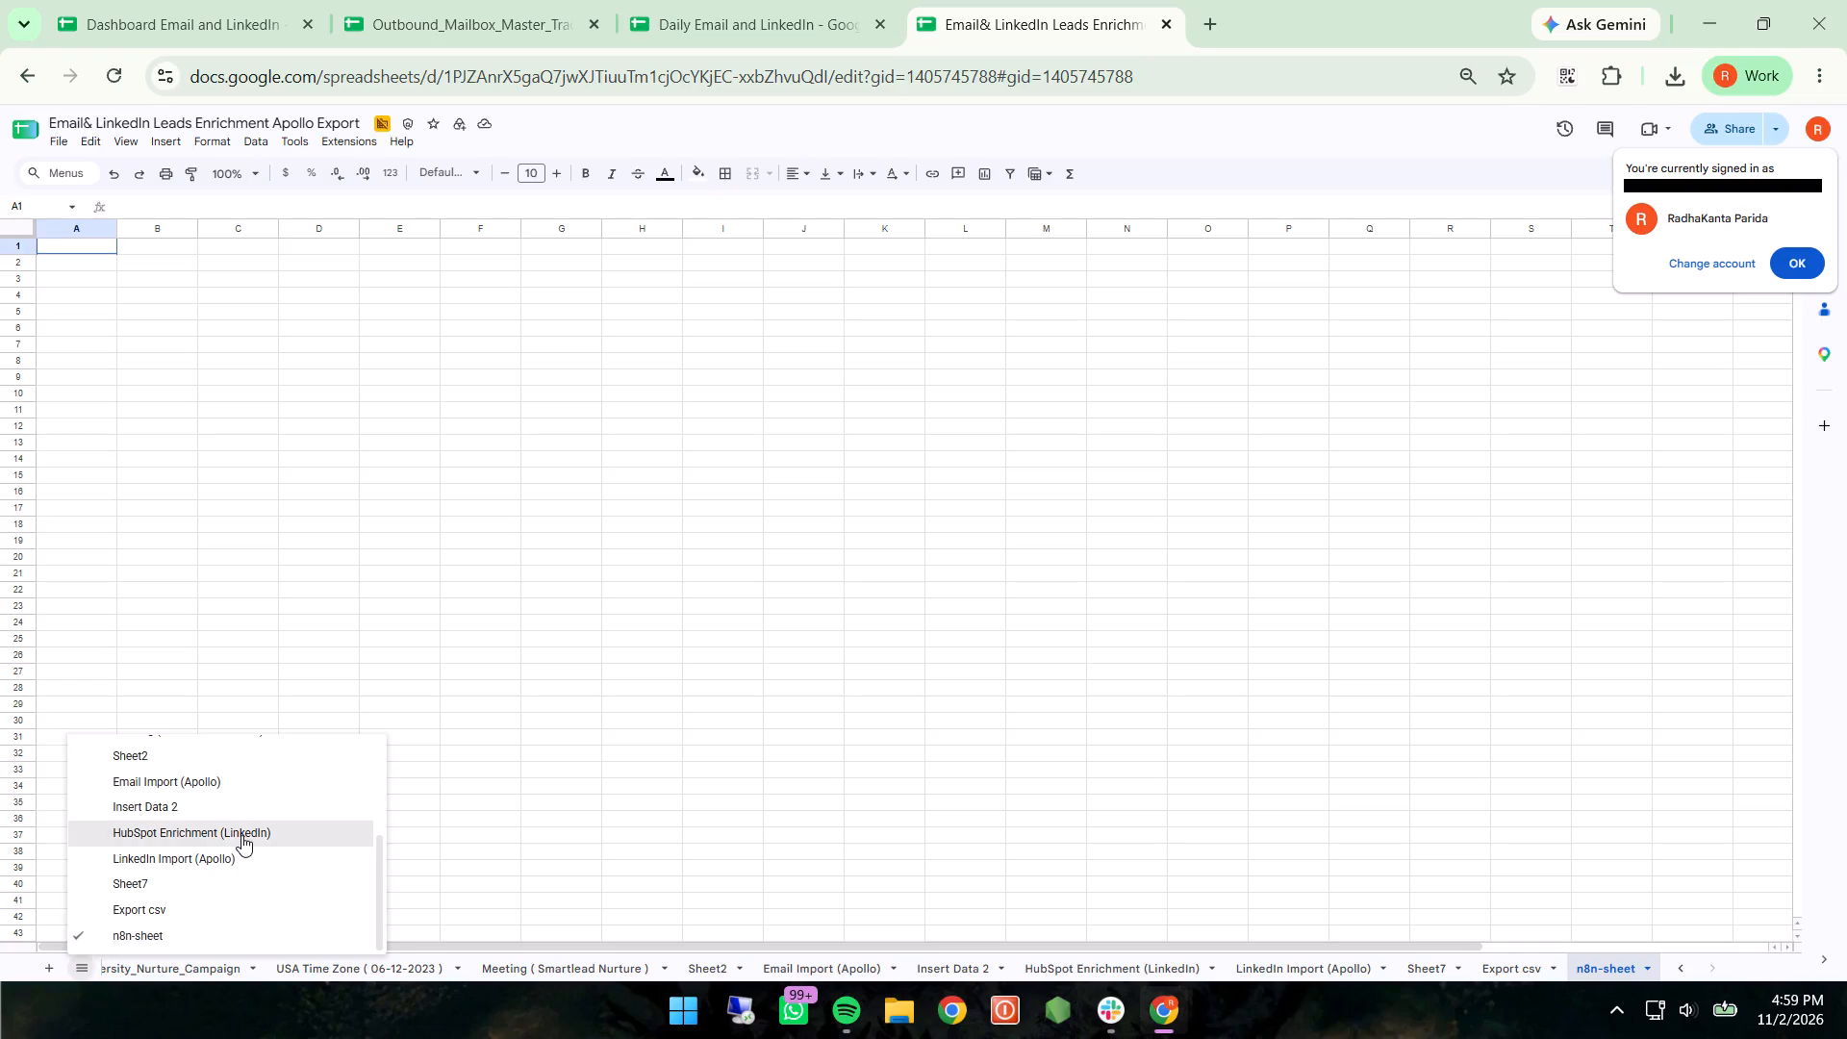
pyautogui.scroll(4, 241, 835)
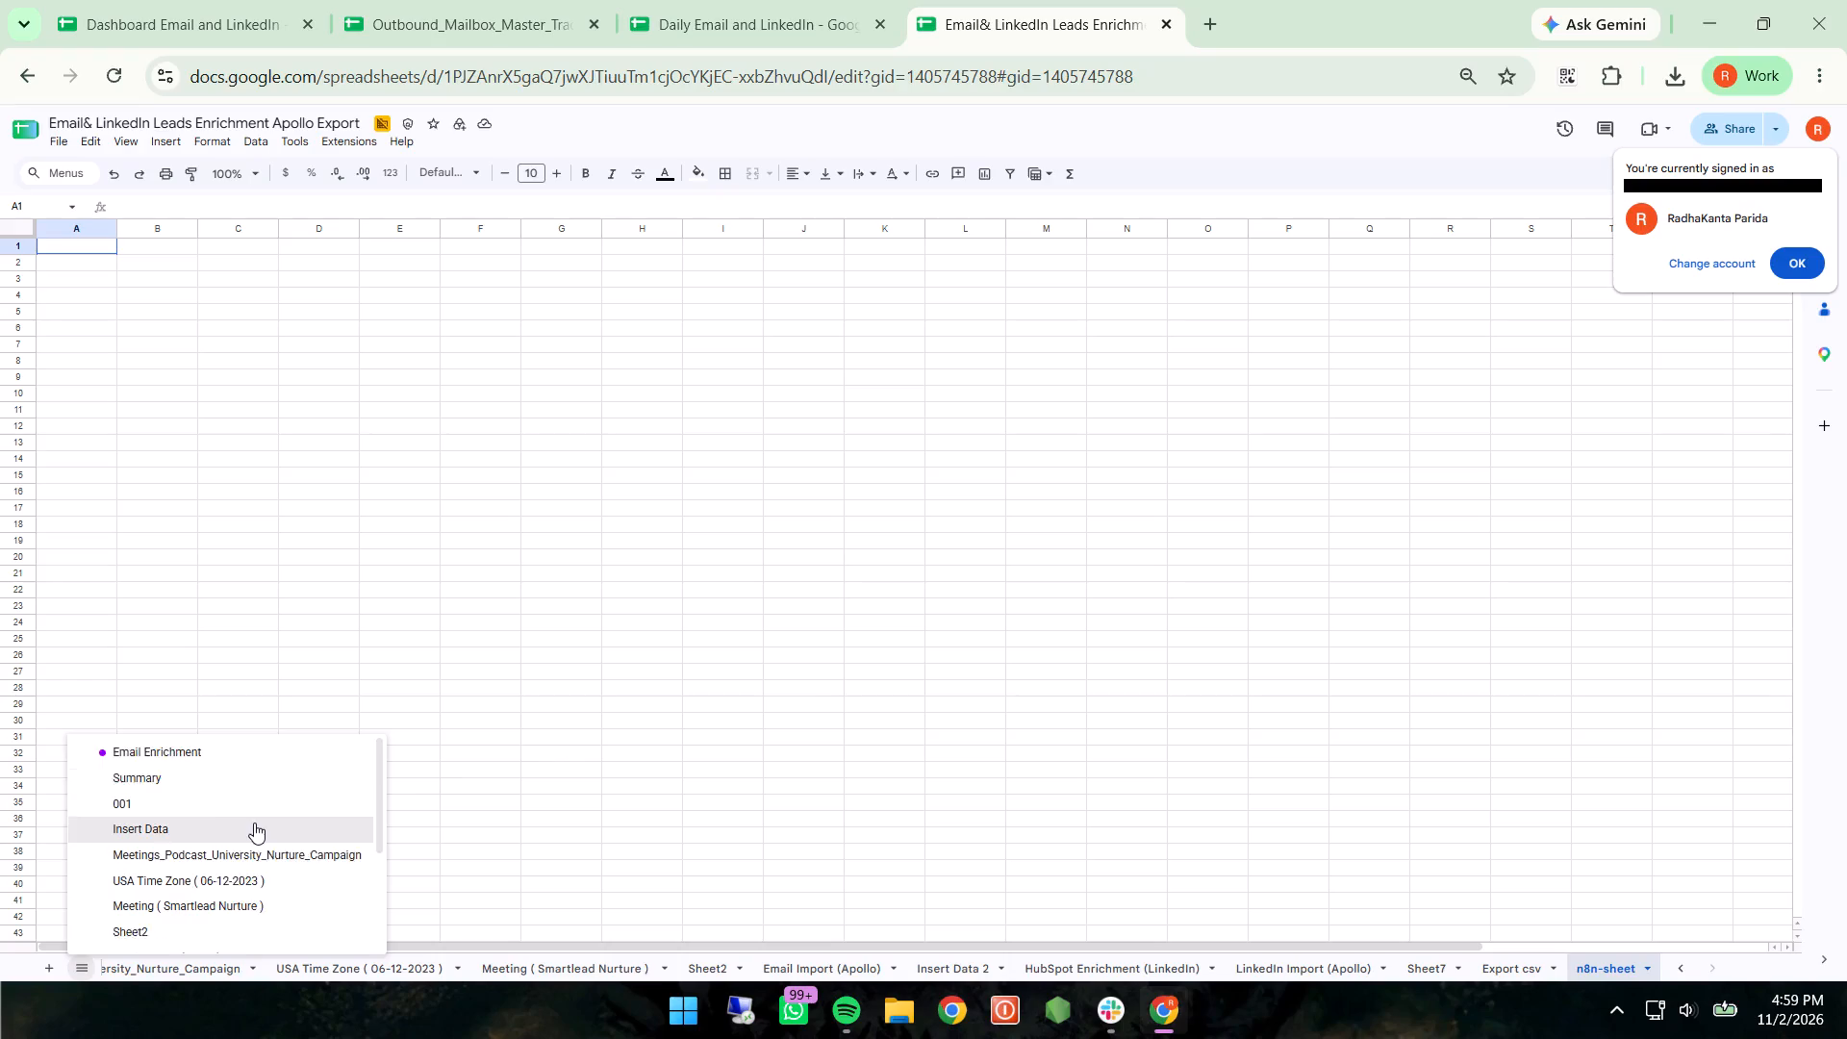
pyautogui.scroll(-7, 254, 823)
pyautogui.click(940, 768)
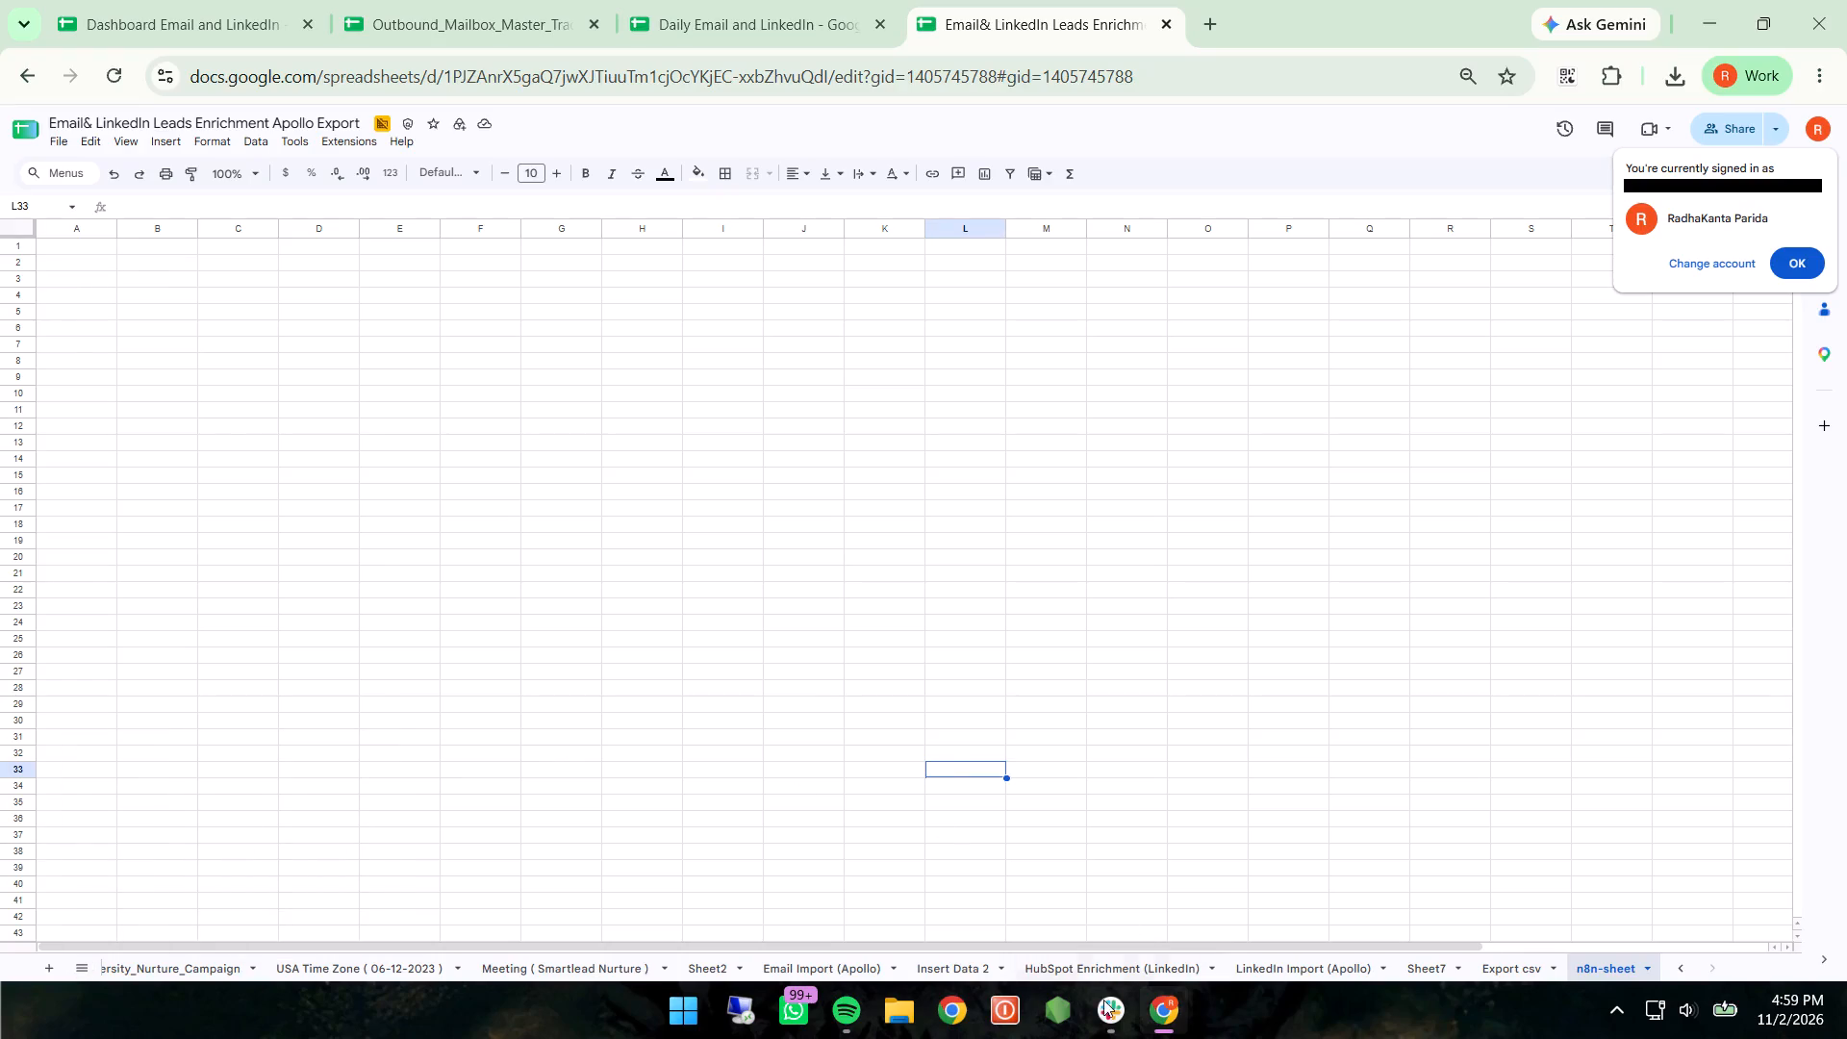
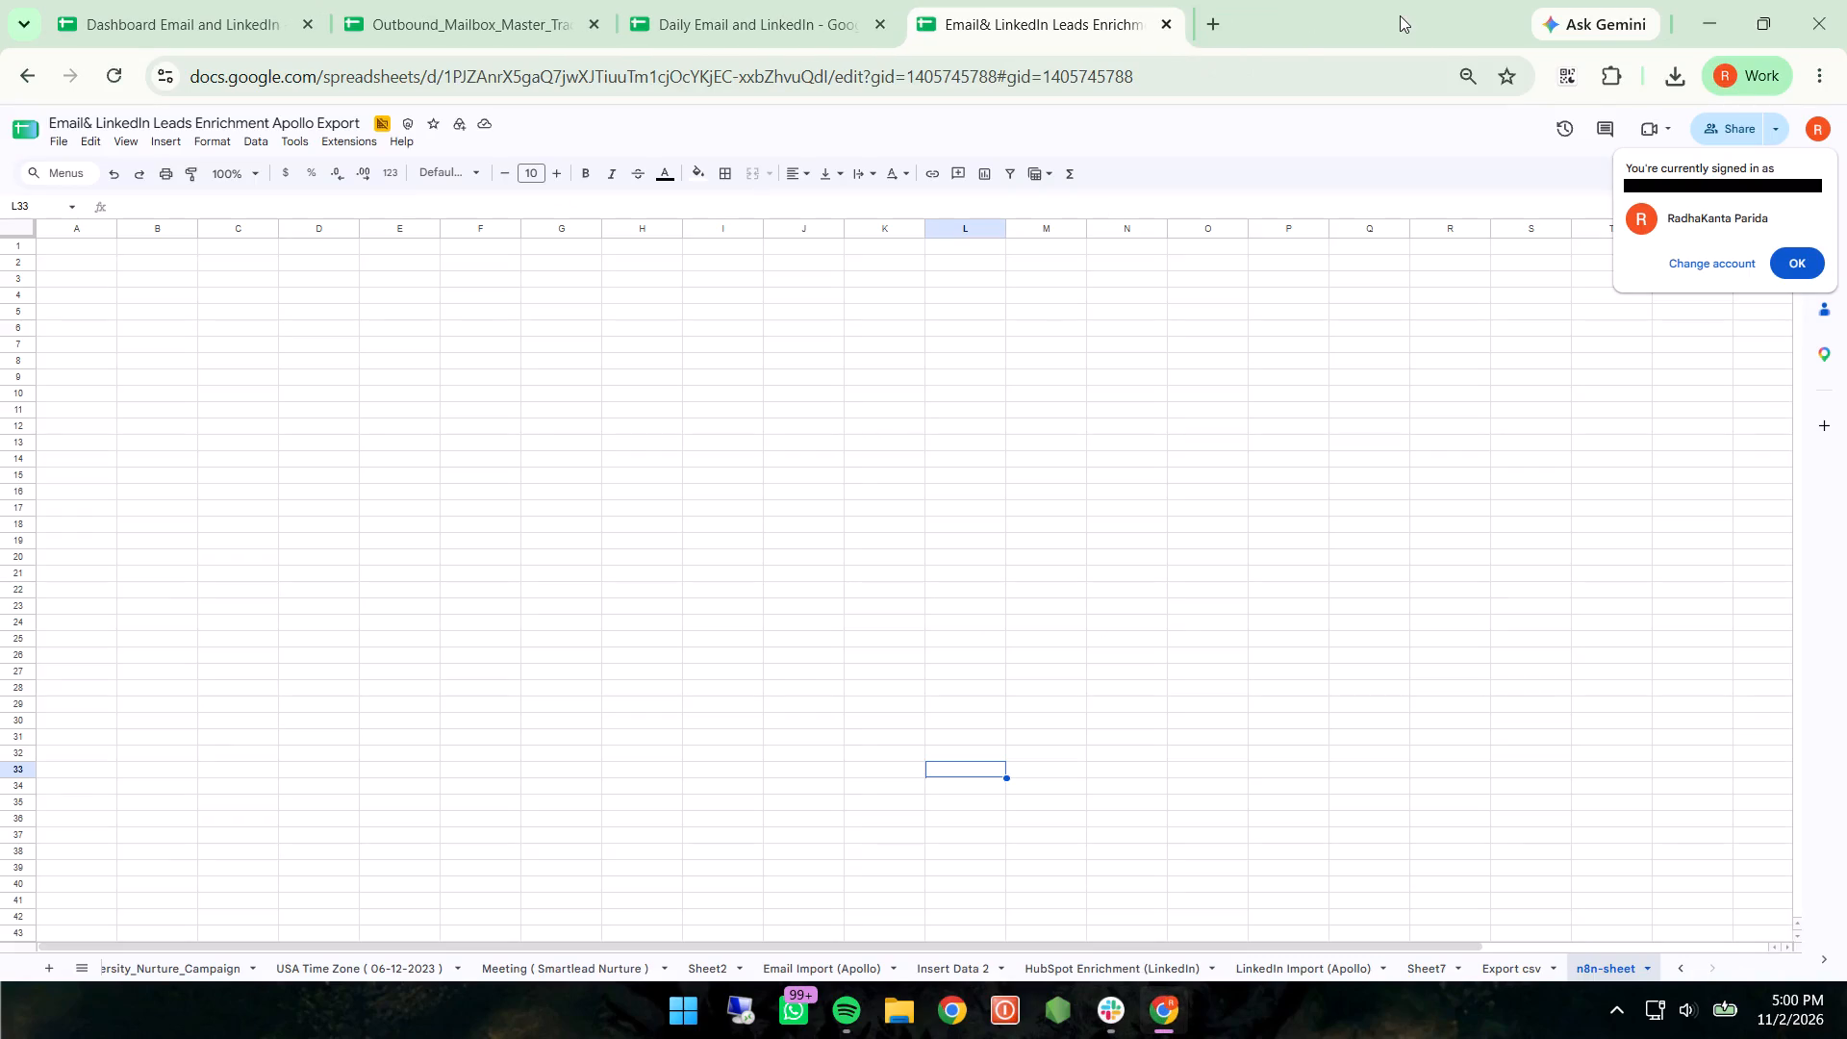
# Look back through the leads enrichment spreadsheet's sheets from Summary to USA Time Zone ( 06-12-2023 ).
pyautogui.scroll(4, 1181, 559)
pyautogui.hscroll(16, 1181, 559)
pyautogui.hscroll(6, 345, 968)
pyautogui.click(290, 968)
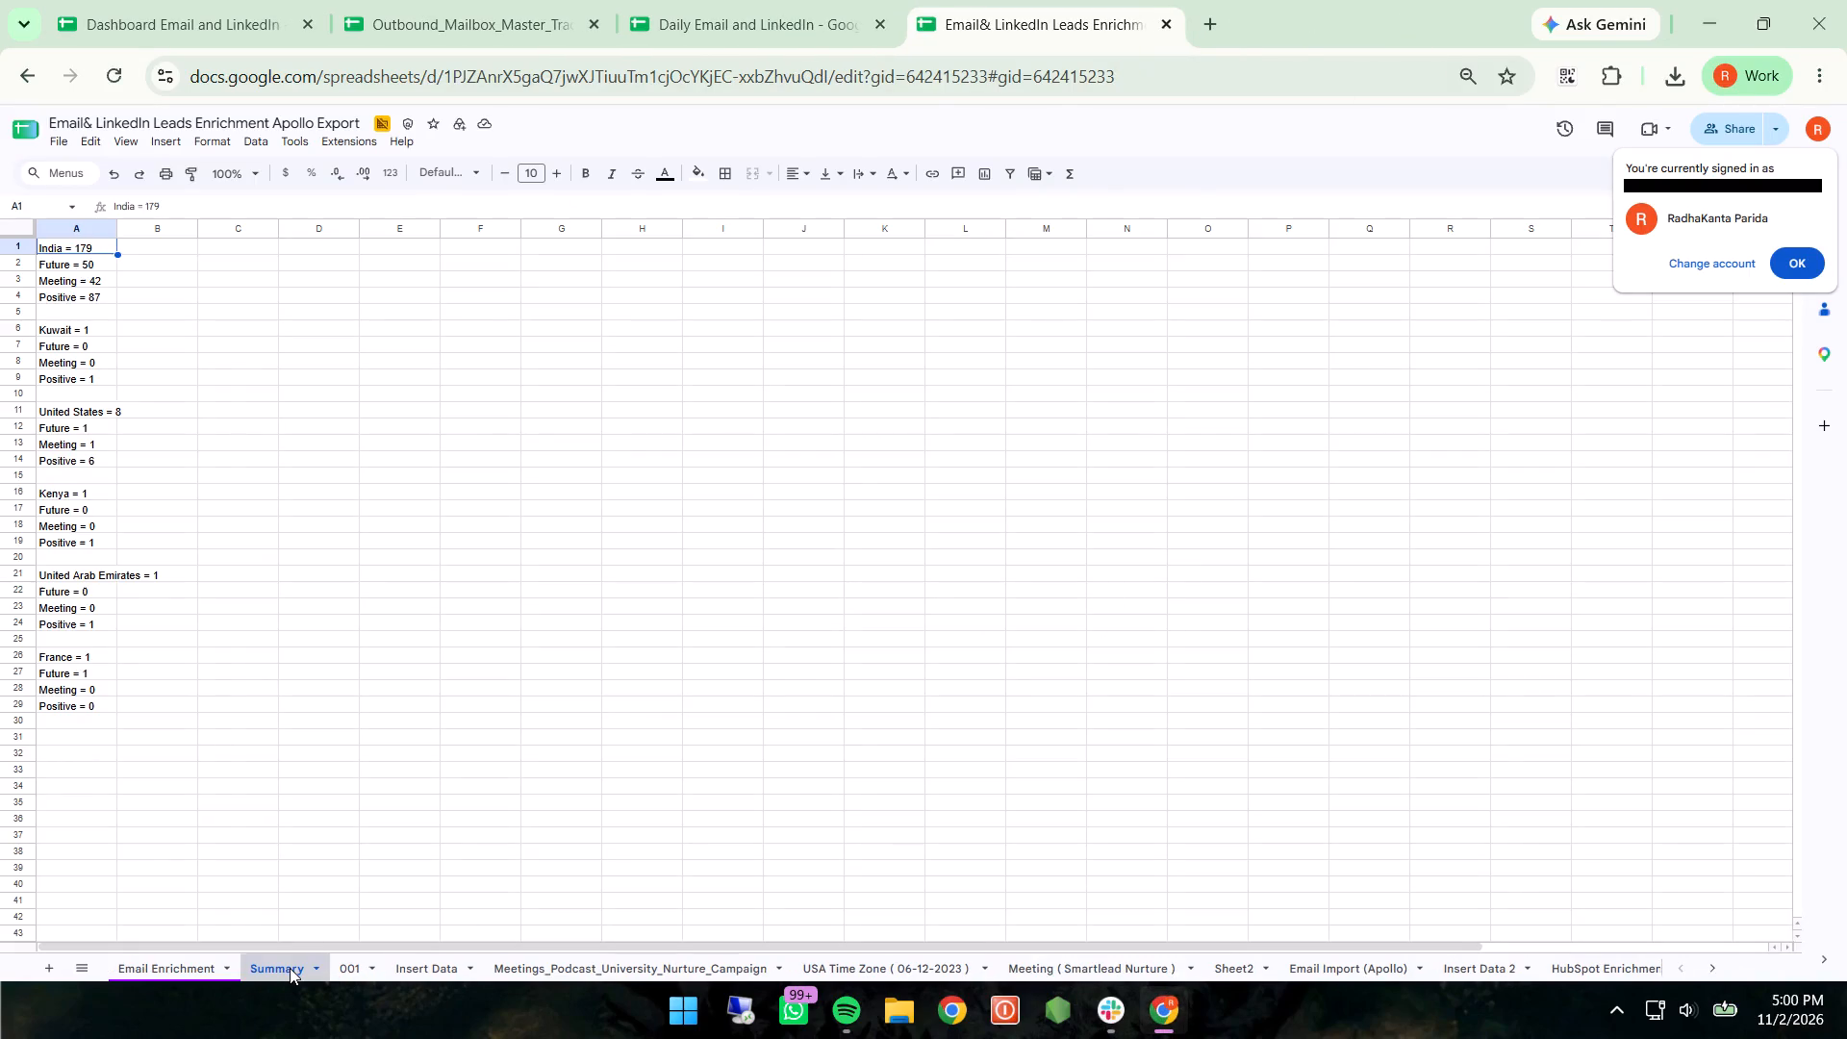
pyautogui.click(346, 964)
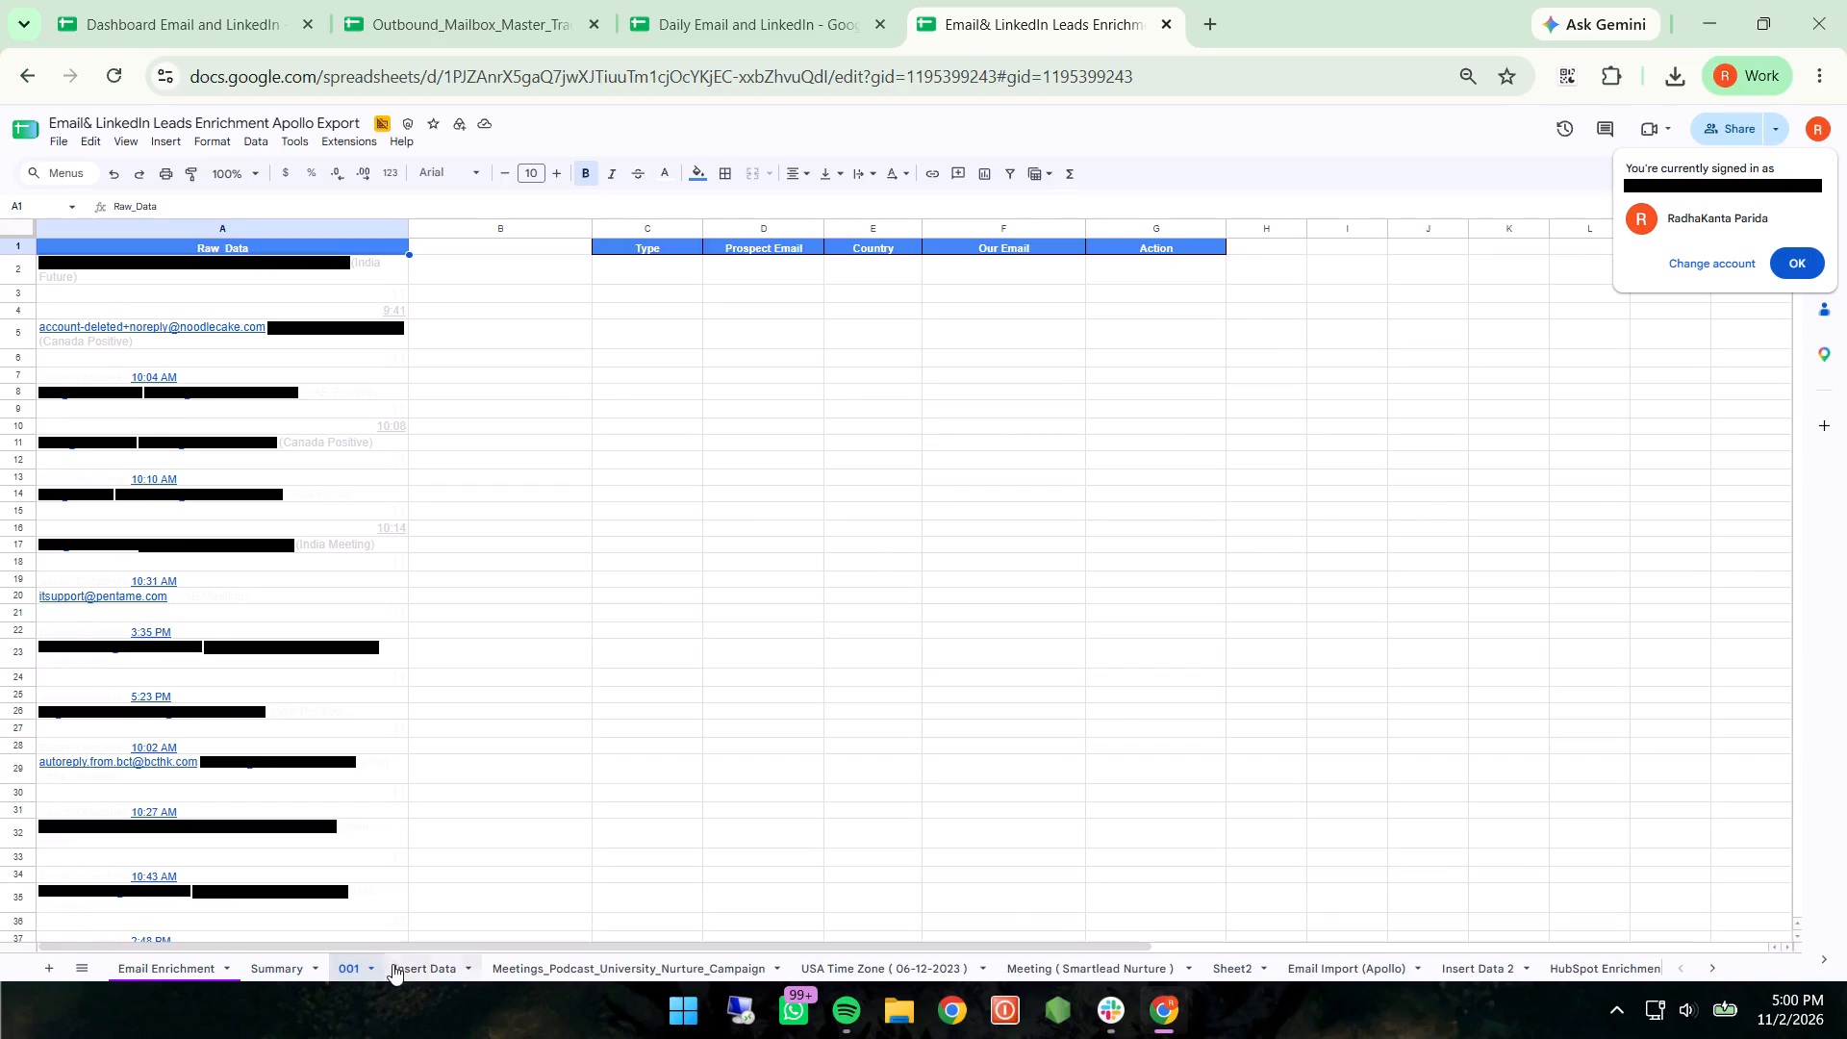
pyautogui.click(411, 964)
pyautogui.click(532, 960)
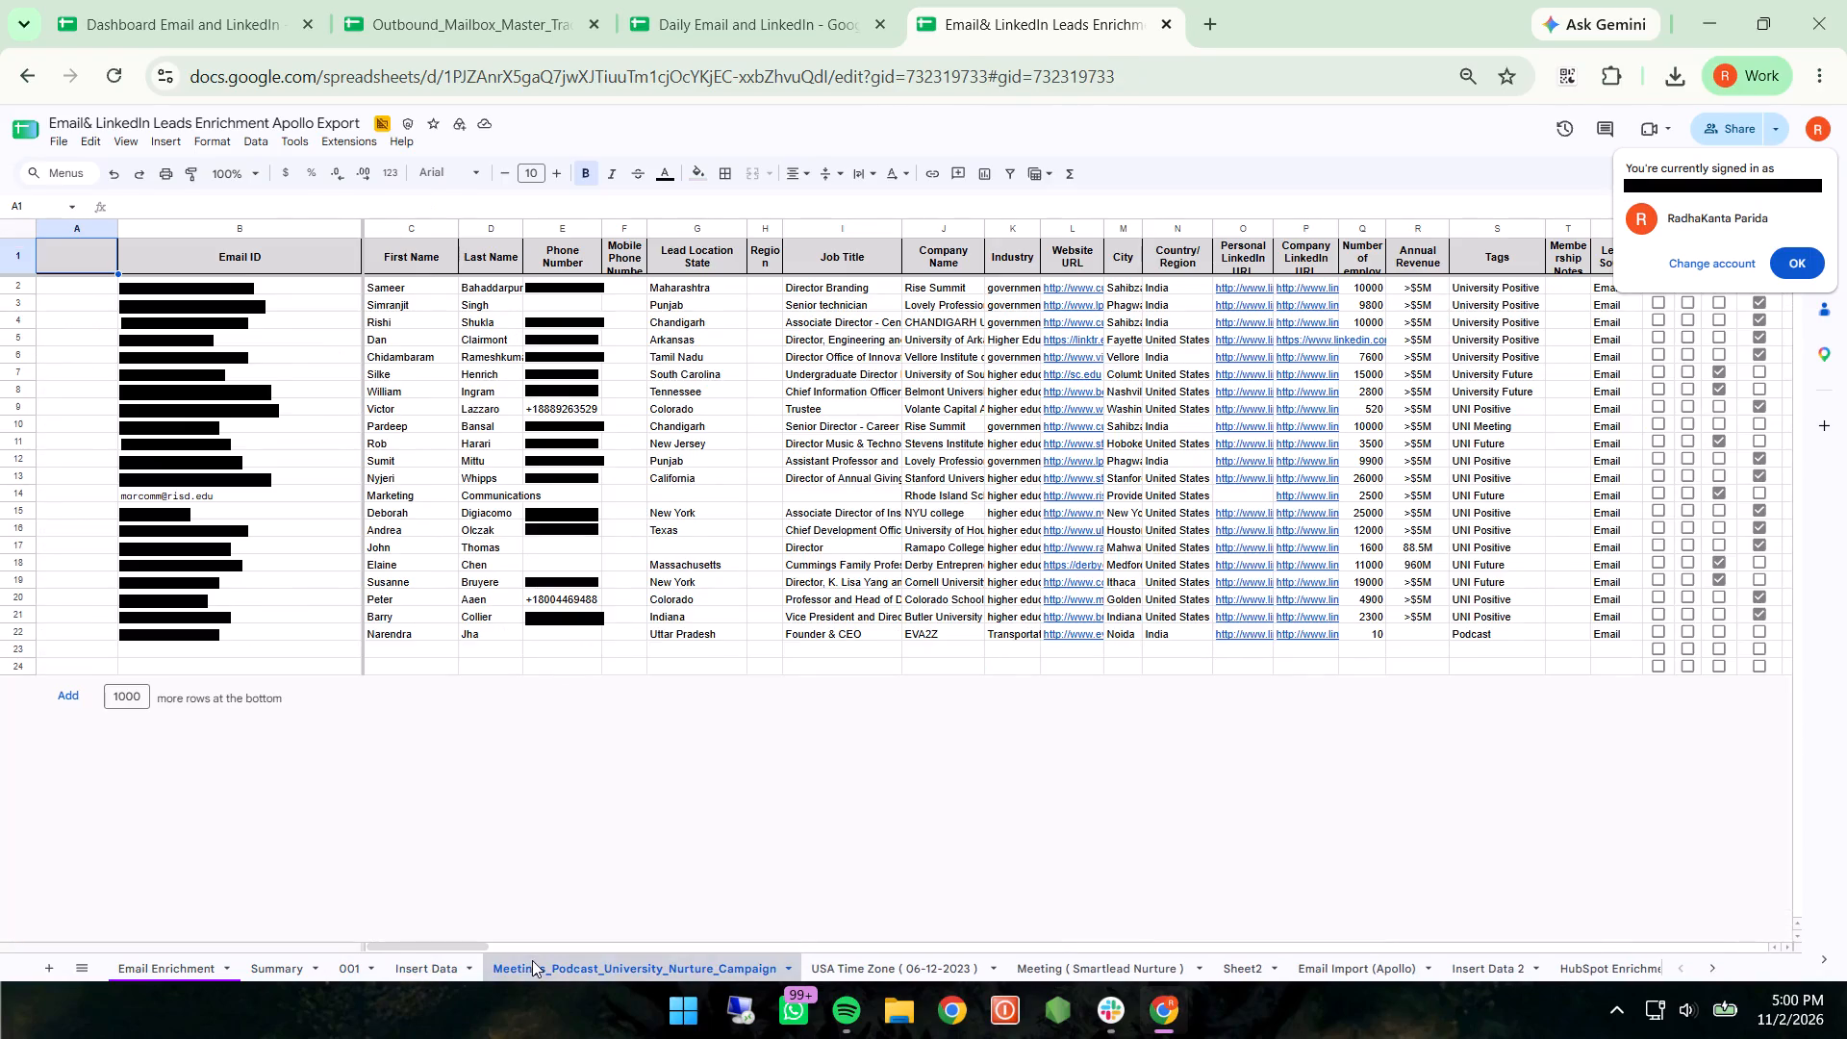
pyautogui.click(846, 956)
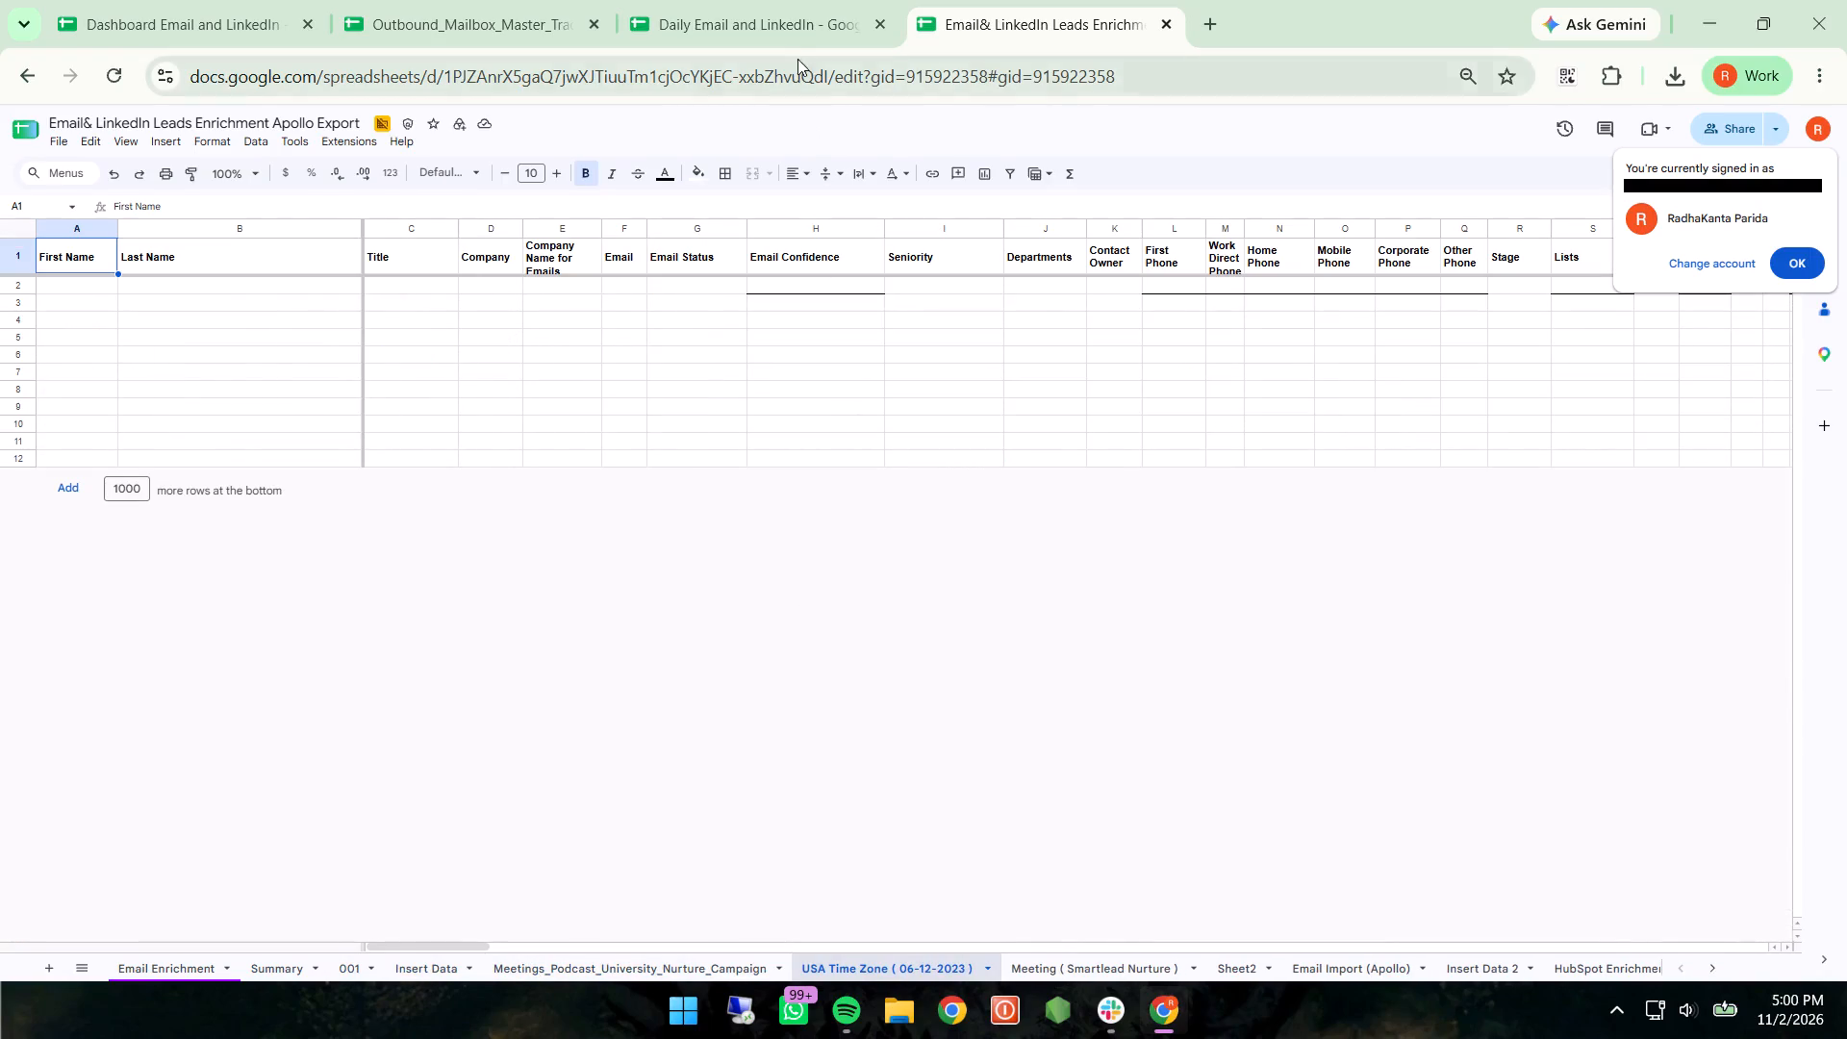
# Switch to the Daily Email and LinkedIn spreadsheet and review its full sheet list.
pyautogui.click(783, 3)
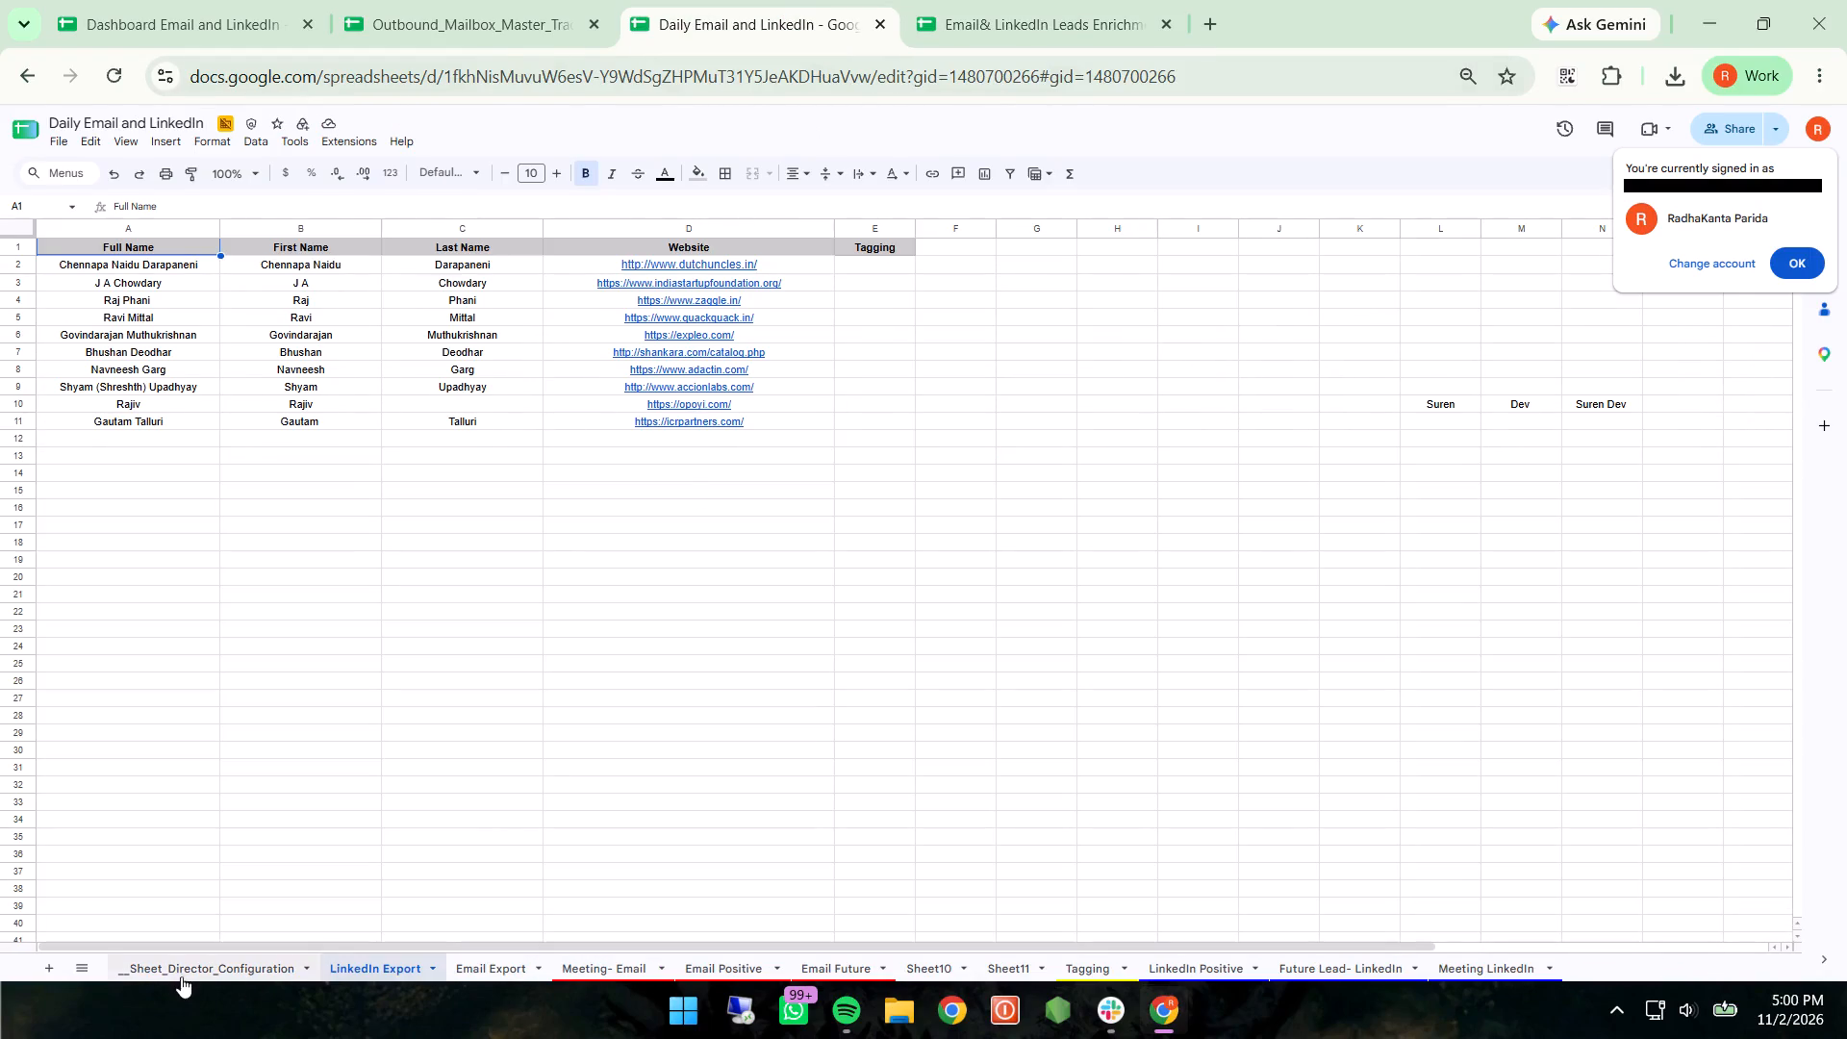
pyautogui.hscroll(7, 182, 976)
pyautogui.click(83, 957)
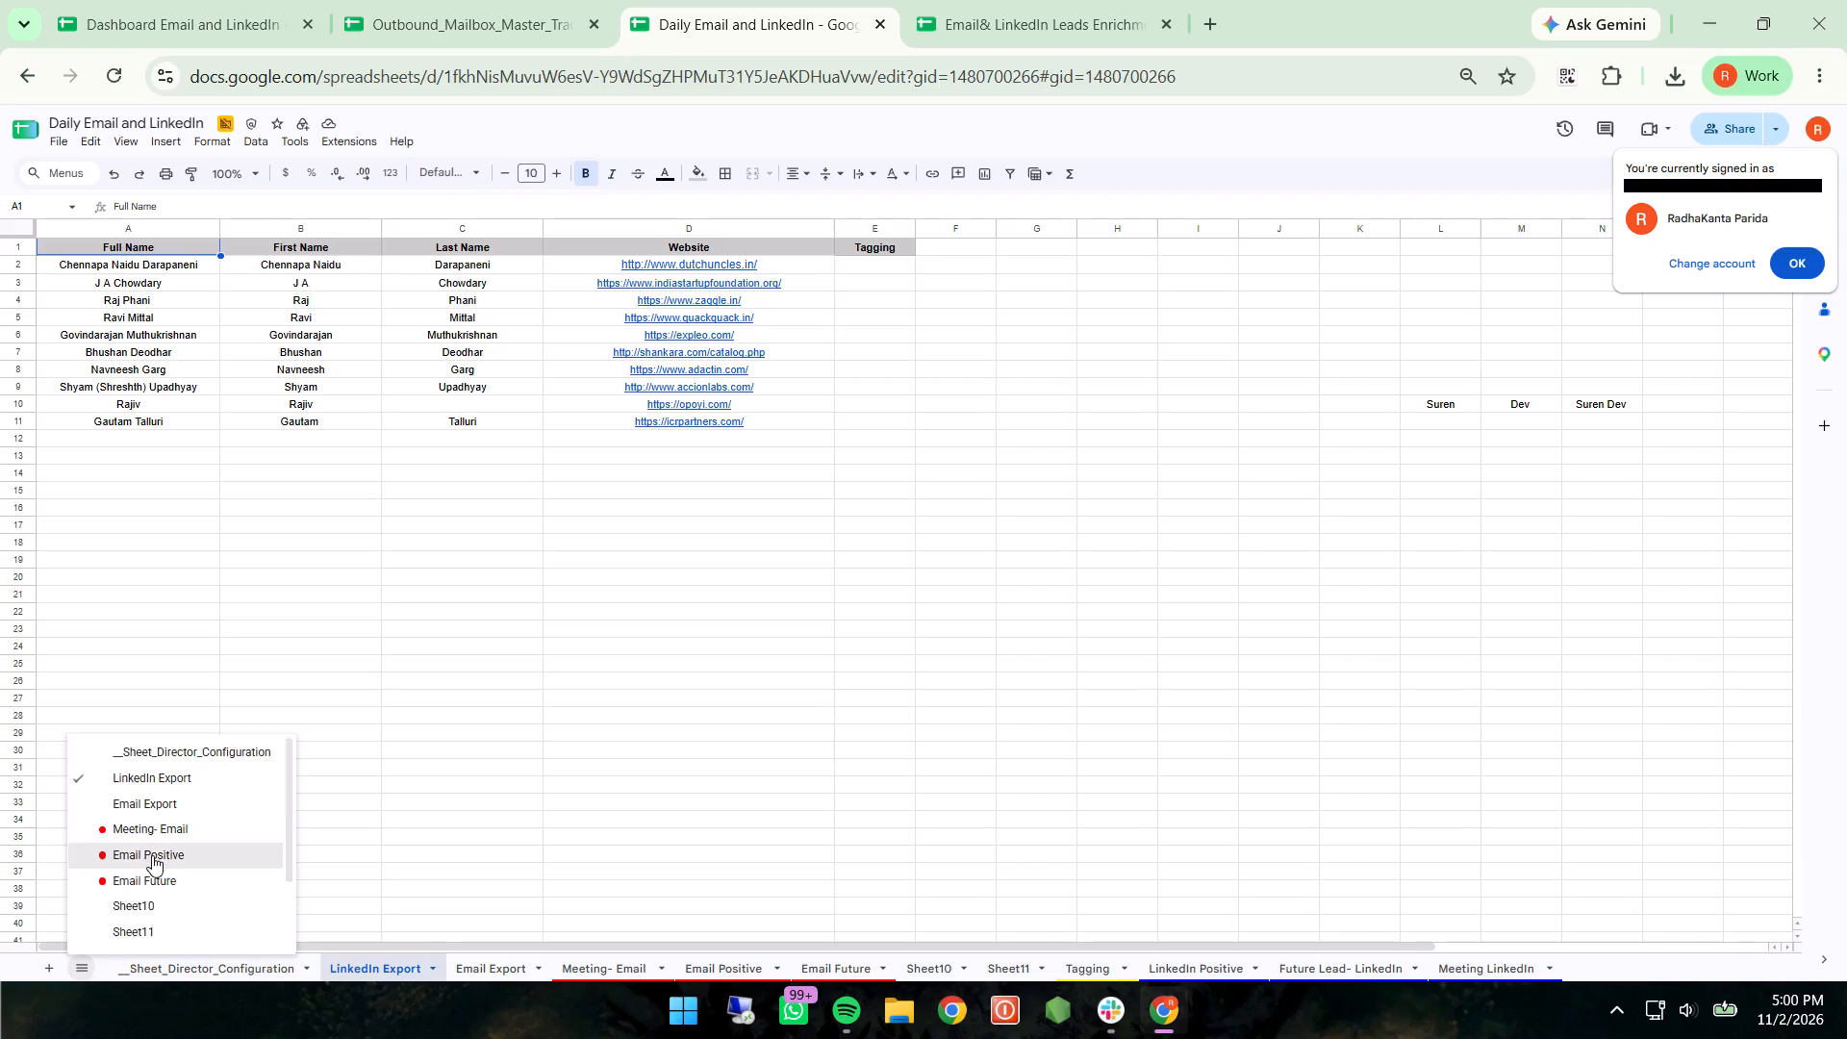
pyautogui.scroll(-2, 152, 855)
pyautogui.scroll(3, 152, 855)
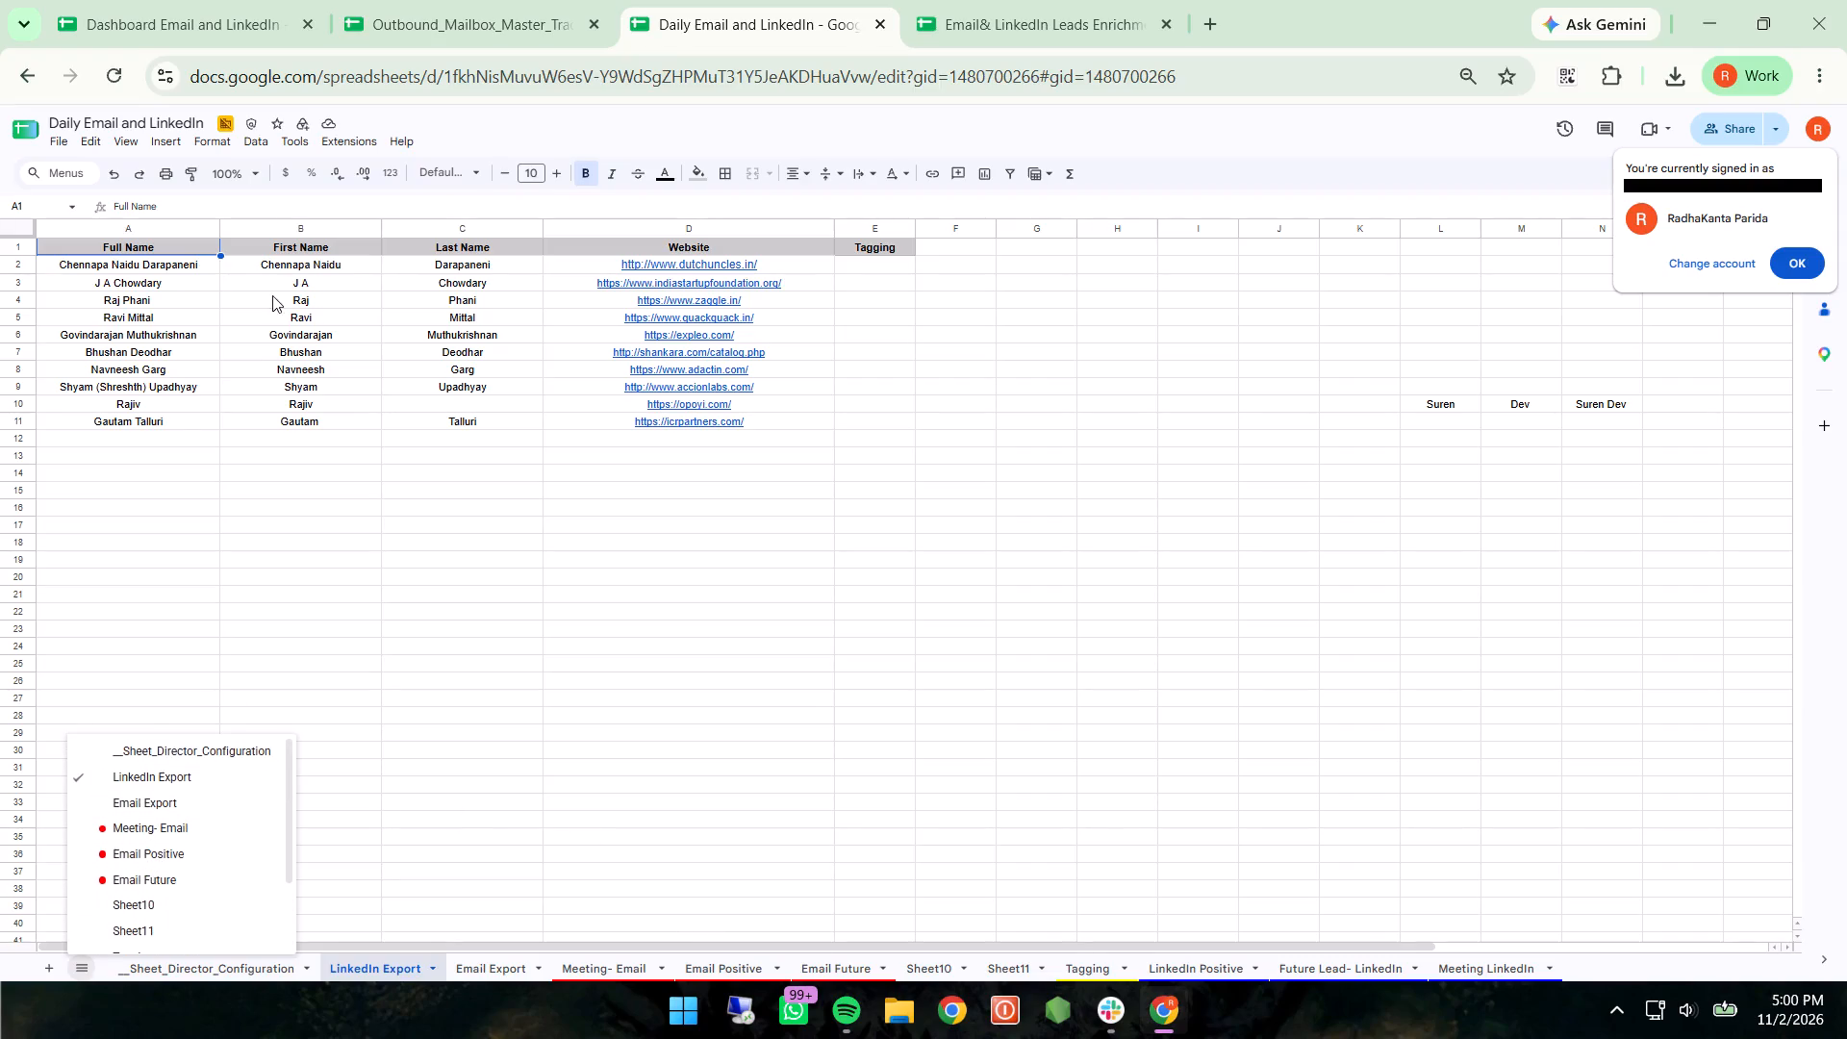
# In the Dashboard Email and LinkedIn spreadsheet, look through the sheets from the status stats to Total Leads Vs CRM PIVOT.
pyautogui.click(187, 5)
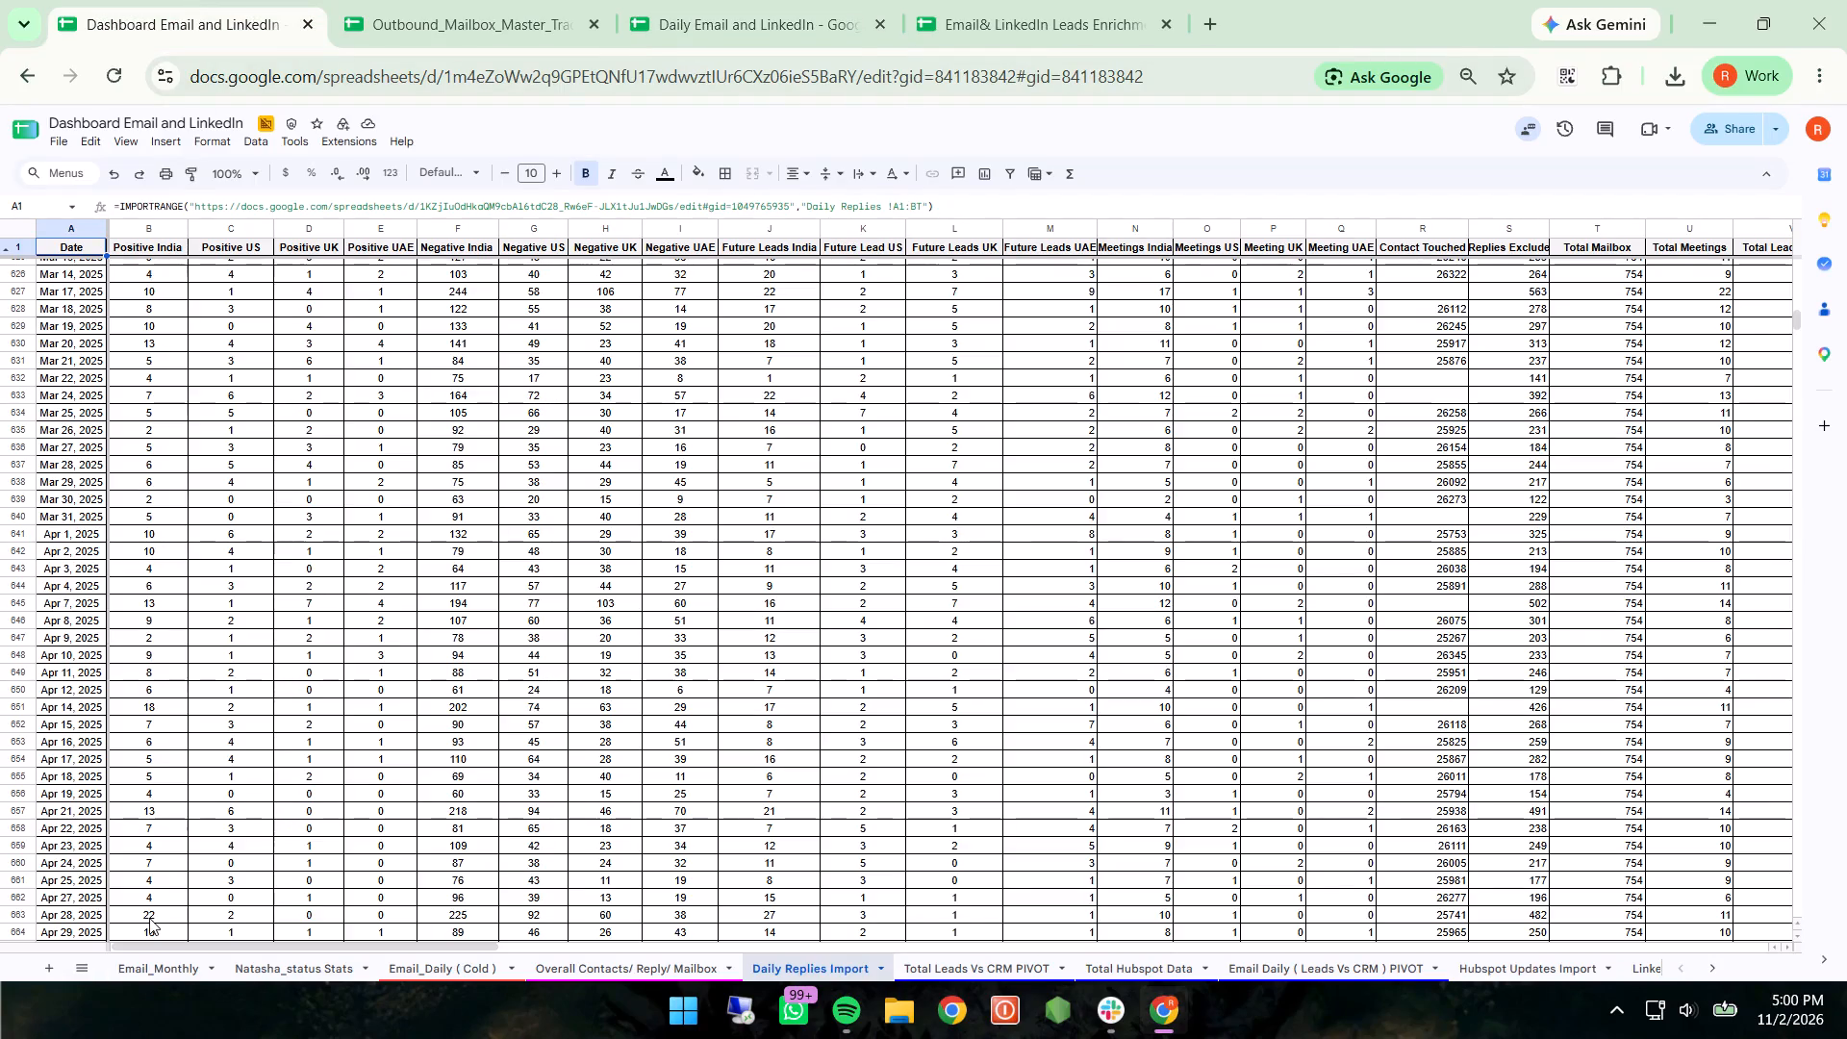
pyautogui.hscroll(7, 159, 969)
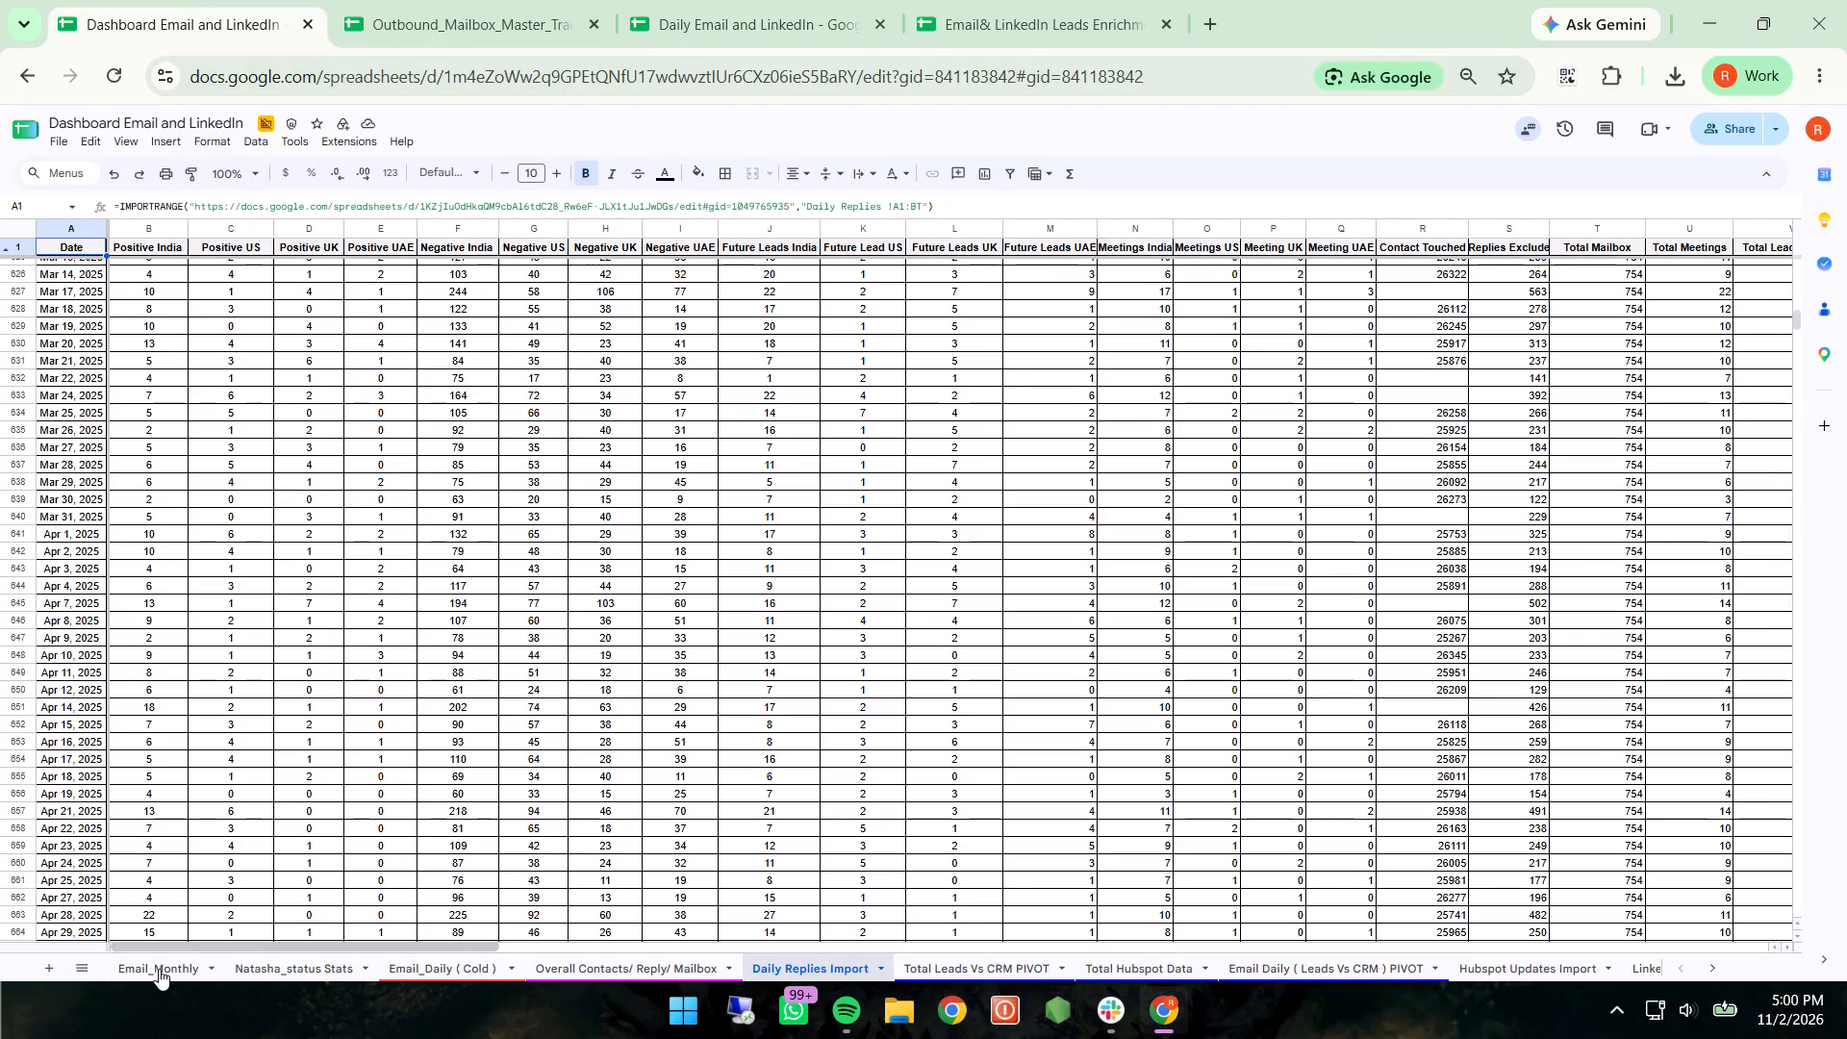
pyautogui.click(280, 969)
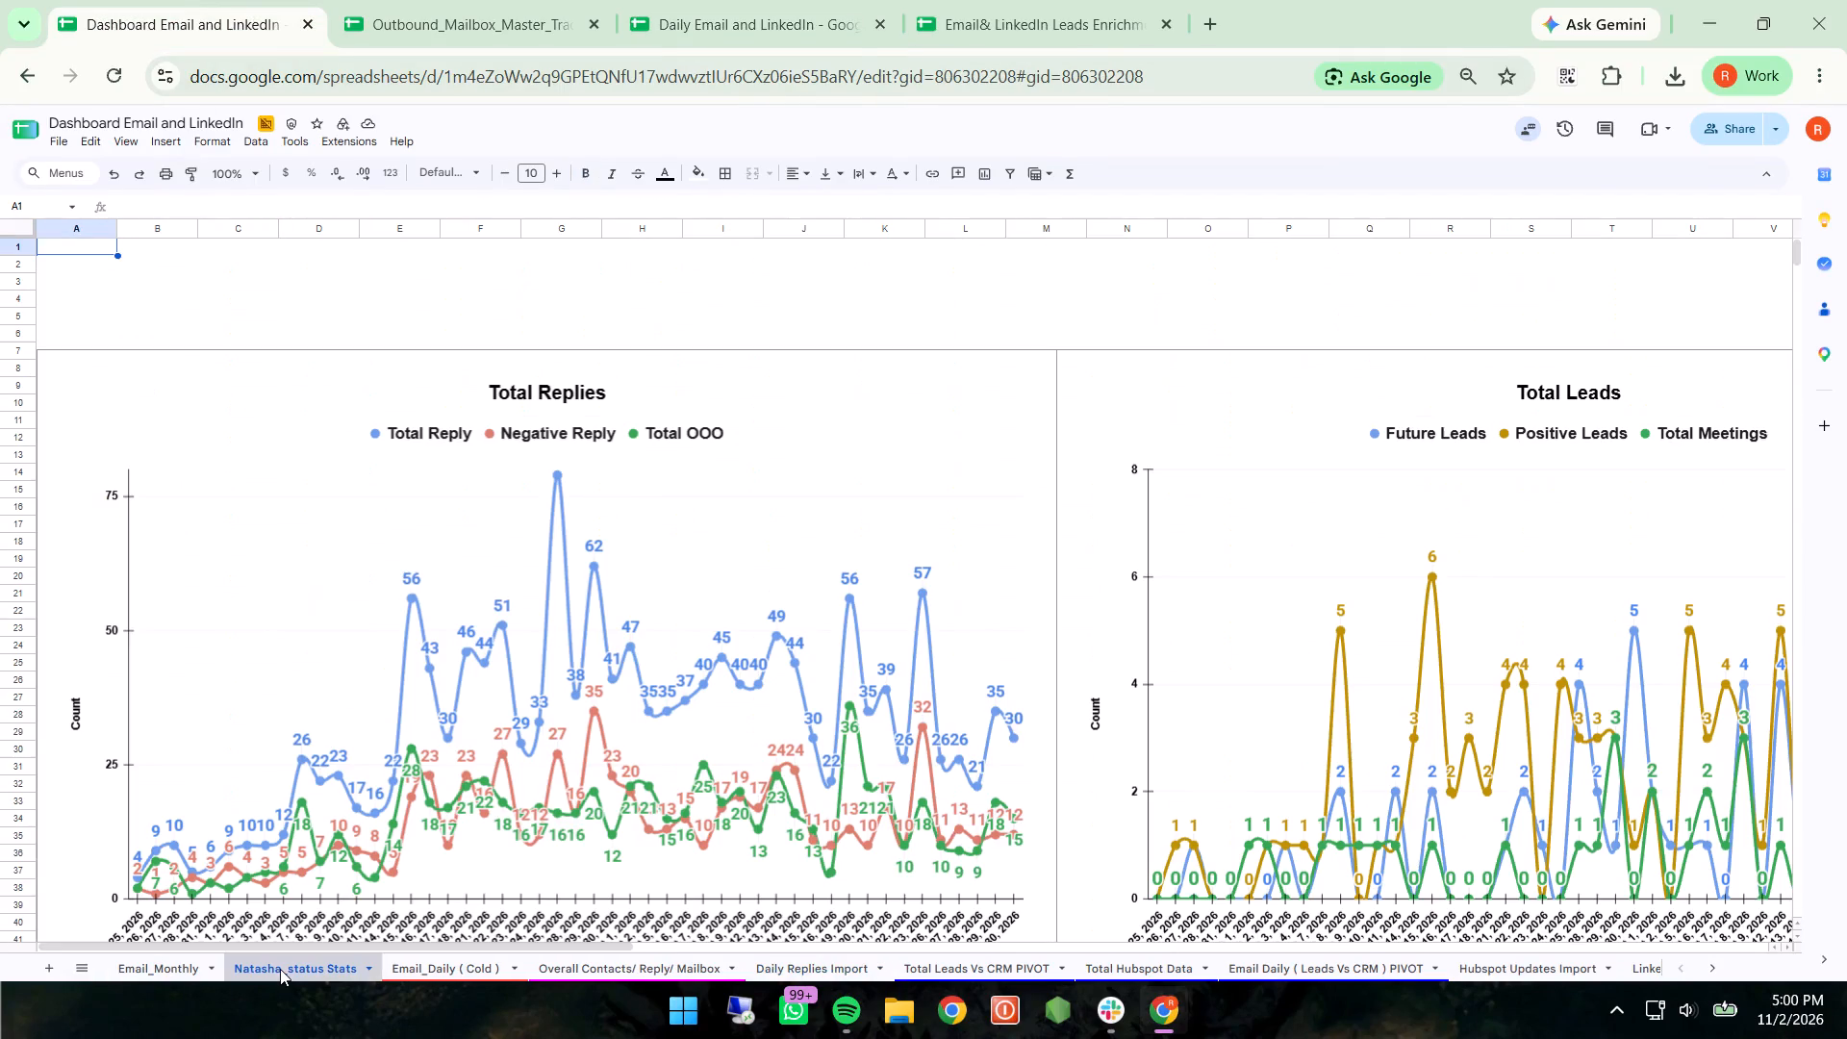
pyautogui.click(423, 957)
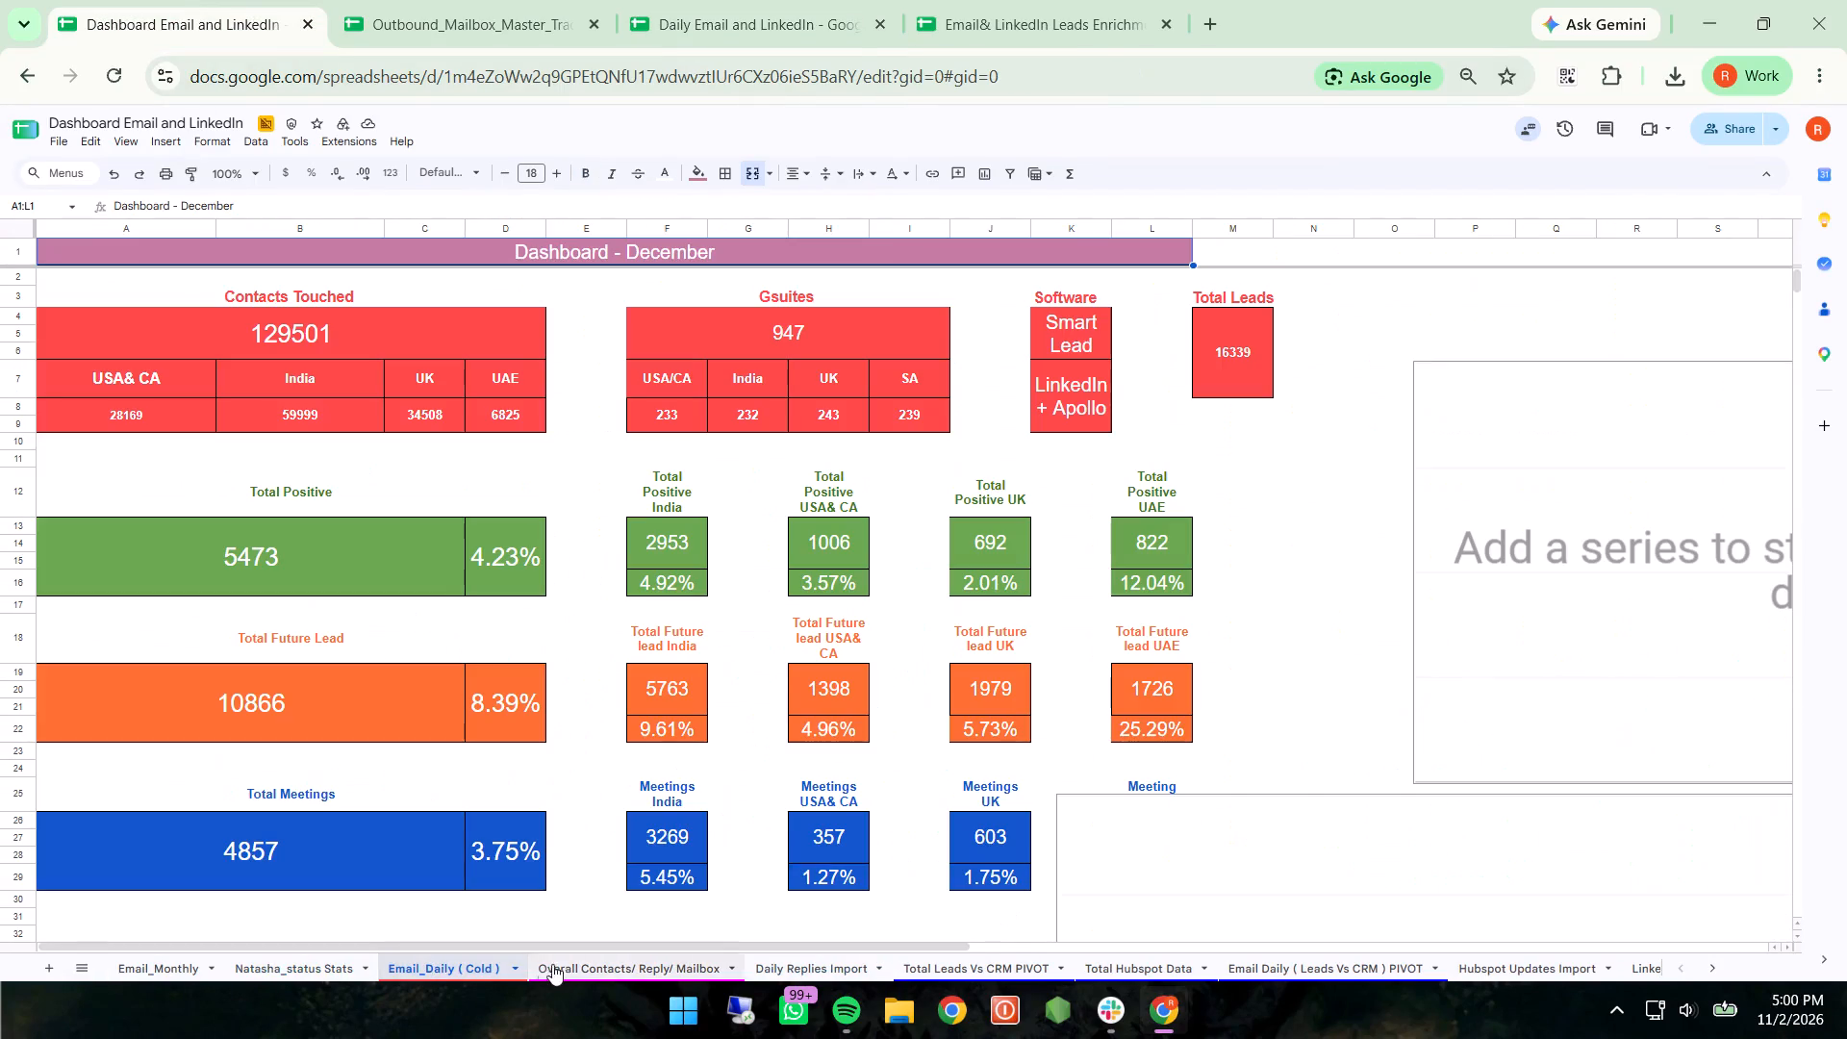
pyautogui.click(623, 961)
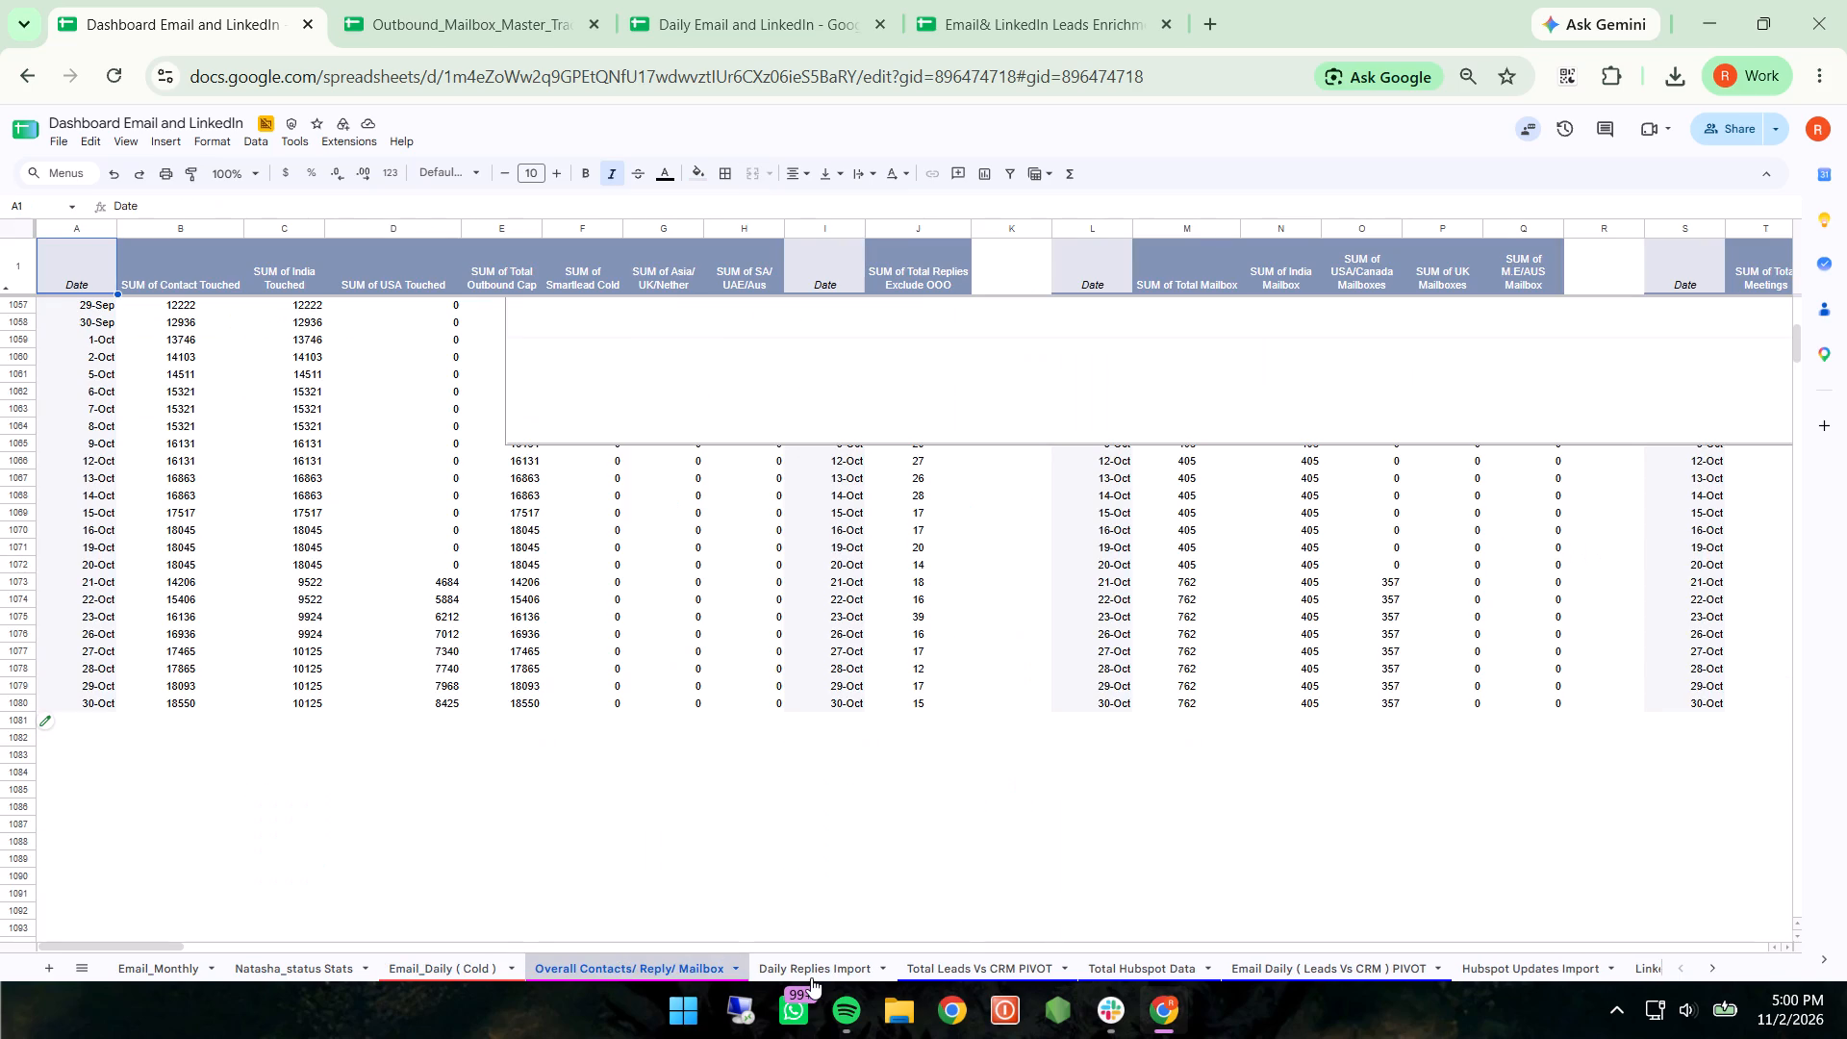
pyautogui.click(811, 977)
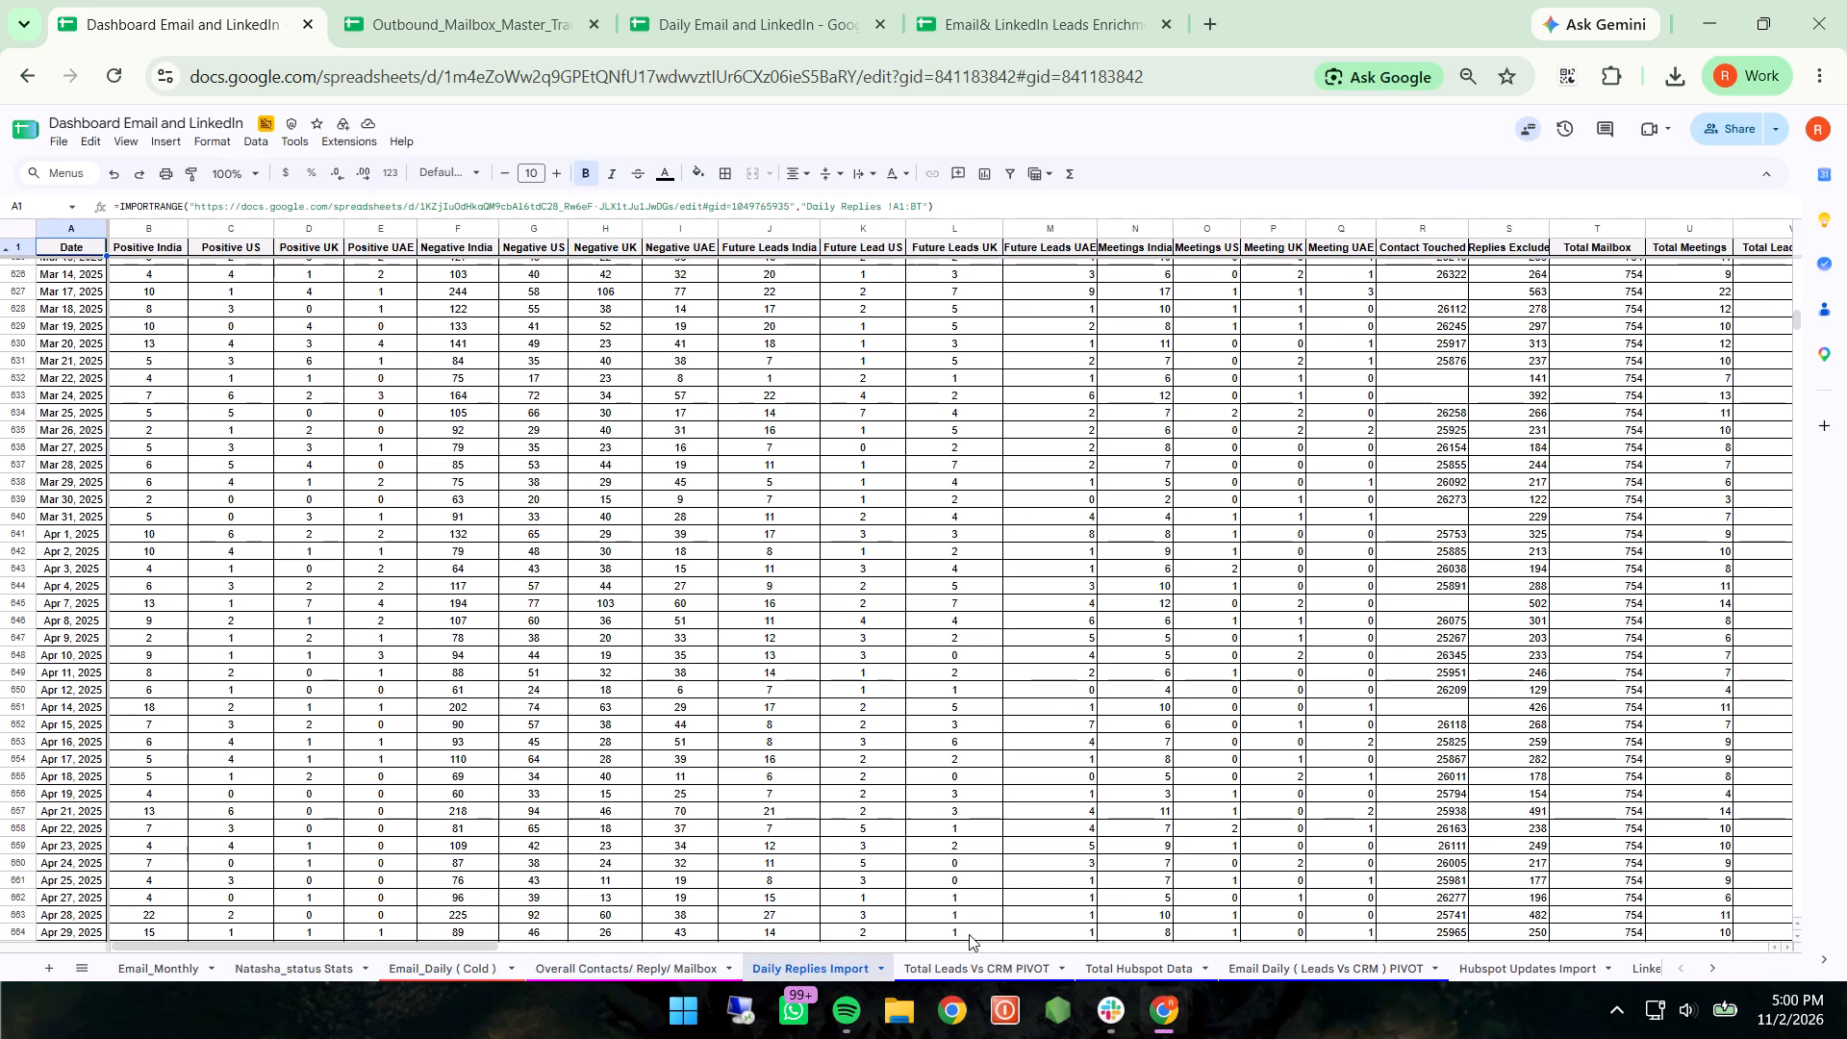
pyautogui.click(969, 959)
pyautogui.hscroll(-3, 1067, 752)
pyautogui.scroll(-4, 1067, 752)
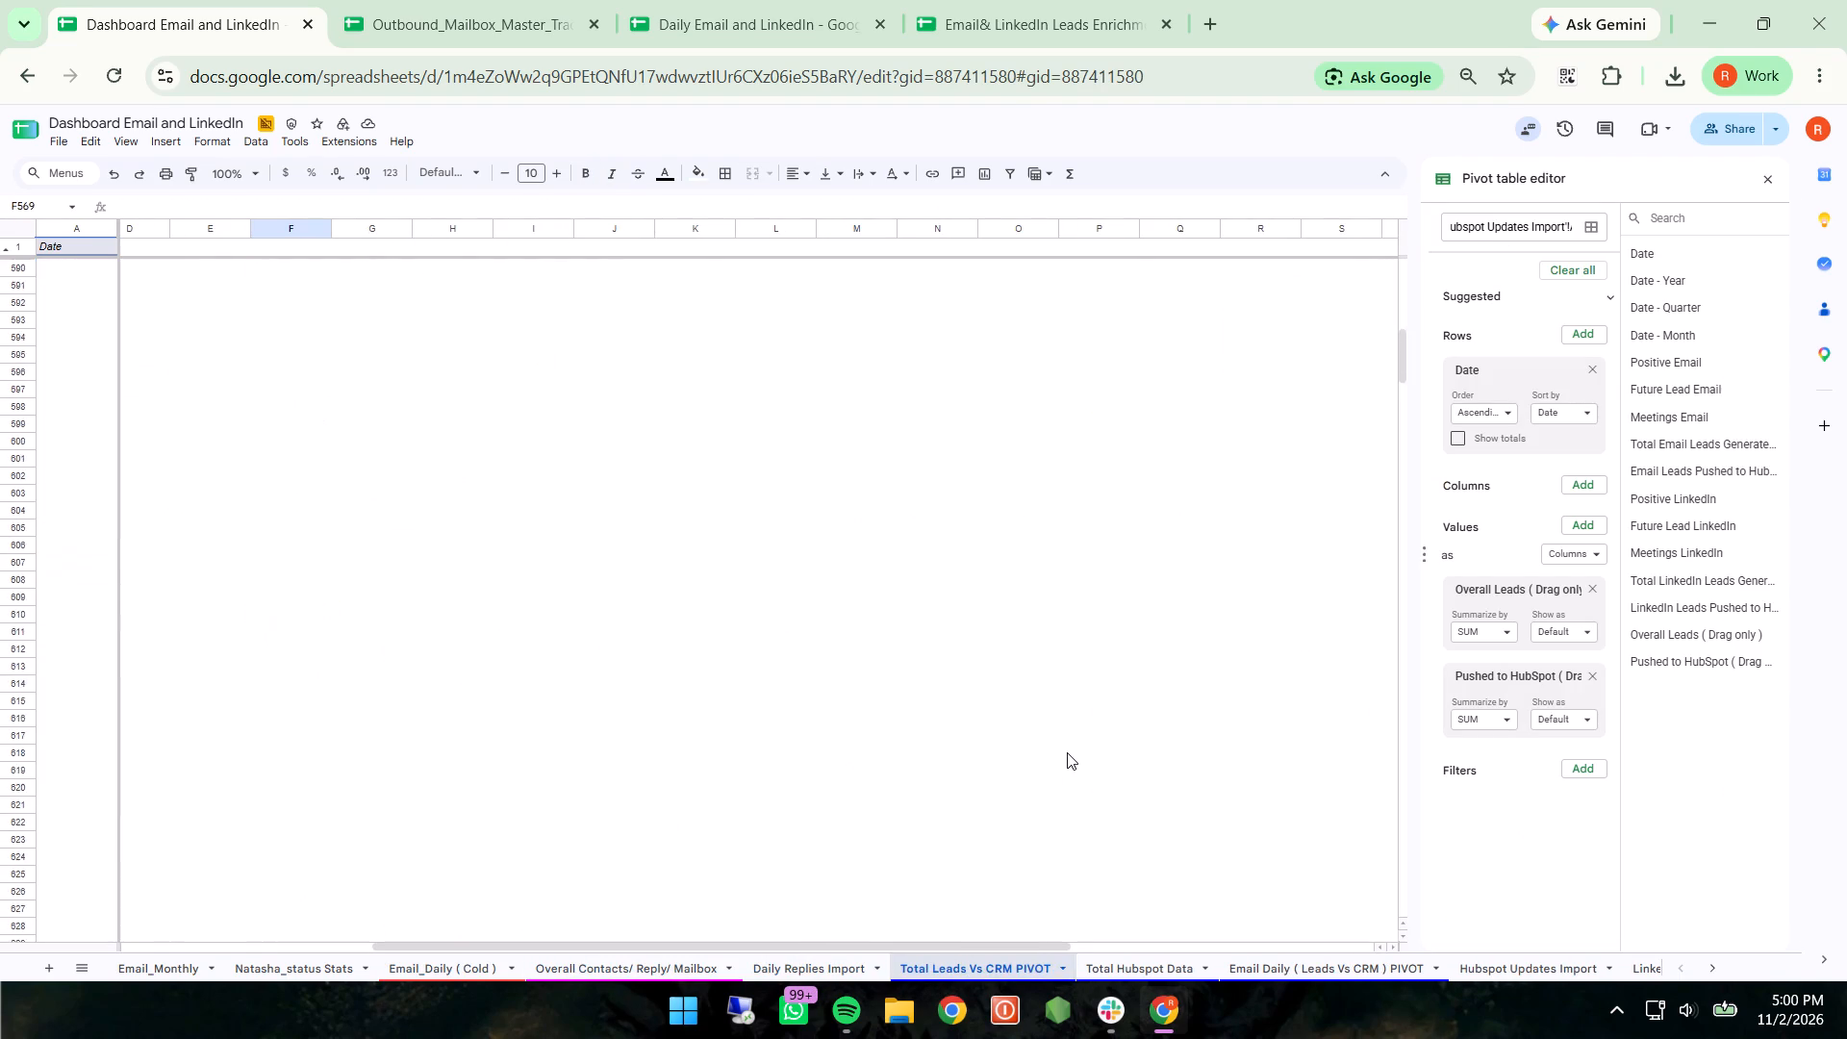
pyautogui.scroll(-5, 1067, 752)
pyautogui.scroll(11, 1067, 752)
pyautogui.hscroll(8, 1067, 752)
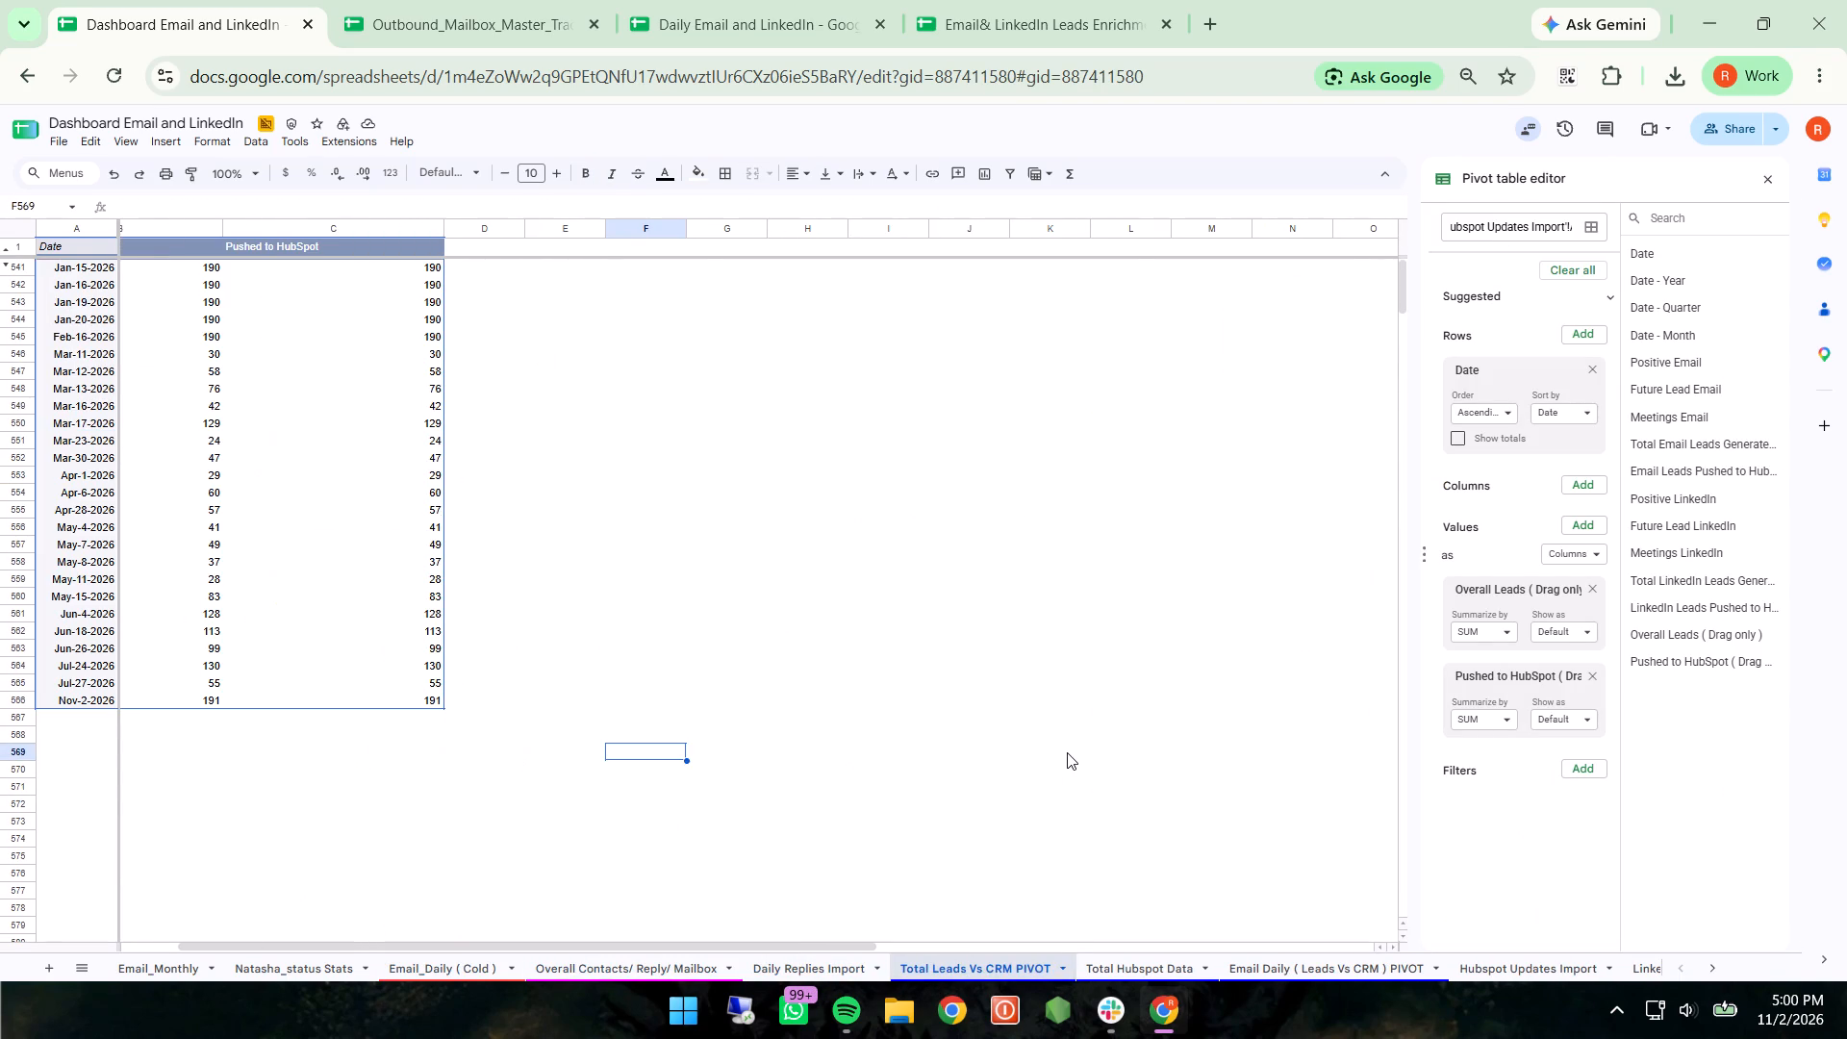
# Examine the Total Hubspot Data sheet's dated contact rows and its contacts chart.
pyautogui.click(1148, 963)
pyautogui.scroll(4, 1224, 748)
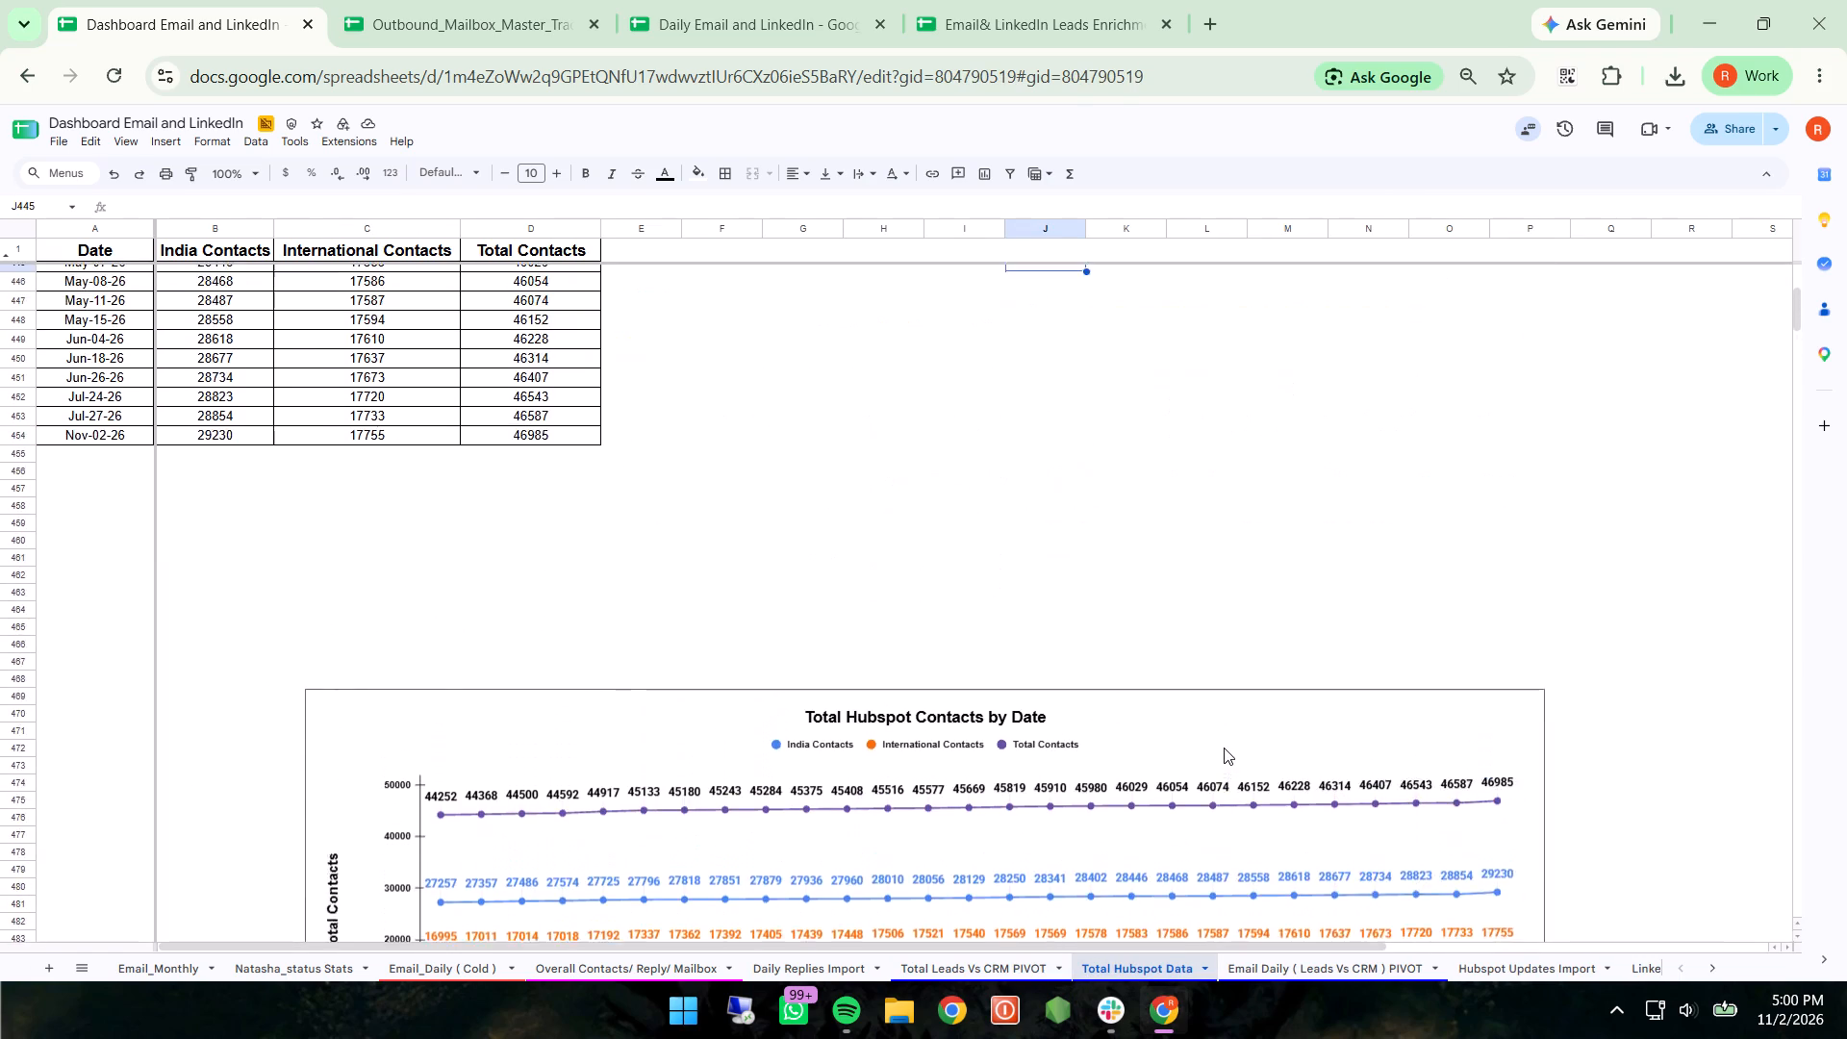
pyautogui.scroll(3, 1224, 748)
pyautogui.hscroll(-14, 1224, 748)
pyautogui.hscroll(-7, 1224, 748)
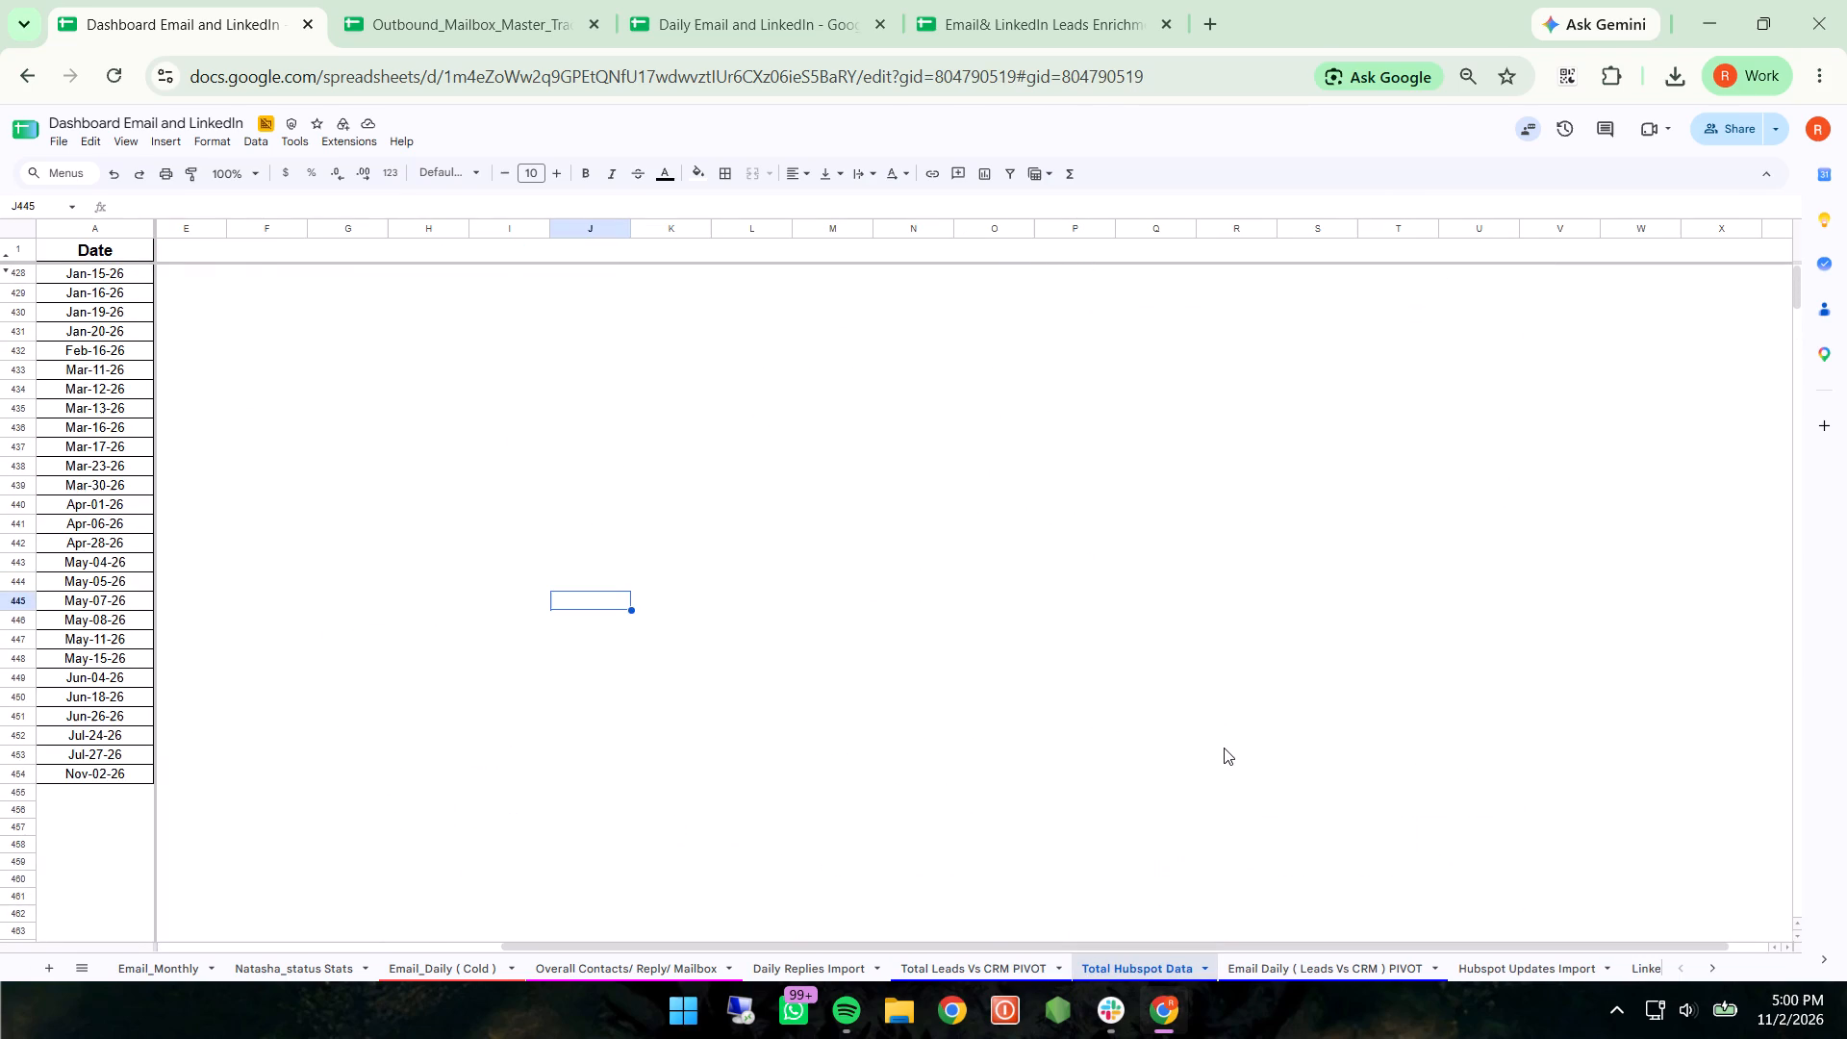
pyautogui.hscroll(12, 1224, 748)
pyautogui.scroll(-8, 1345, 875)
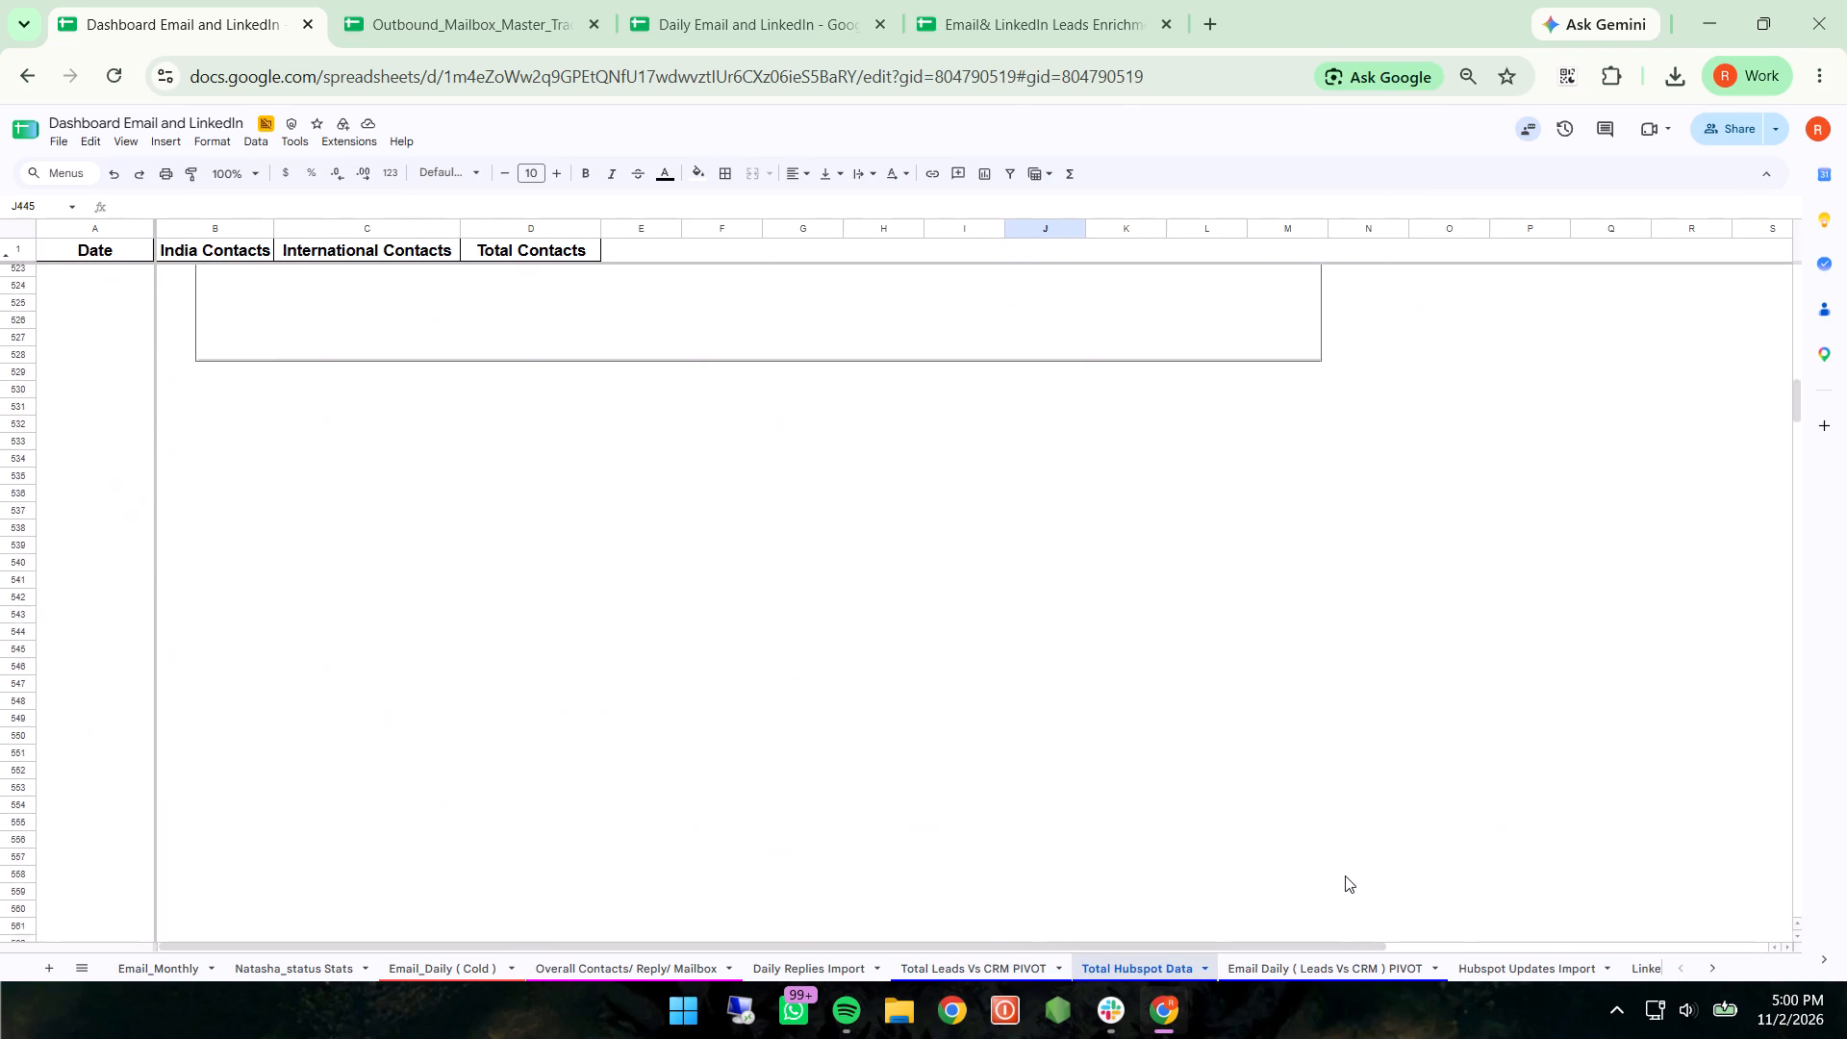
pyautogui.scroll(5, 1345, 875)
# Examine the lead rows in the Email Daily ( Leads Vs CRM ) PIVOT and Hubspot Updates Import sheets.
pyautogui.click(1325, 976)
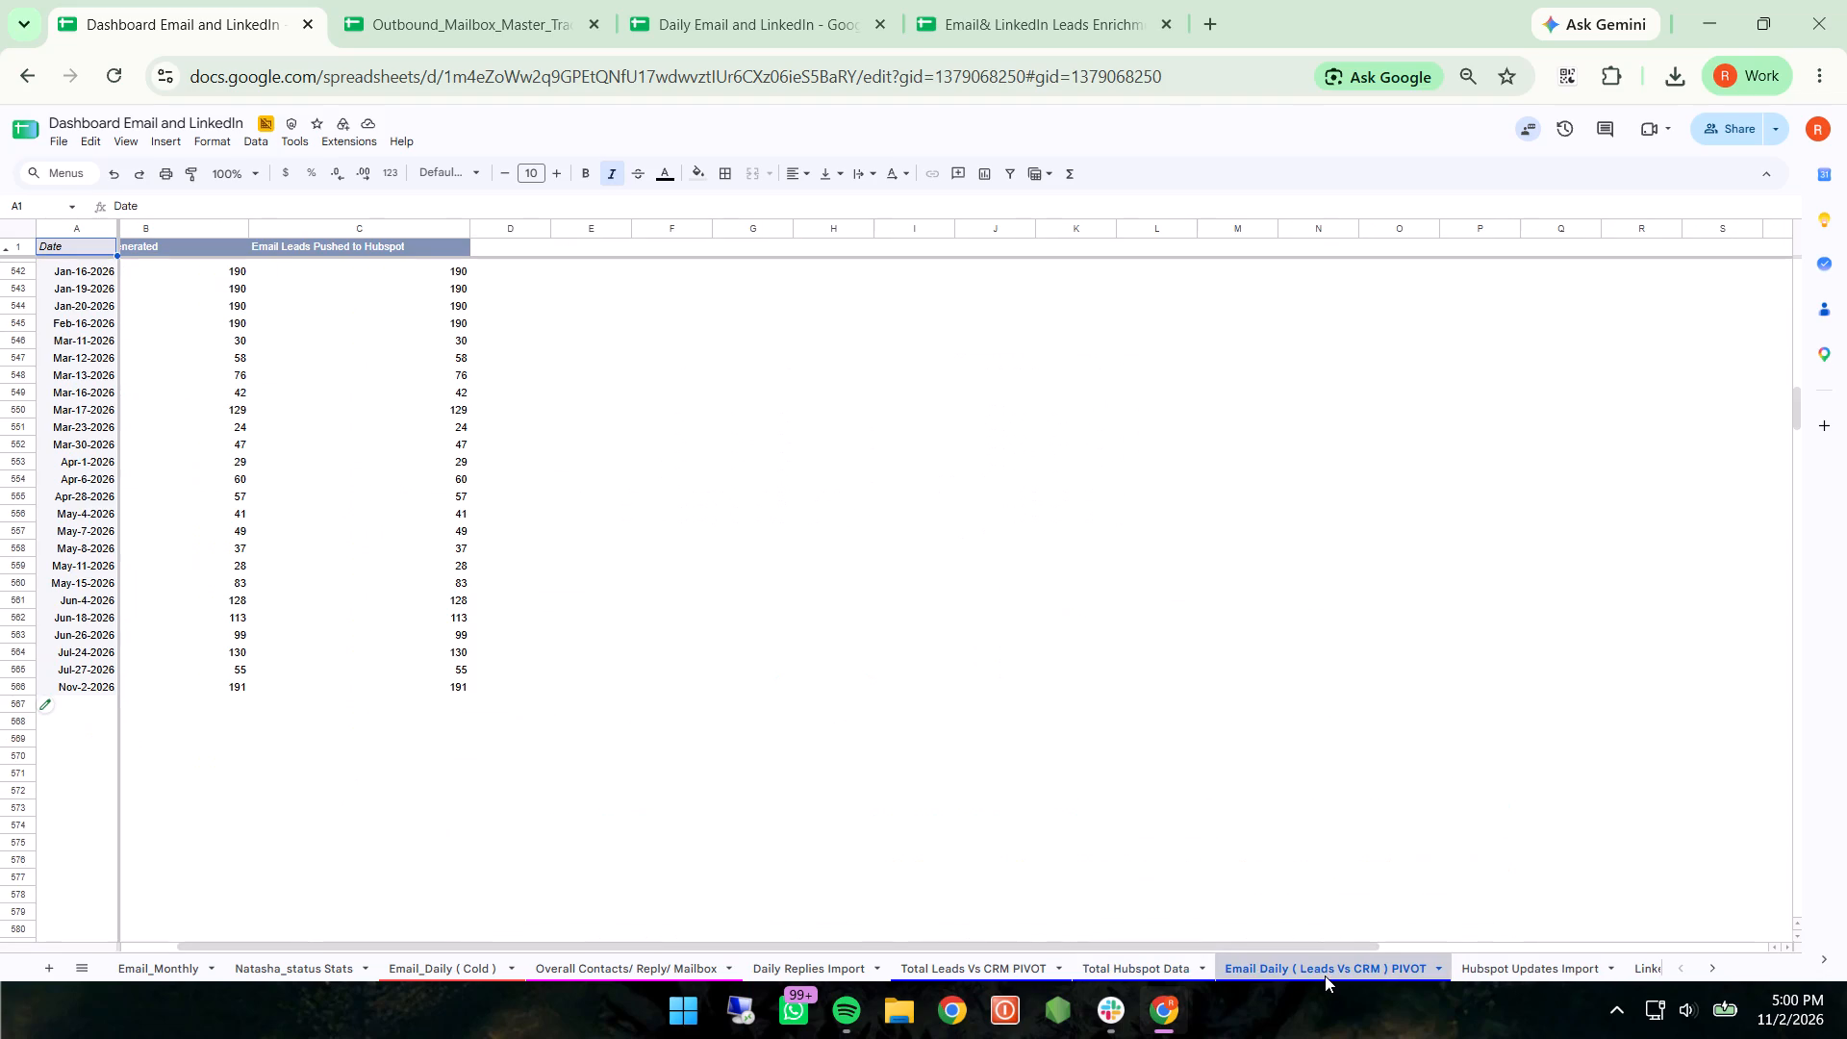
pyautogui.scroll(-5, 1318, 741)
pyautogui.hscroll(-8, 1318, 741)
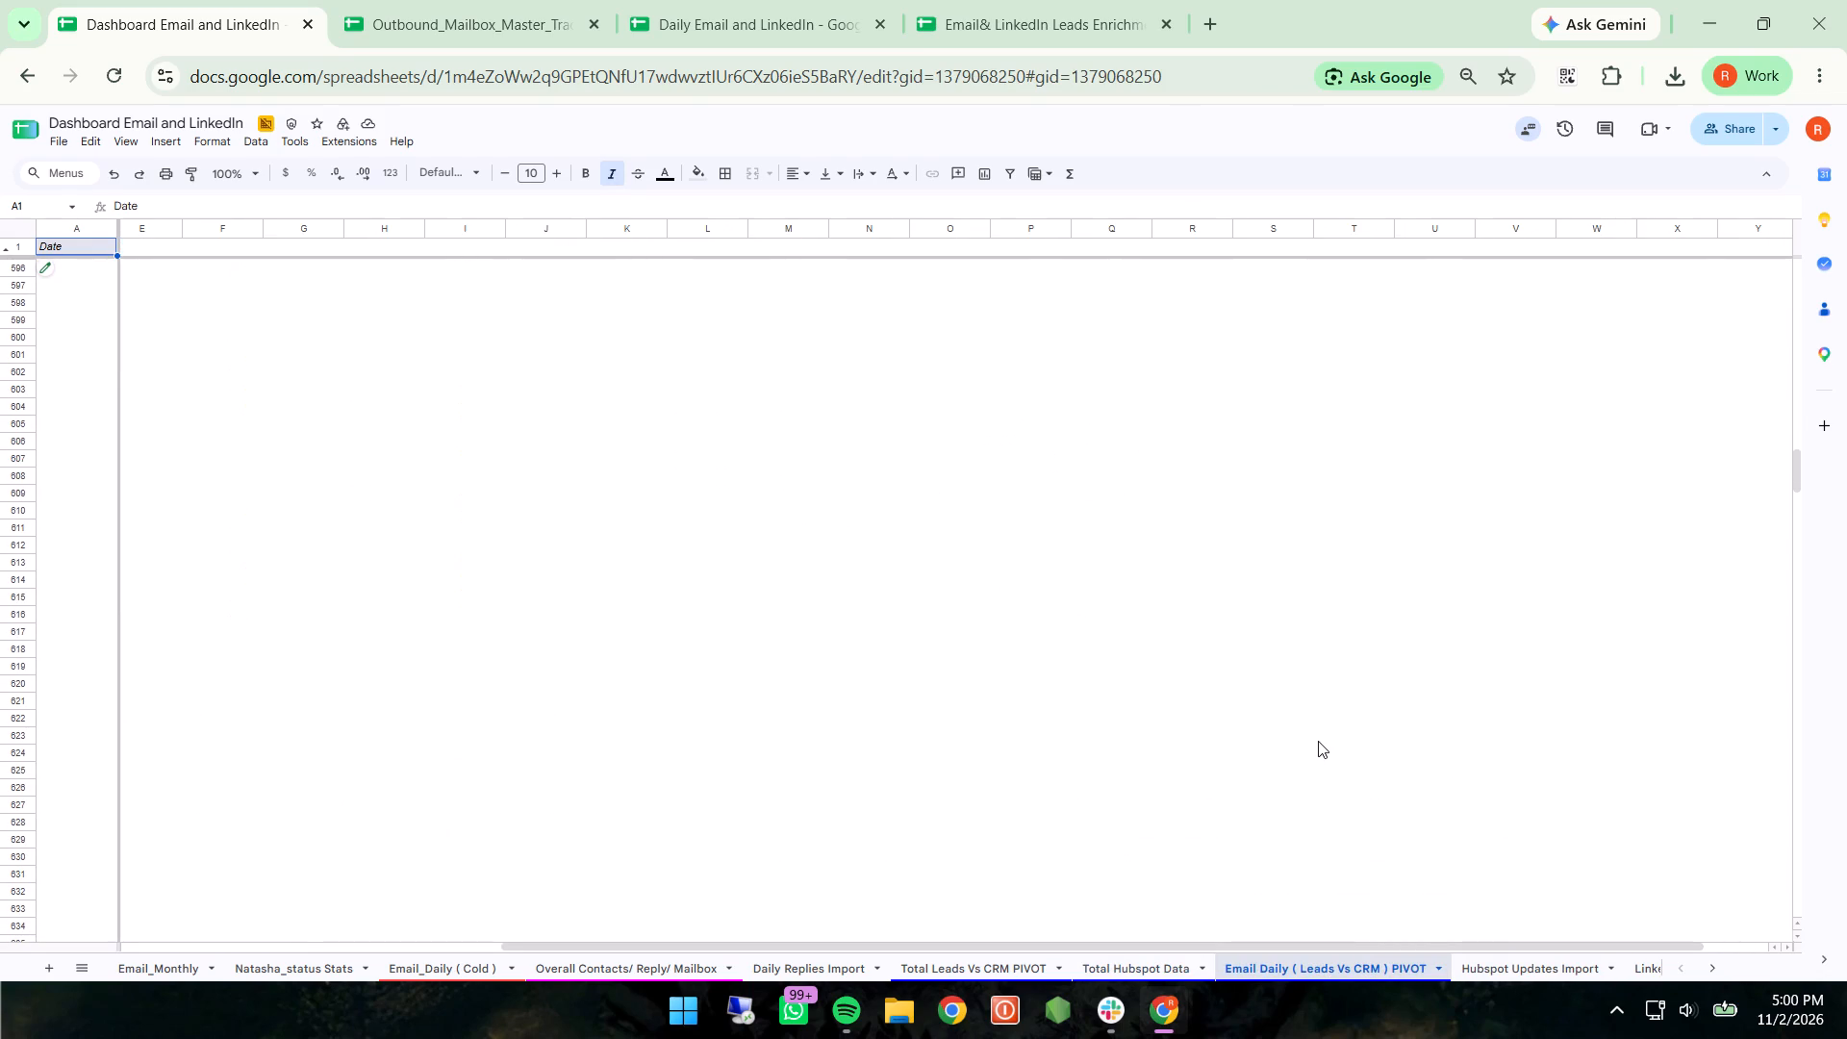
pyautogui.hscroll(-7, 1318, 741)
pyautogui.scroll(13, 1318, 741)
pyautogui.hscroll(-8, 1318, 741)
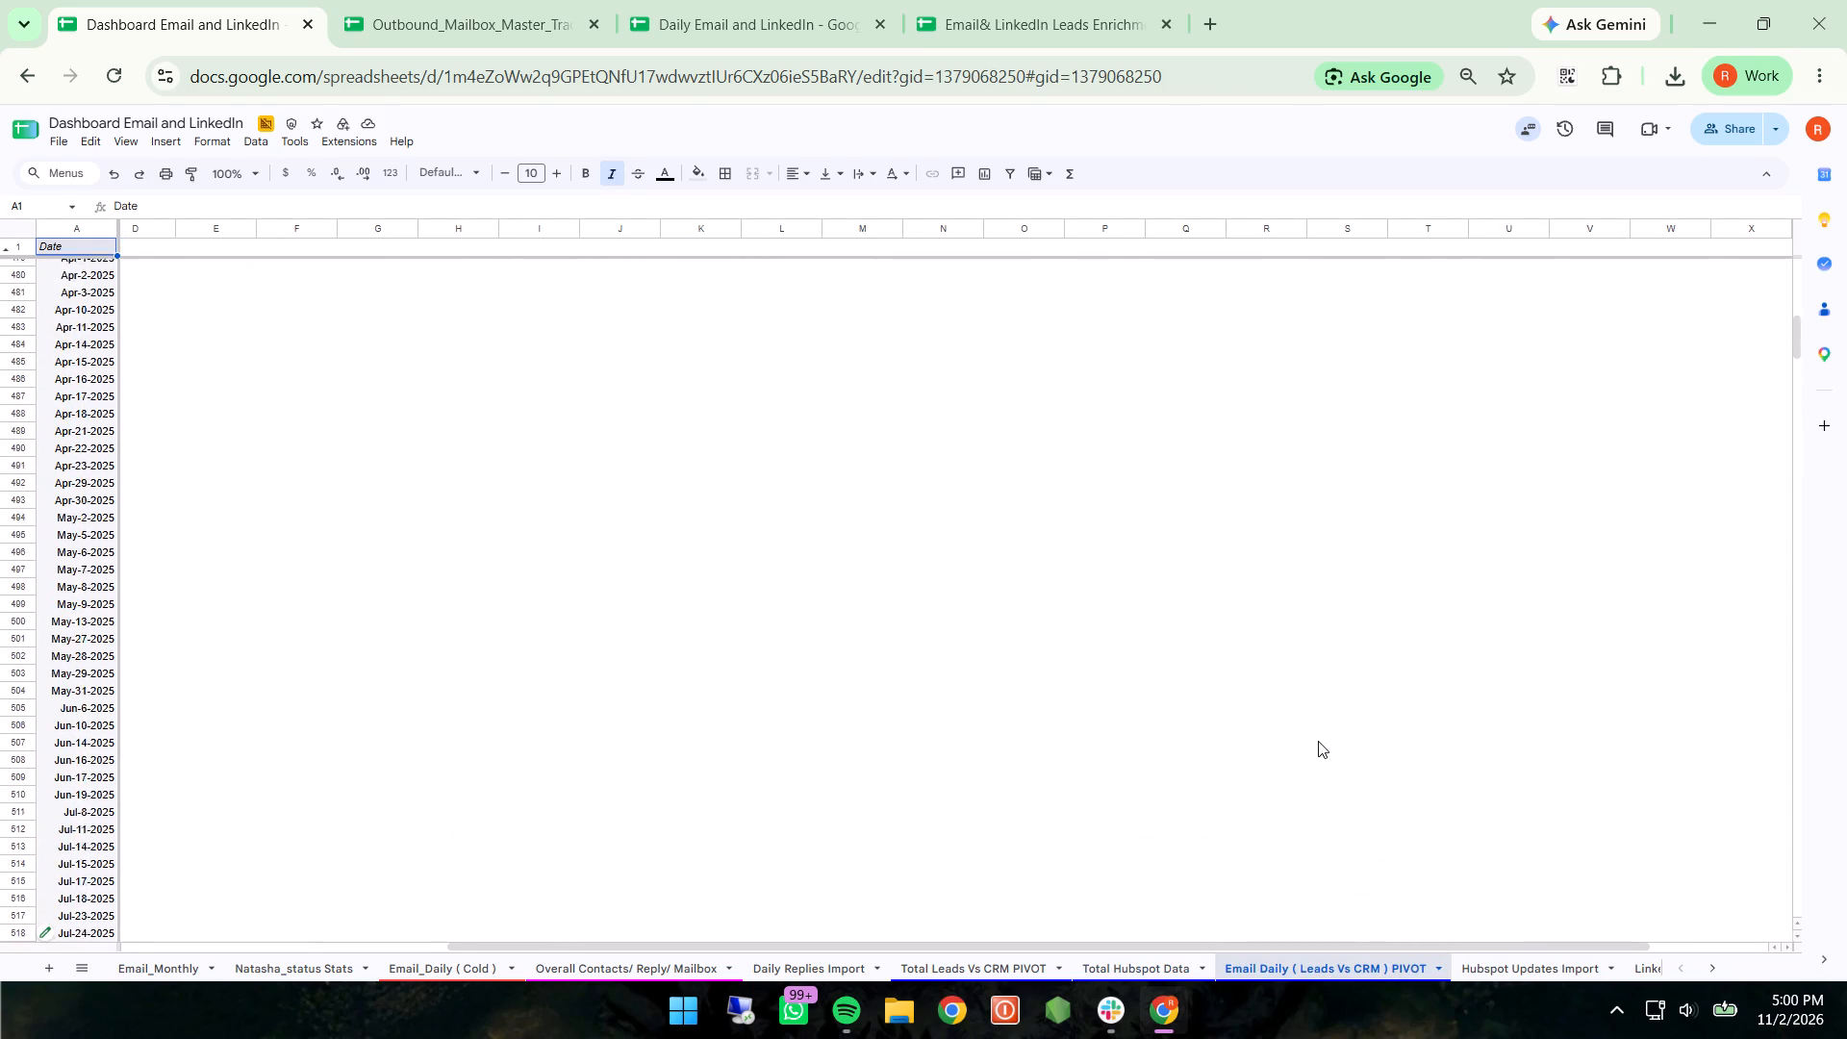
pyautogui.click(1516, 965)
pyautogui.scroll(-2, 974, 856)
pyautogui.hscroll(-5, 974, 856)
pyautogui.scroll(5, 974, 856)
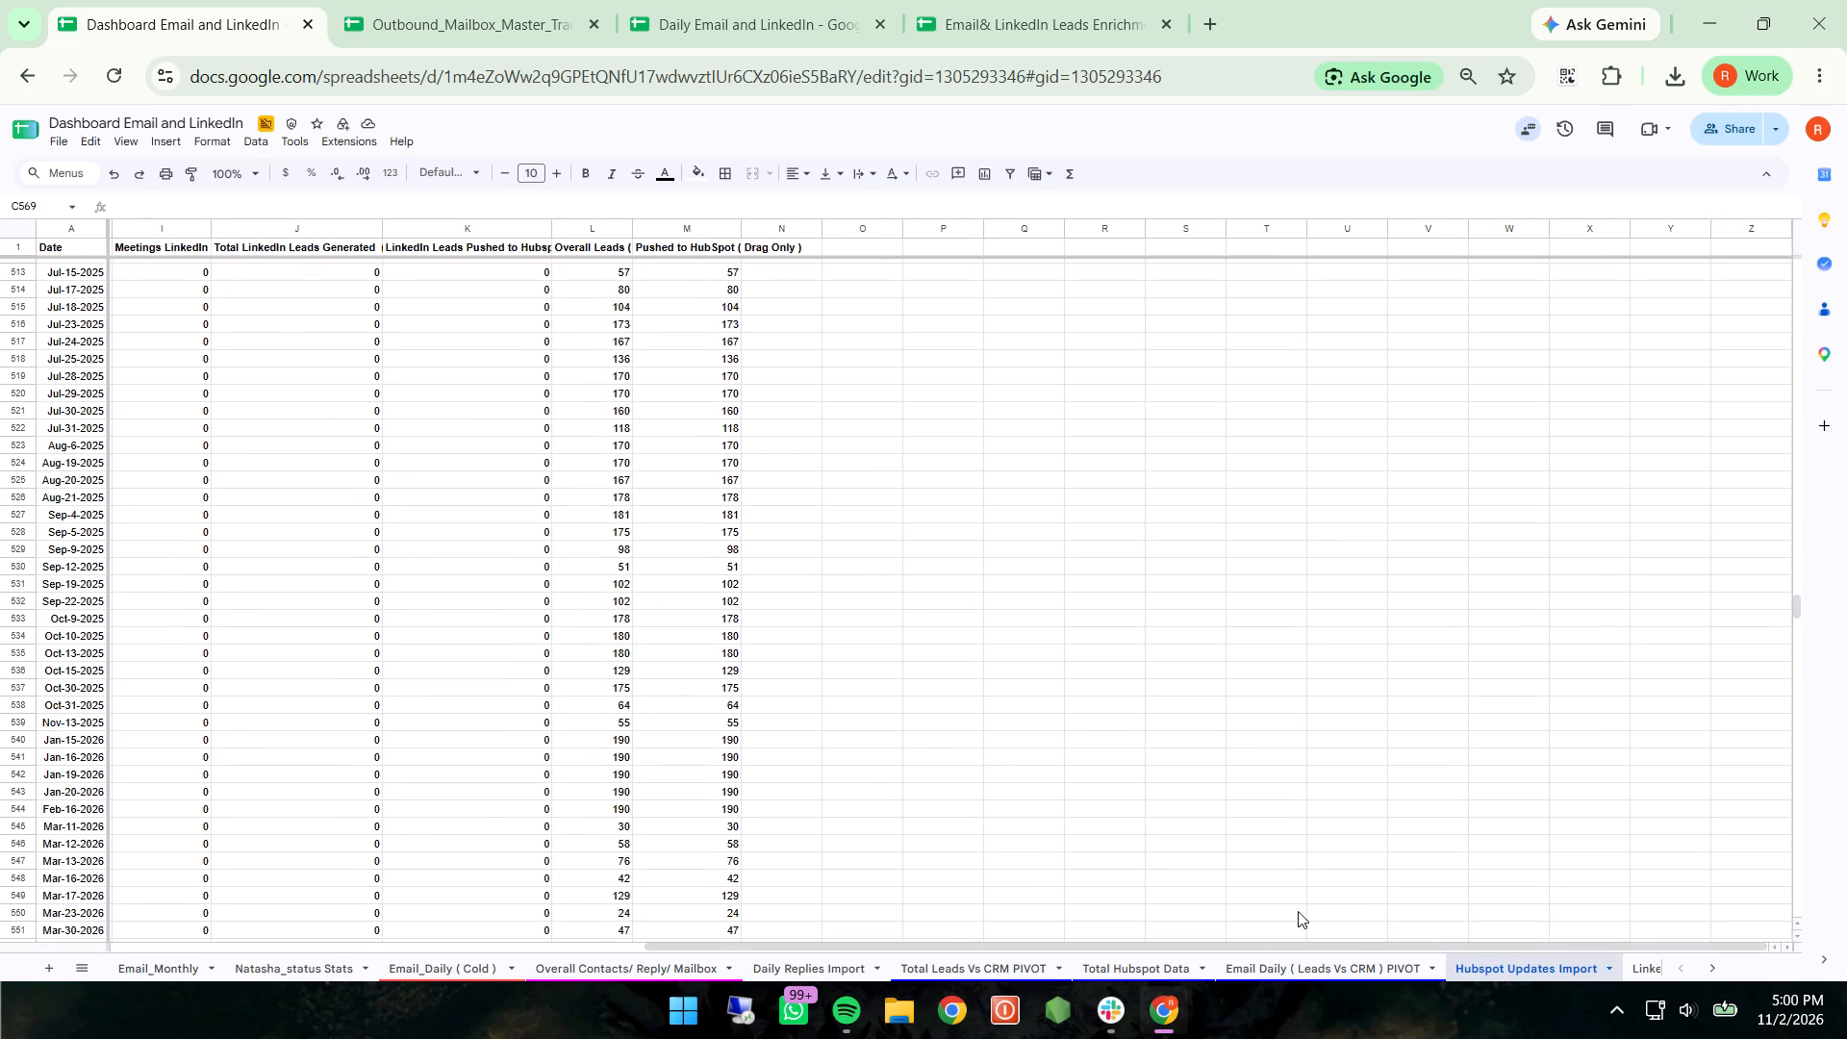
pyautogui.hscroll(-6, 1399, 958)
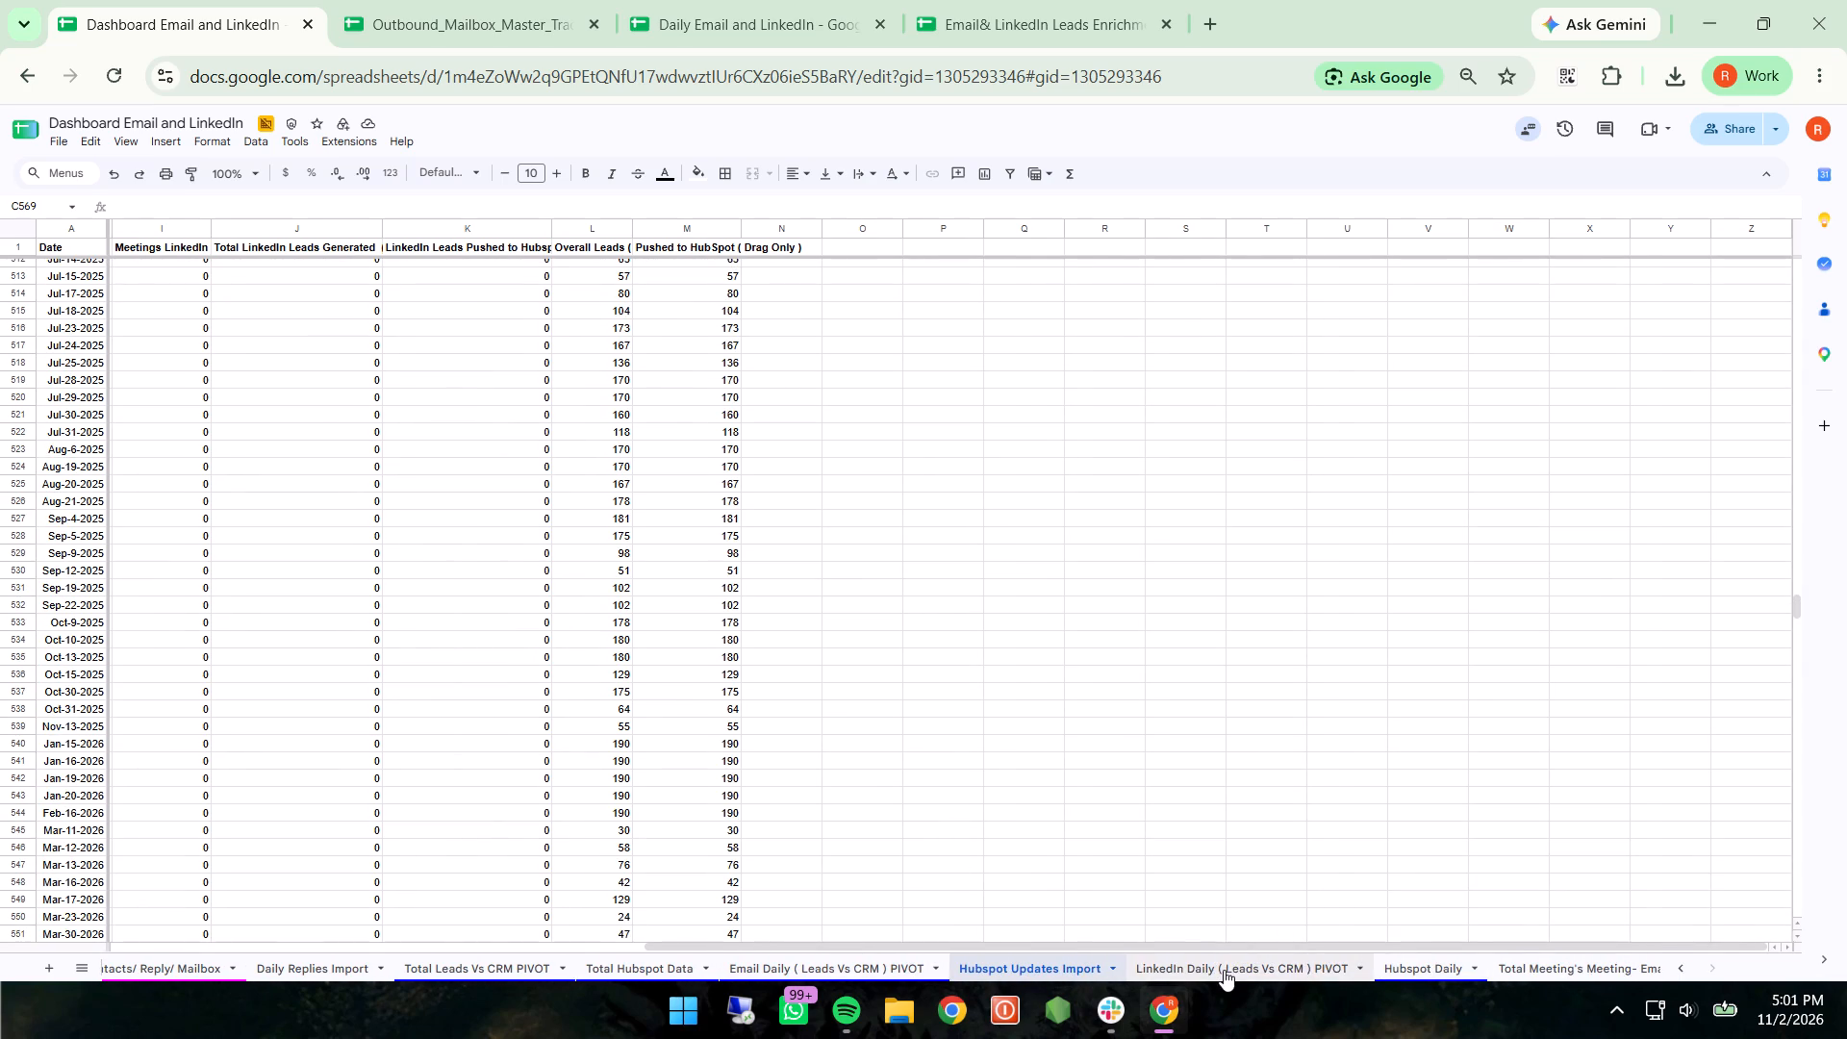
# Examine the LinkedIn Daily ( Leads Vs CRM ) PIVOT sheet's rows across its whole date range.
pyautogui.click(1224, 971)
pyautogui.scroll(6, 1193, 531)
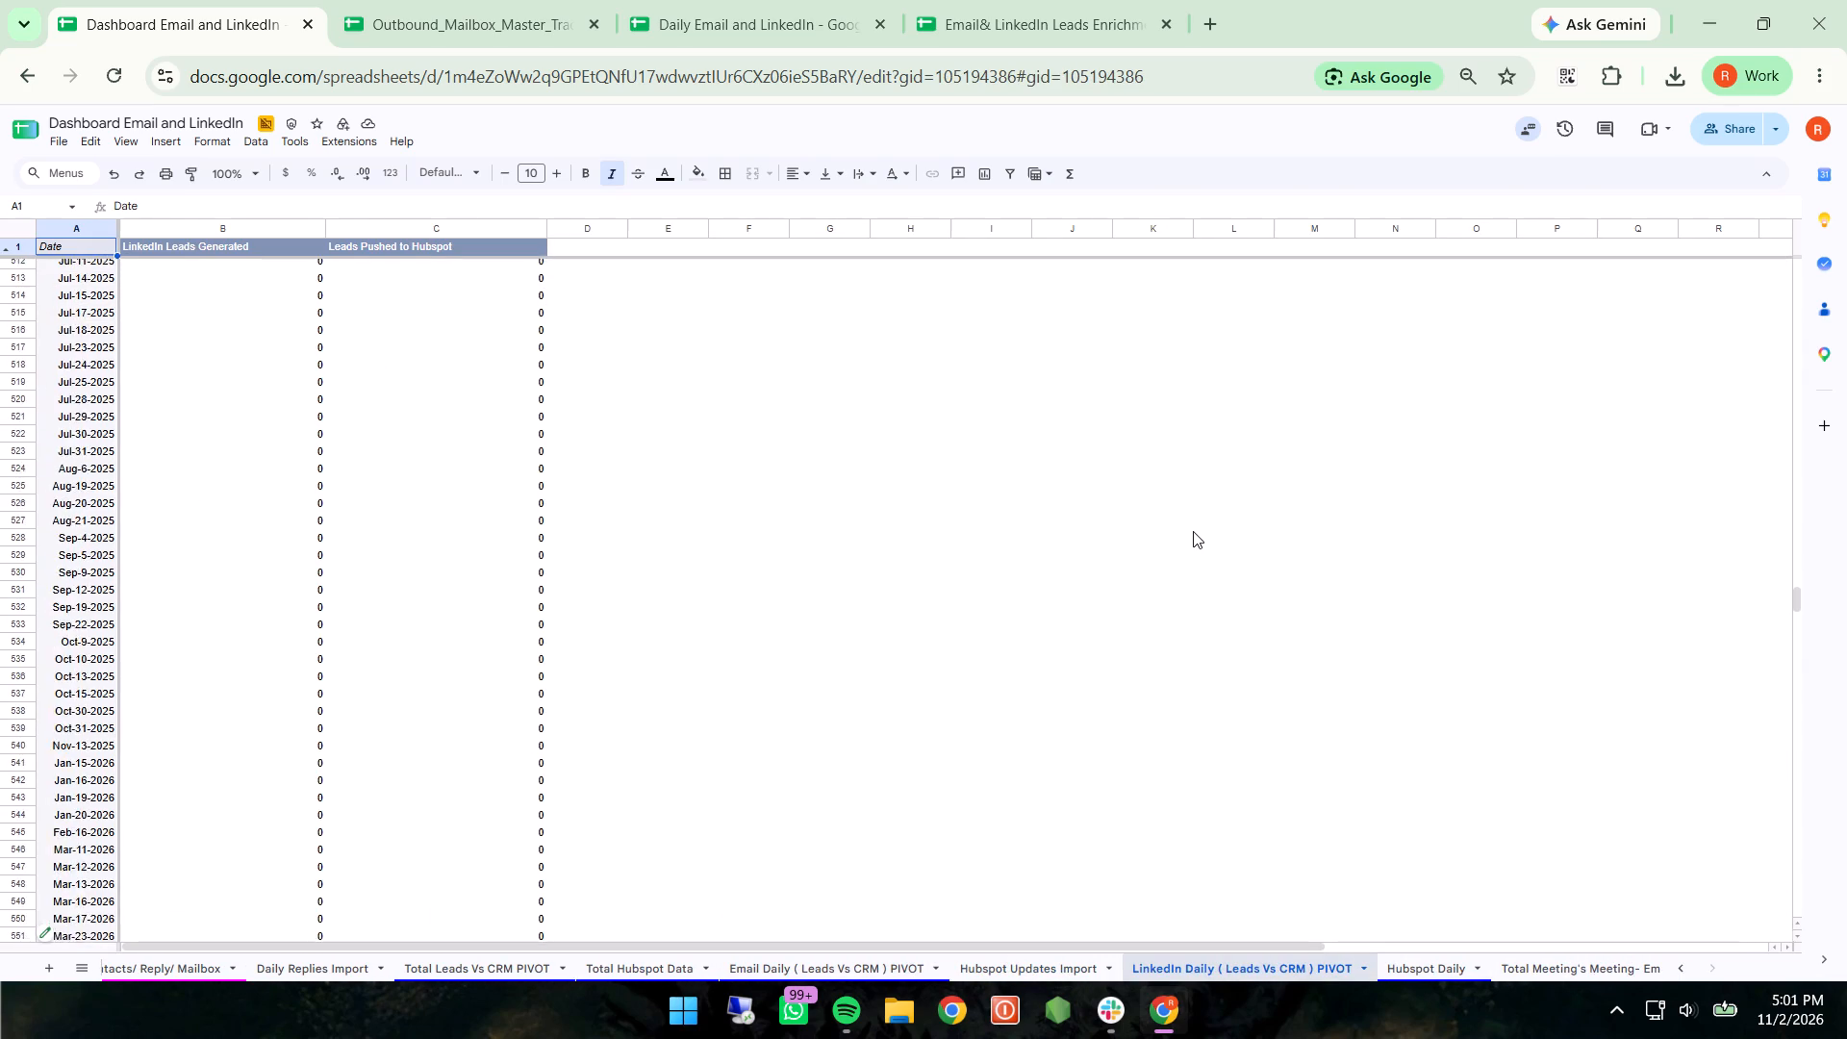
pyautogui.scroll(20, 1193, 531)
pyautogui.scroll(10, 1193, 531)
pyautogui.scroll(-10, 1193, 531)
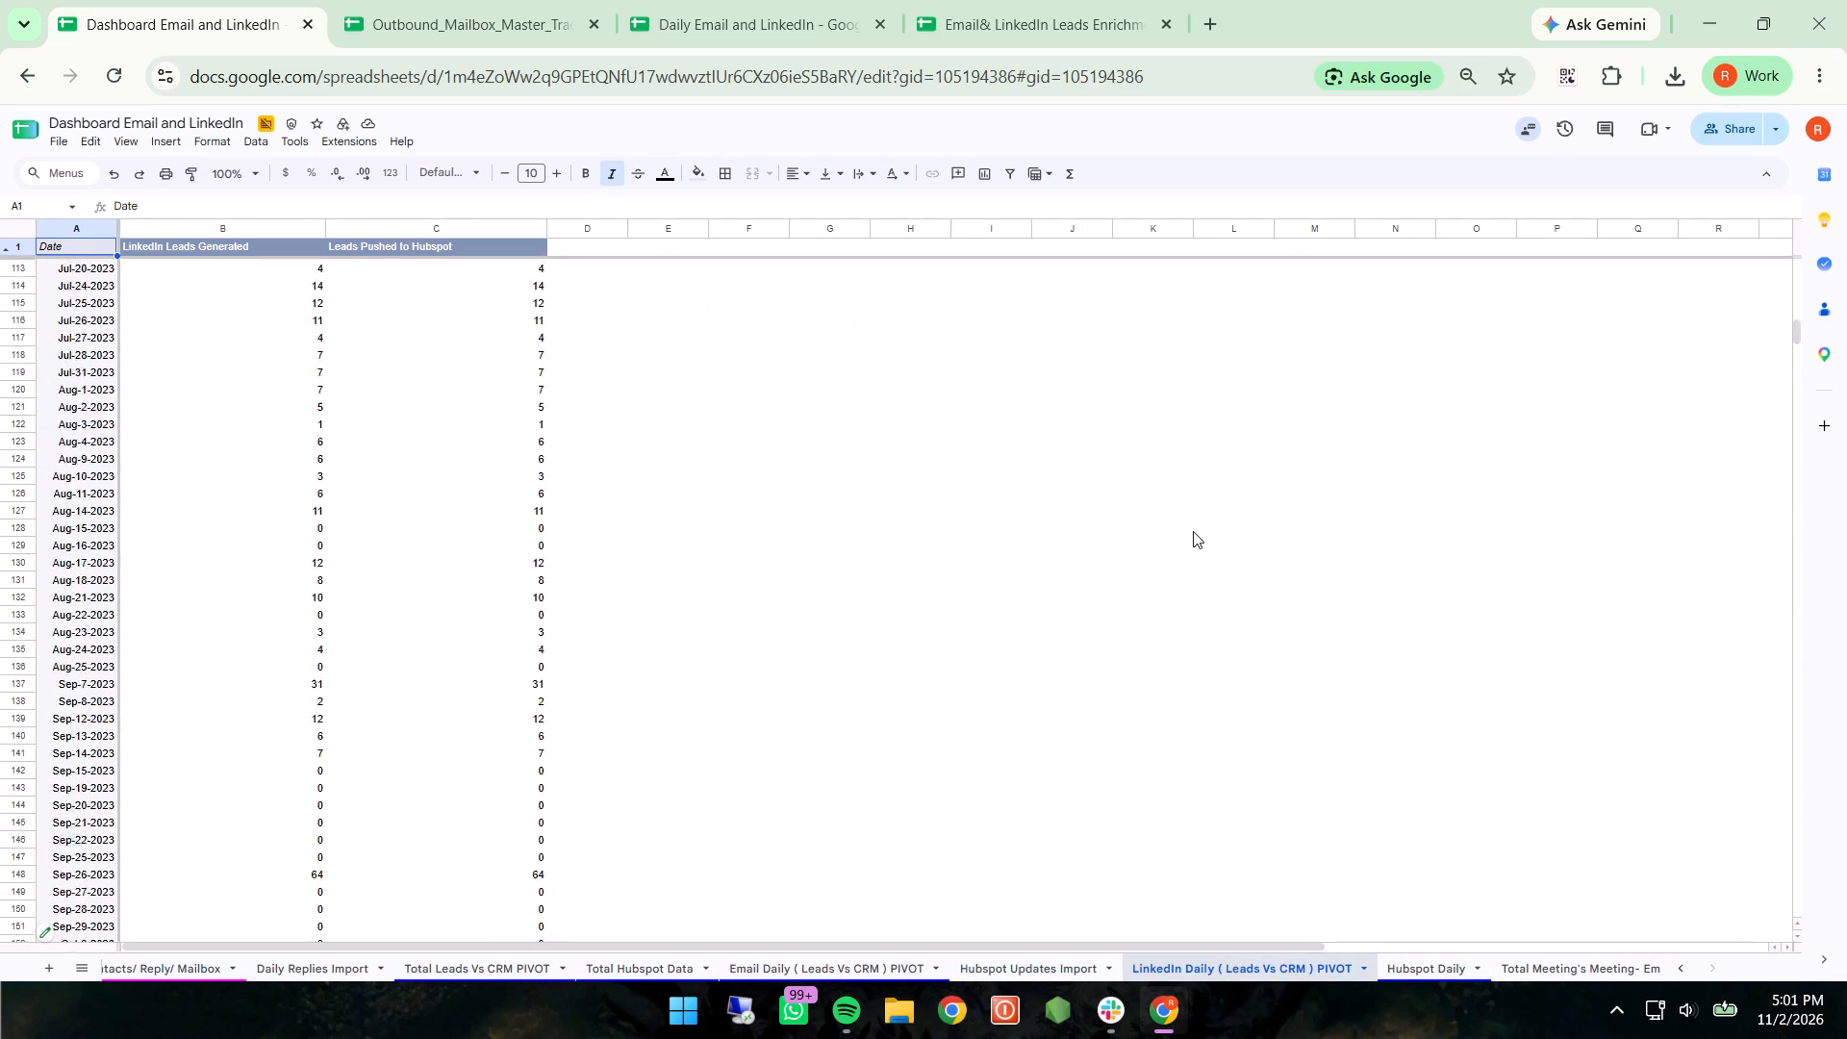
pyautogui.scroll(-13, 1193, 531)
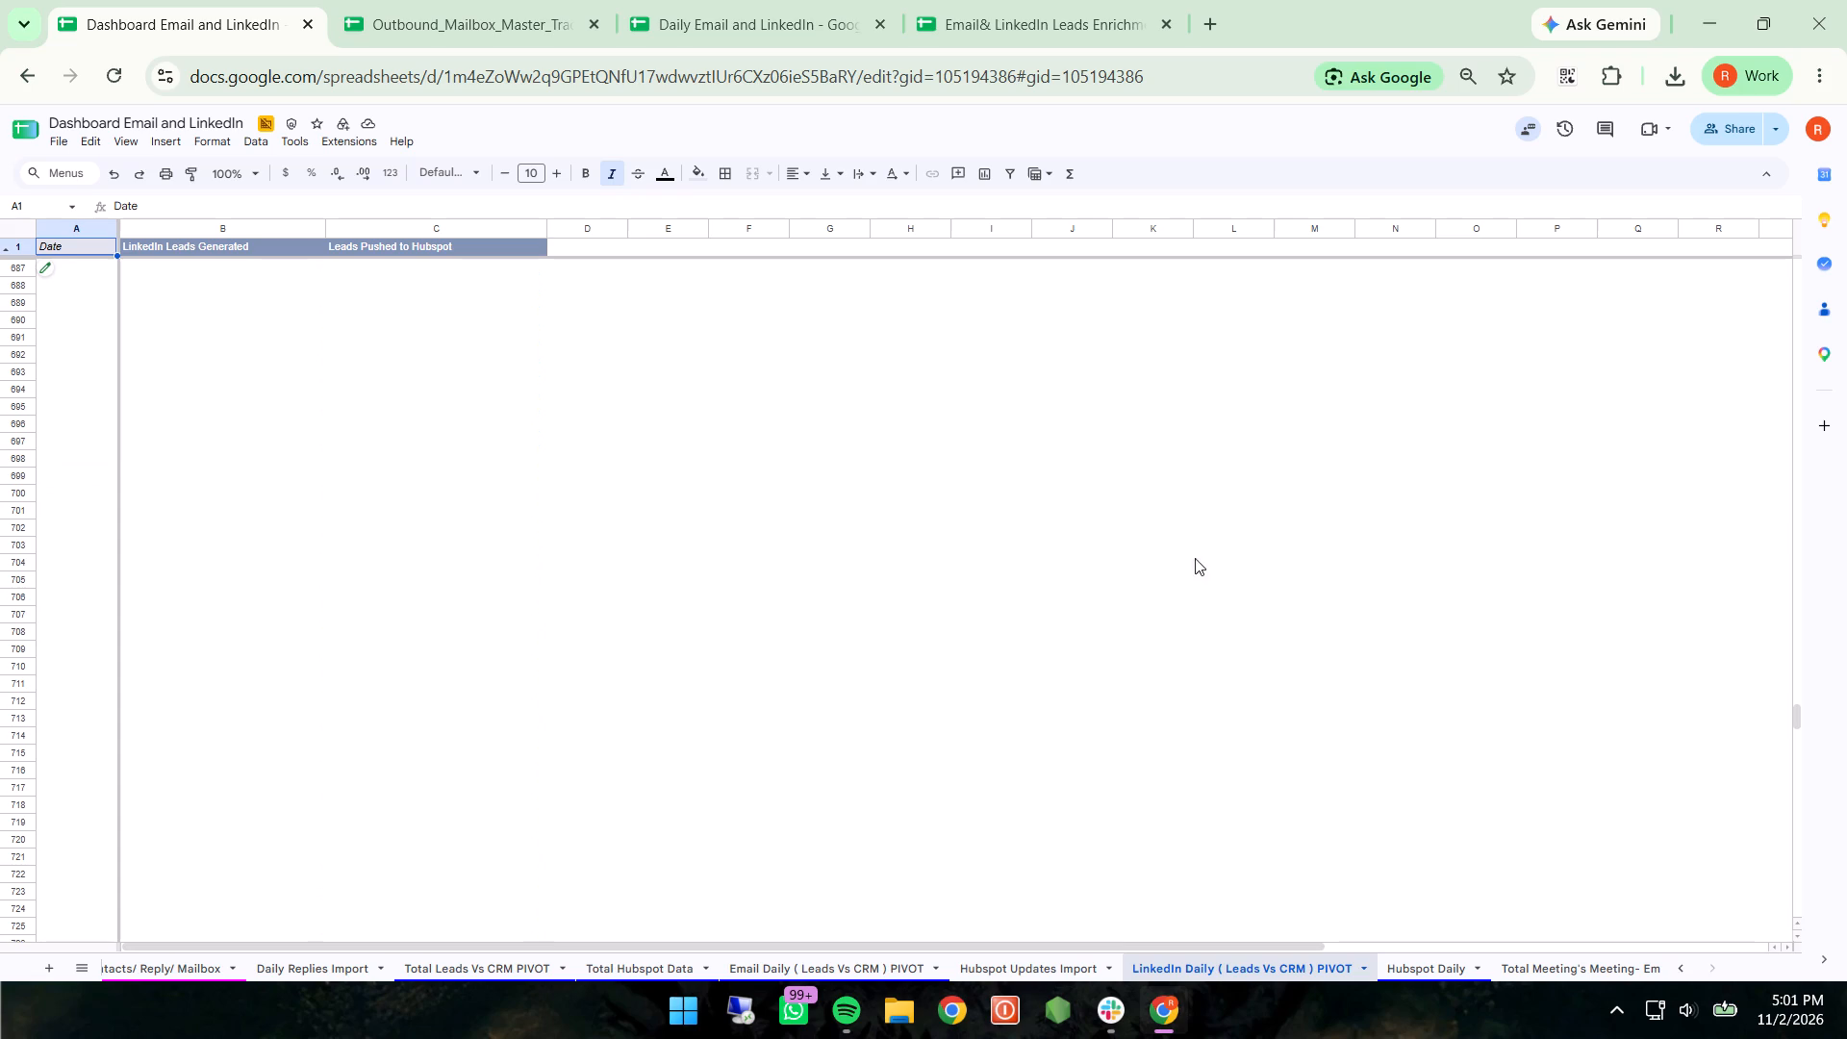
# Examine the overall and LinkedIn leads versus CRM charts on the Hubspot Daily sheet.
pyautogui.click(1422, 961)
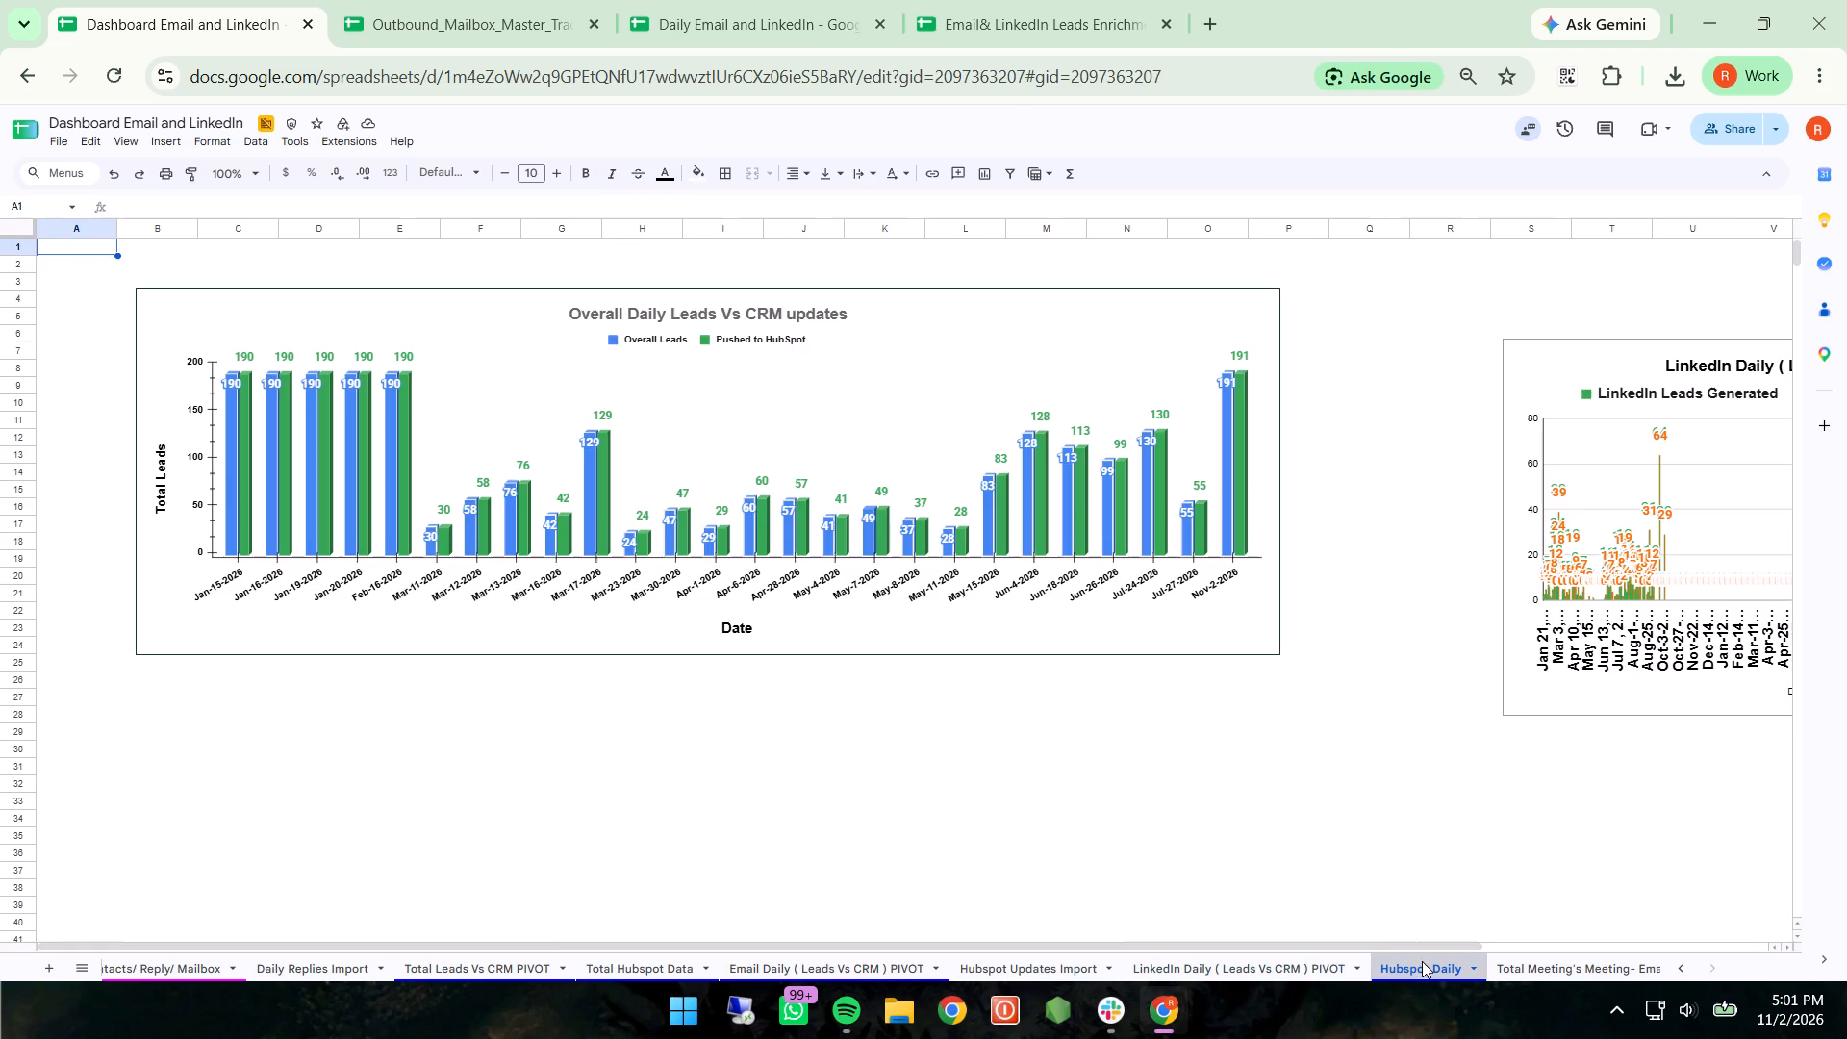
pyautogui.hscroll(-11, 1517, 715)
pyautogui.hscroll(7, 1517, 715)
pyautogui.scroll(9, 1517, 715)
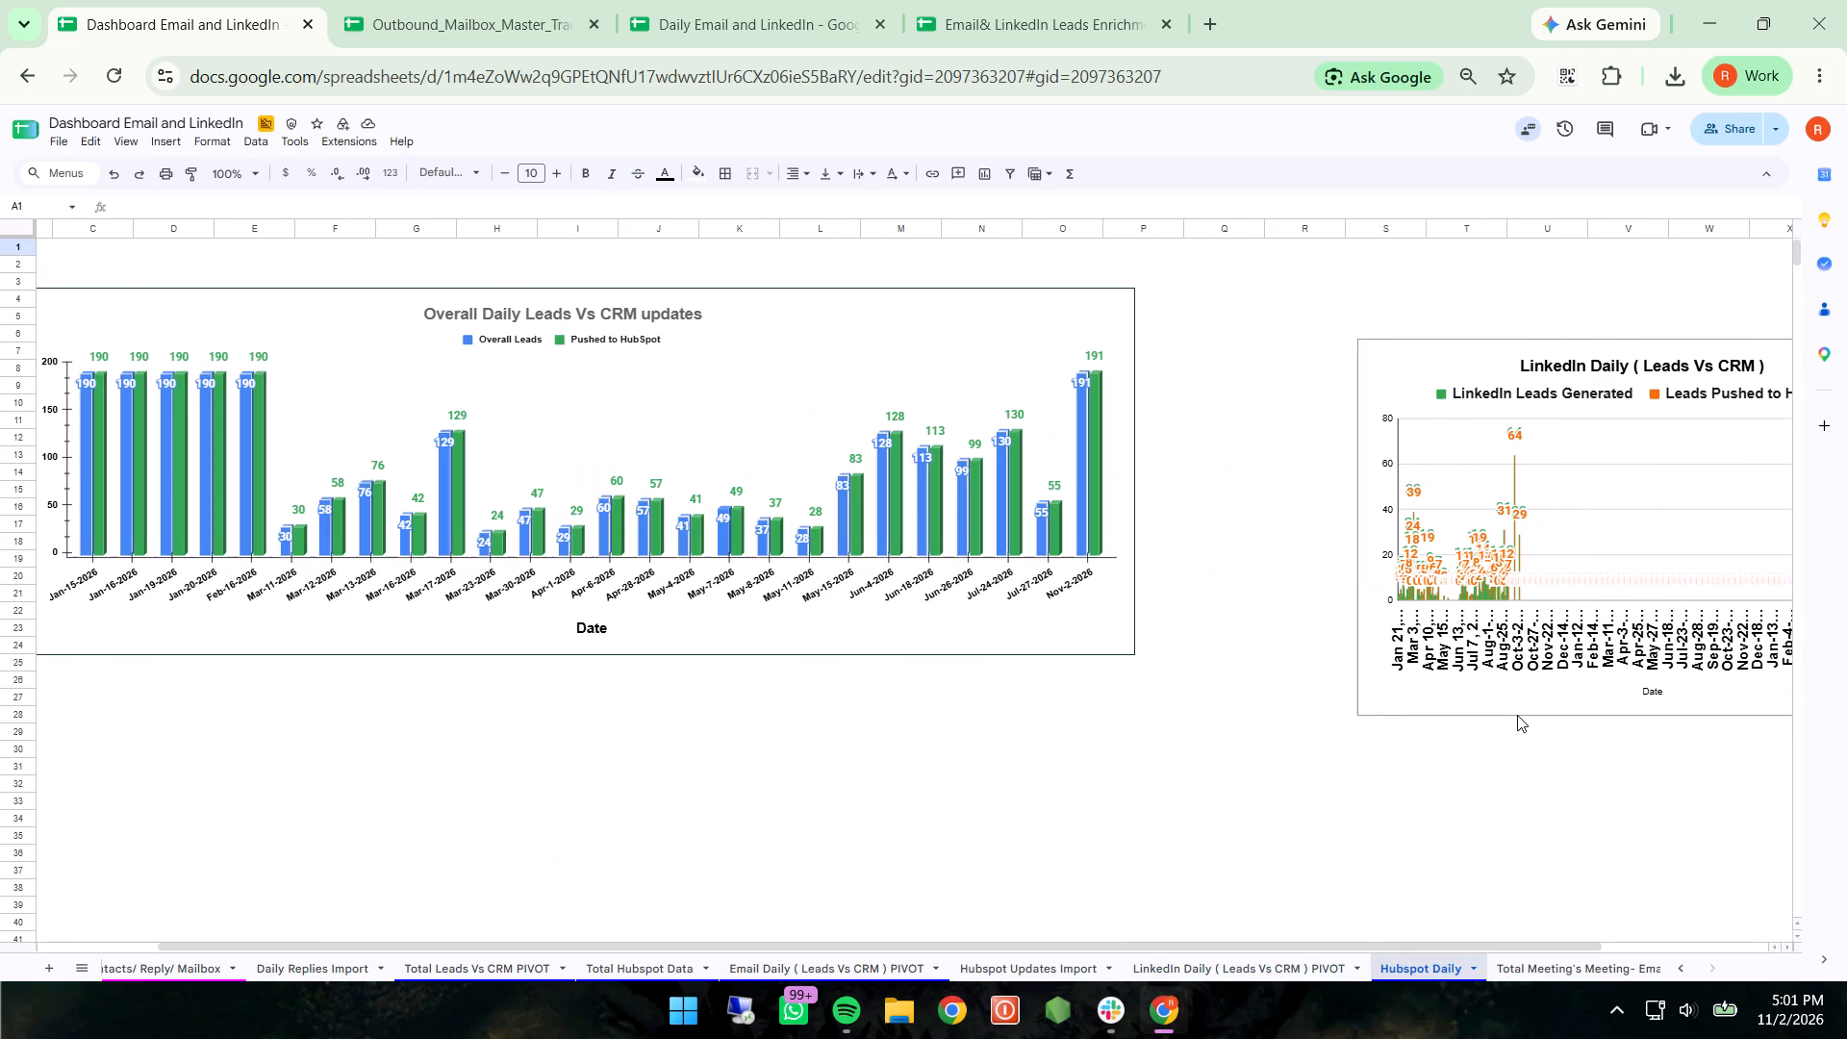
pyautogui.scroll(11, 1517, 715)
pyautogui.hscroll(5, 1517, 715)
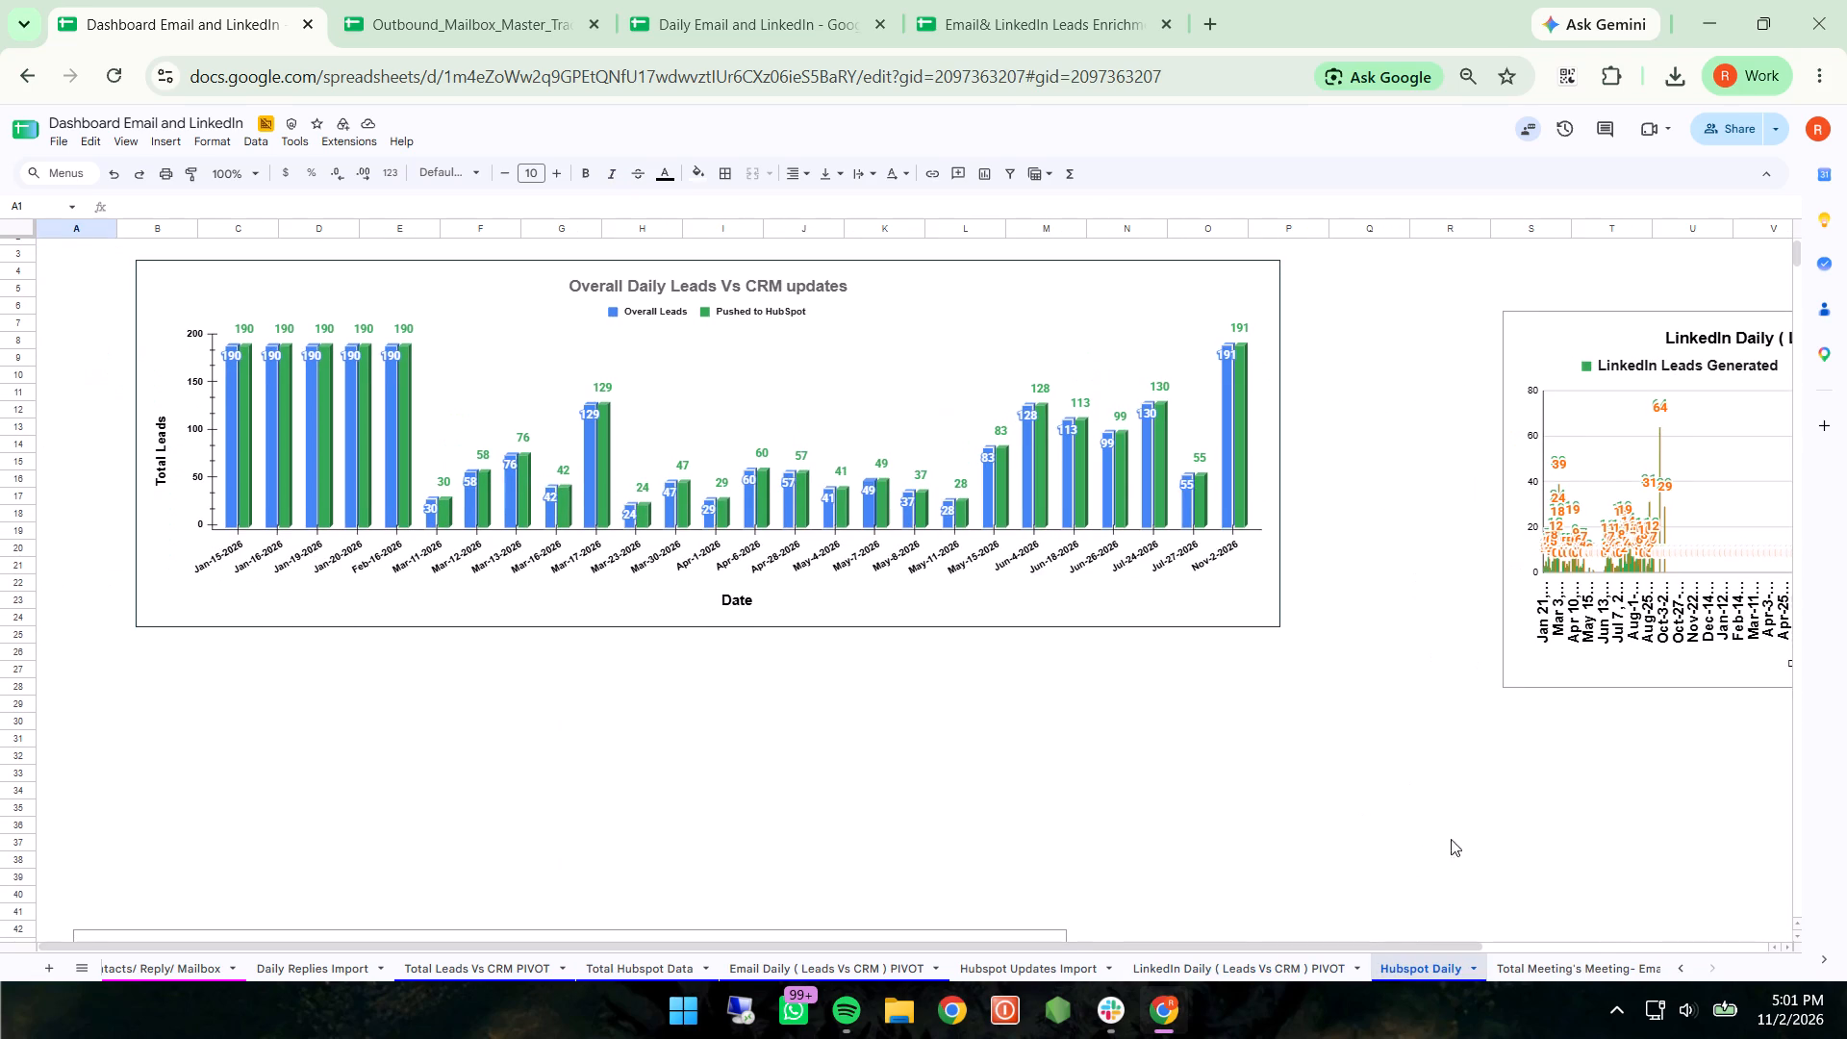
# Examine the Total Meeting's Meeting- Email sheet's daily meeting rows and its Total Meetings ( India and USA ) chart.
pyautogui.click(1525, 971)
pyautogui.hscroll(-5, 1525, 971)
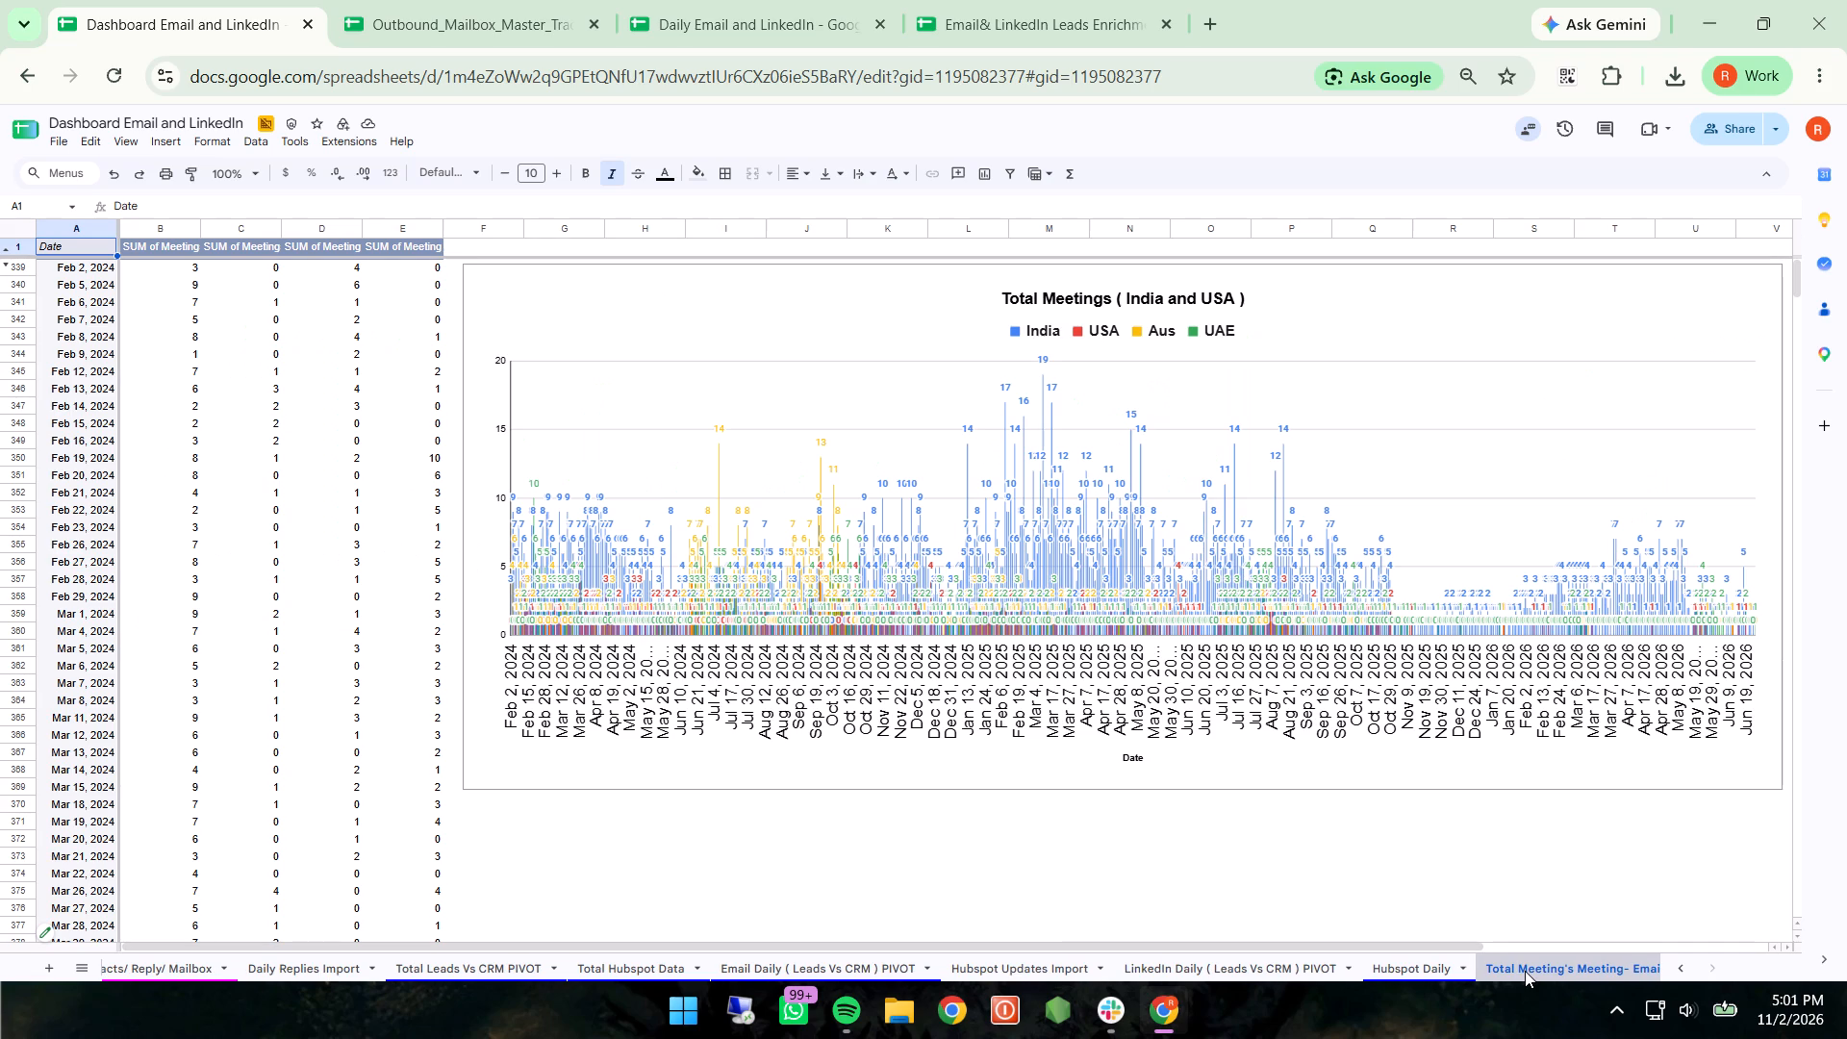
pyautogui.scroll(-13, 678, 893)
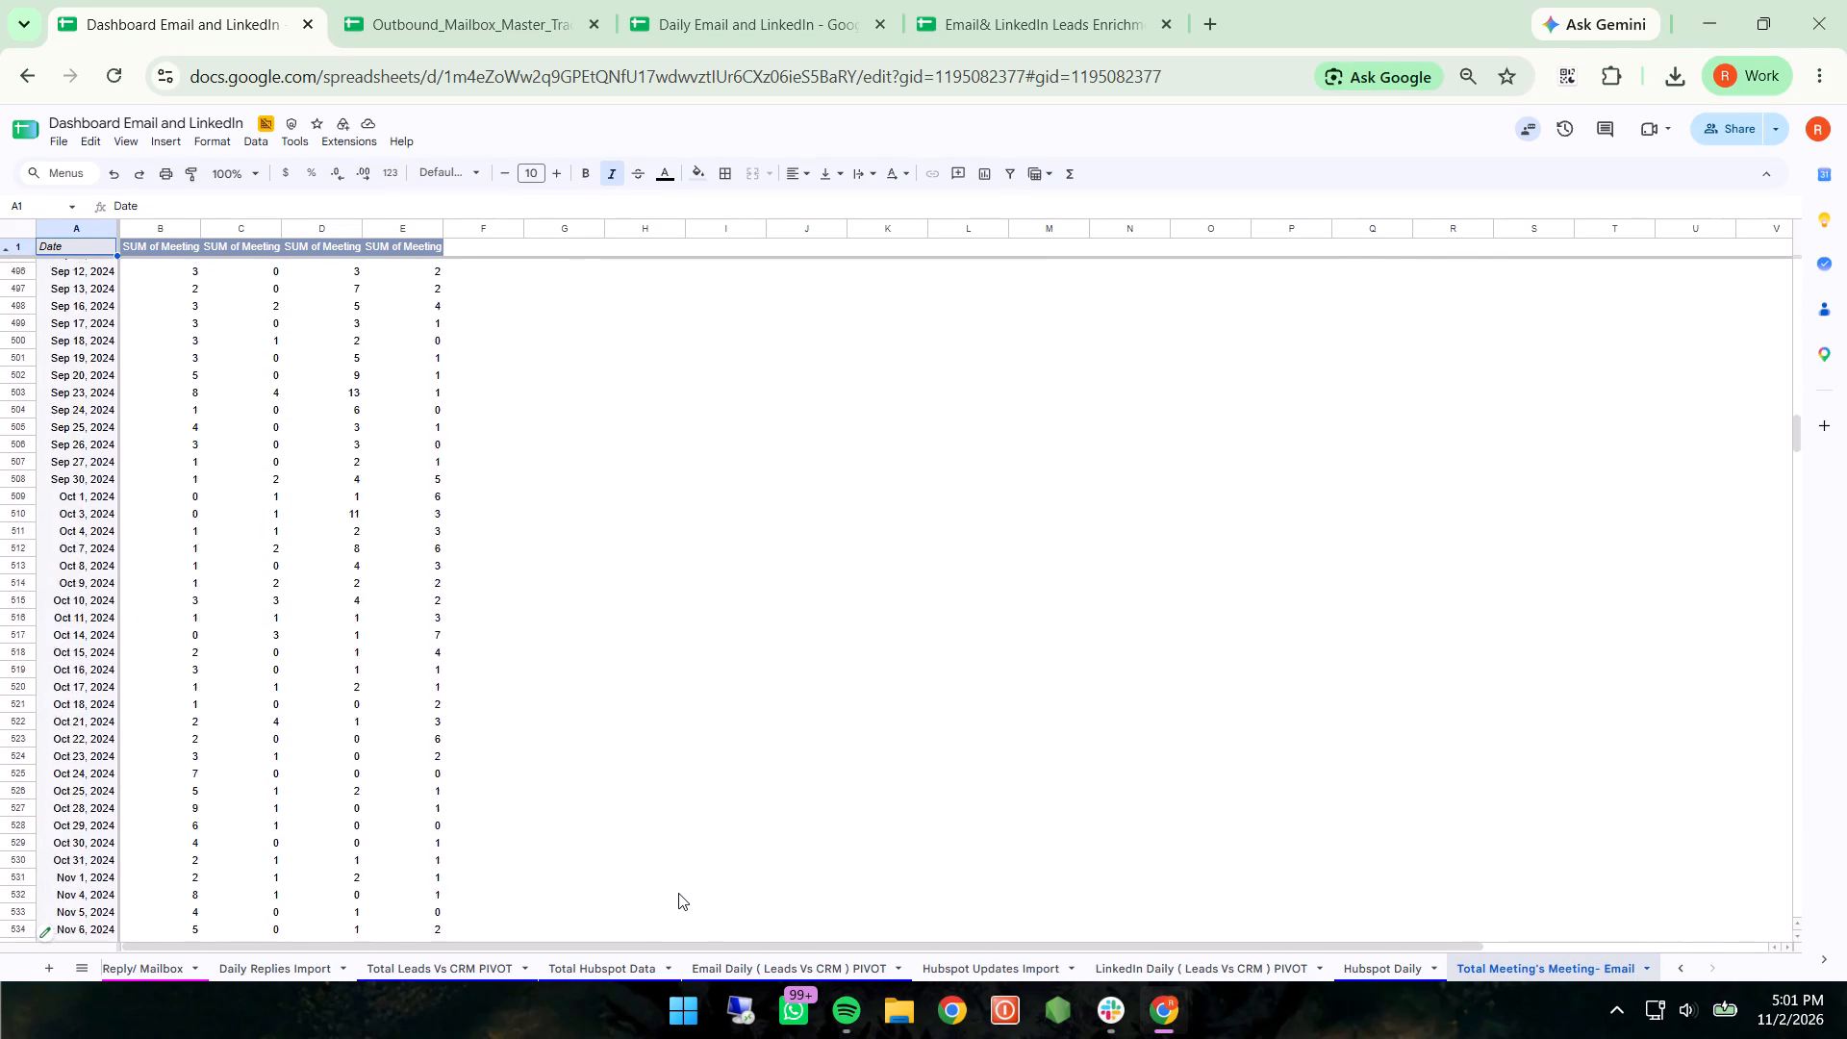
pyautogui.scroll(-16, 678, 893)
pyautogui.scroll(6, 678, 893)
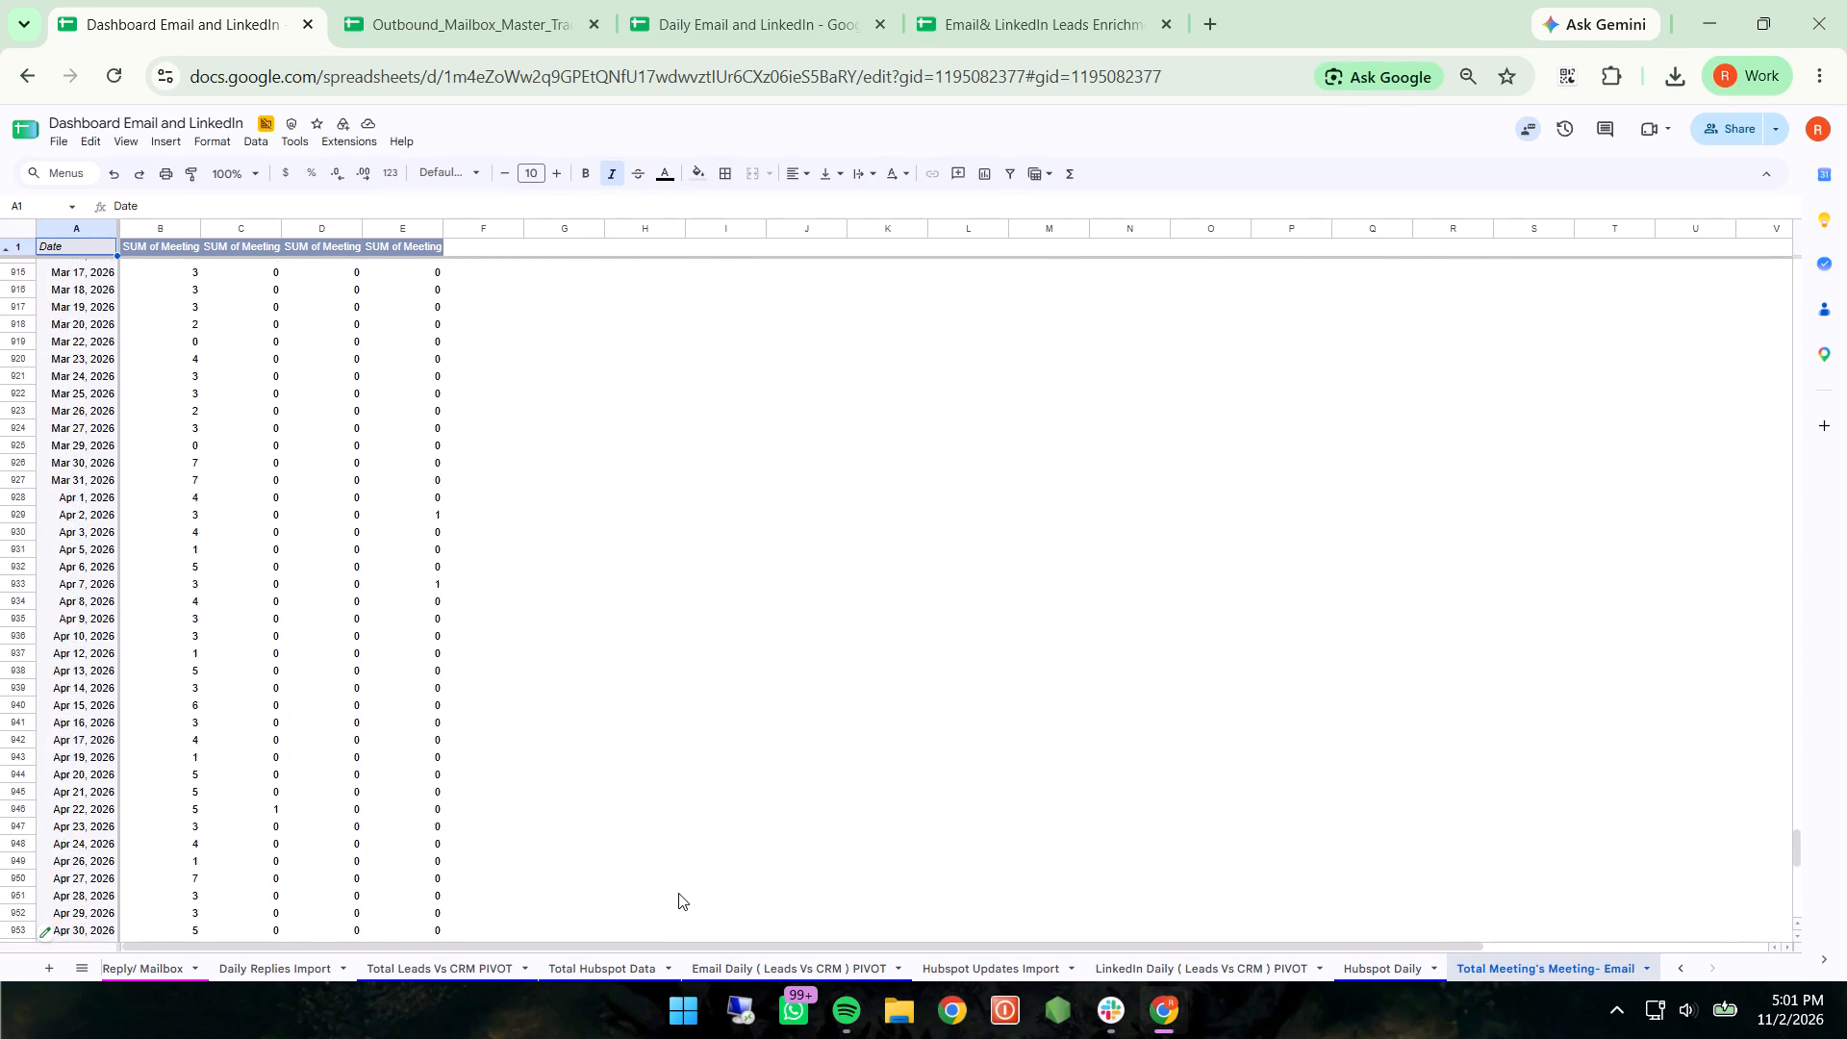
pyautogui.scroll(20, 678, 893)
pyautogui.scroll(9, 678, 893)
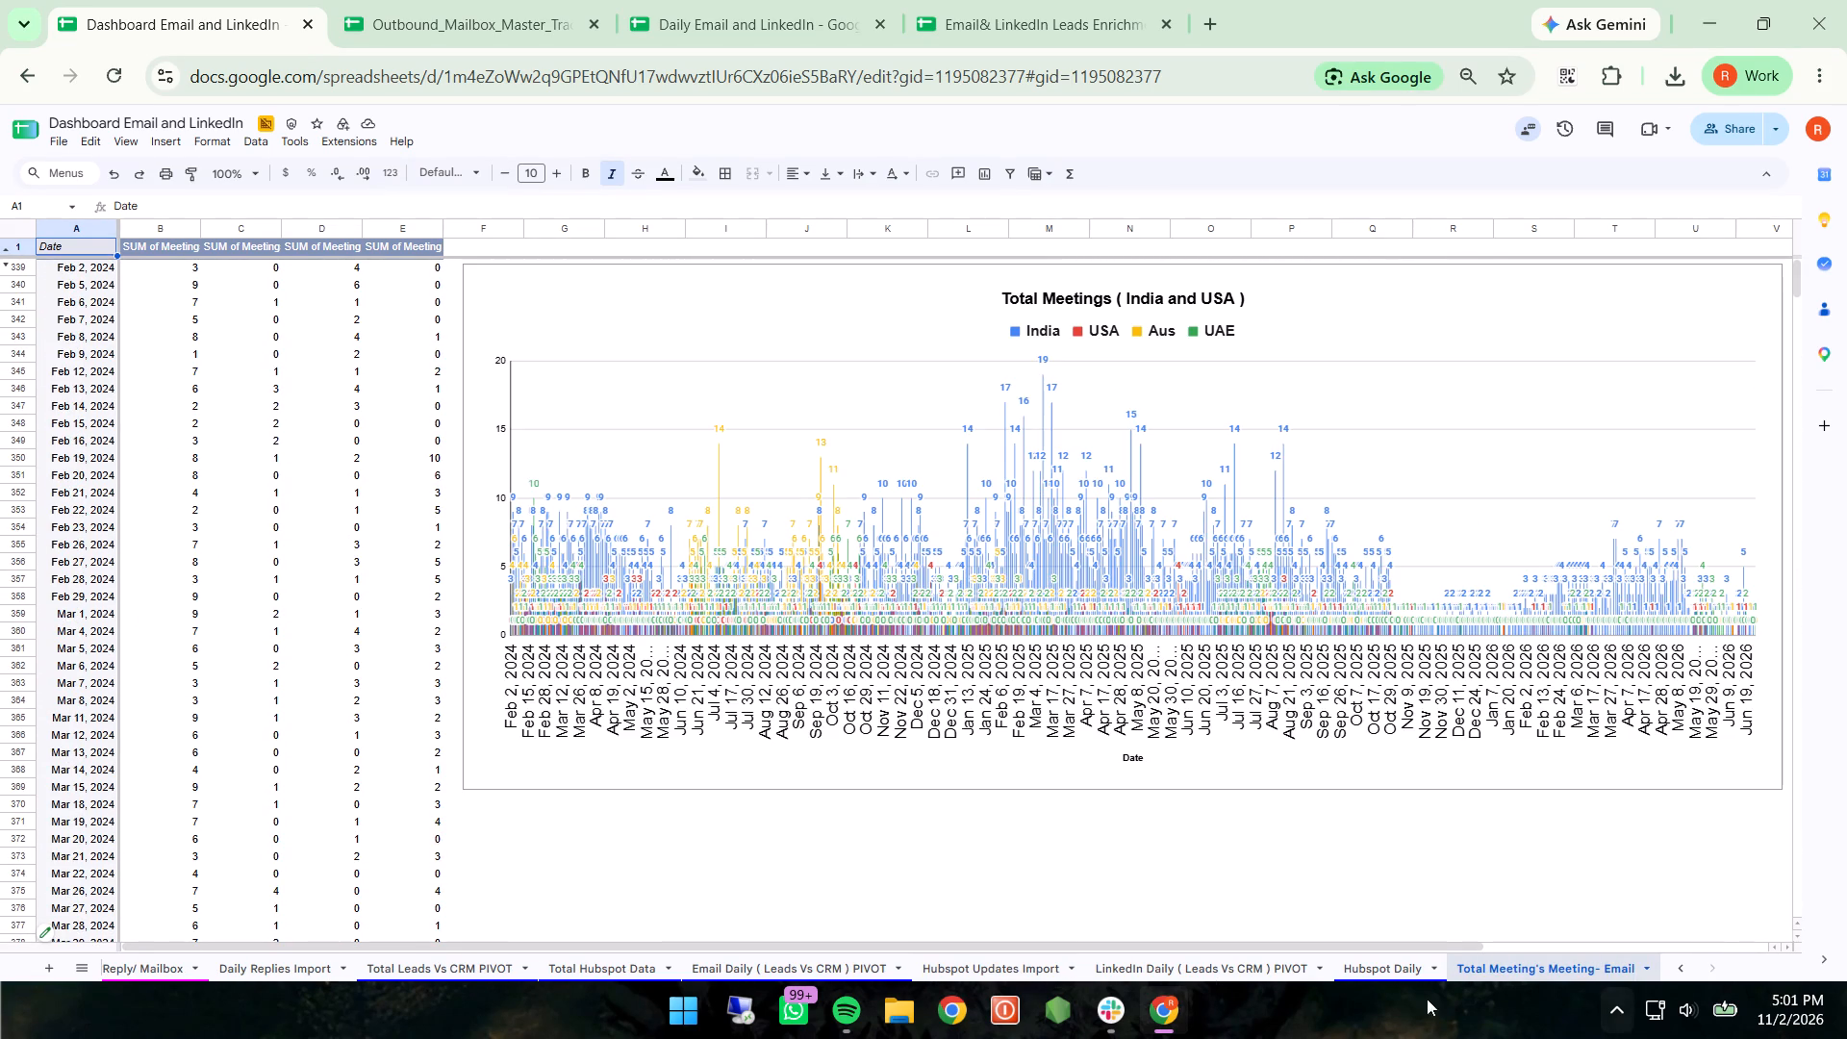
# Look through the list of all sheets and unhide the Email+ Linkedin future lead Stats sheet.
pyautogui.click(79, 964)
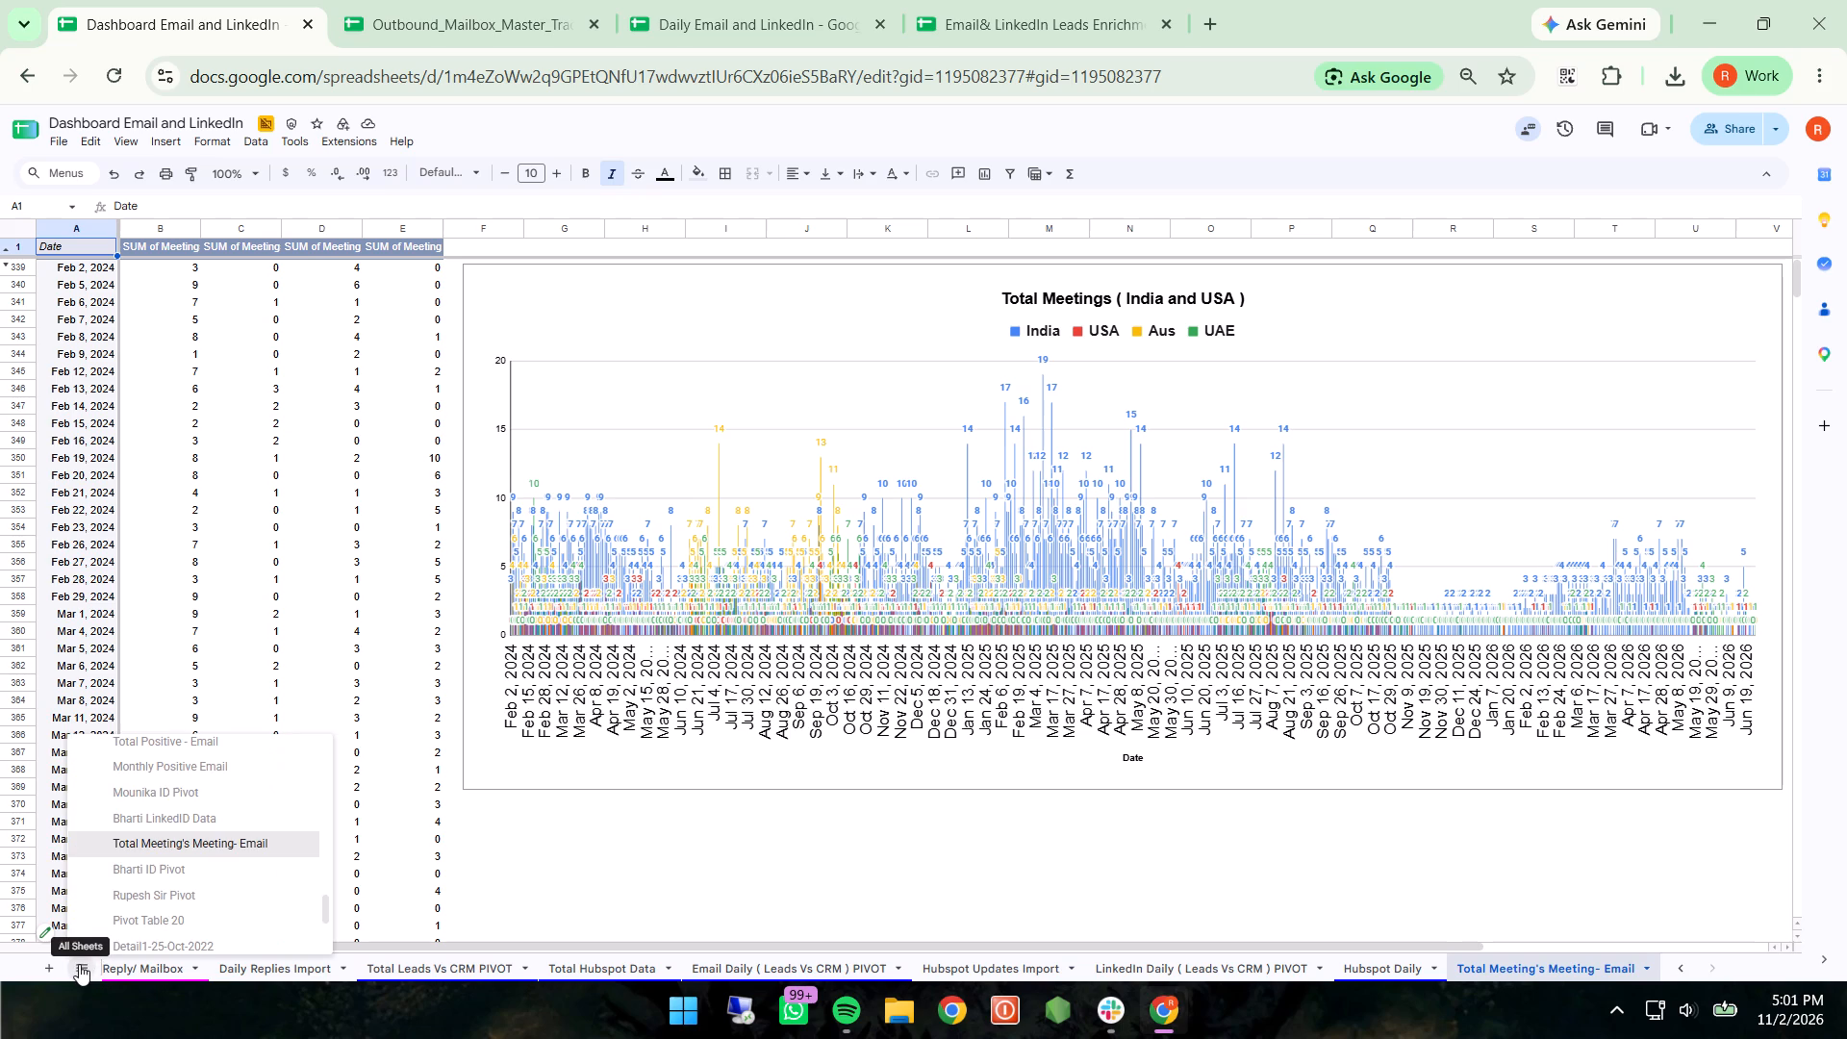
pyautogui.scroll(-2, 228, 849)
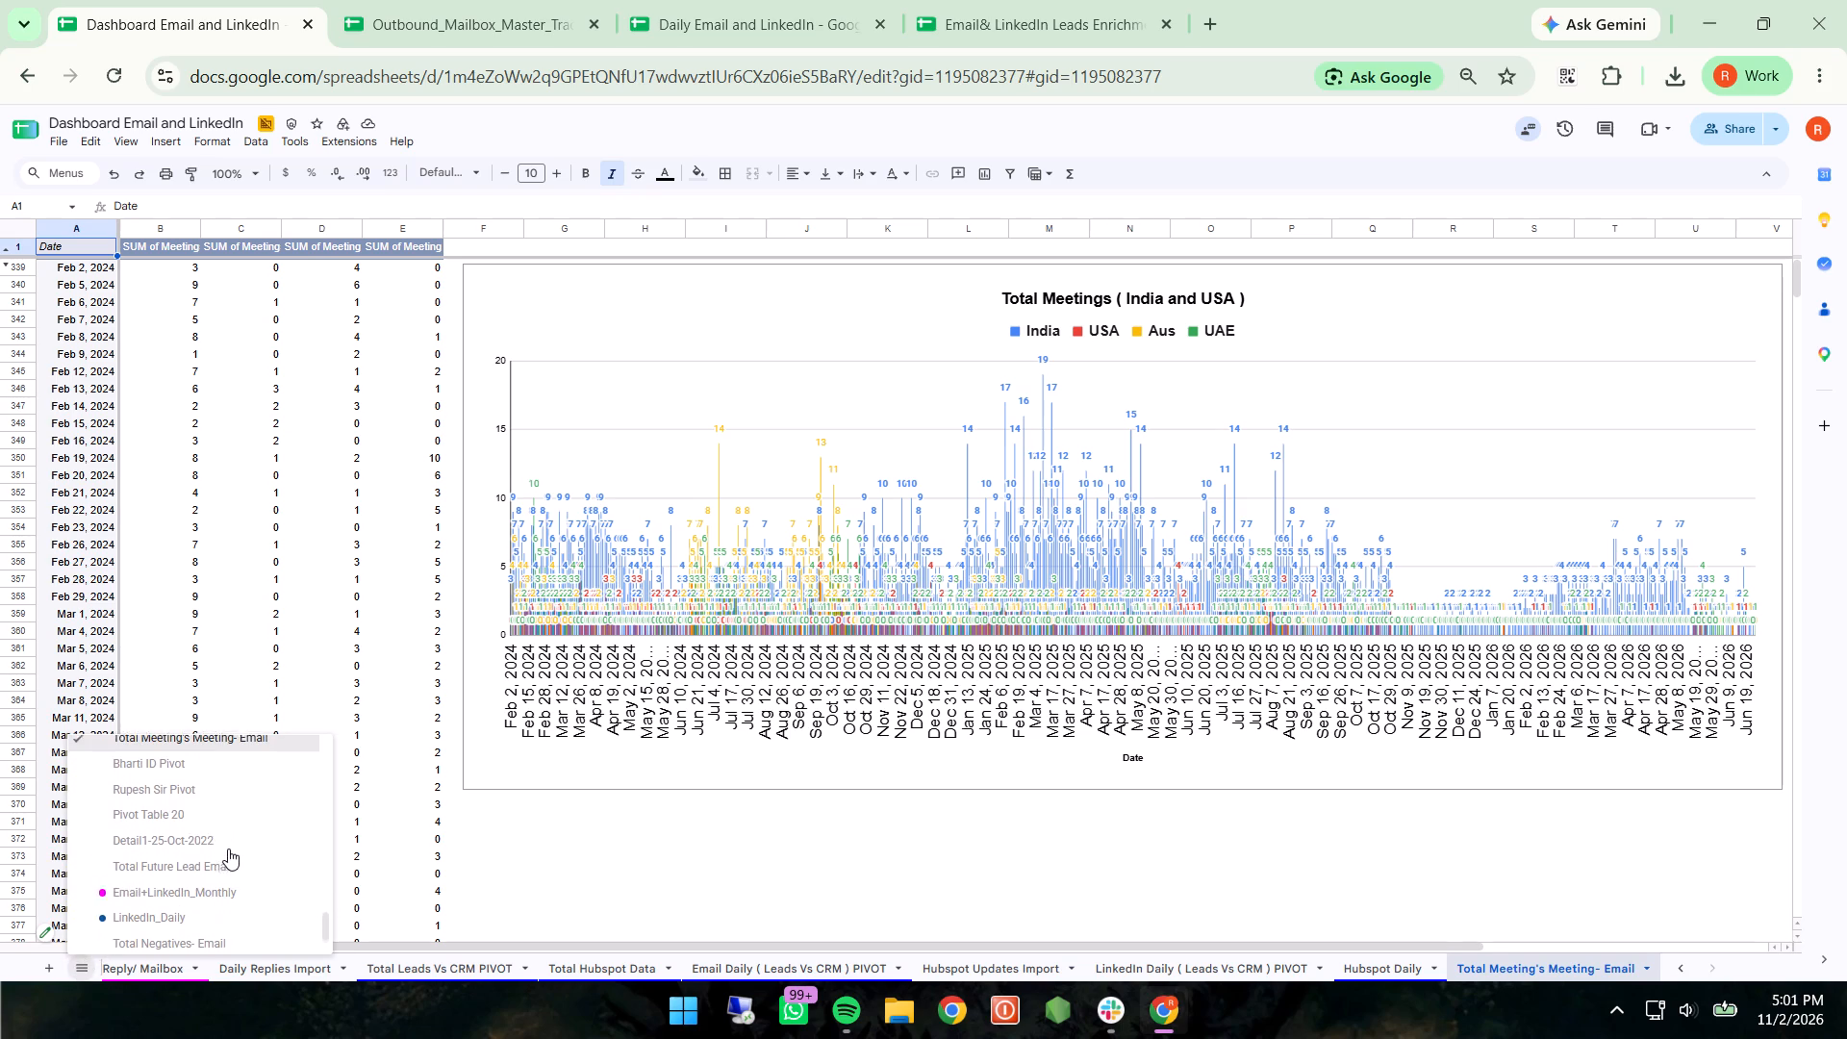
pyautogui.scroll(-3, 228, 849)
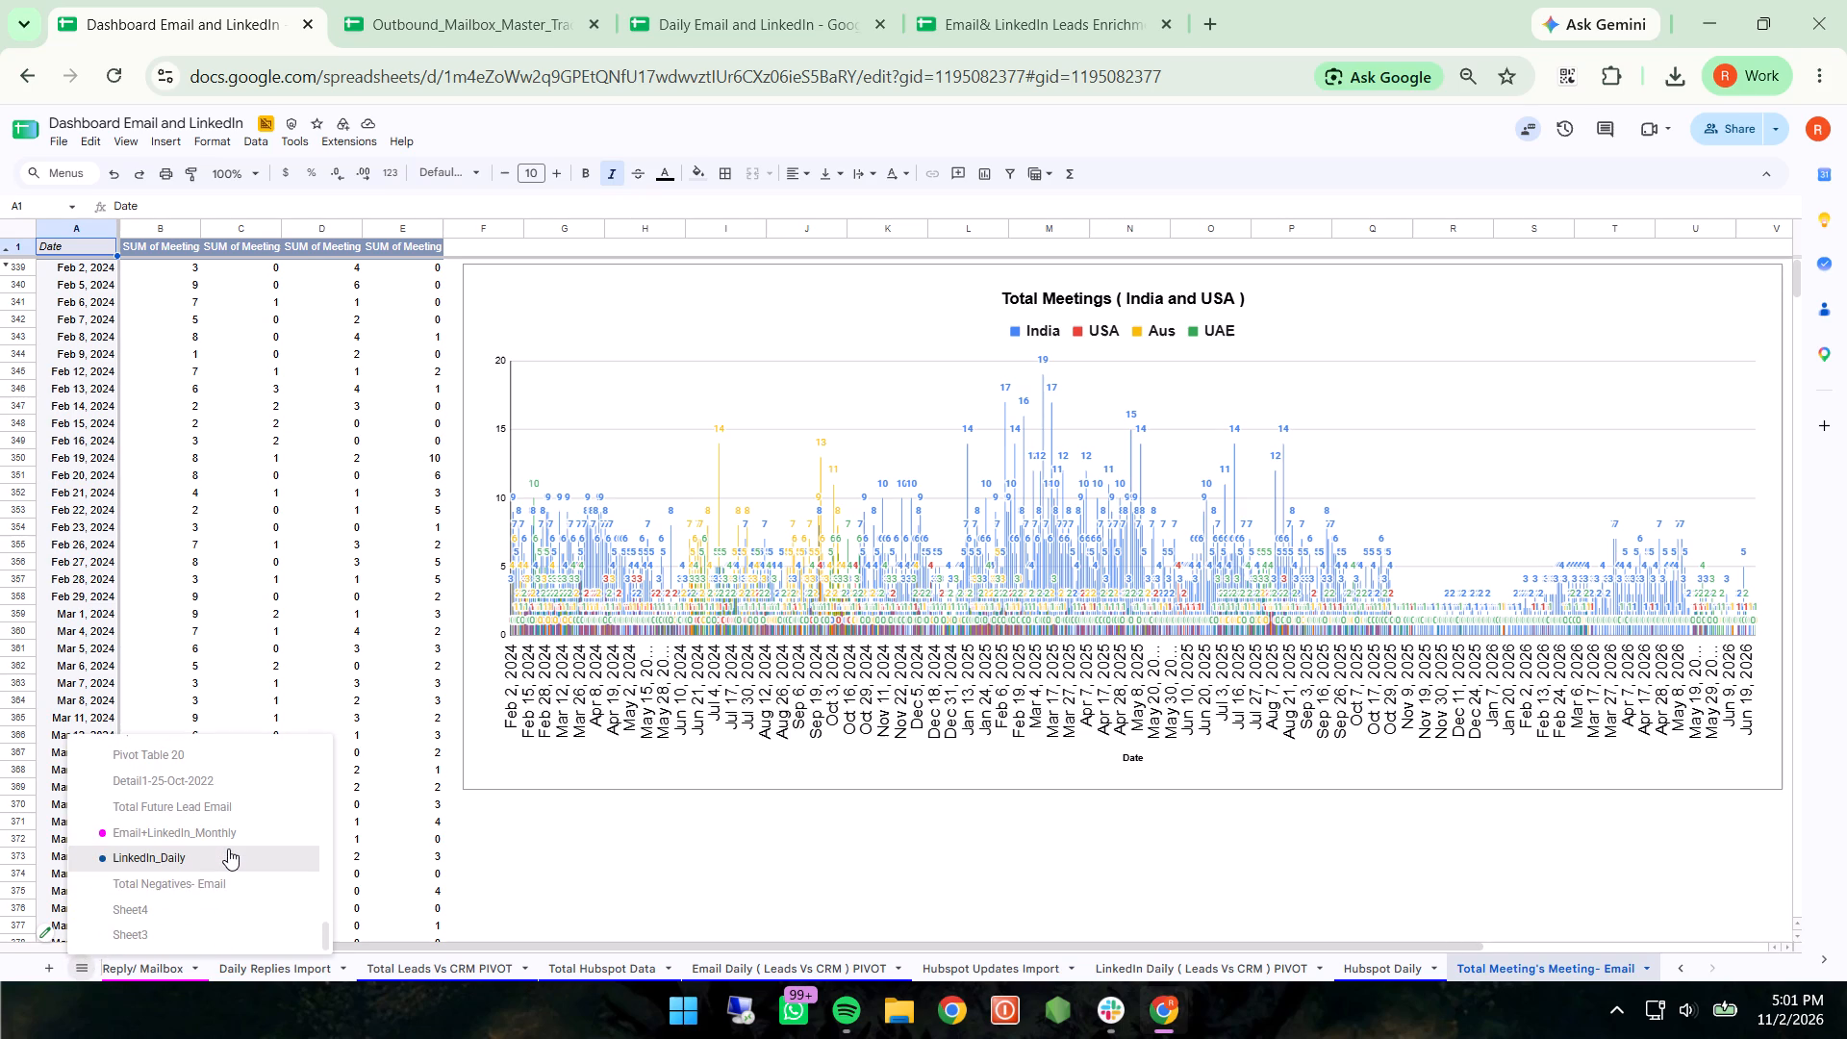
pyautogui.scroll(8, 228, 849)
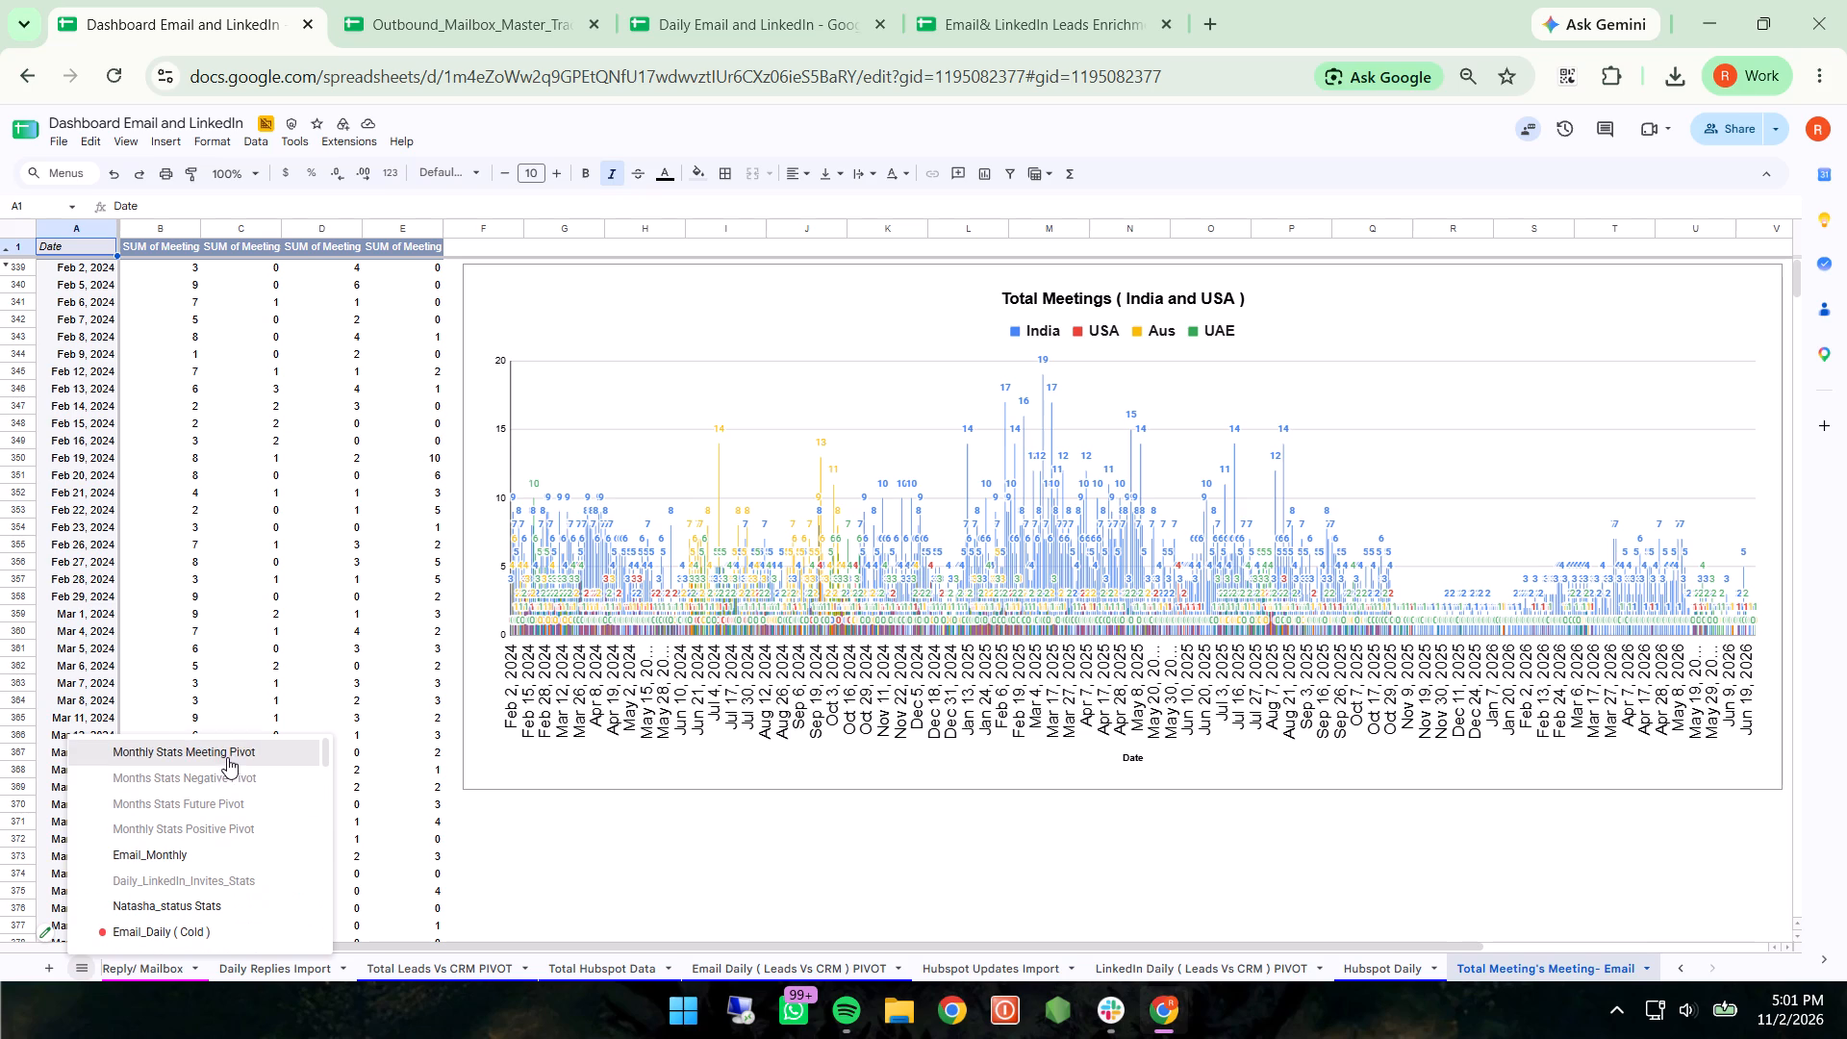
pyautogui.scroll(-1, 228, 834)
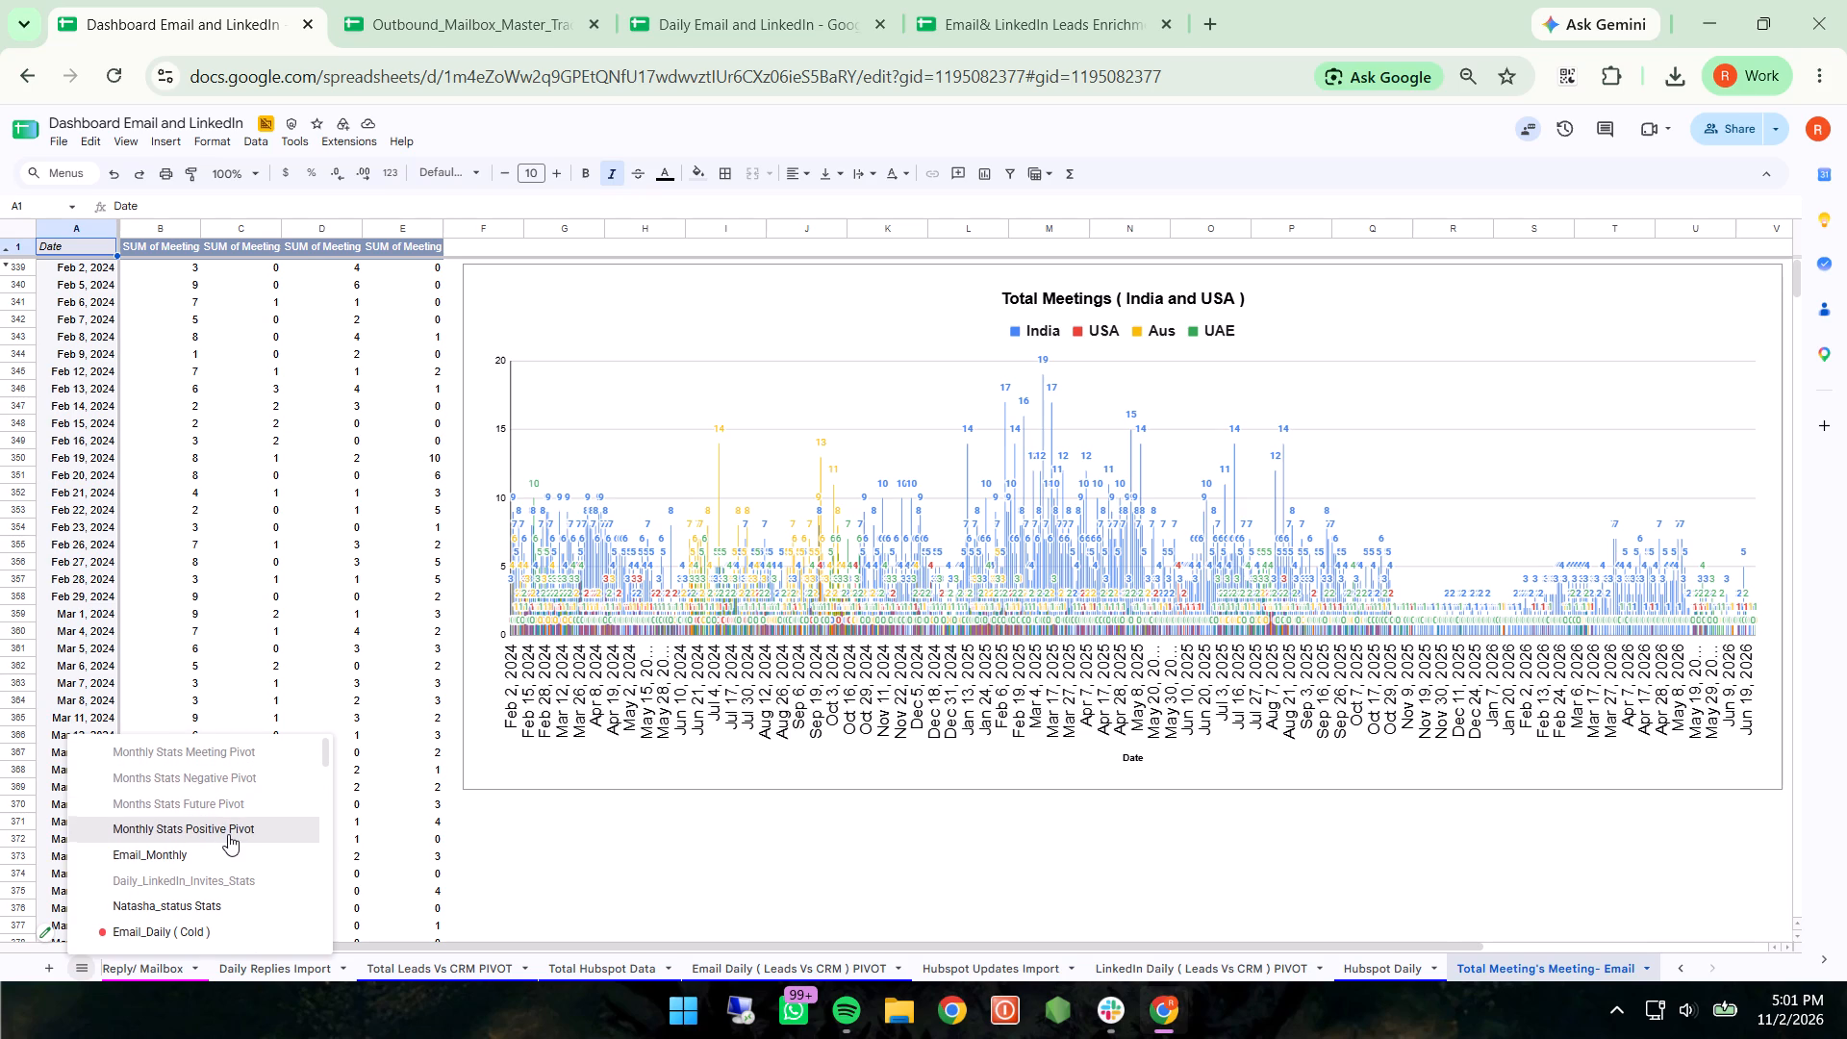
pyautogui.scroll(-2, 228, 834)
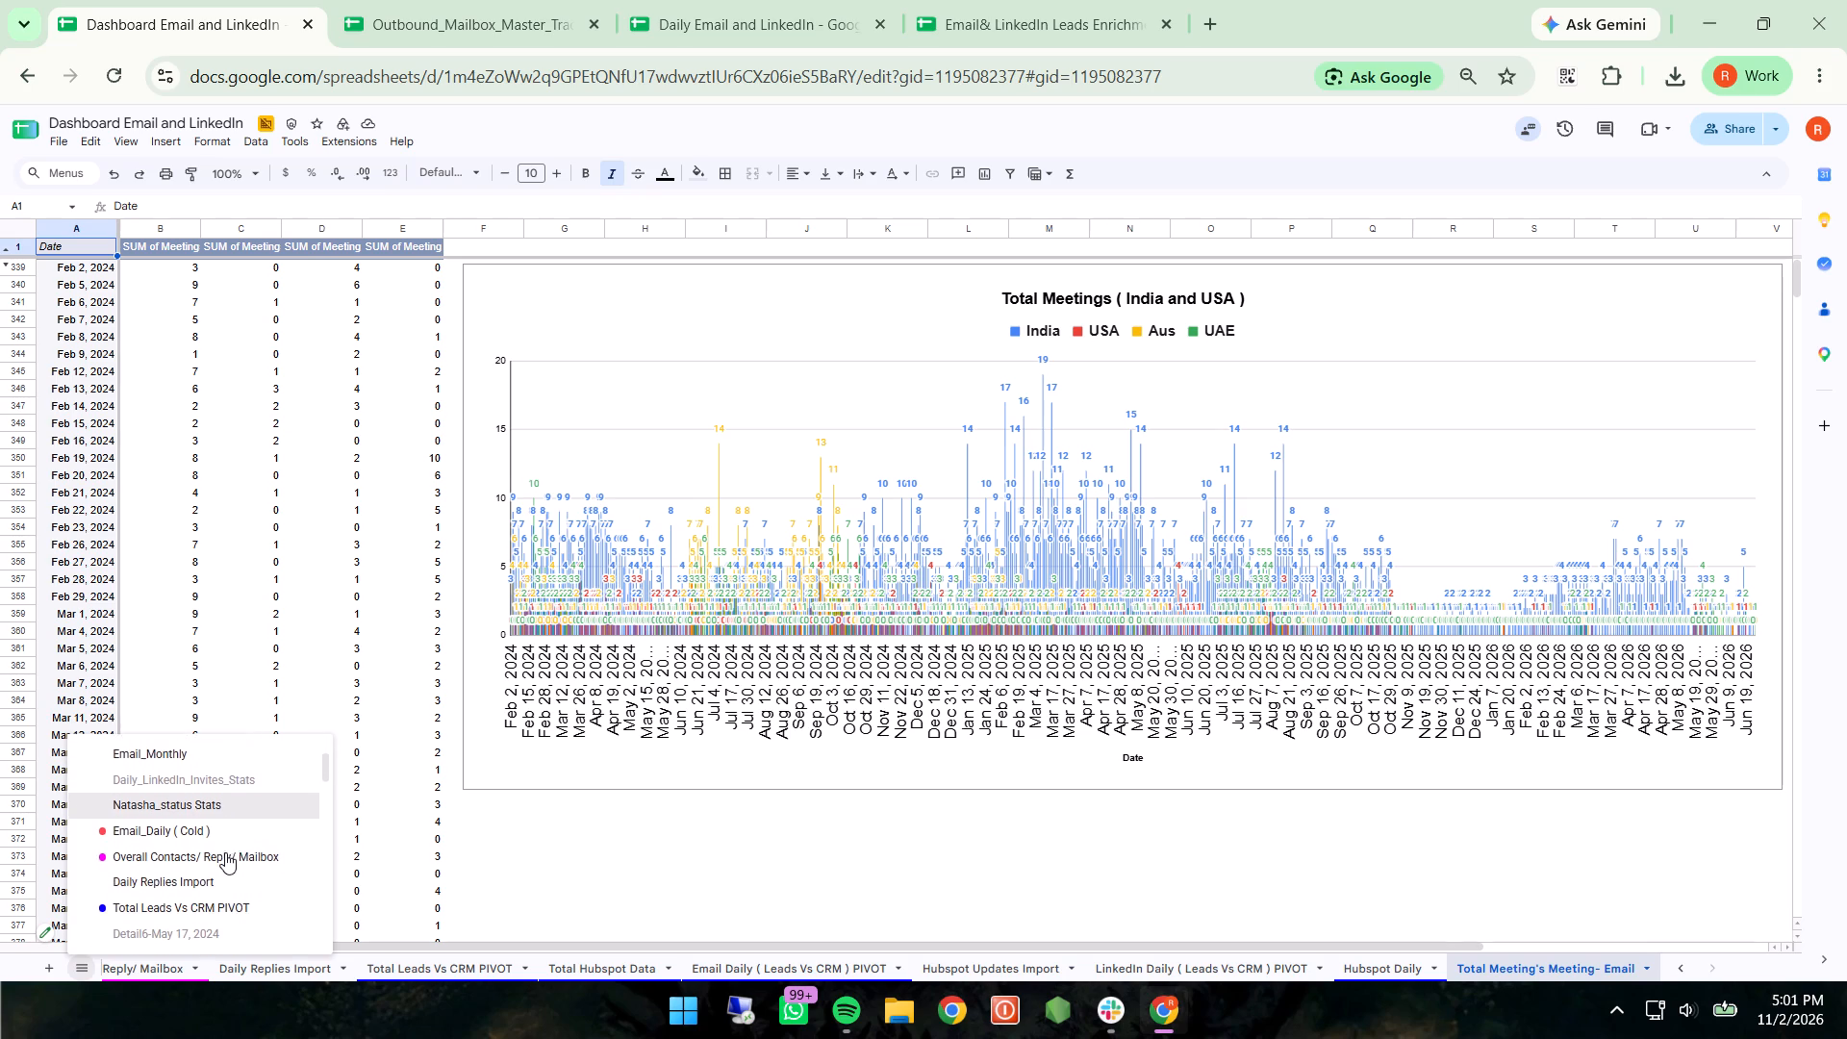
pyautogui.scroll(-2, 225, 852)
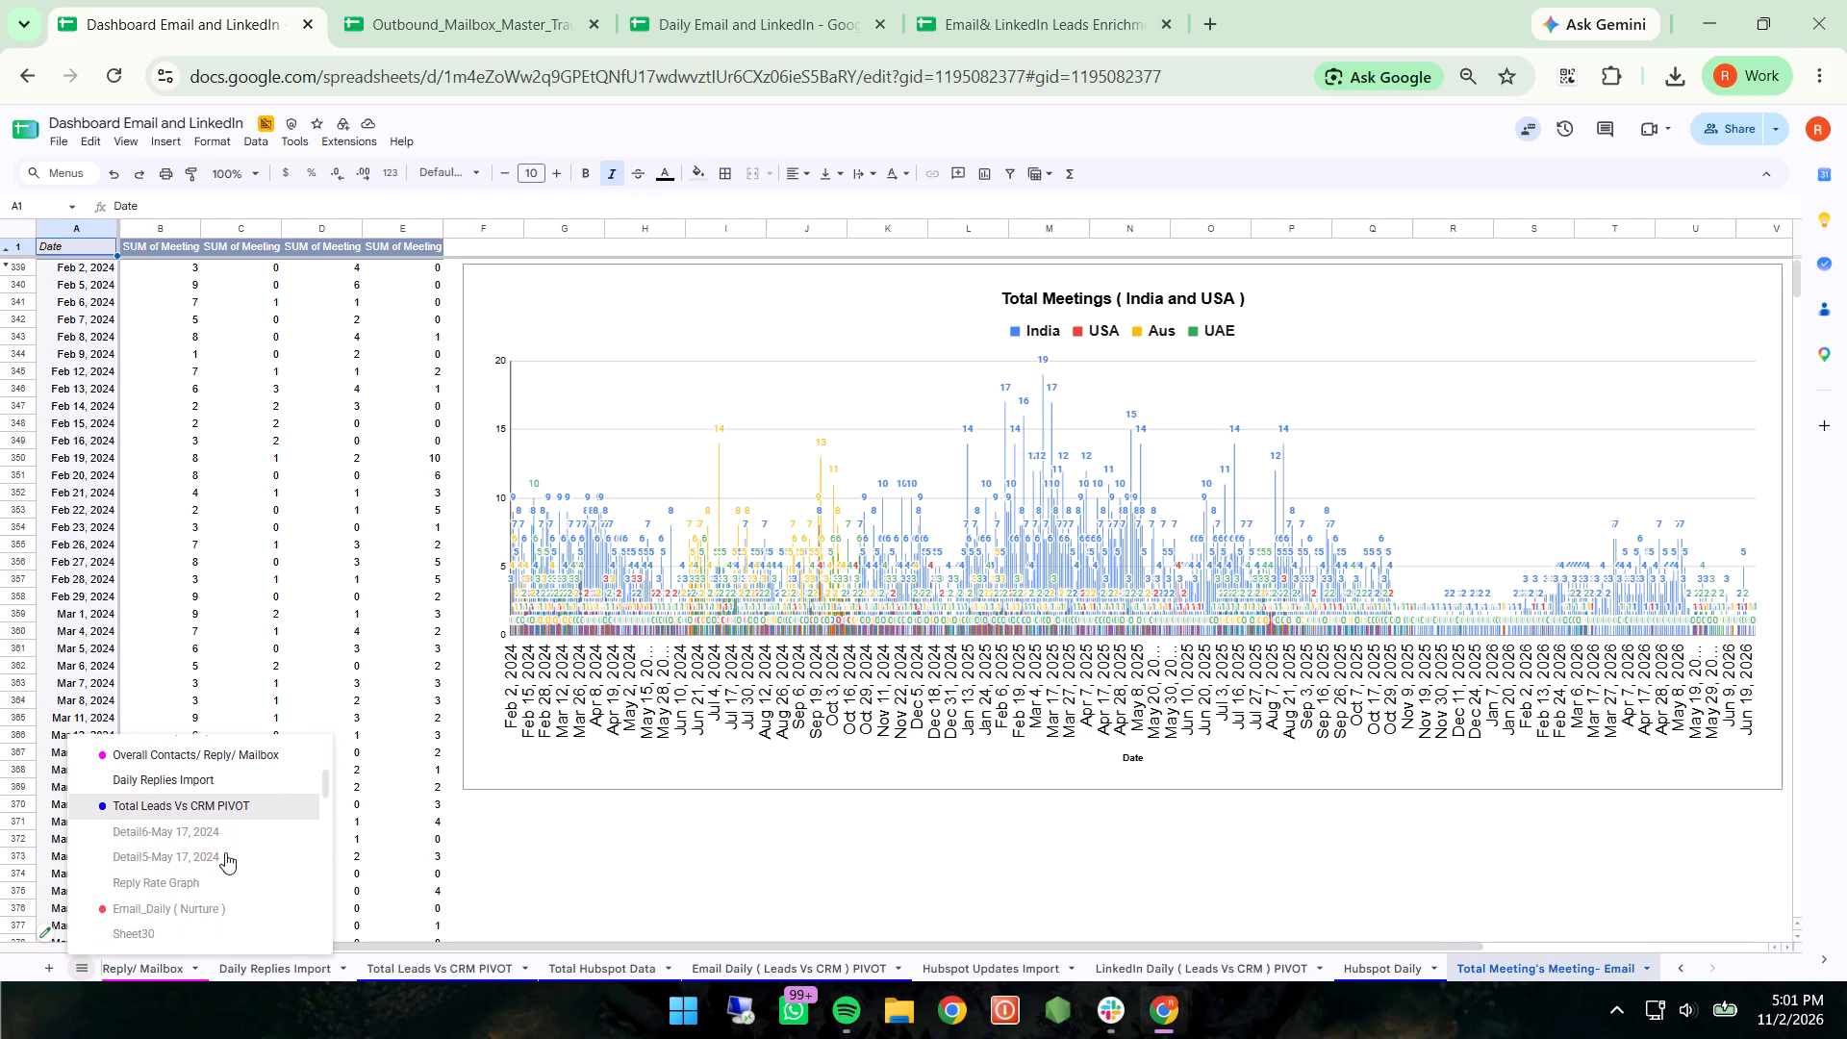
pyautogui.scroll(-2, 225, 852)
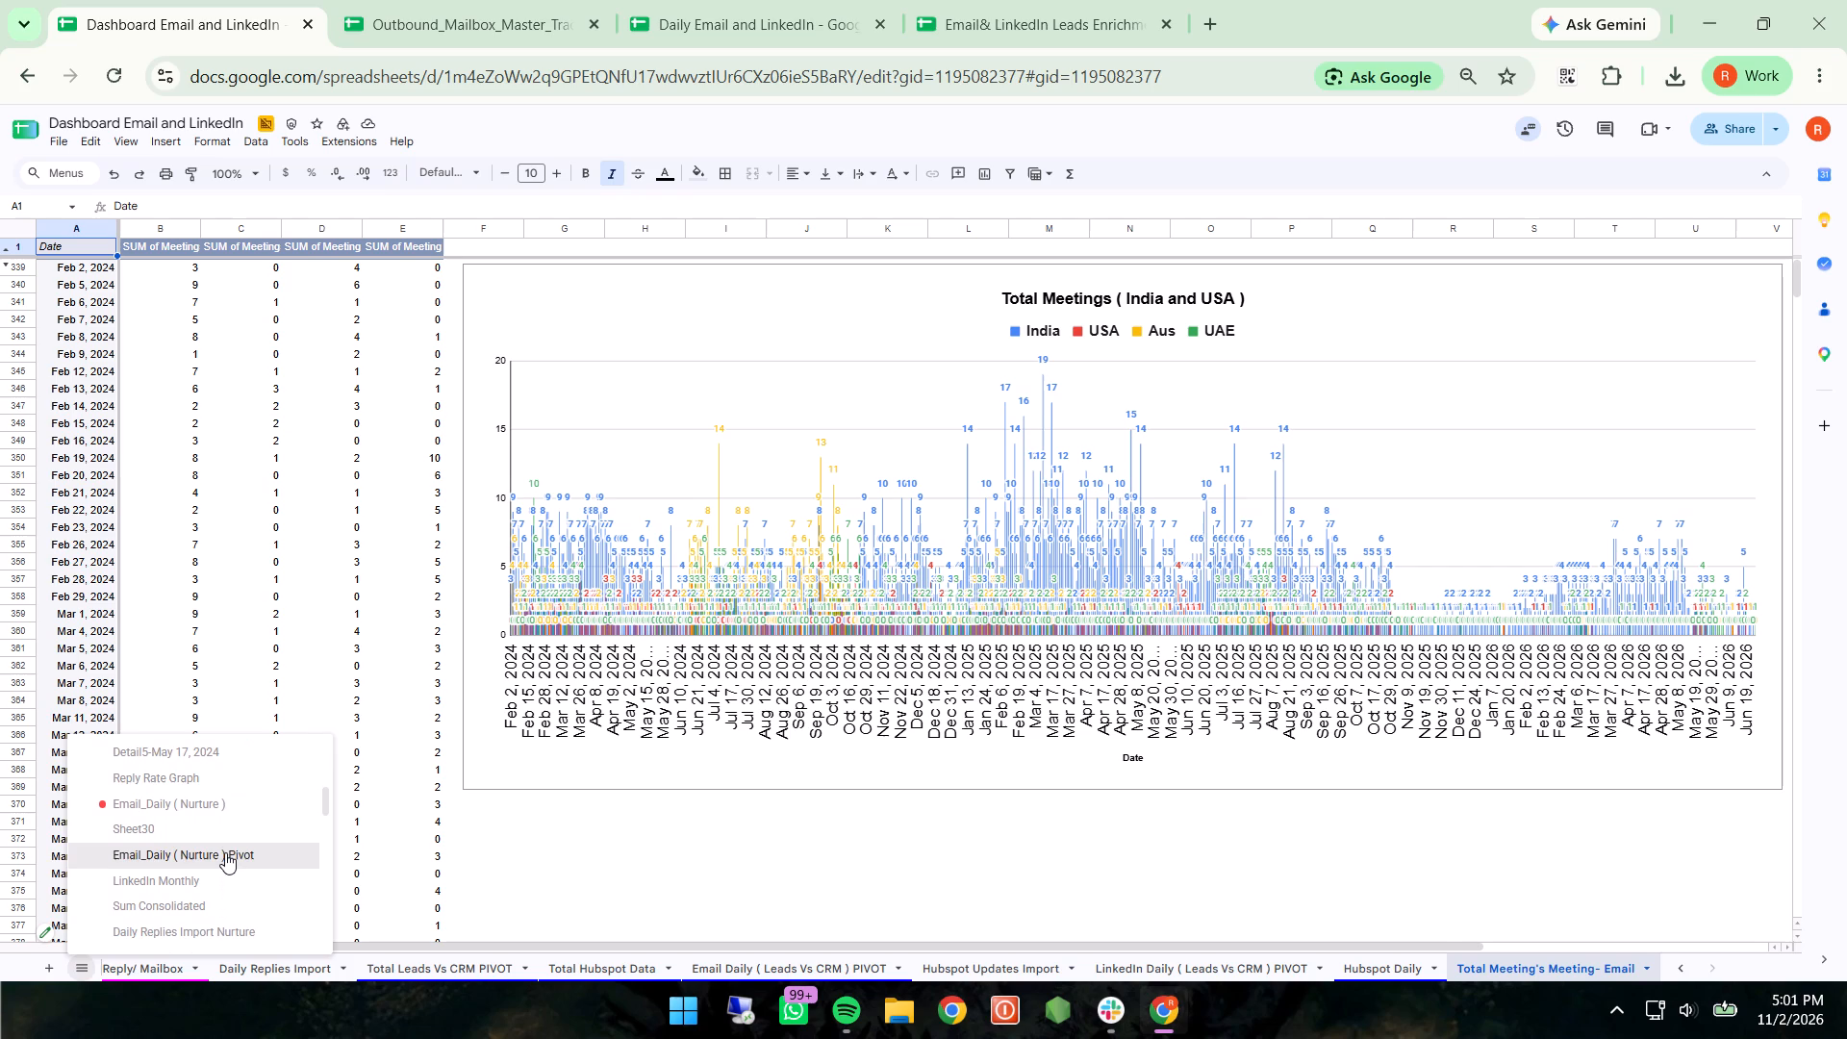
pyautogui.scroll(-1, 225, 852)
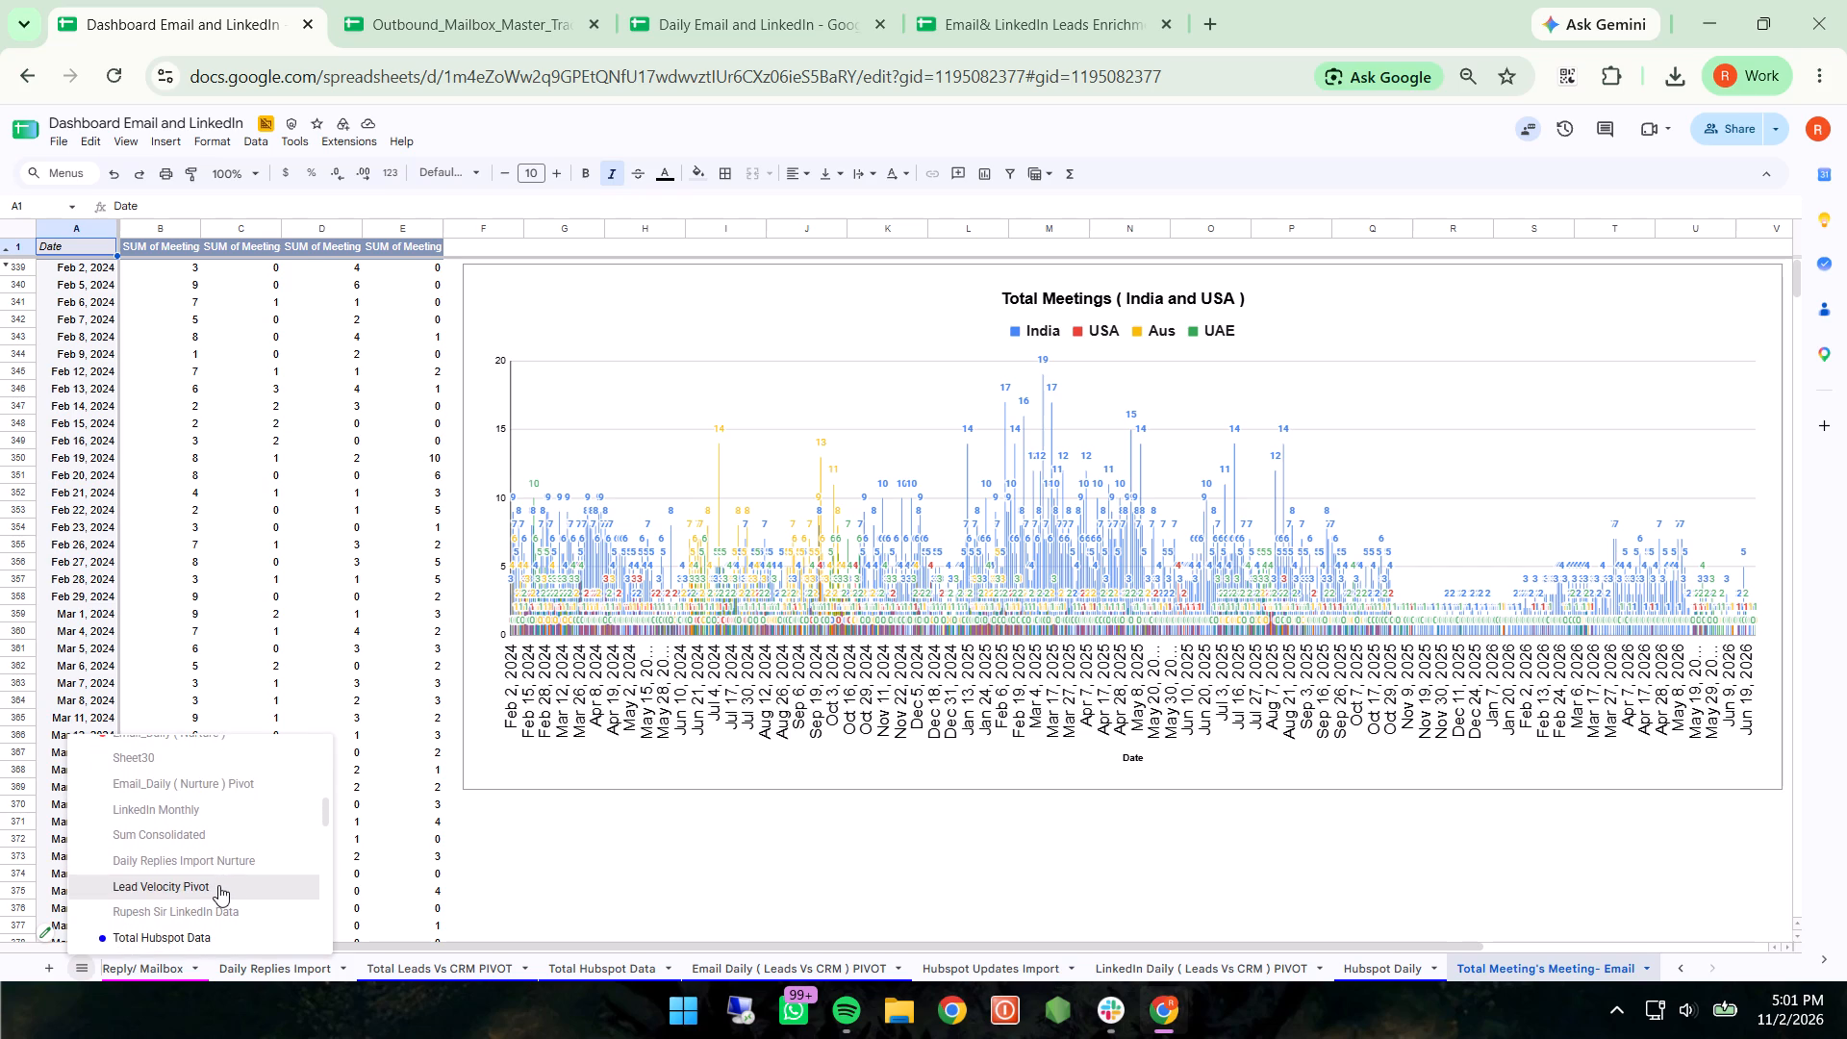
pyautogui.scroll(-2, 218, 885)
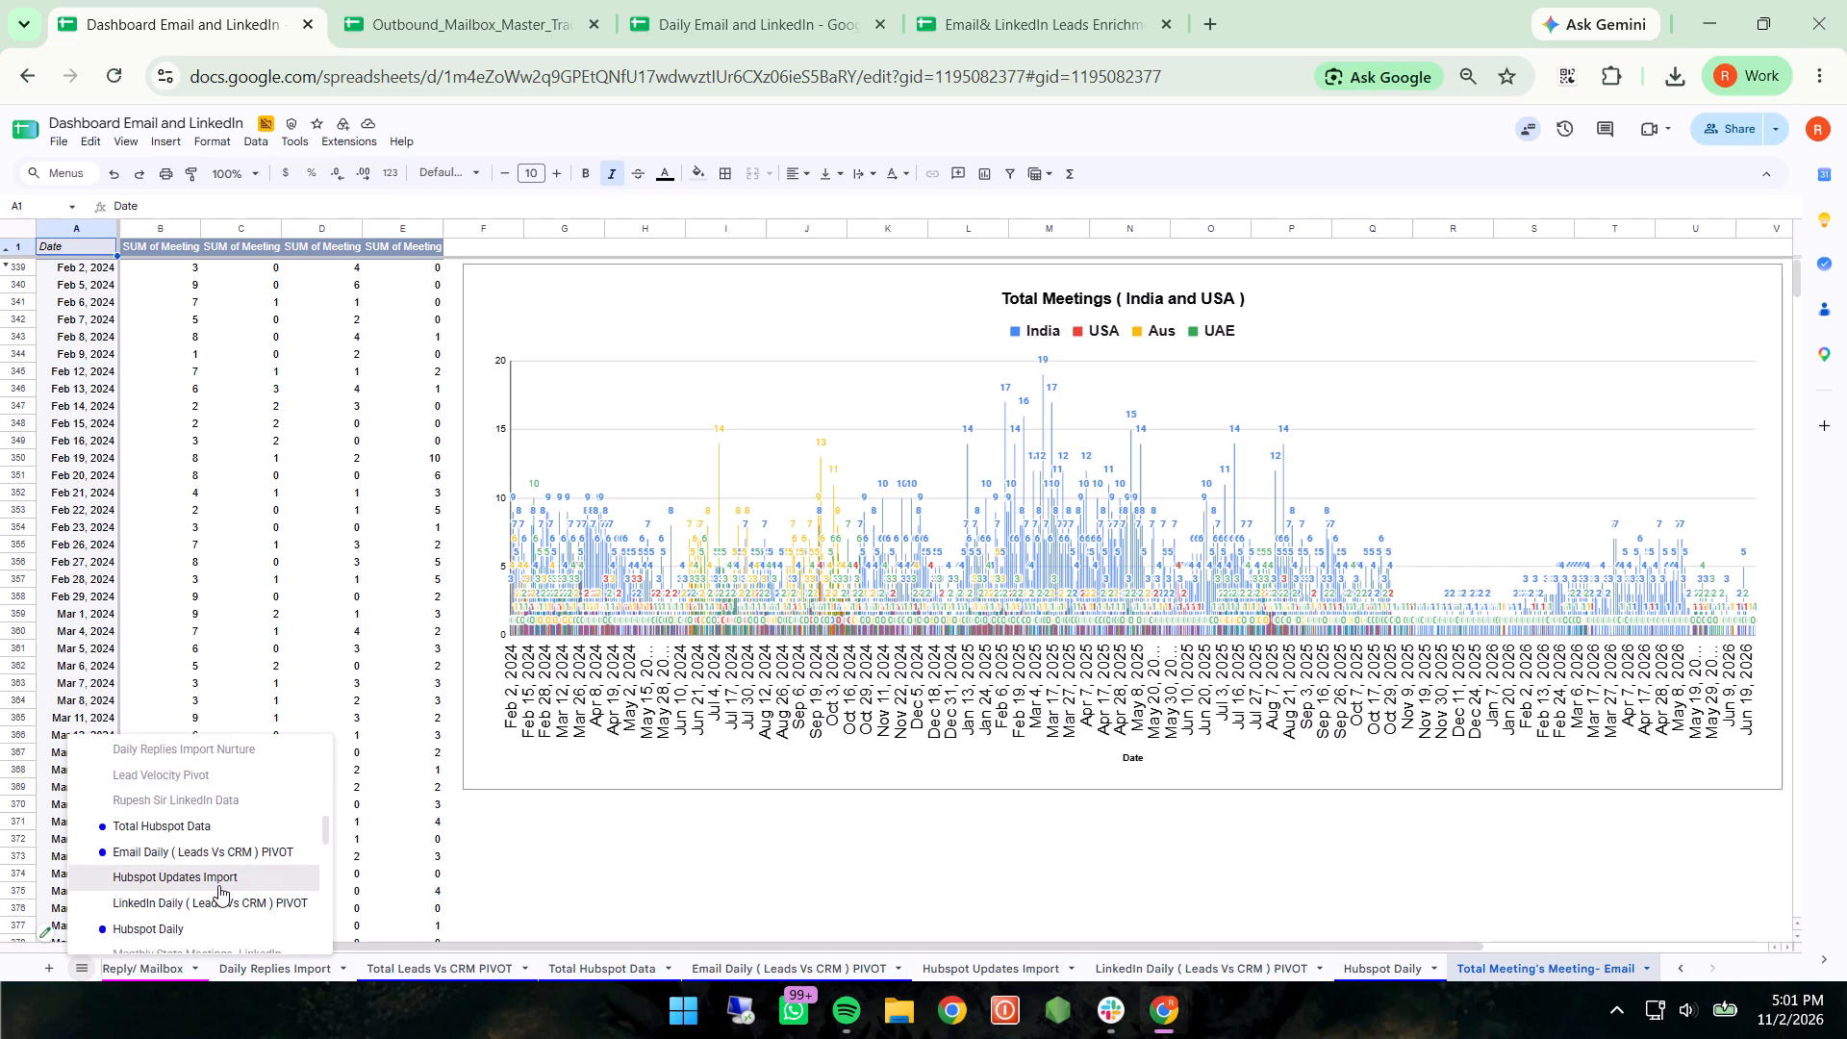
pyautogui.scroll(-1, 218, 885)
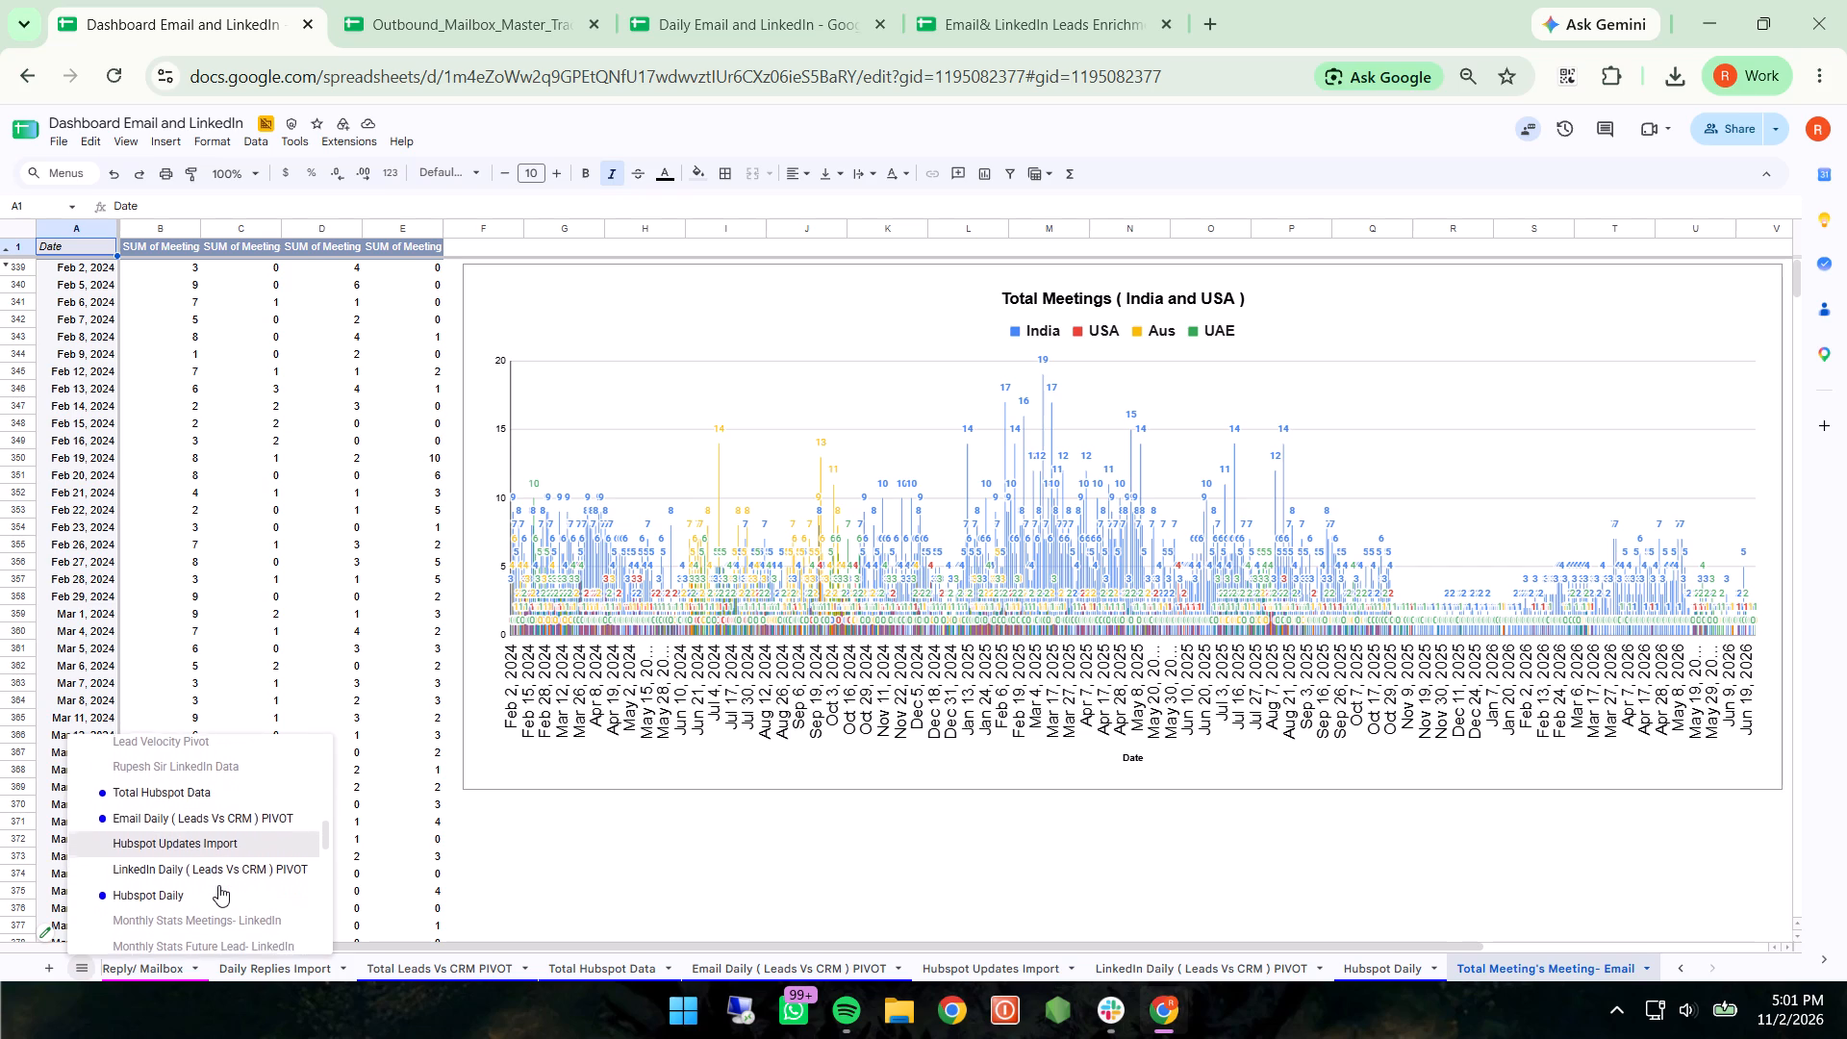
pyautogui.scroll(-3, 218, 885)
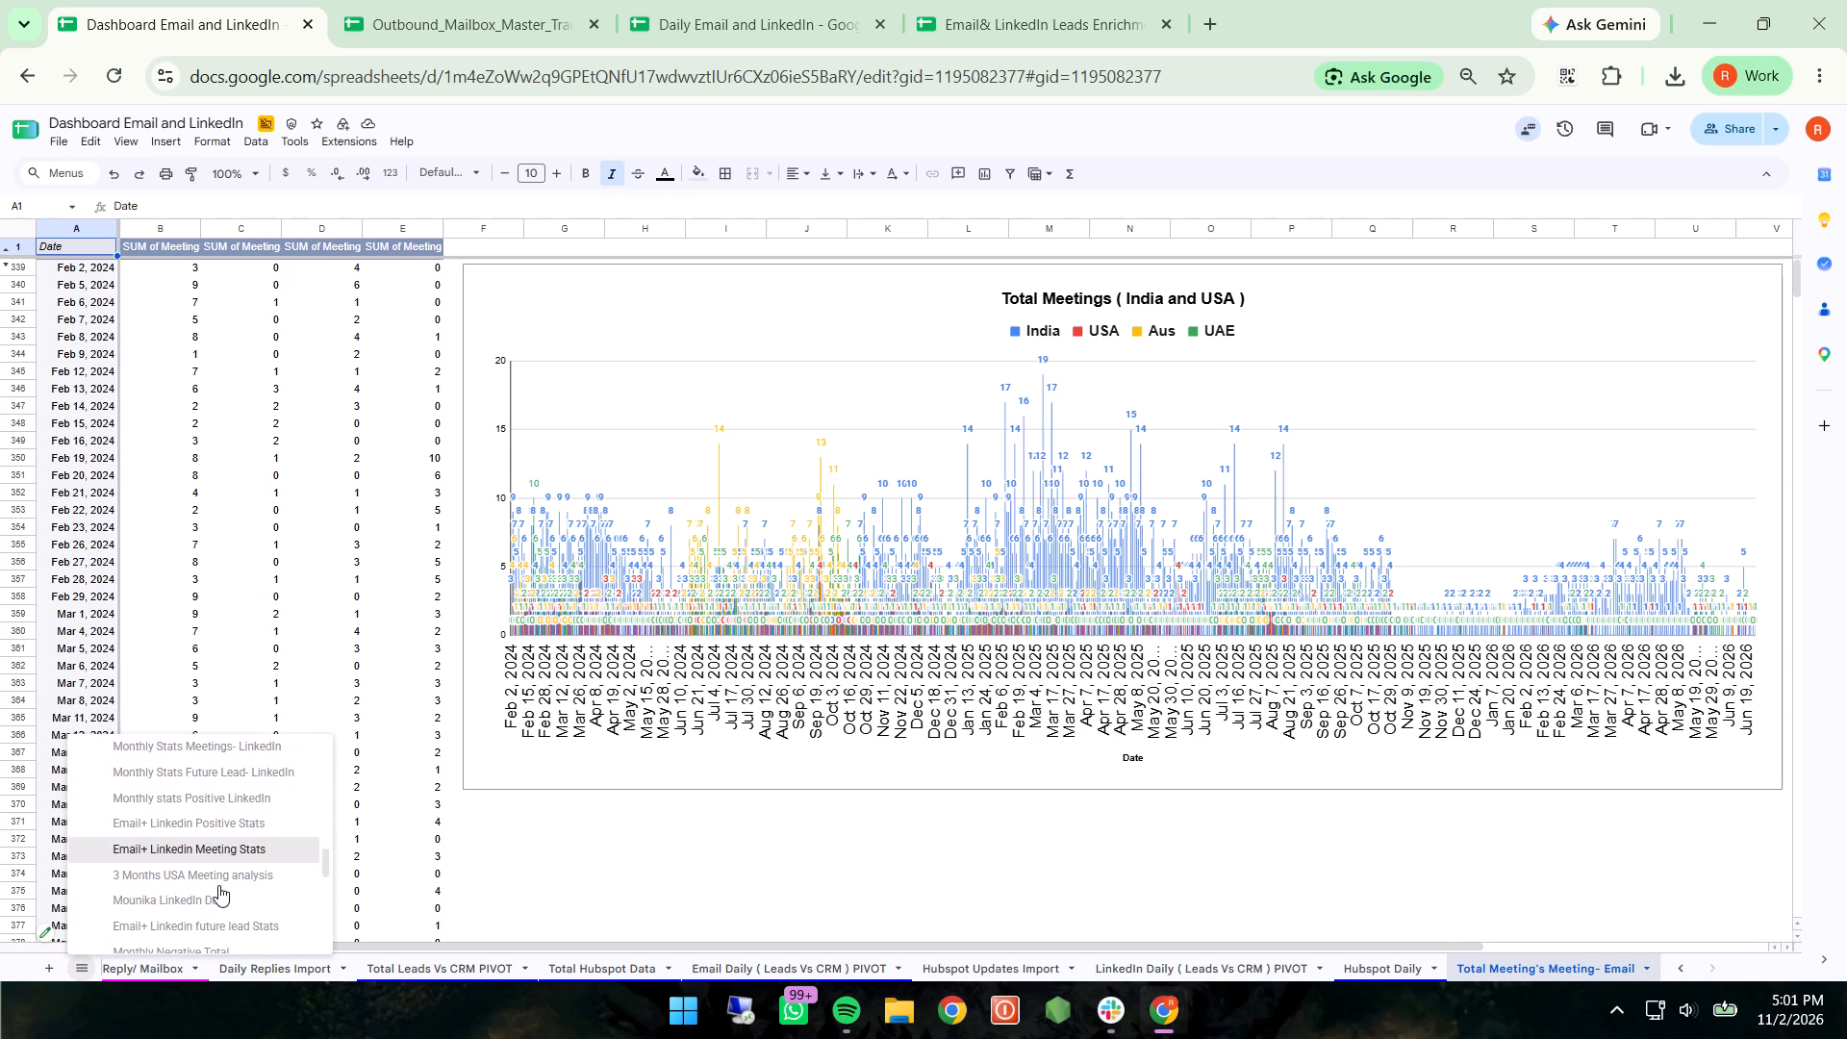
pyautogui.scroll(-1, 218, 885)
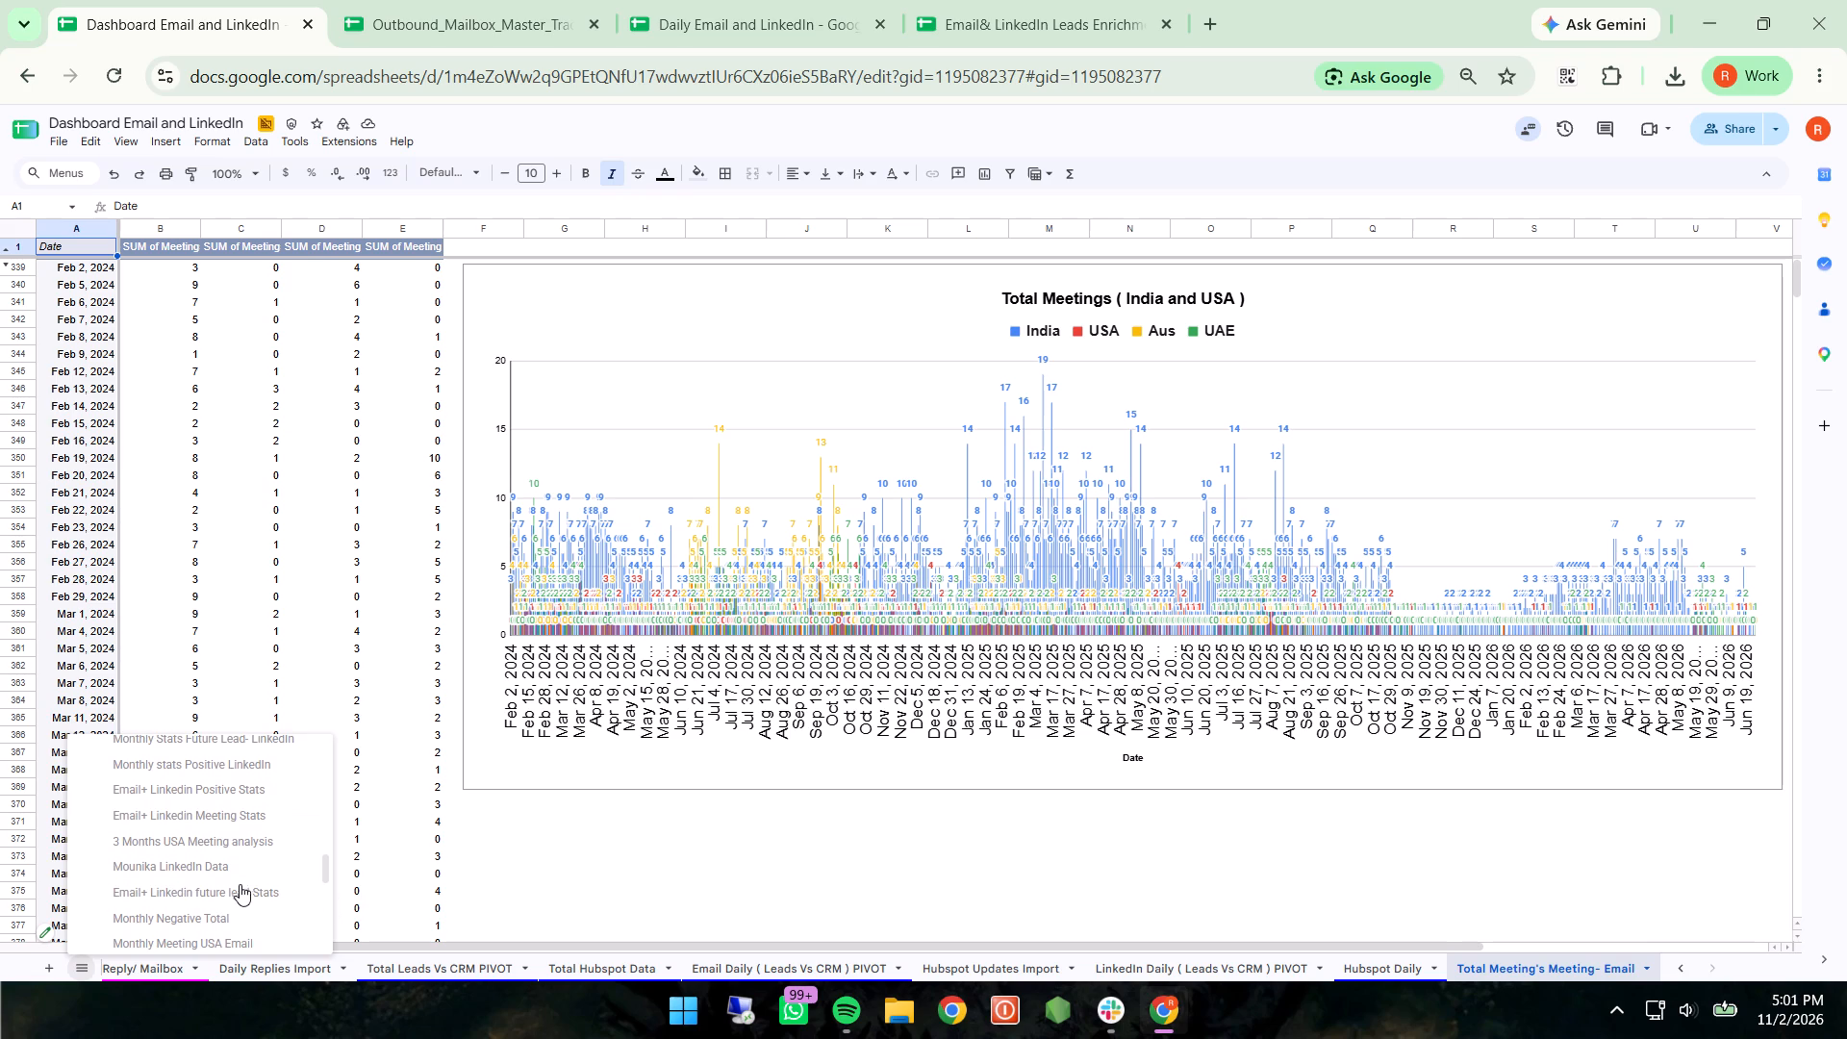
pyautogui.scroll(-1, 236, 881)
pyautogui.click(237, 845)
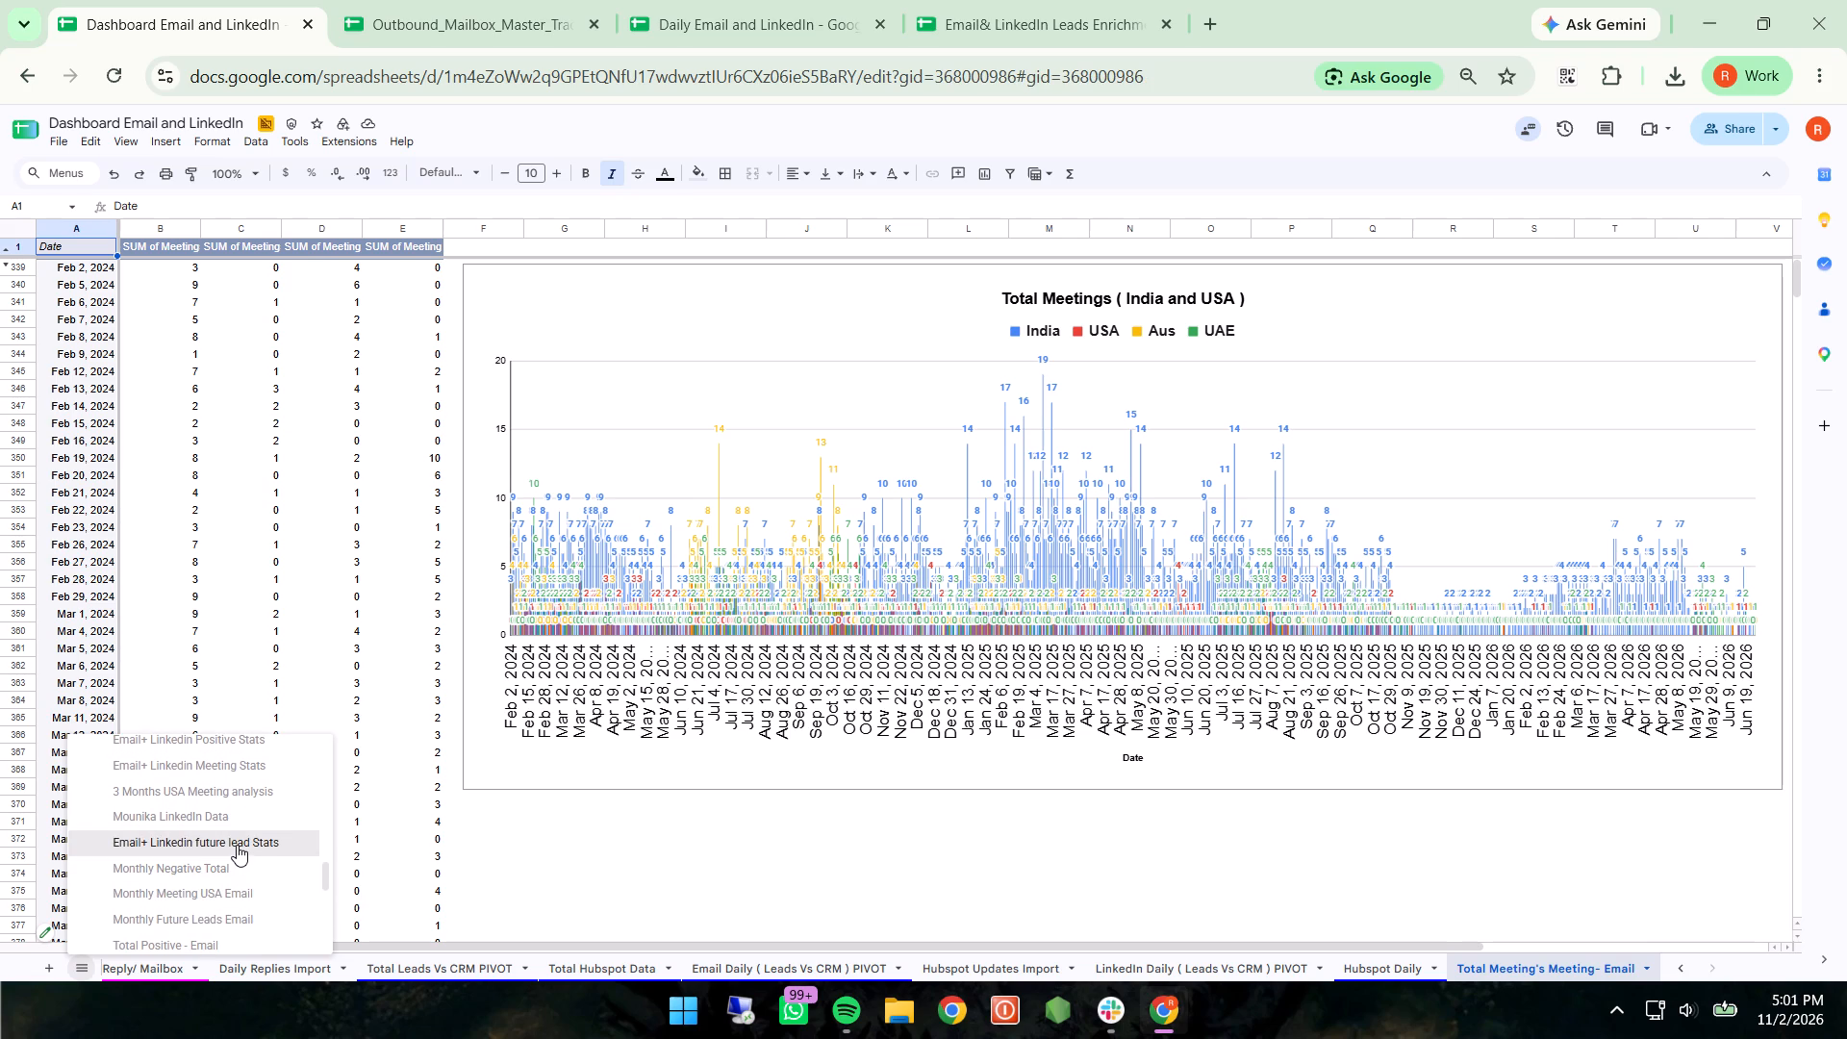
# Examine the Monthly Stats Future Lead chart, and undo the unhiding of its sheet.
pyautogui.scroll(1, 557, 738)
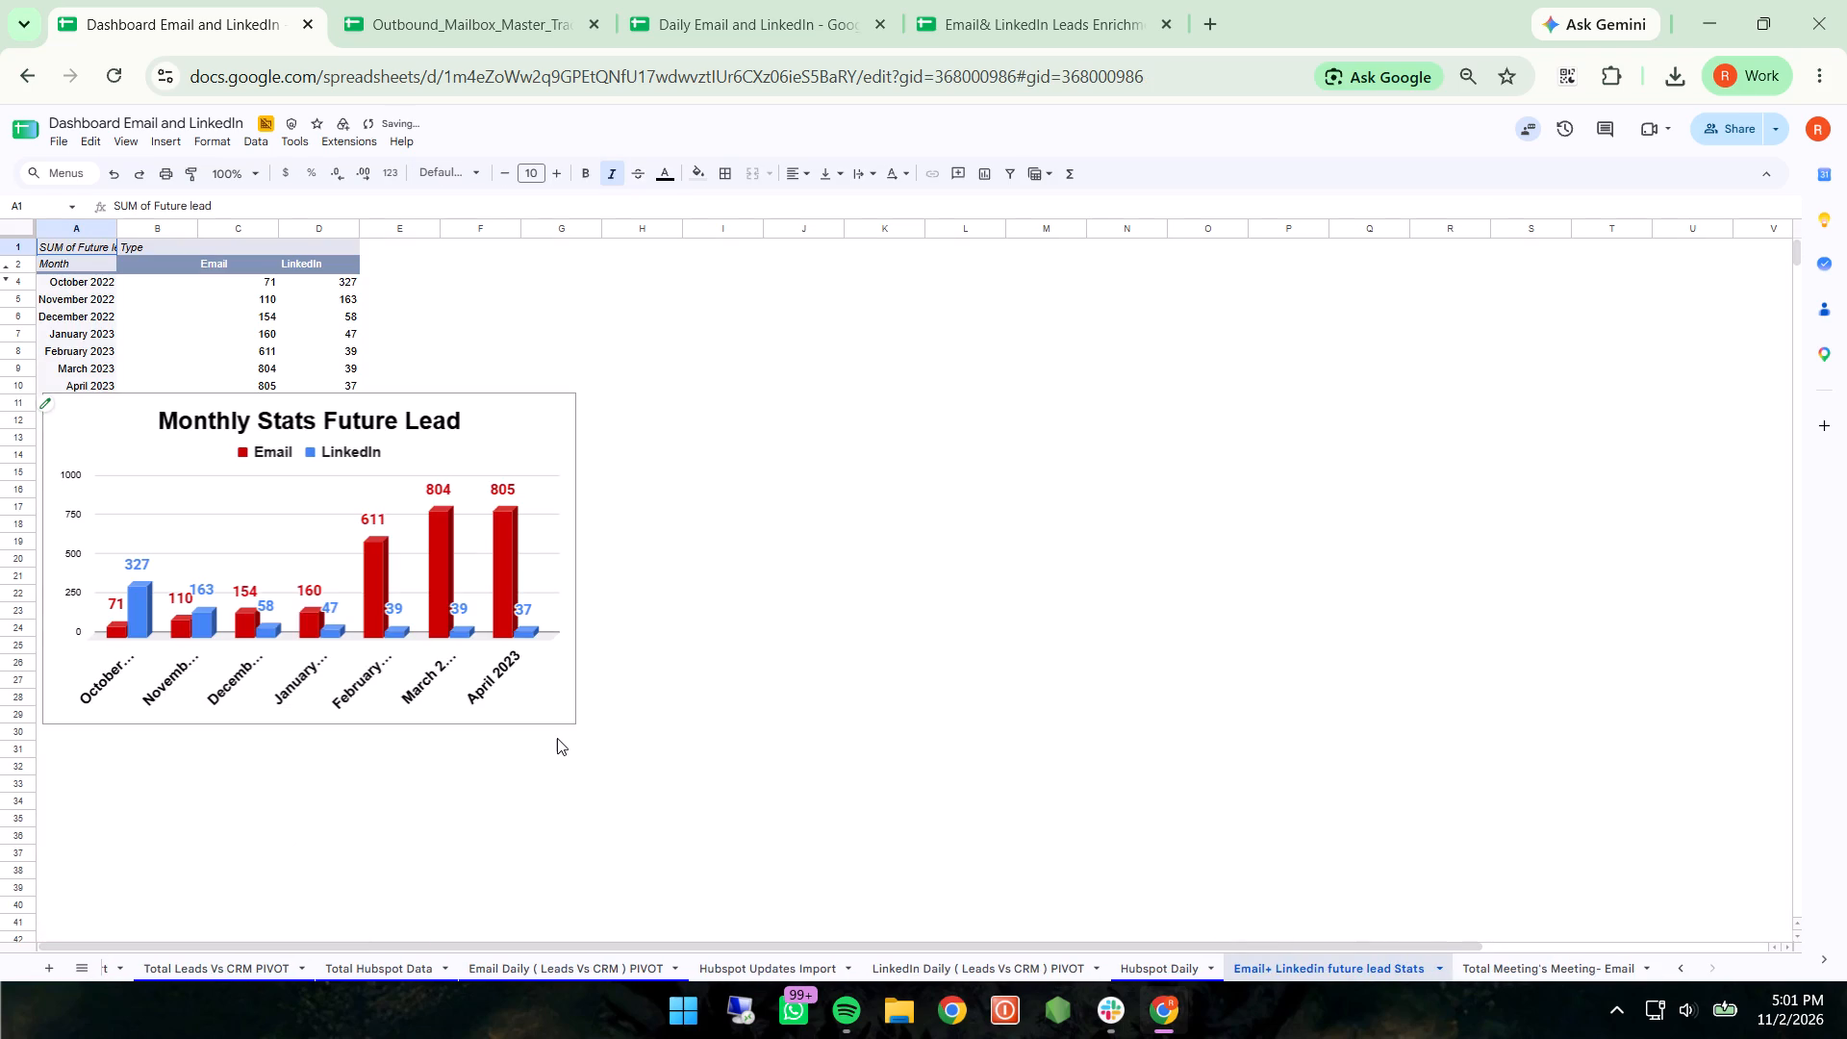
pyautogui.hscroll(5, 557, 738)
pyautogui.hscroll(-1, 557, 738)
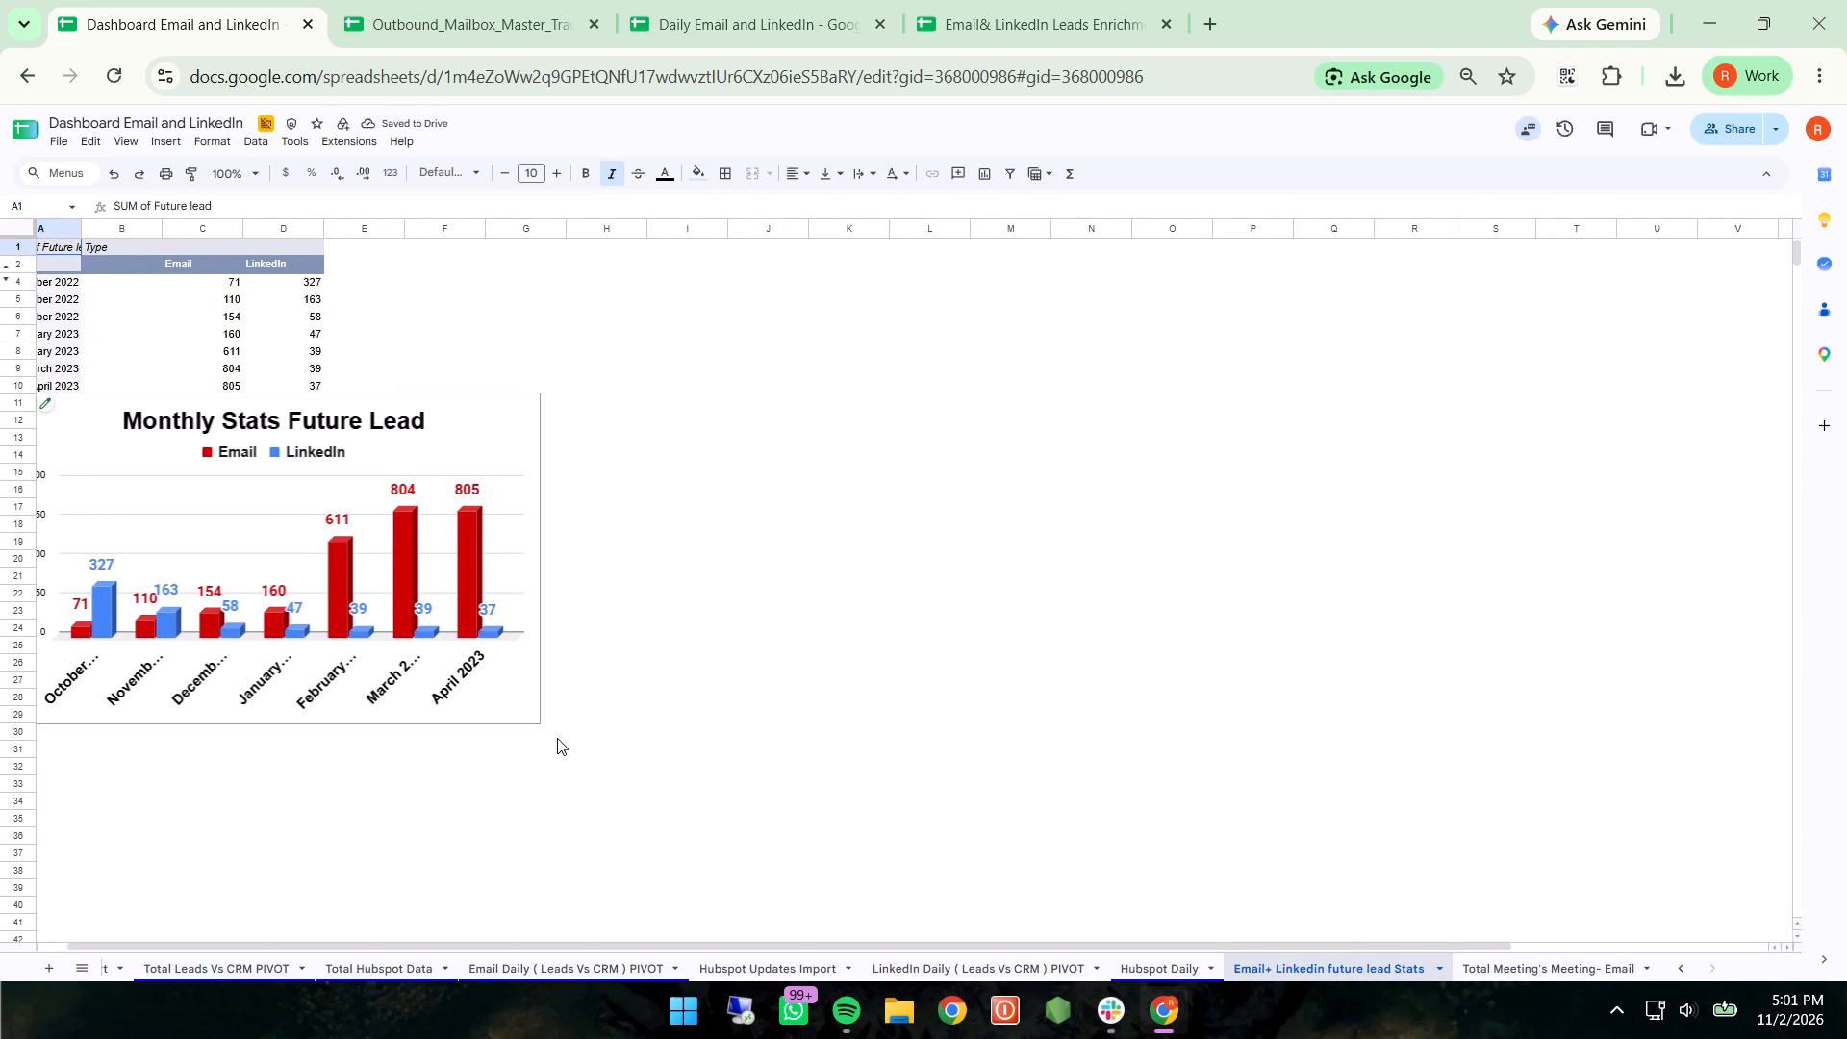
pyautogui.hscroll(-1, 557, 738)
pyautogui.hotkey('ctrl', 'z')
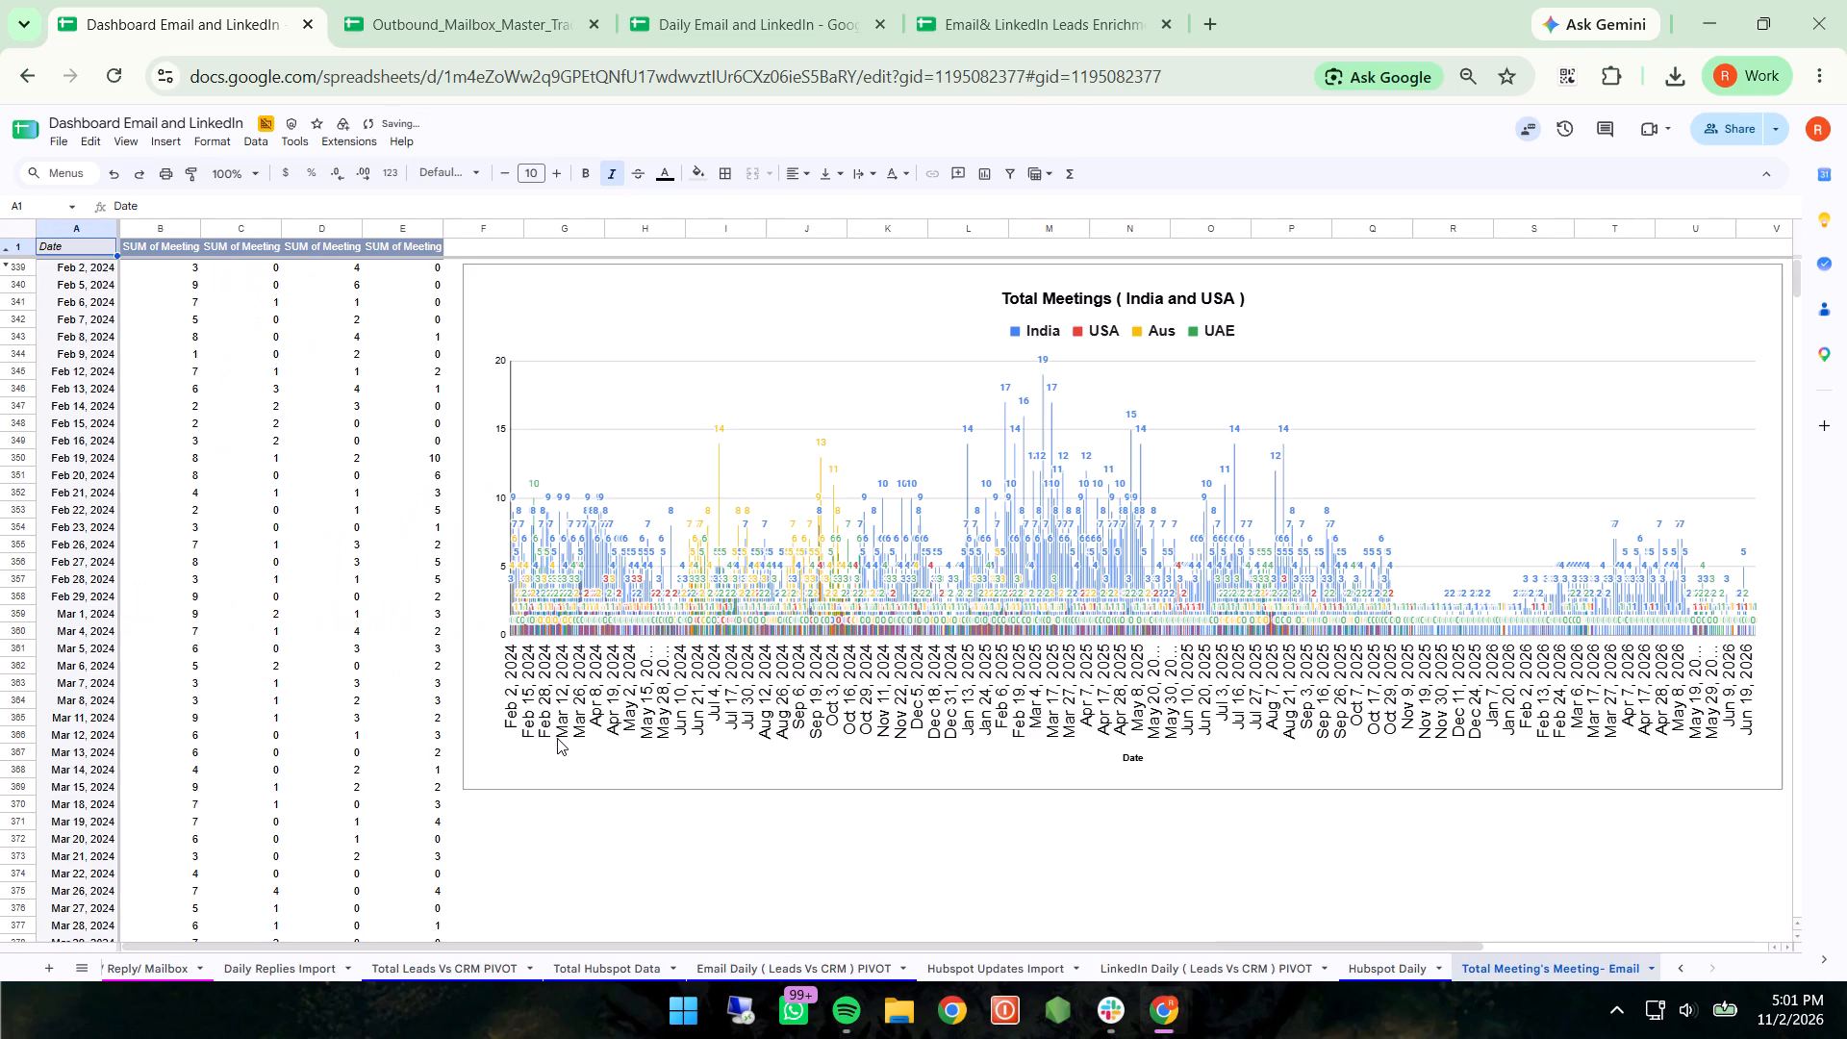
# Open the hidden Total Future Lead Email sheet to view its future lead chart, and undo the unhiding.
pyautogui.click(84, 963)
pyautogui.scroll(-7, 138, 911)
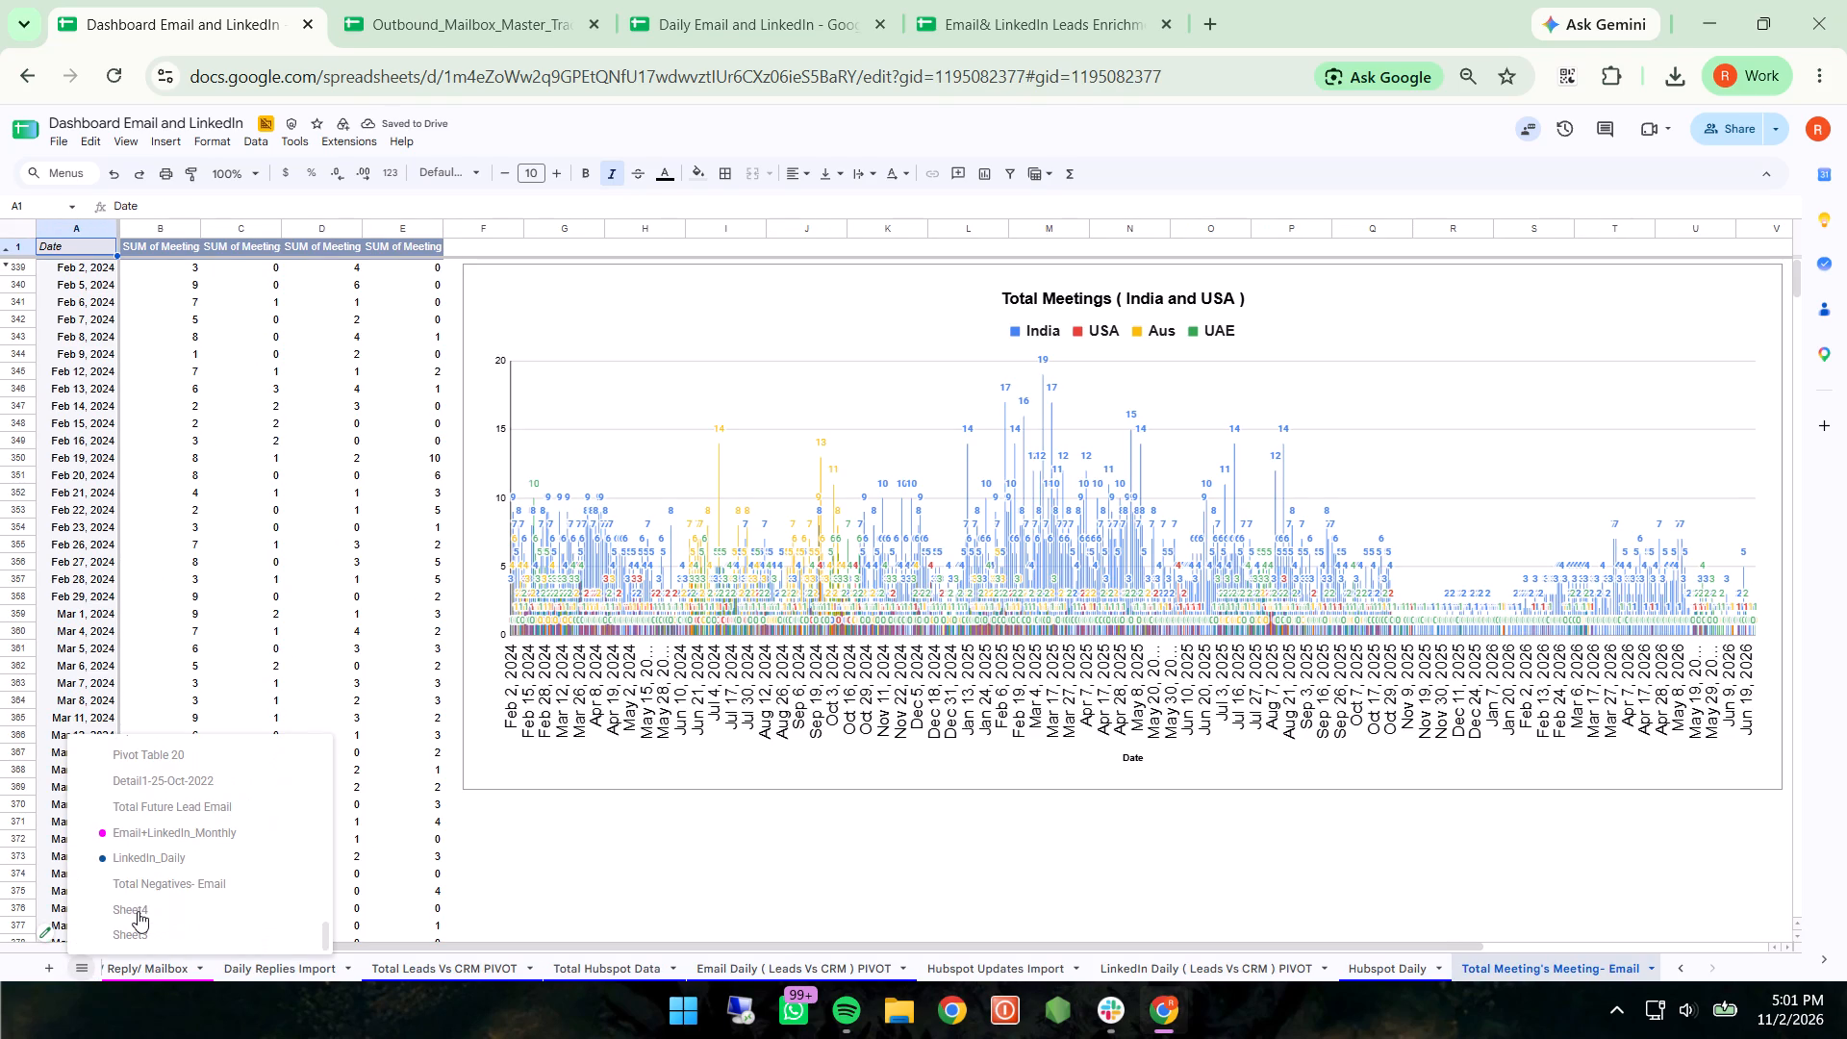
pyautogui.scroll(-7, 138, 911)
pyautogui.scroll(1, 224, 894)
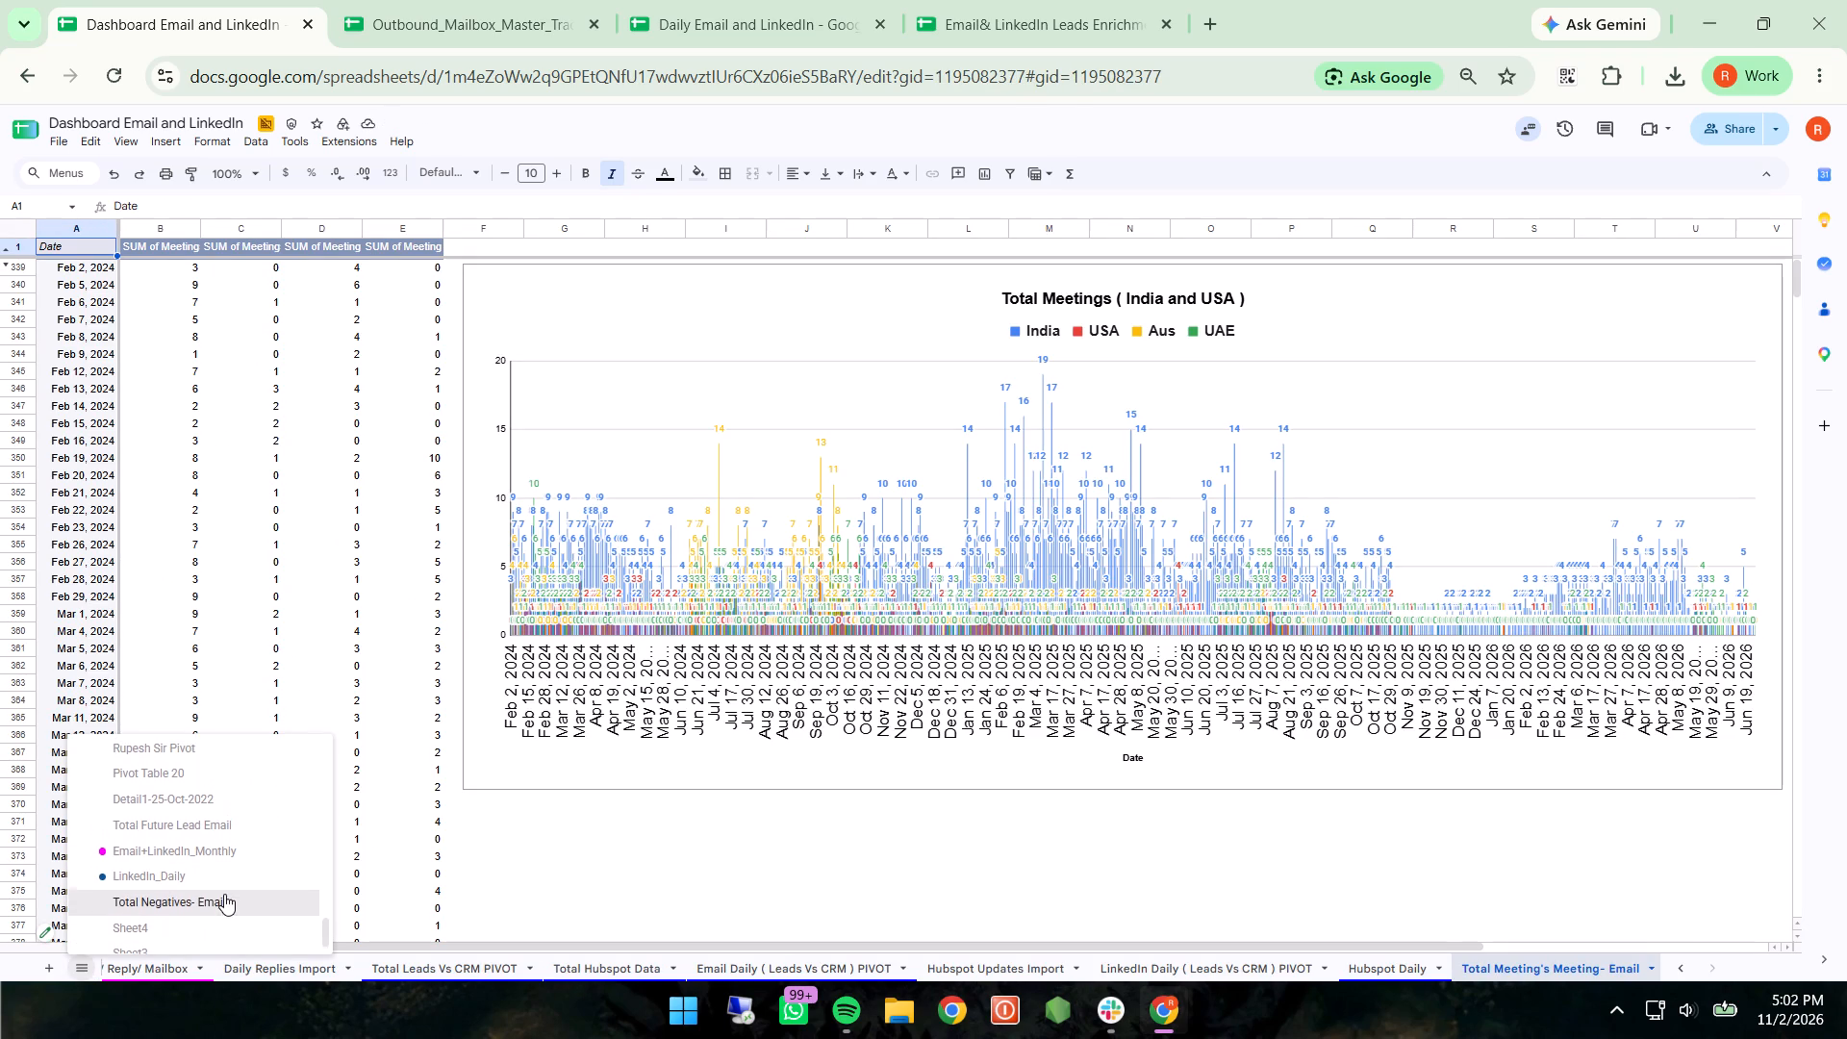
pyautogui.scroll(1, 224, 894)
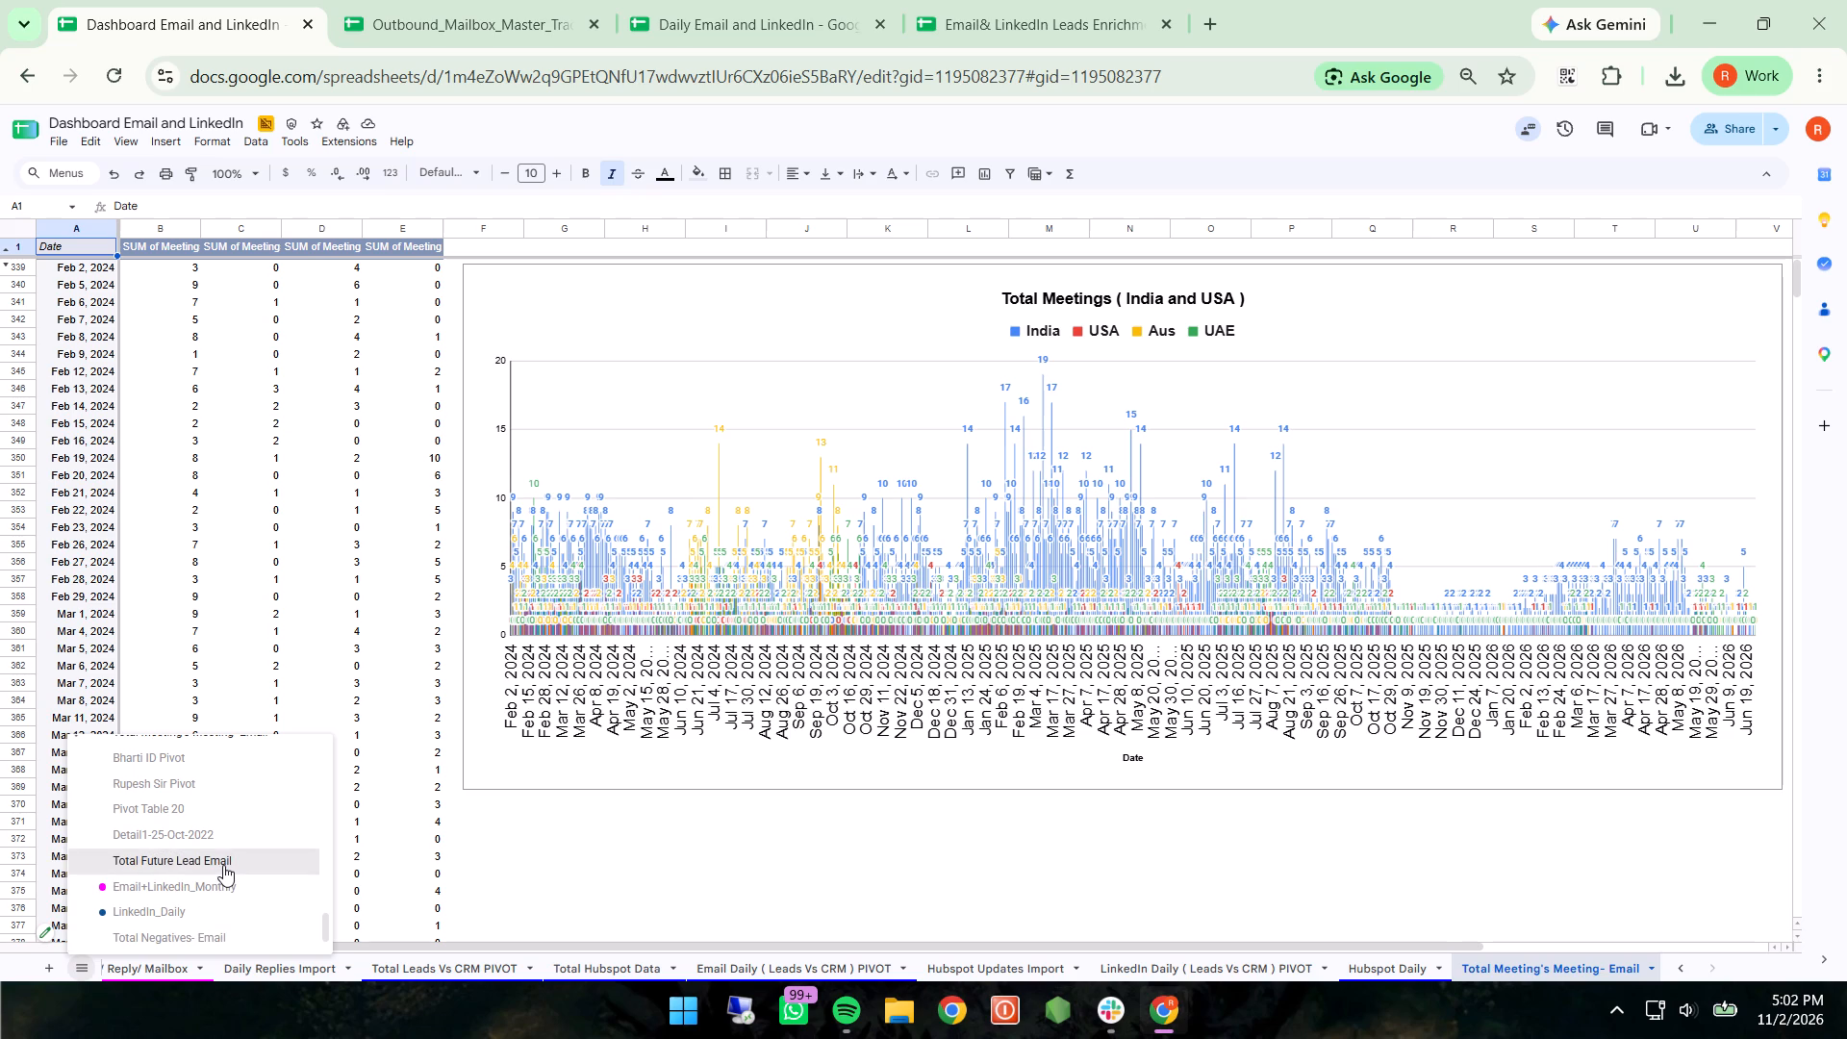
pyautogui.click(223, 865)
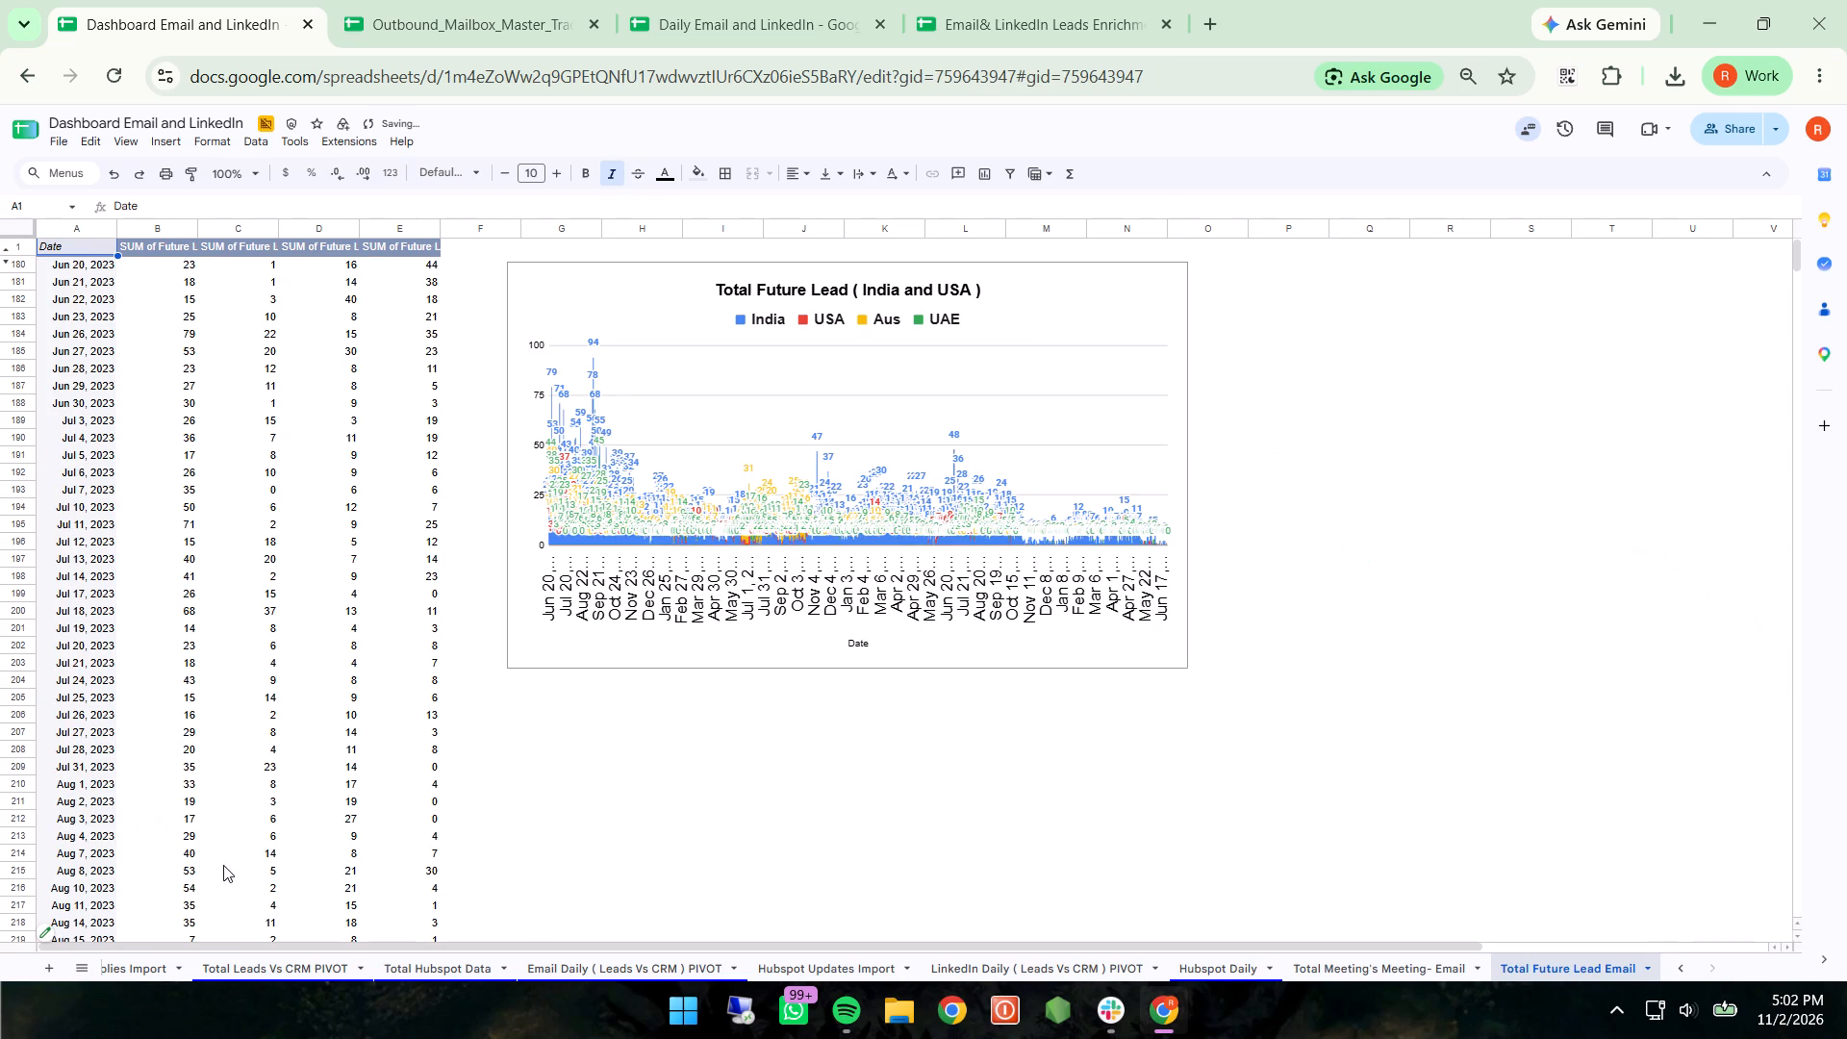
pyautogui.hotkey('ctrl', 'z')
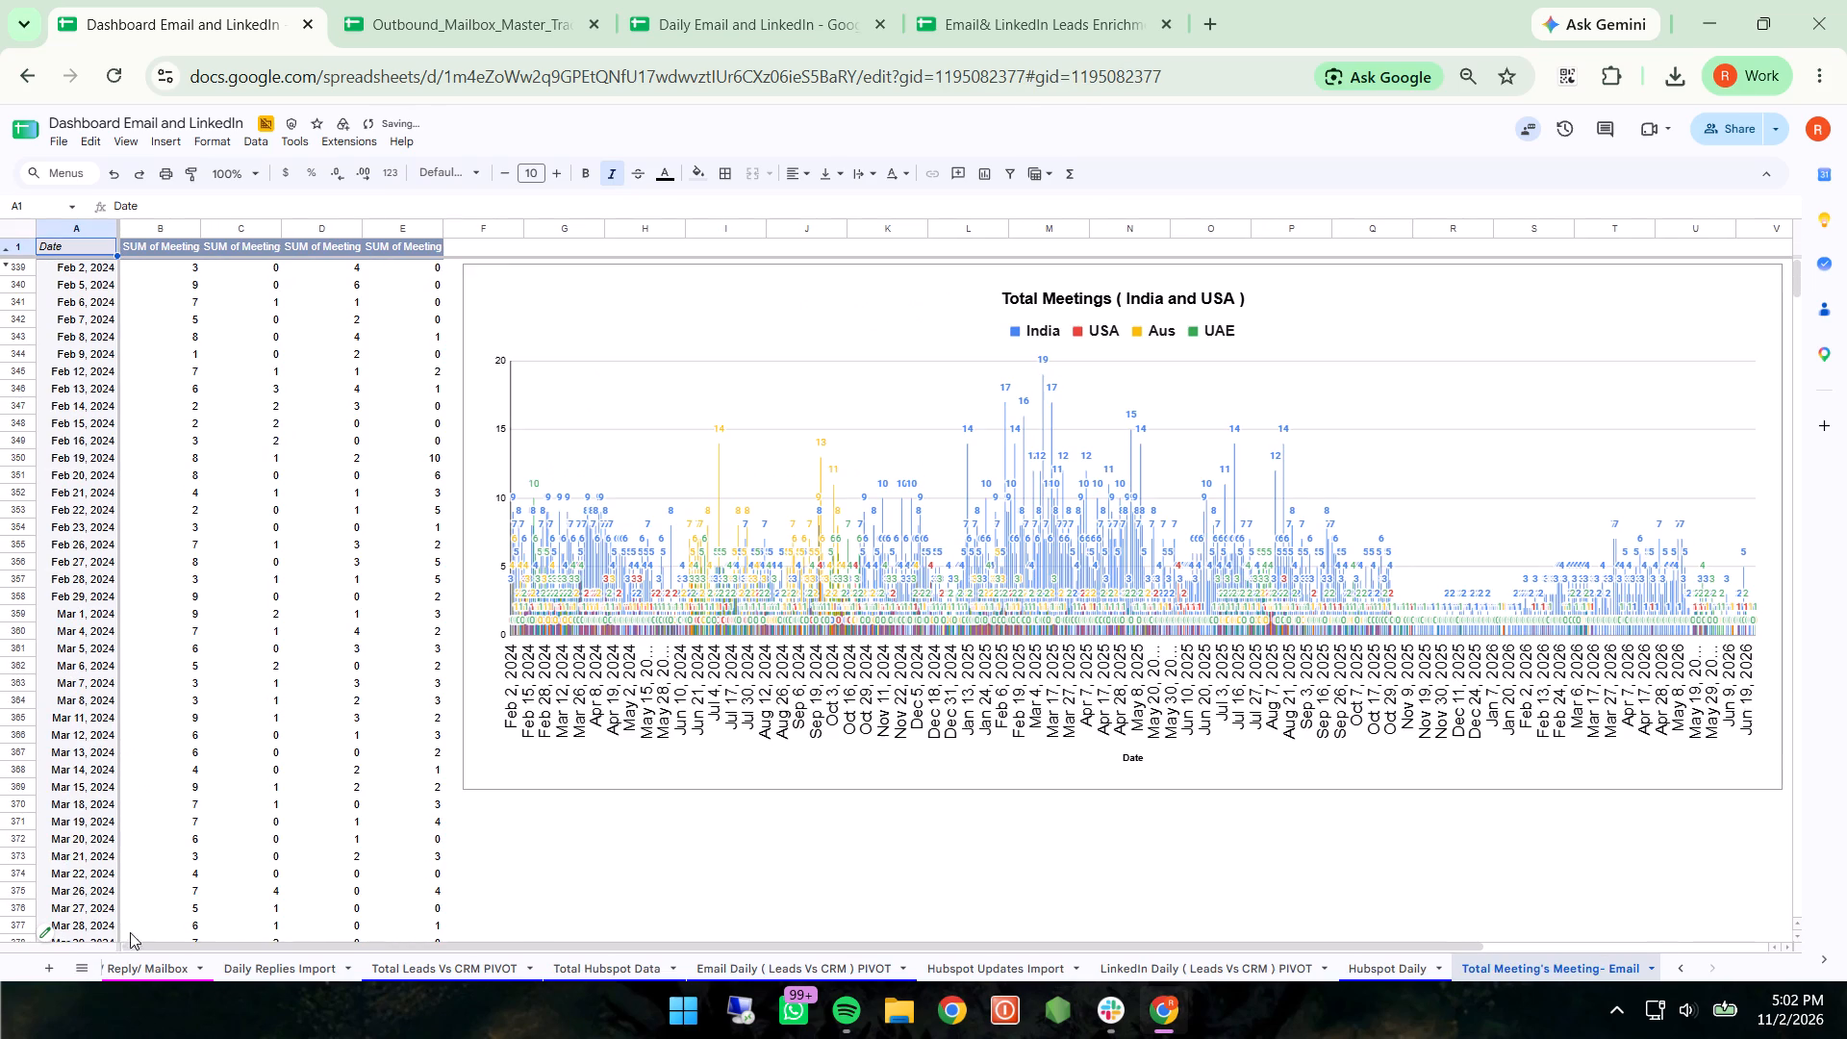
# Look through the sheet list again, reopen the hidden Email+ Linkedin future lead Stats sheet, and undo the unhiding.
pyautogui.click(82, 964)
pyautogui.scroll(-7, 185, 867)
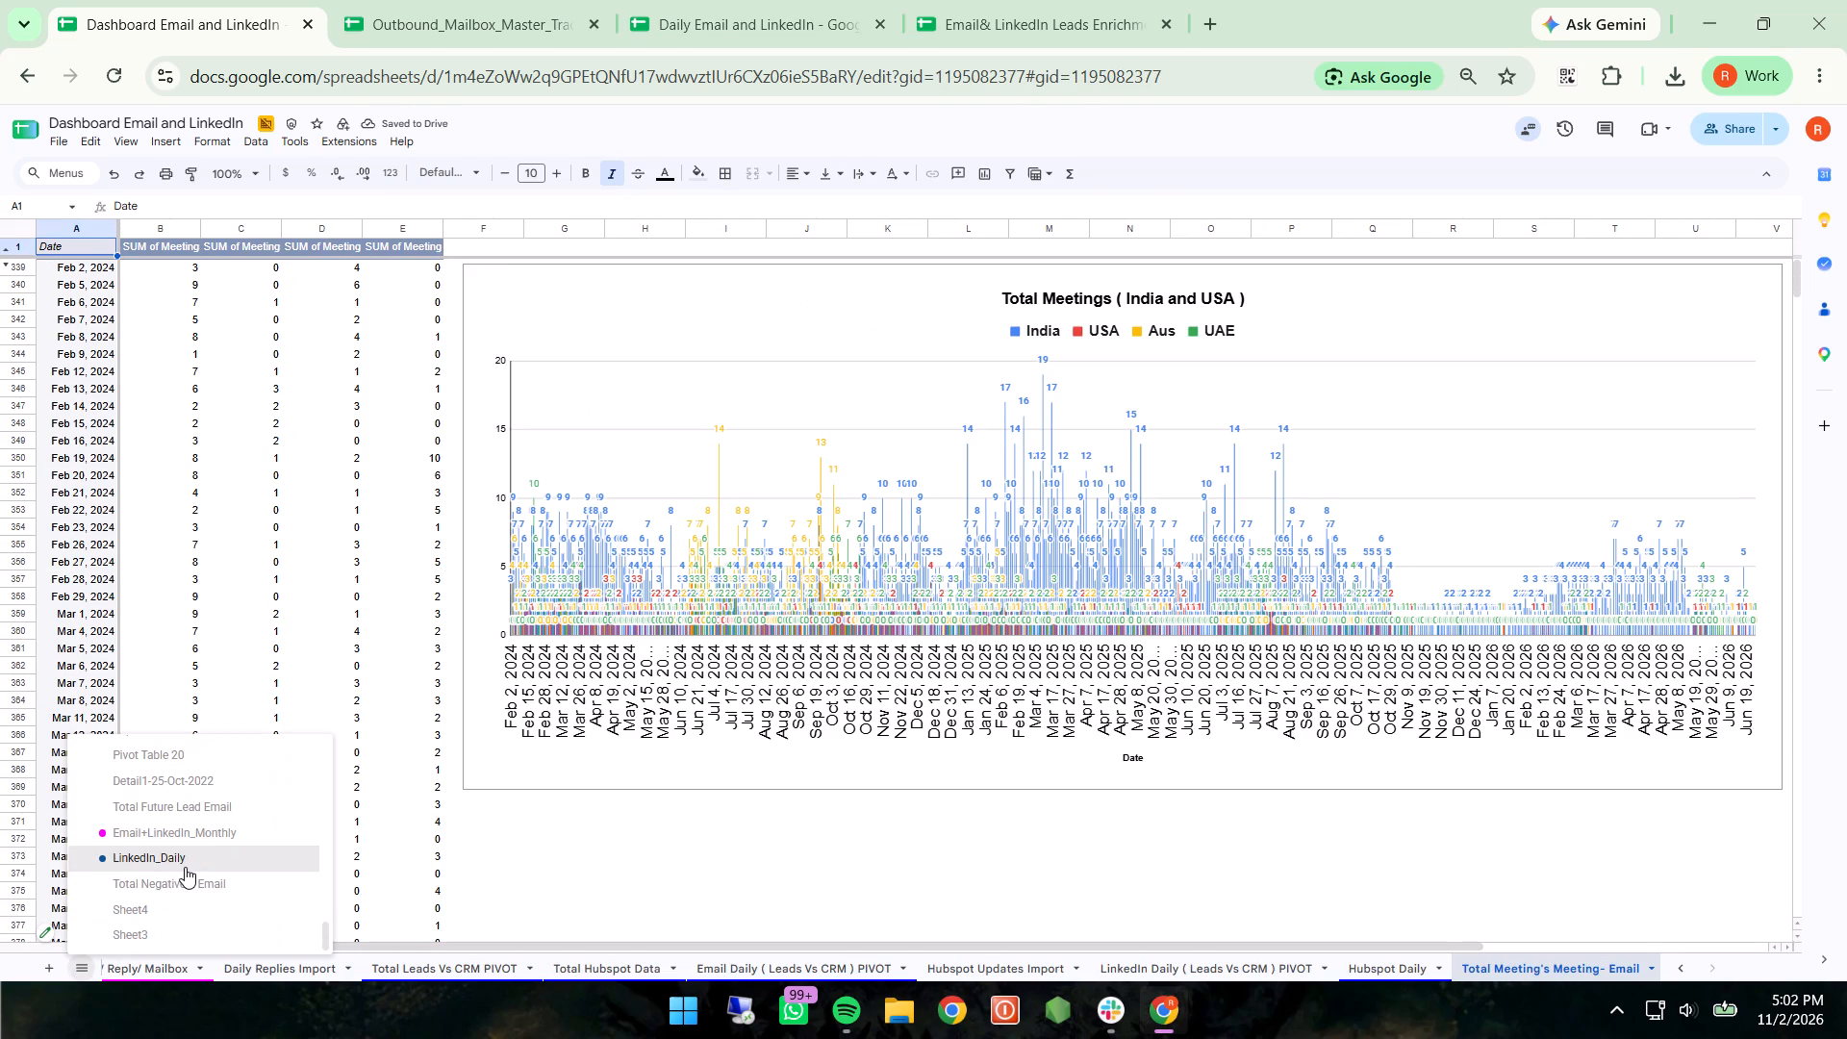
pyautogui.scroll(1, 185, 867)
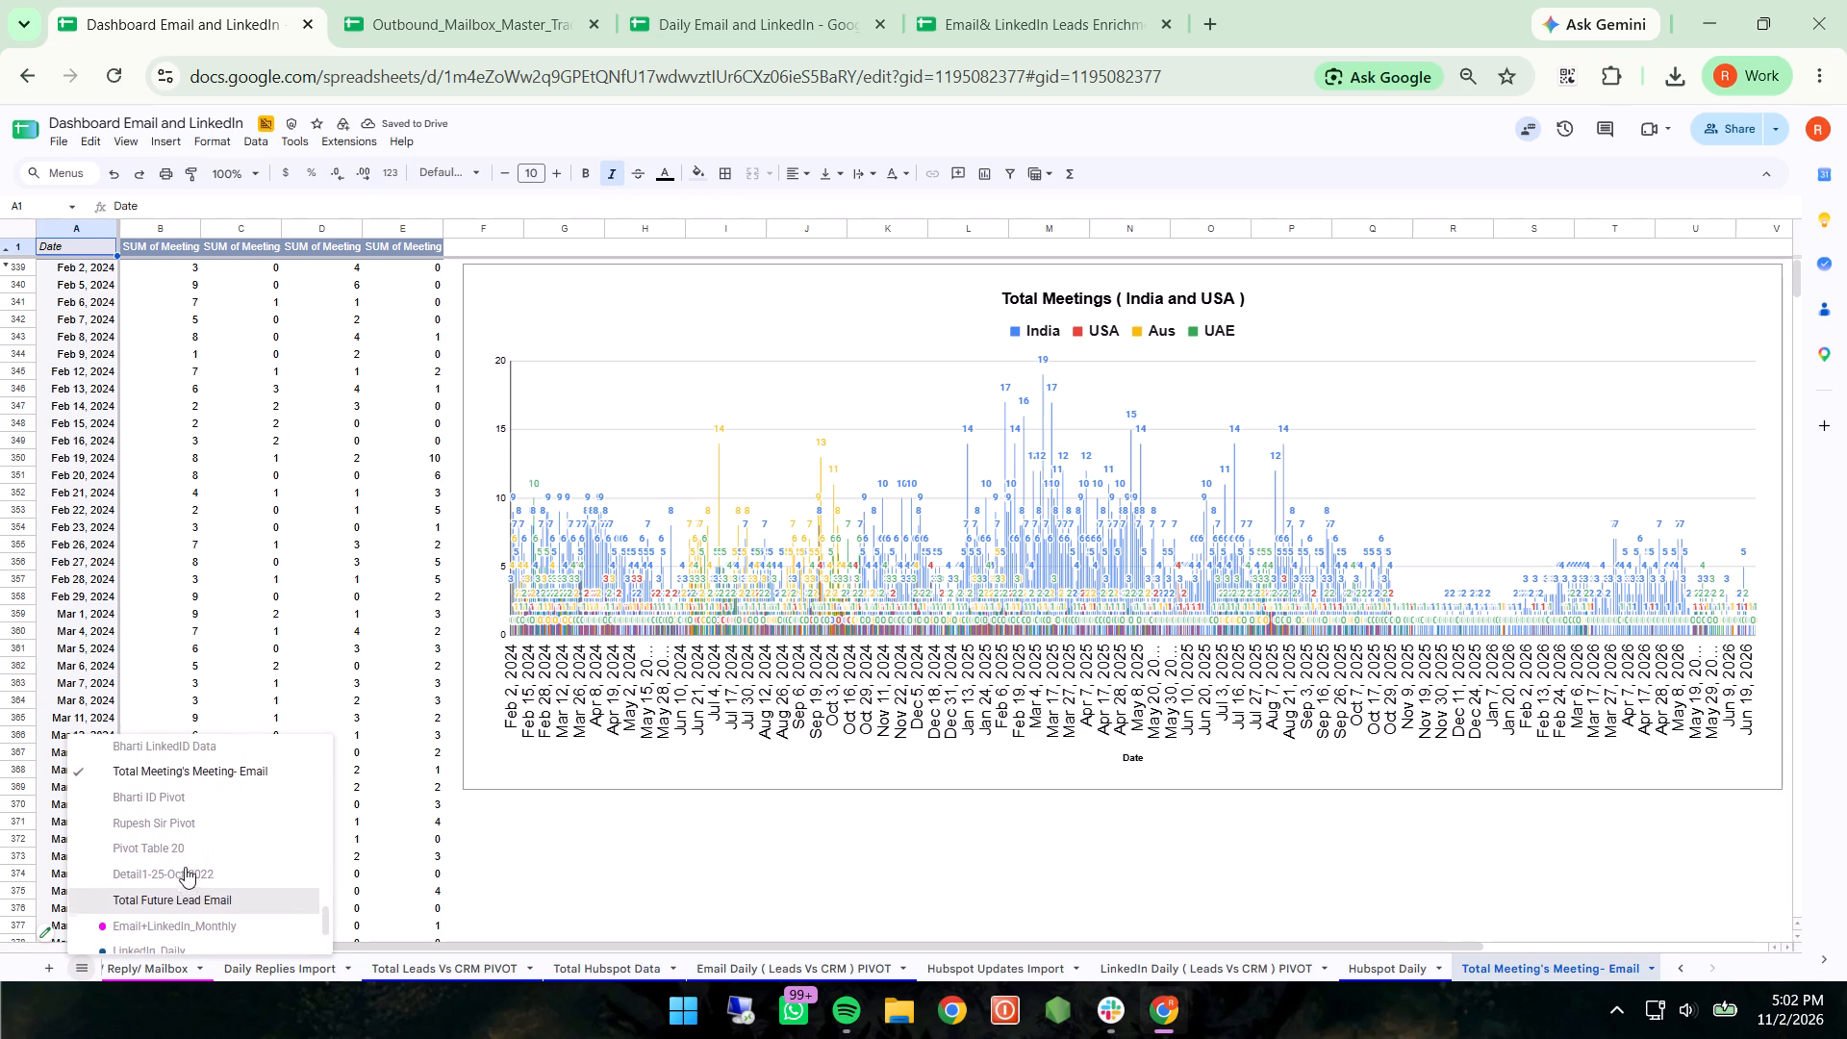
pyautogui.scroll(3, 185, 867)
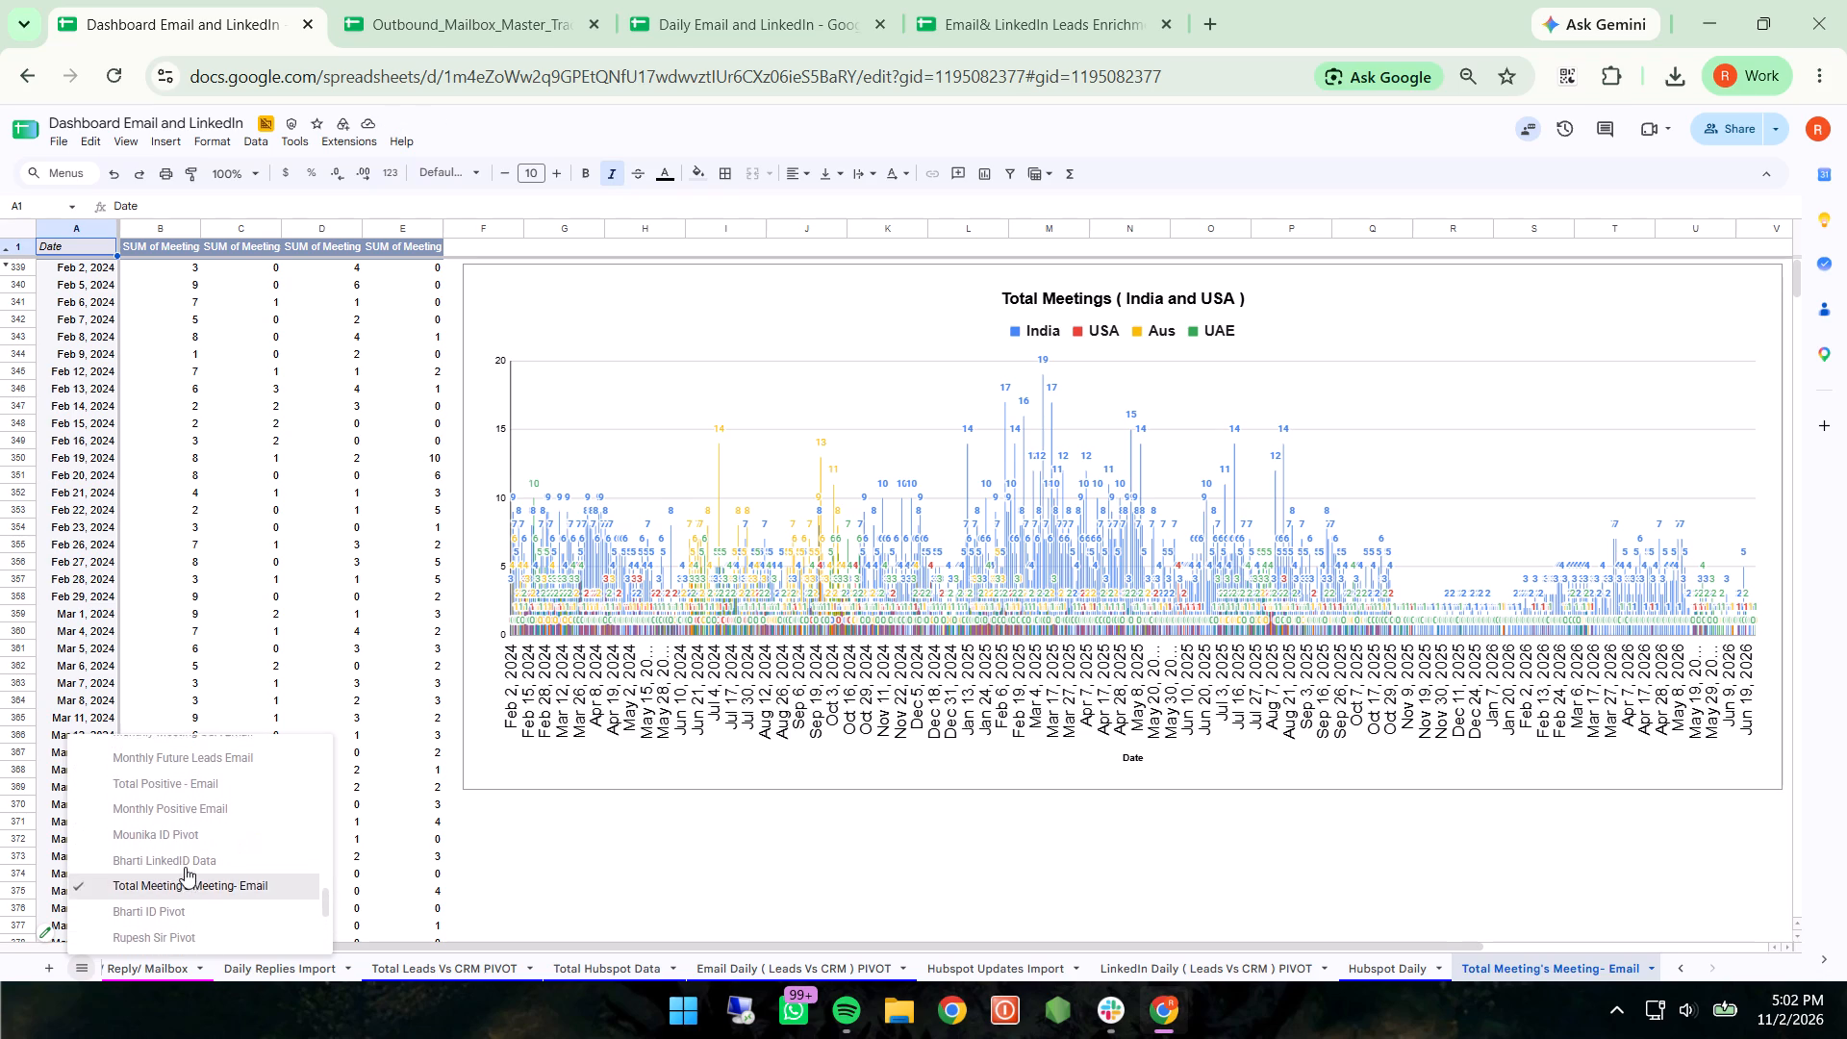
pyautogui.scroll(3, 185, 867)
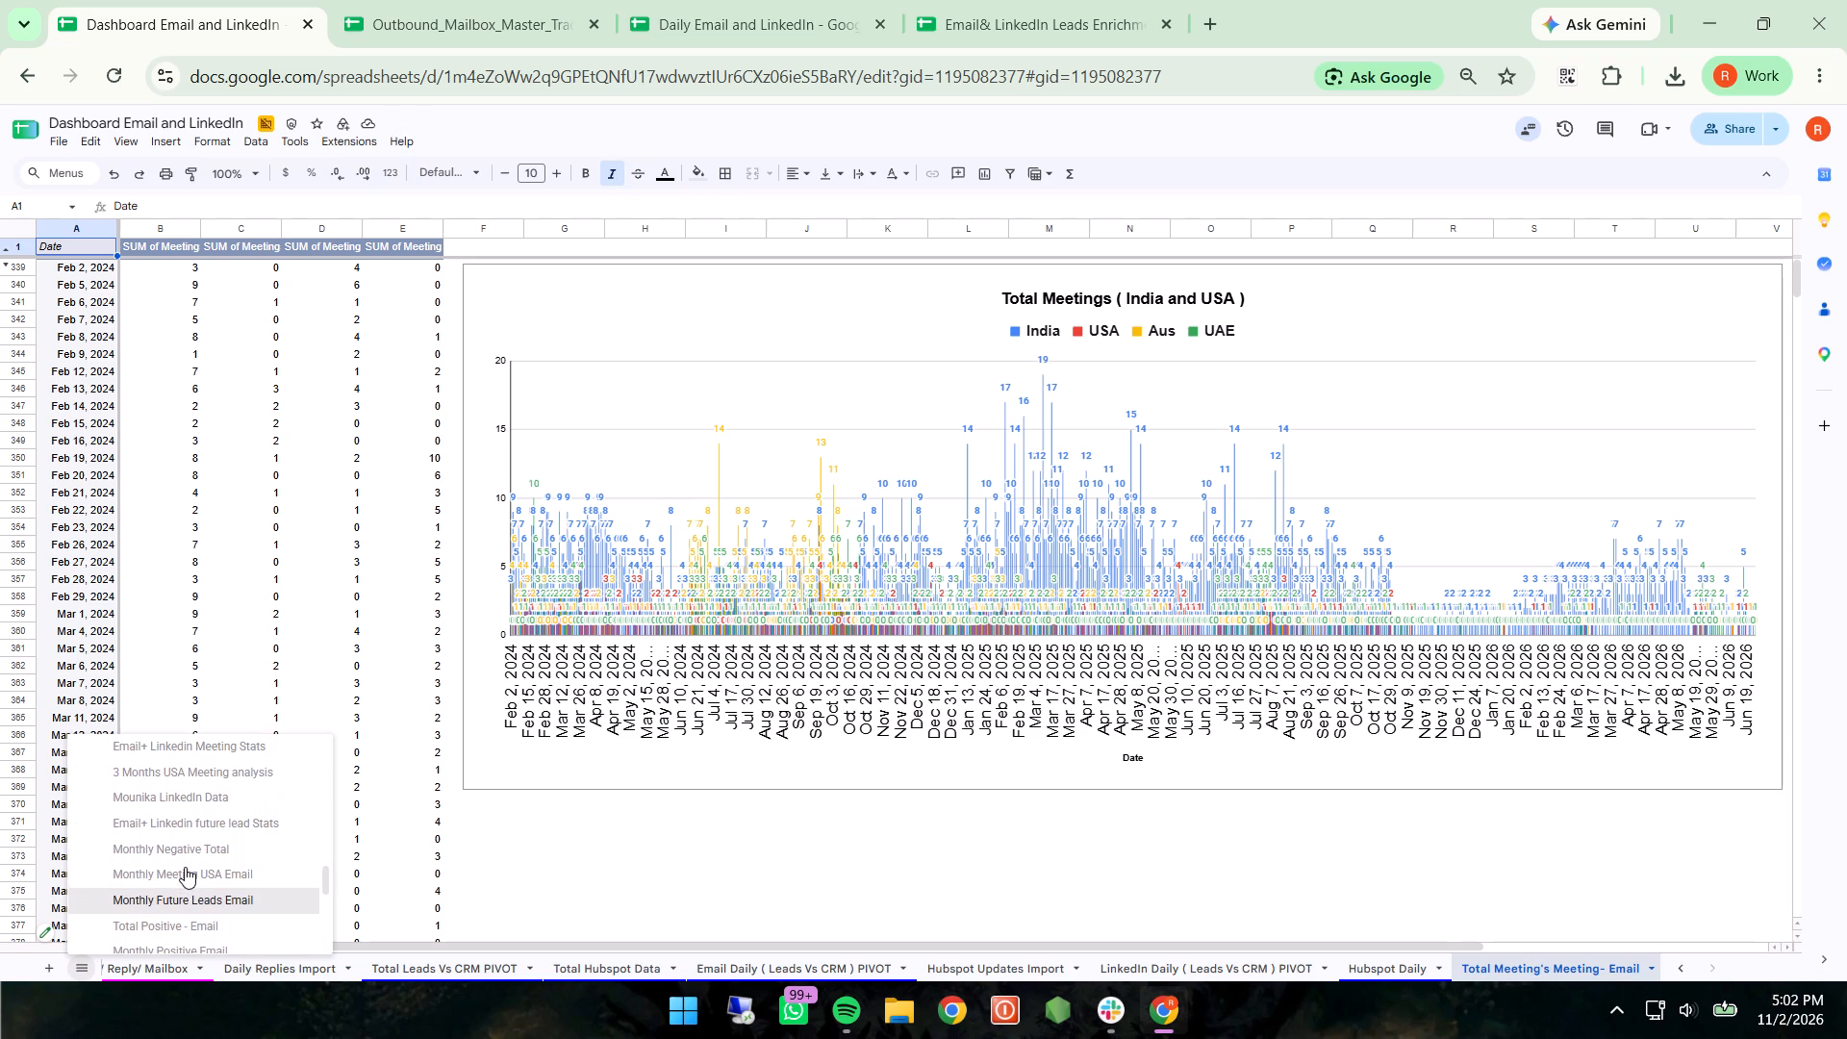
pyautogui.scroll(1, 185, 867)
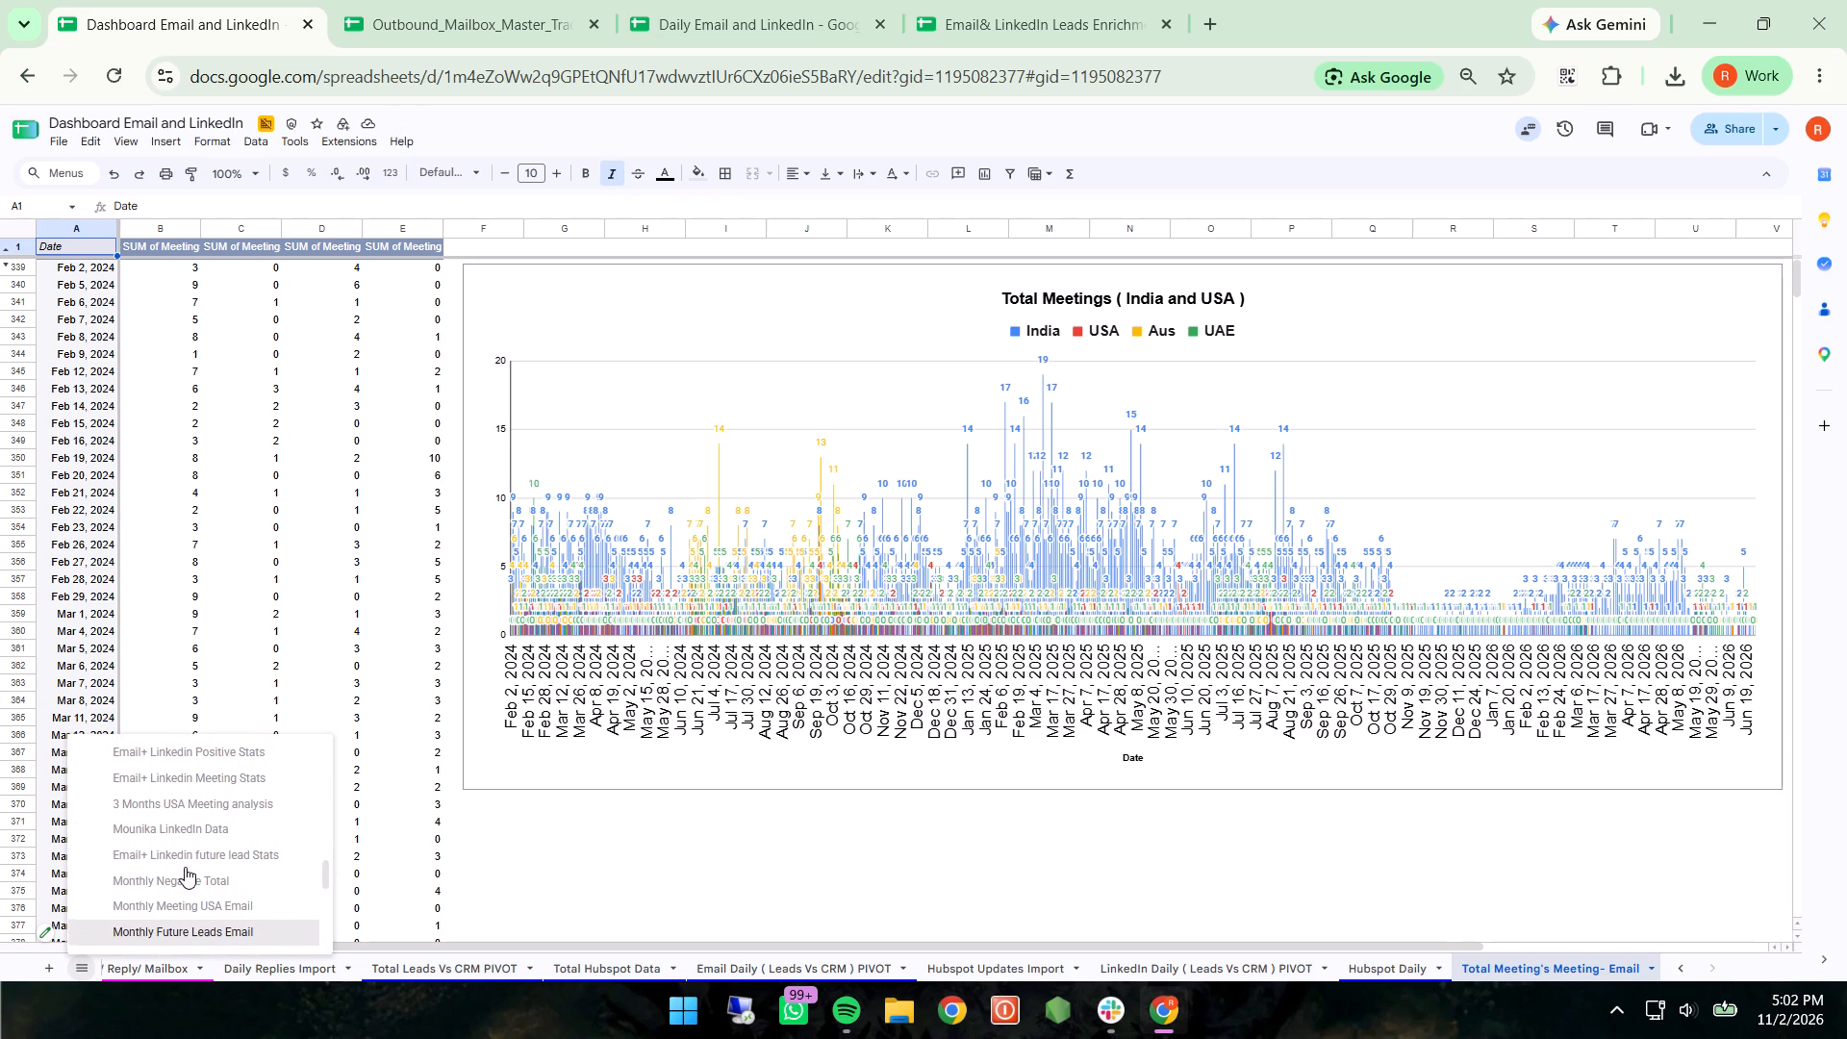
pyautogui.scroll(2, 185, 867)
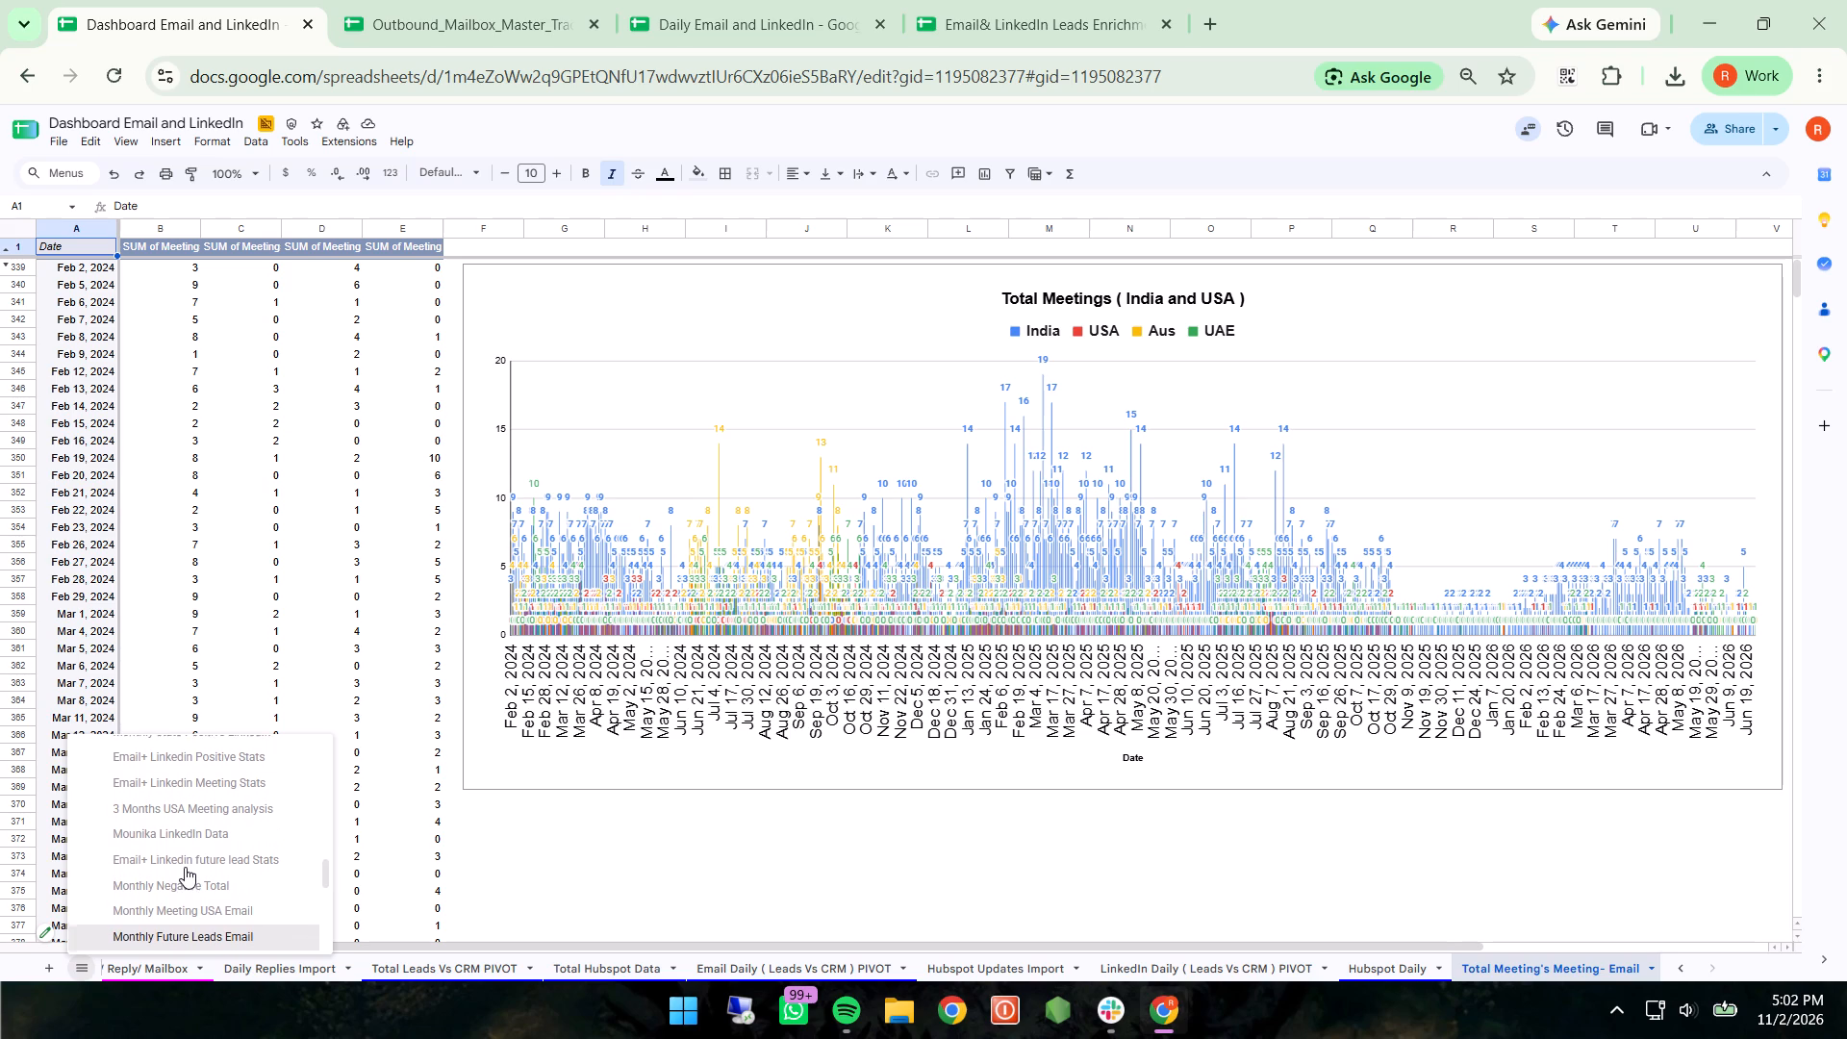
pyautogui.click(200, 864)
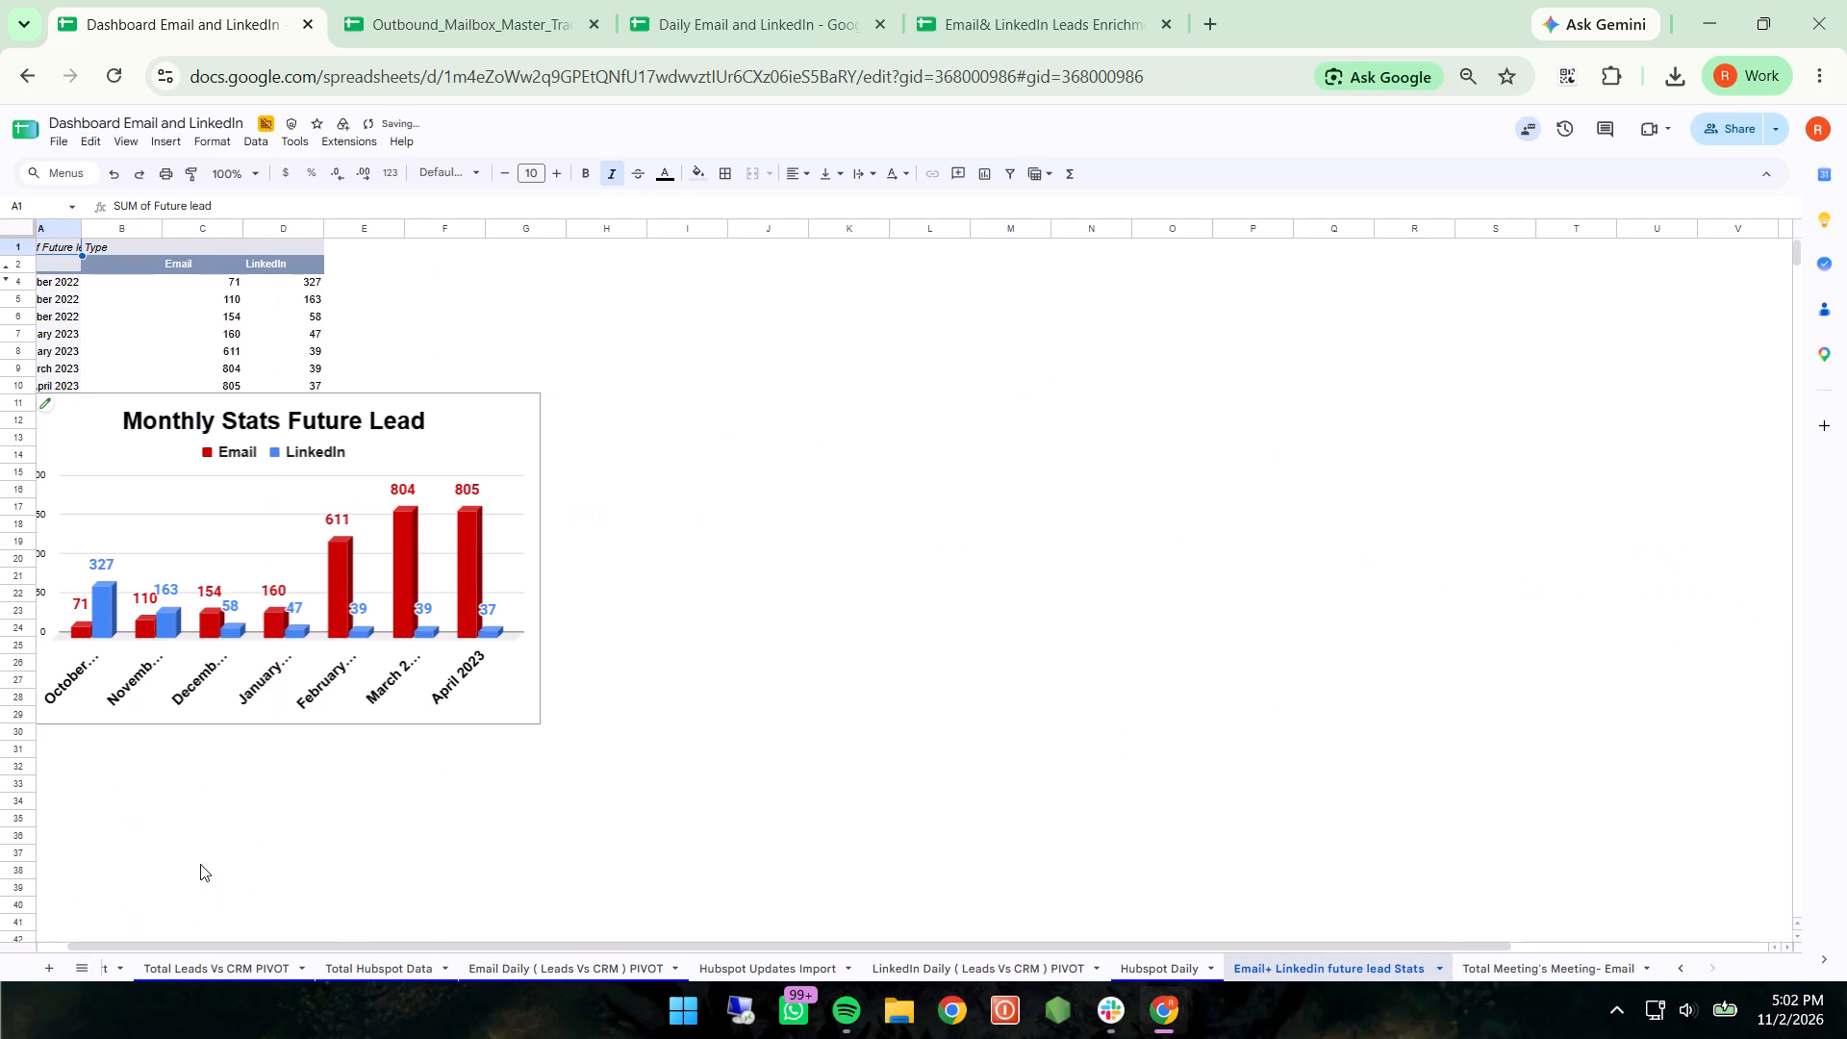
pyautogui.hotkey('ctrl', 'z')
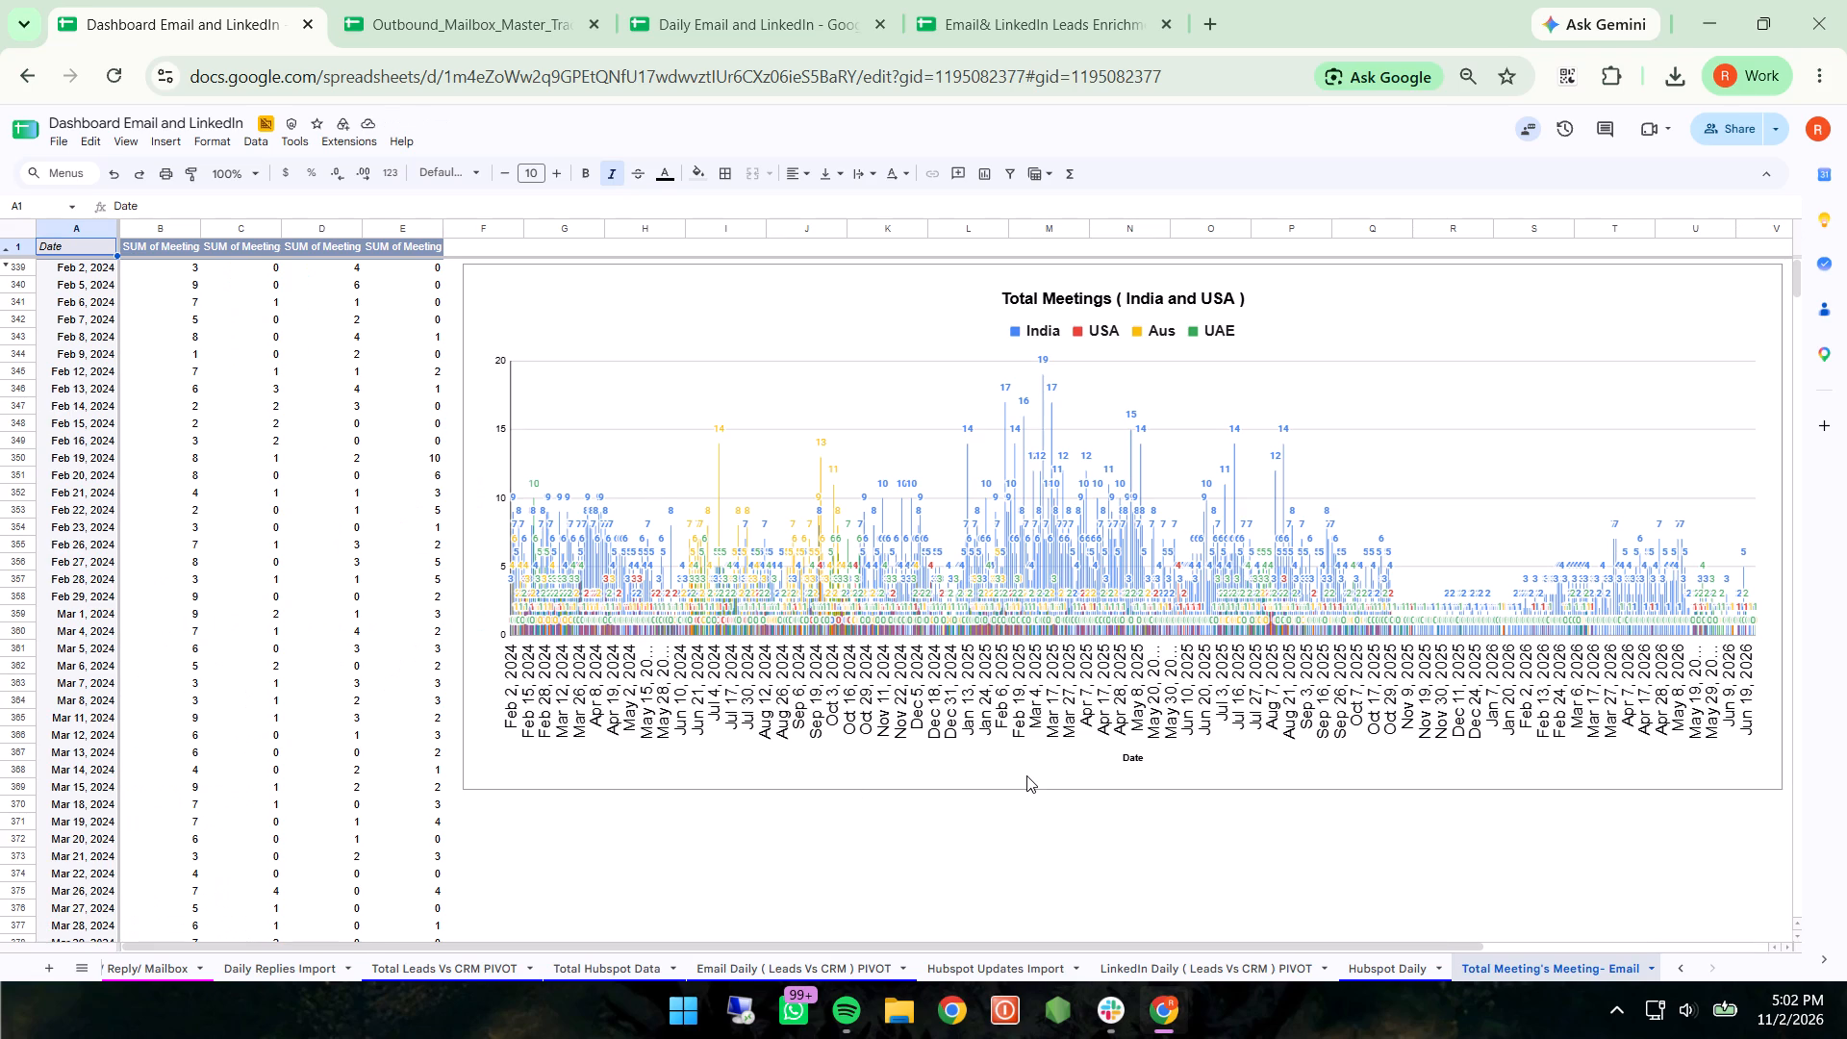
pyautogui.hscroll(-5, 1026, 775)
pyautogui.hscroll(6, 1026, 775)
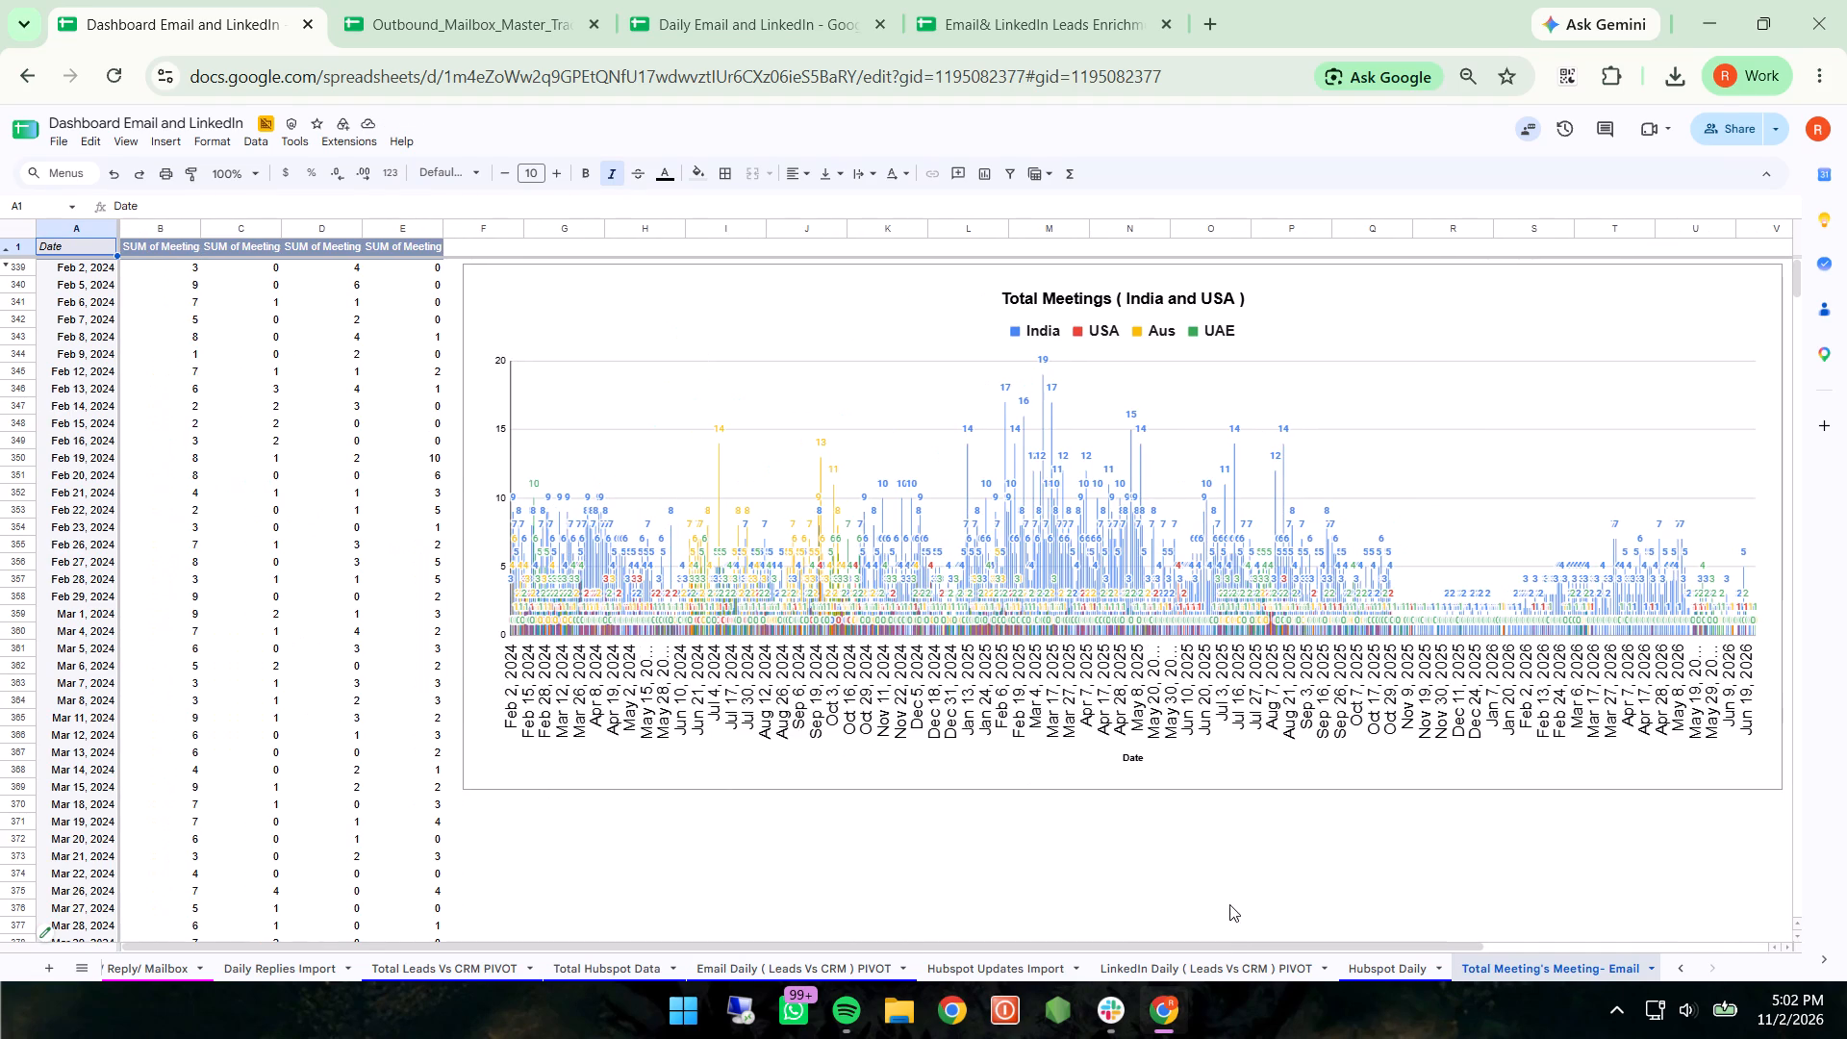
# Examine the LinkedIn Daily ( Leads Vs CRM ) PIVOT sheet's rows from the latest dates back to early 2023.
pyautogui.click(1244, 960)
pyautogui.scroll(10, 1343, 776)
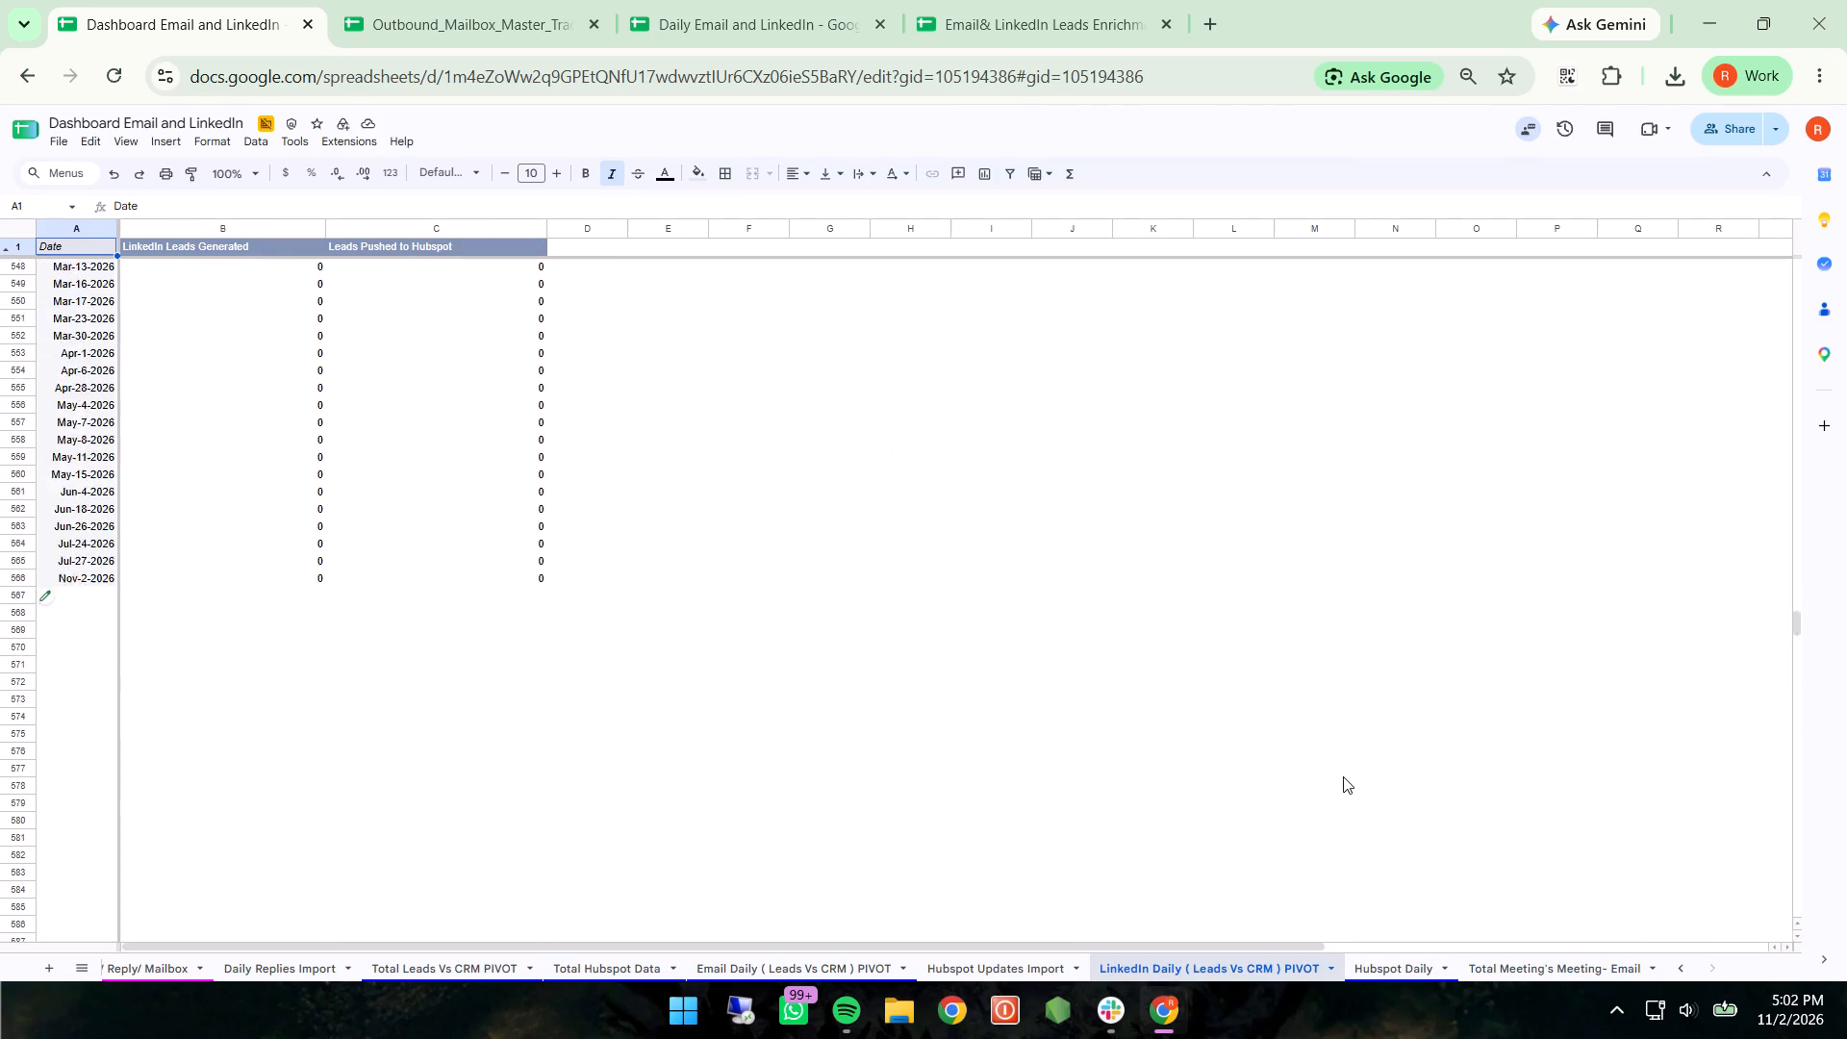
pyautogui.scroll(19, 1343, 776)
pyautogui.hscroll(-6, 1343, 776)
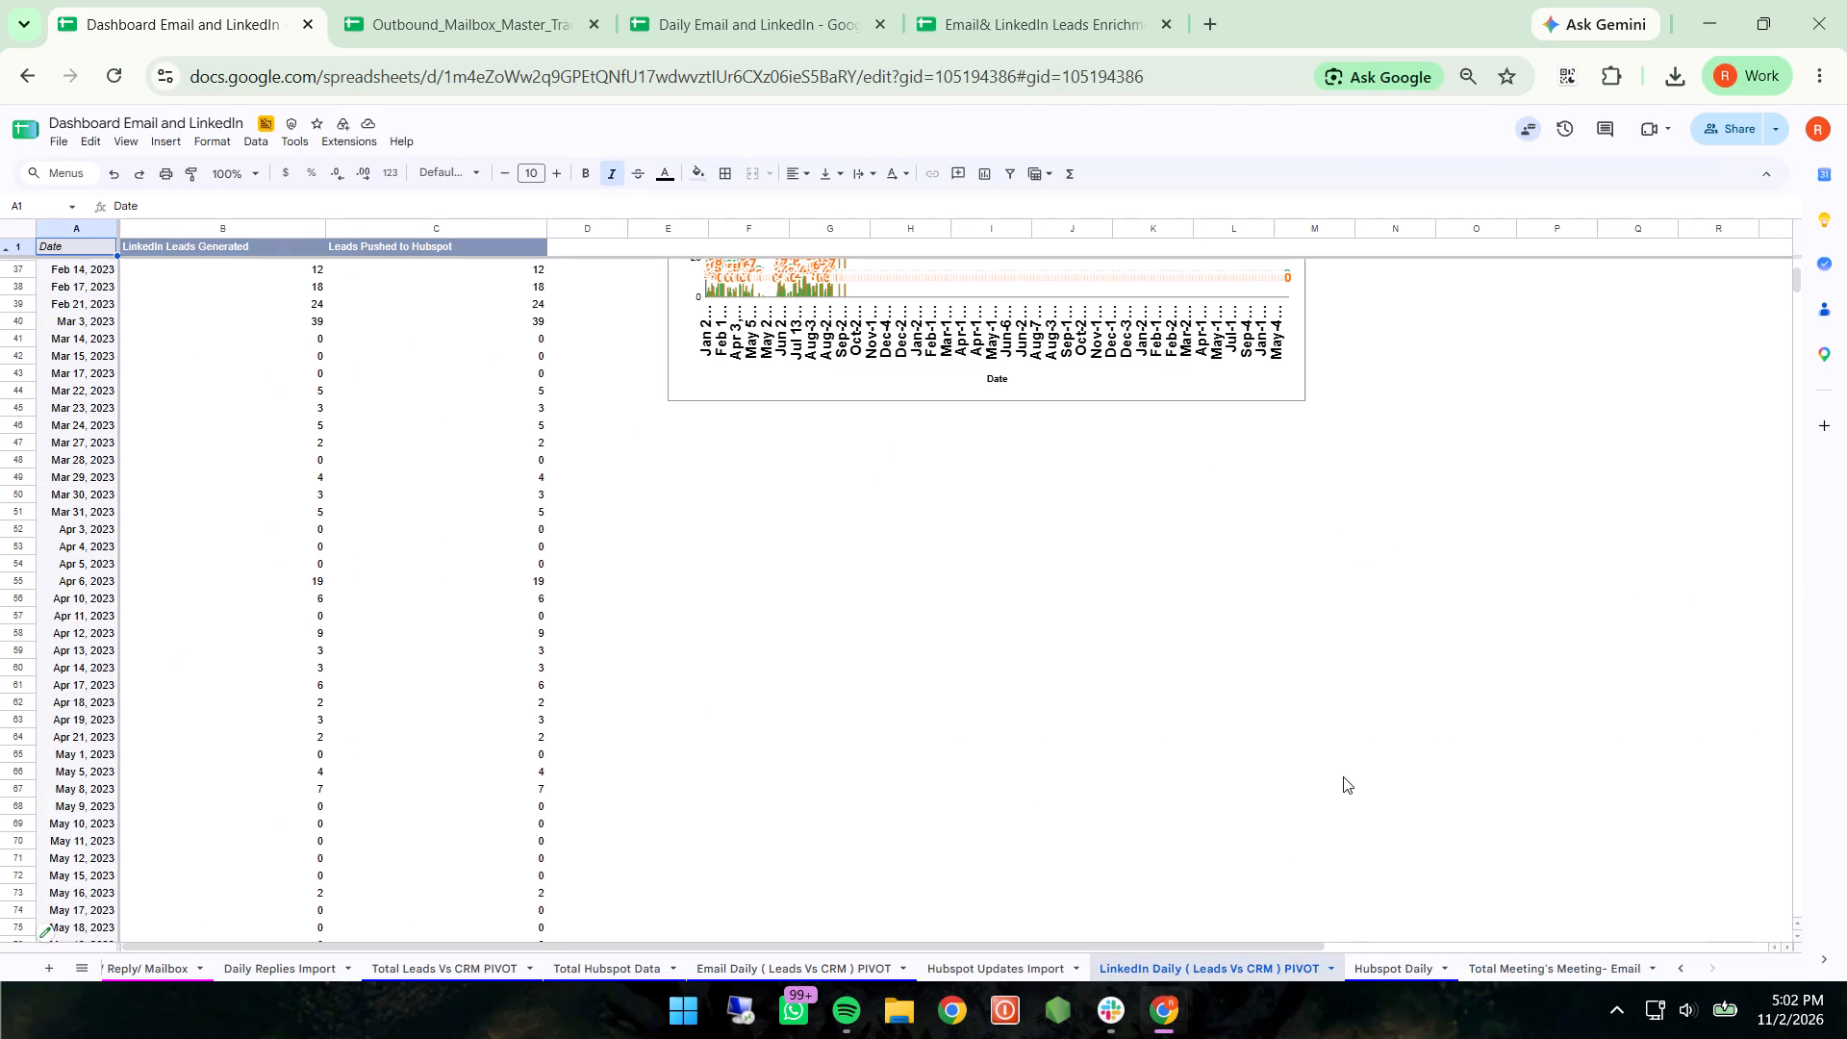
pyautogui.scroll(-10, 1343, 776)
# Examine the Daily Replies Import sheet's lead, OOO and negative totals across the 2024 to 2026 date rows.
pyautogui.click(281, 970)
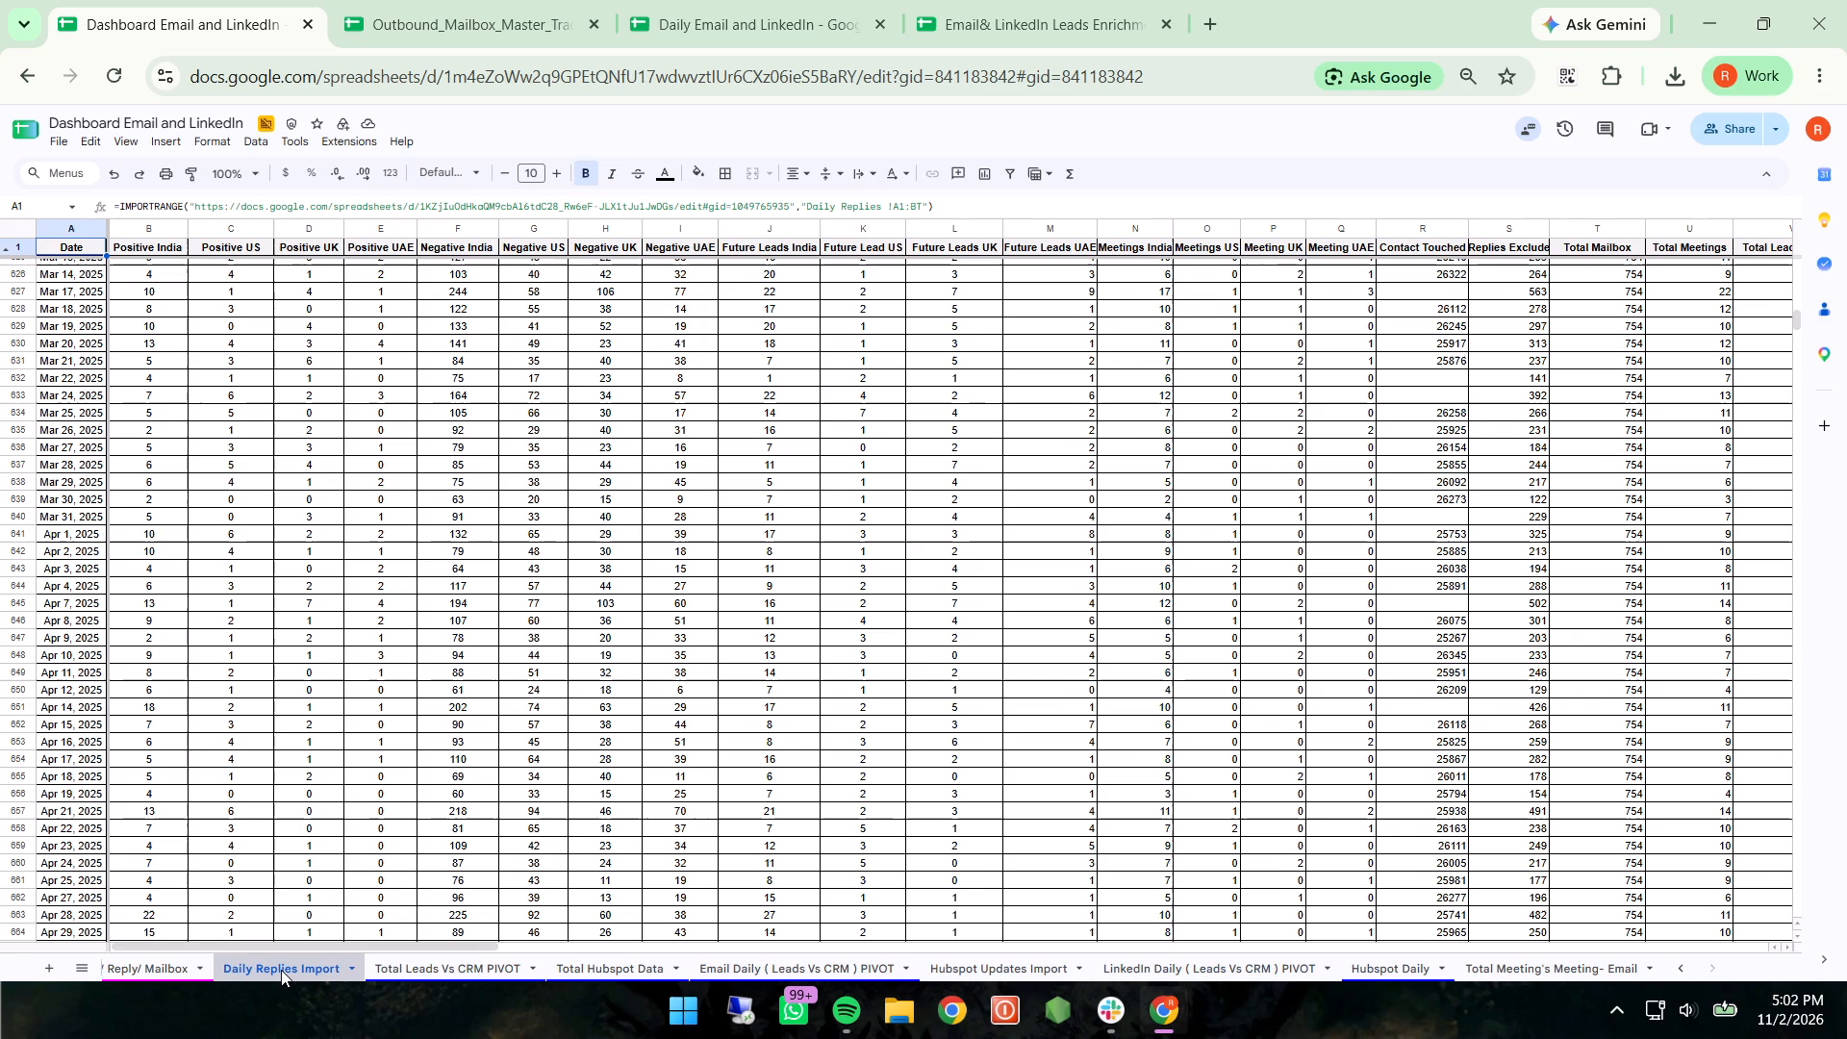
pyautogui.hscroll(-17, 1231, 773)
pyautogui.hscroll(-4, 1231, 773)
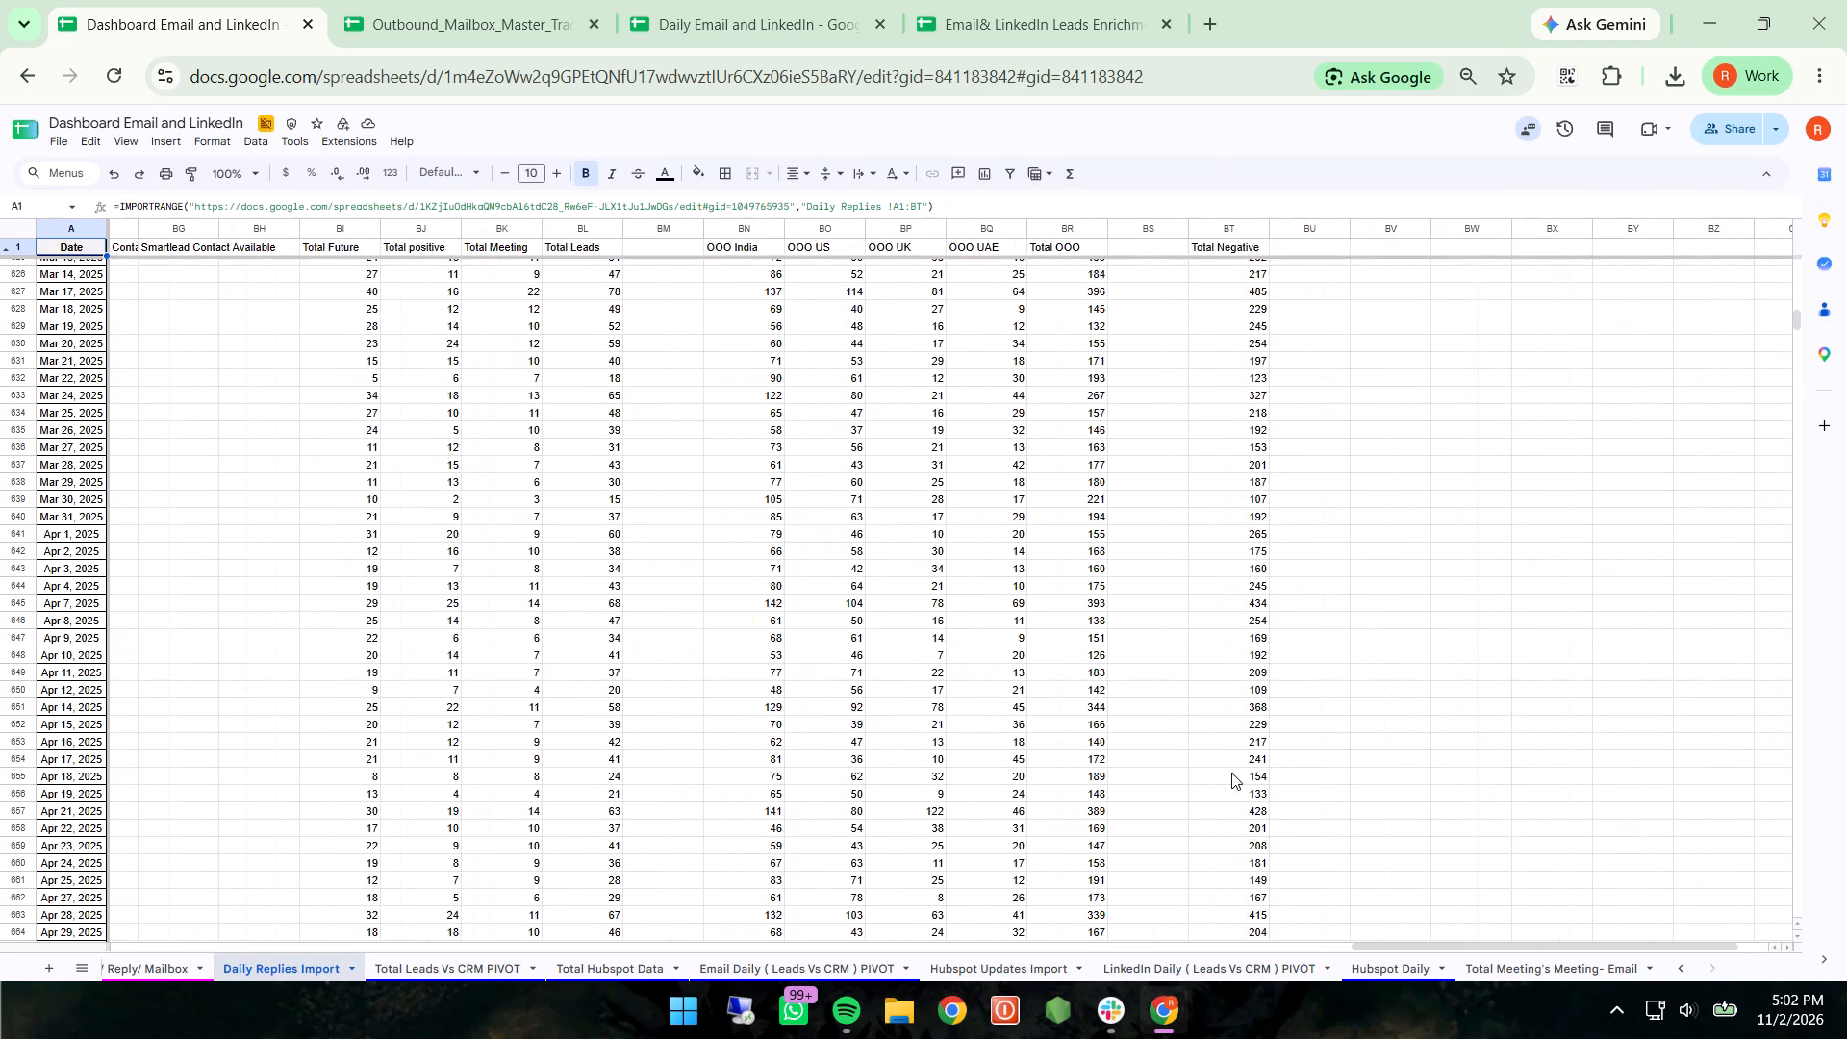
pyautogui.hscroll(-3, 1231, 773)
pyautogui.scroll(-20, 1231, 773)
pyautogui.scroll(-4, 1231, 773)
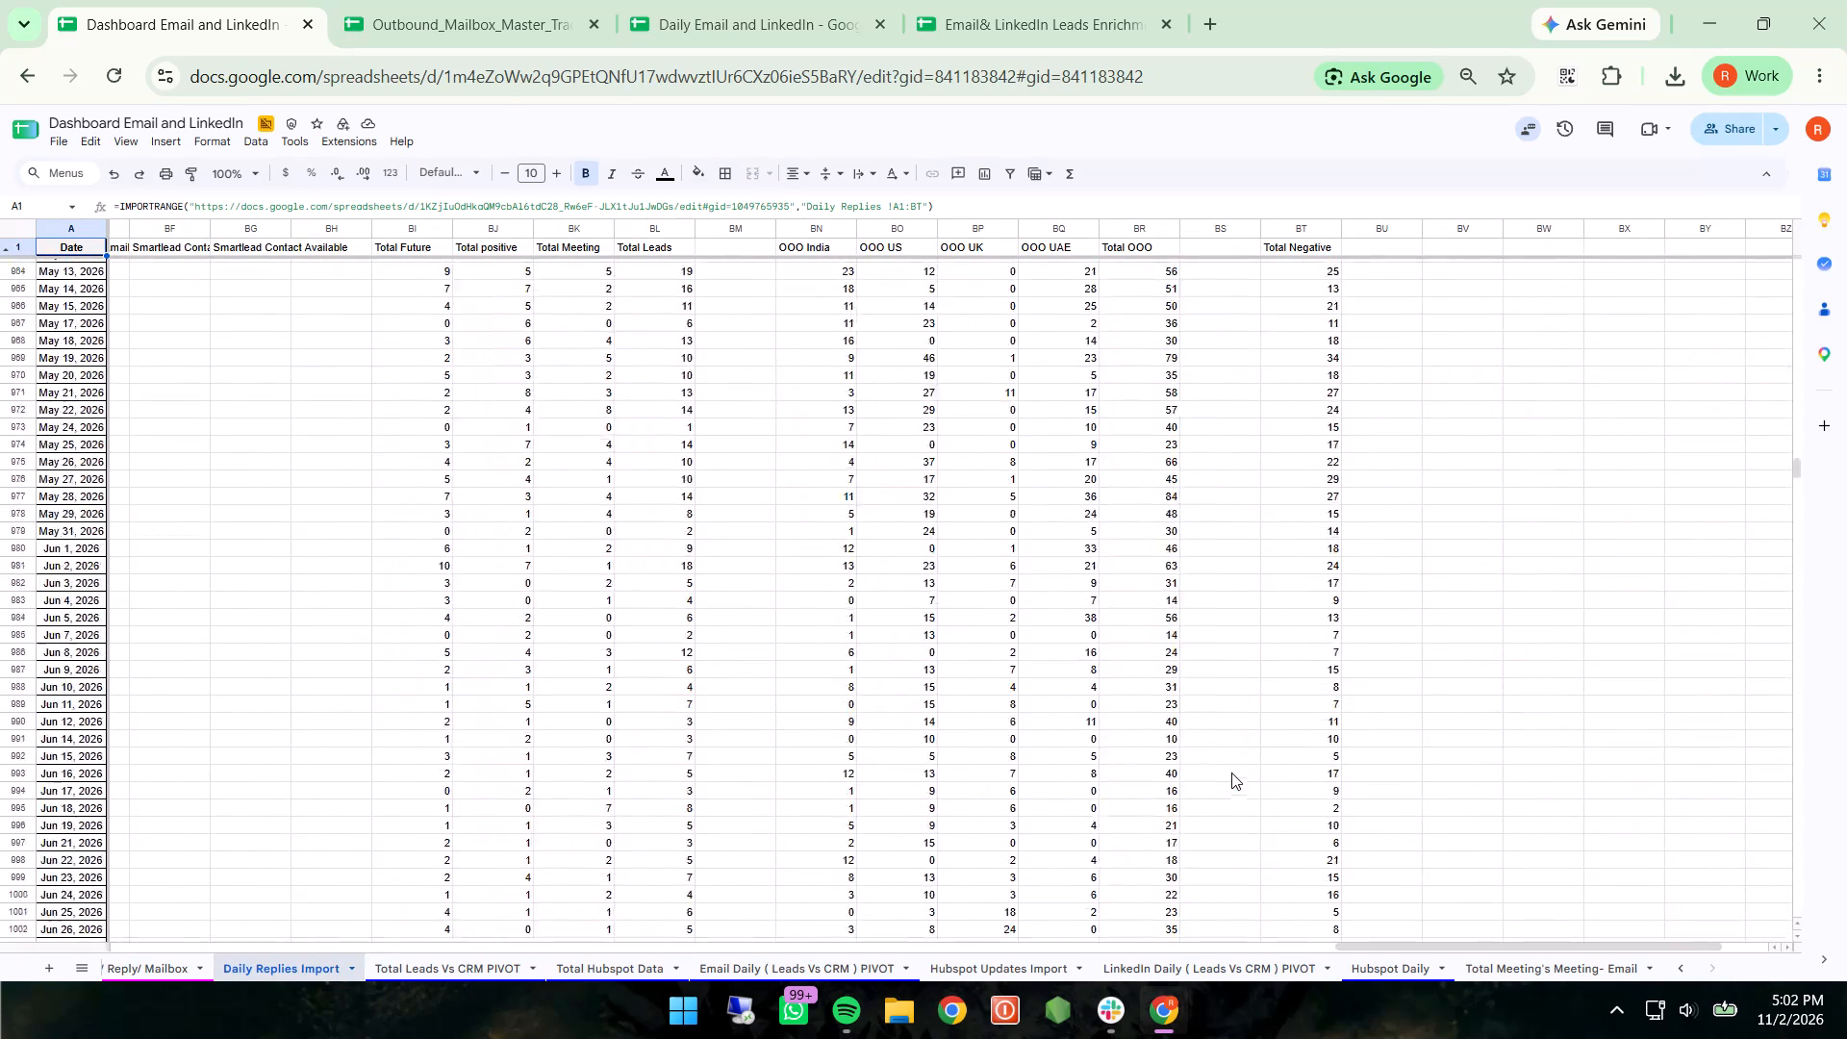
pyautogui.scroll(-11, 1231, 773)
pyautogui.scroll(20, 1231, 773)
pyautogui.scroll(8, 1231, 773)
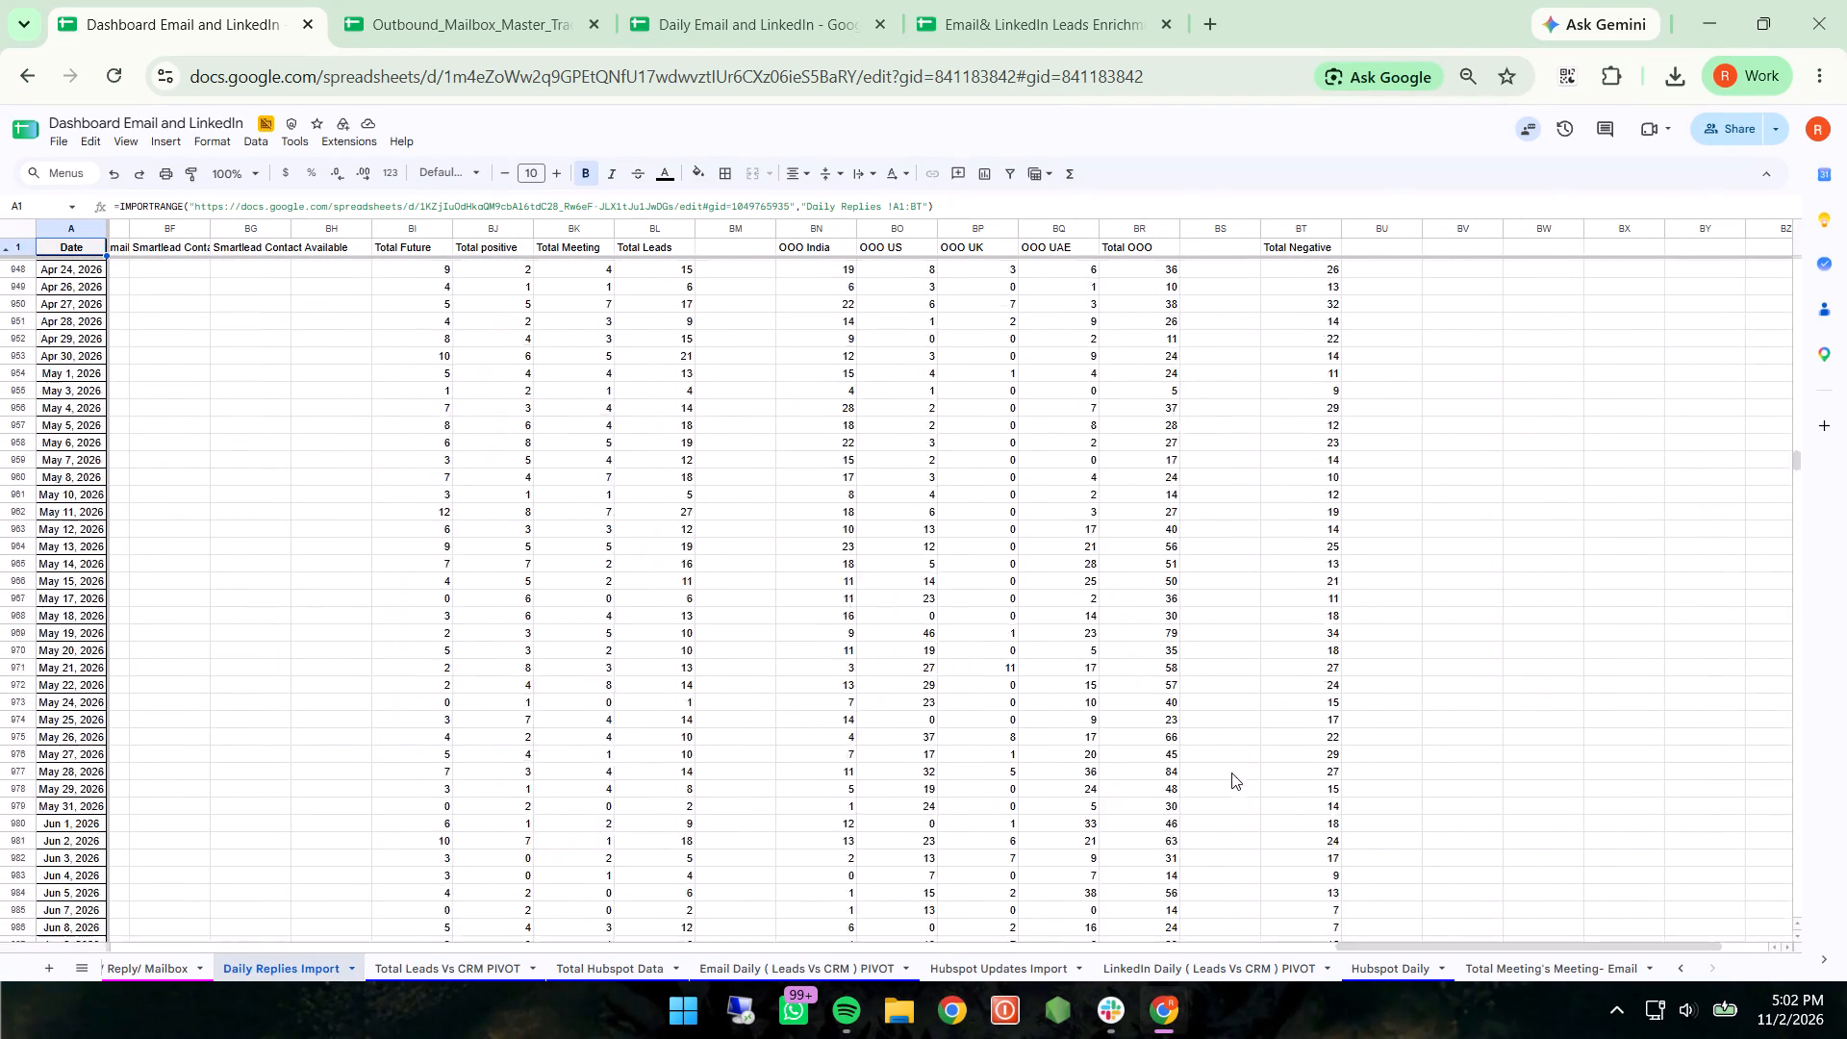
pyautogui.scroll(12, 1231, 773)
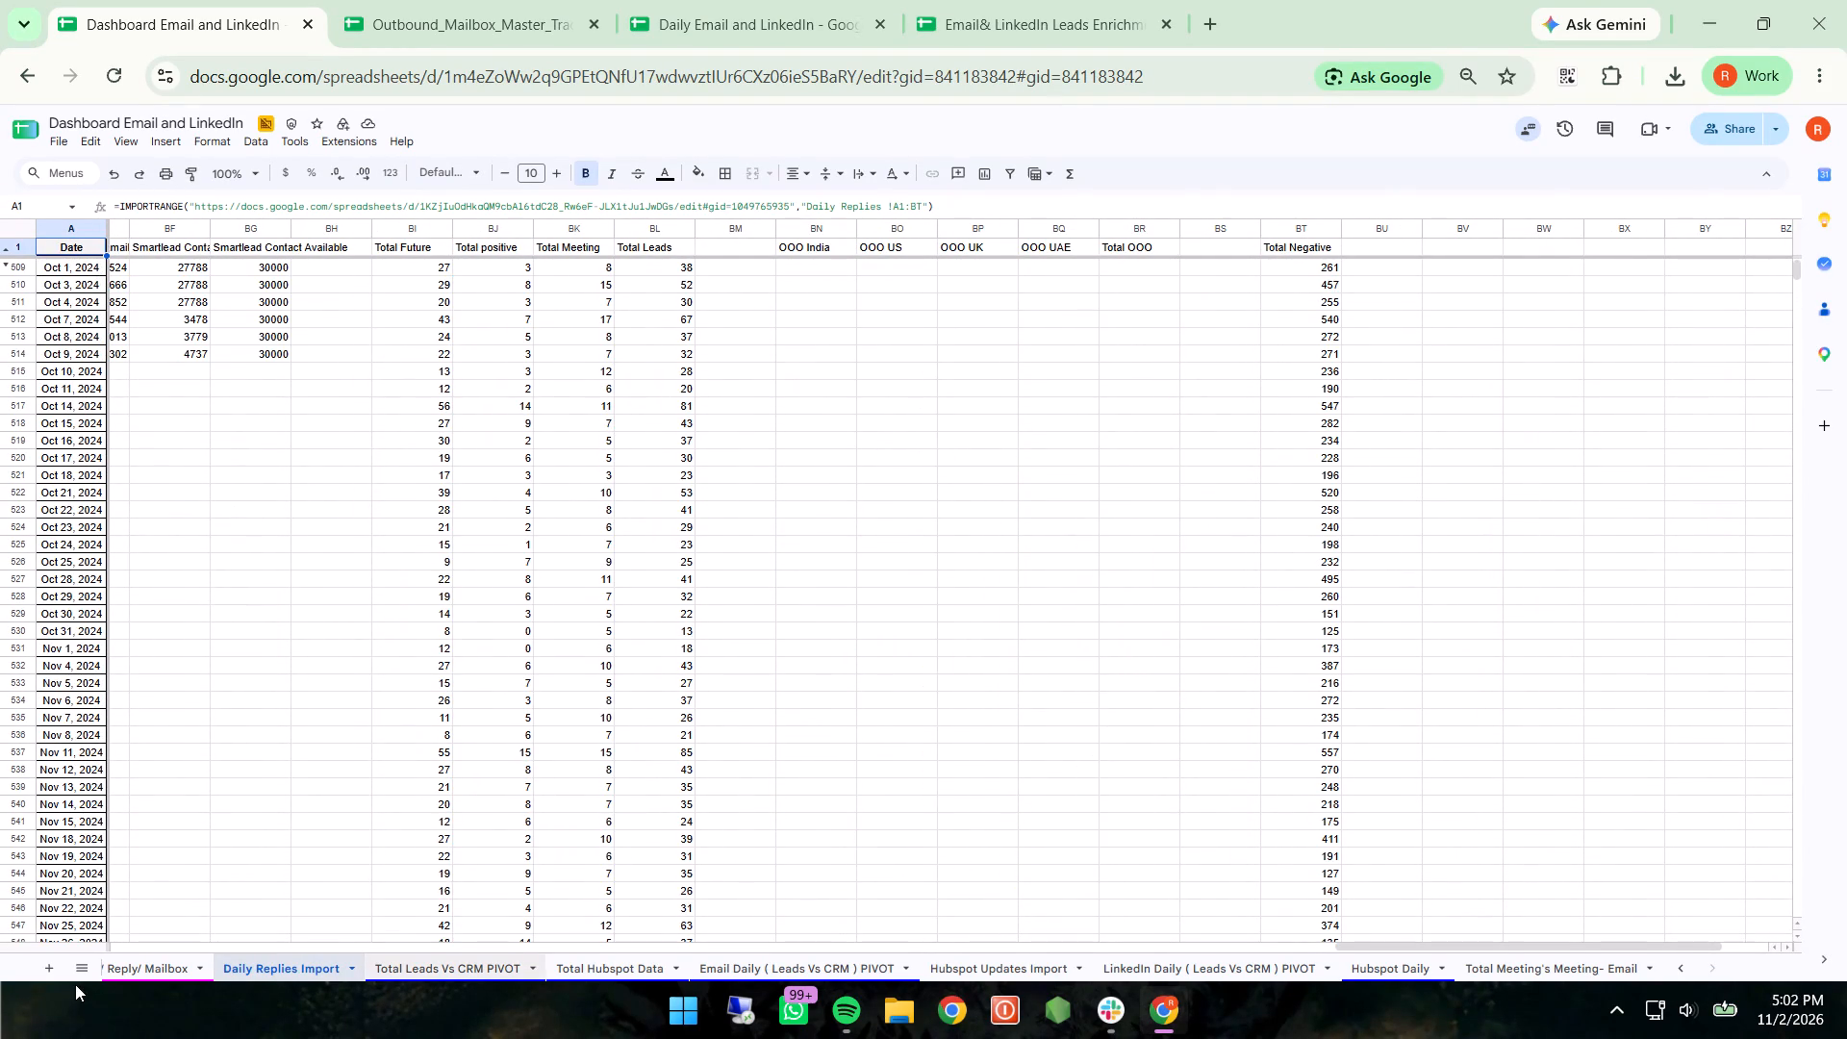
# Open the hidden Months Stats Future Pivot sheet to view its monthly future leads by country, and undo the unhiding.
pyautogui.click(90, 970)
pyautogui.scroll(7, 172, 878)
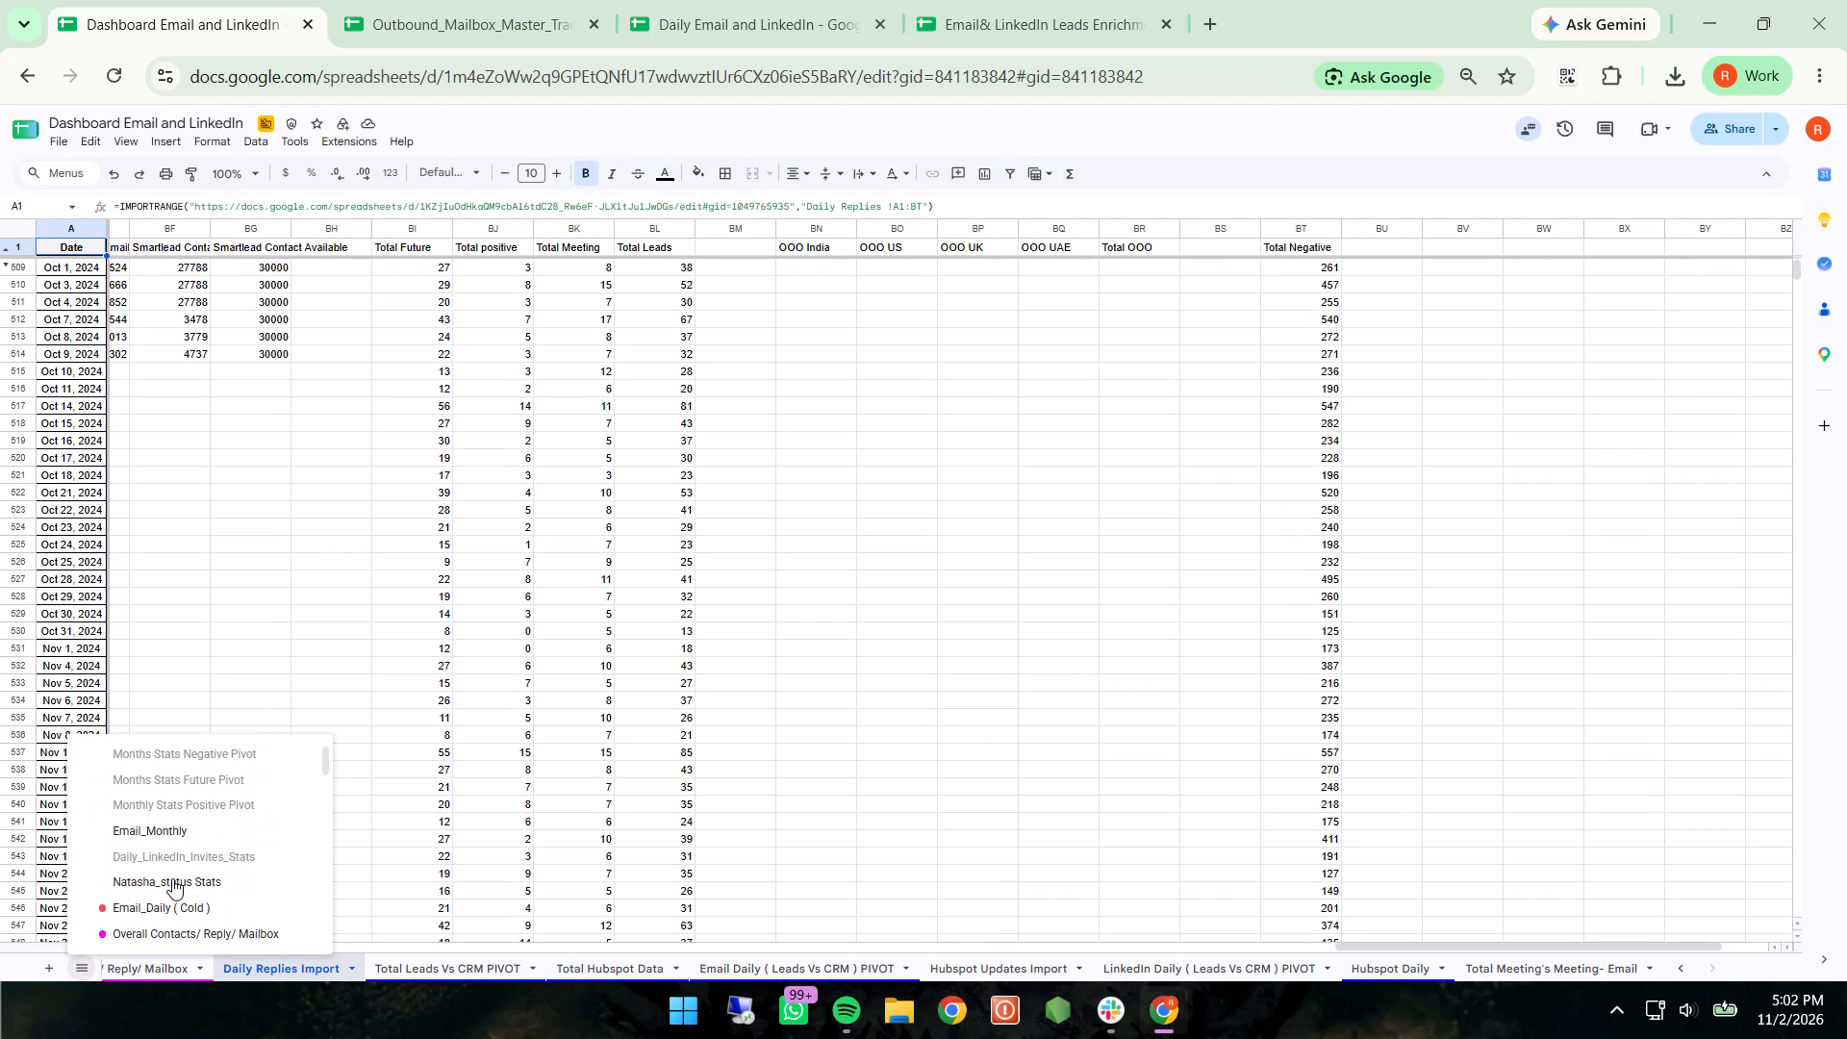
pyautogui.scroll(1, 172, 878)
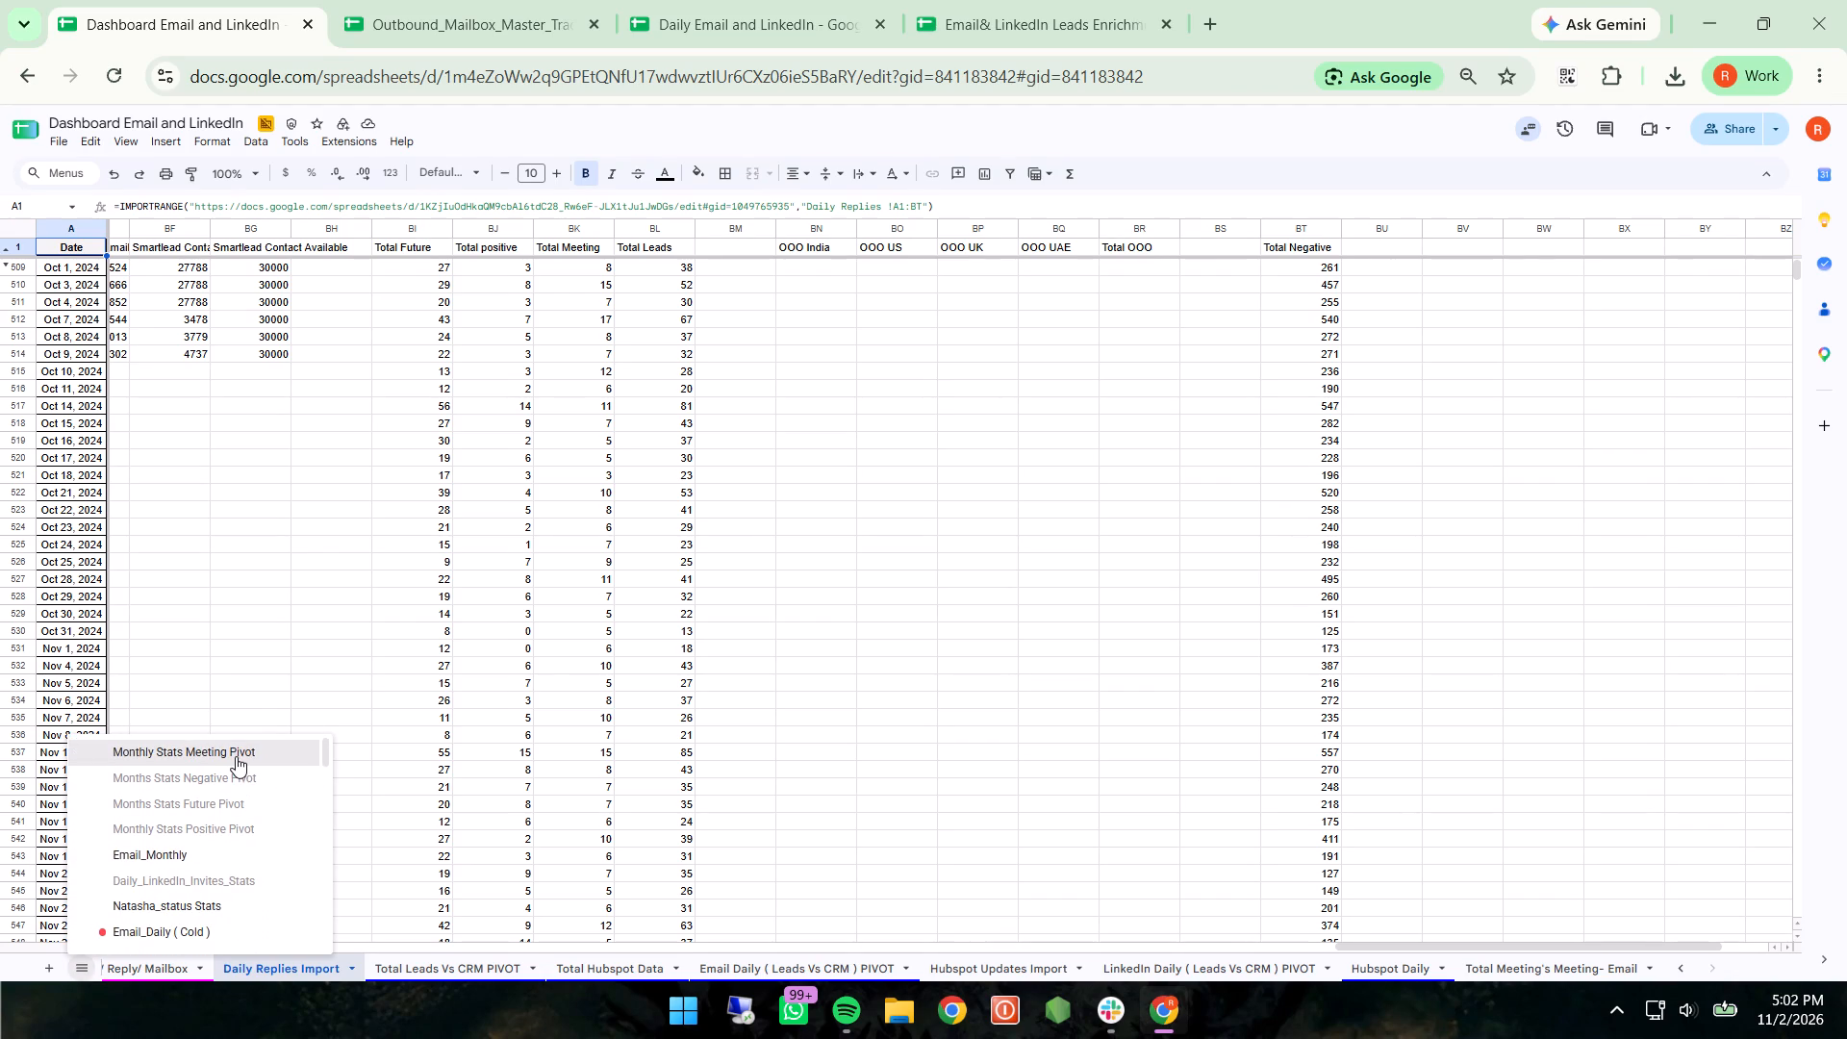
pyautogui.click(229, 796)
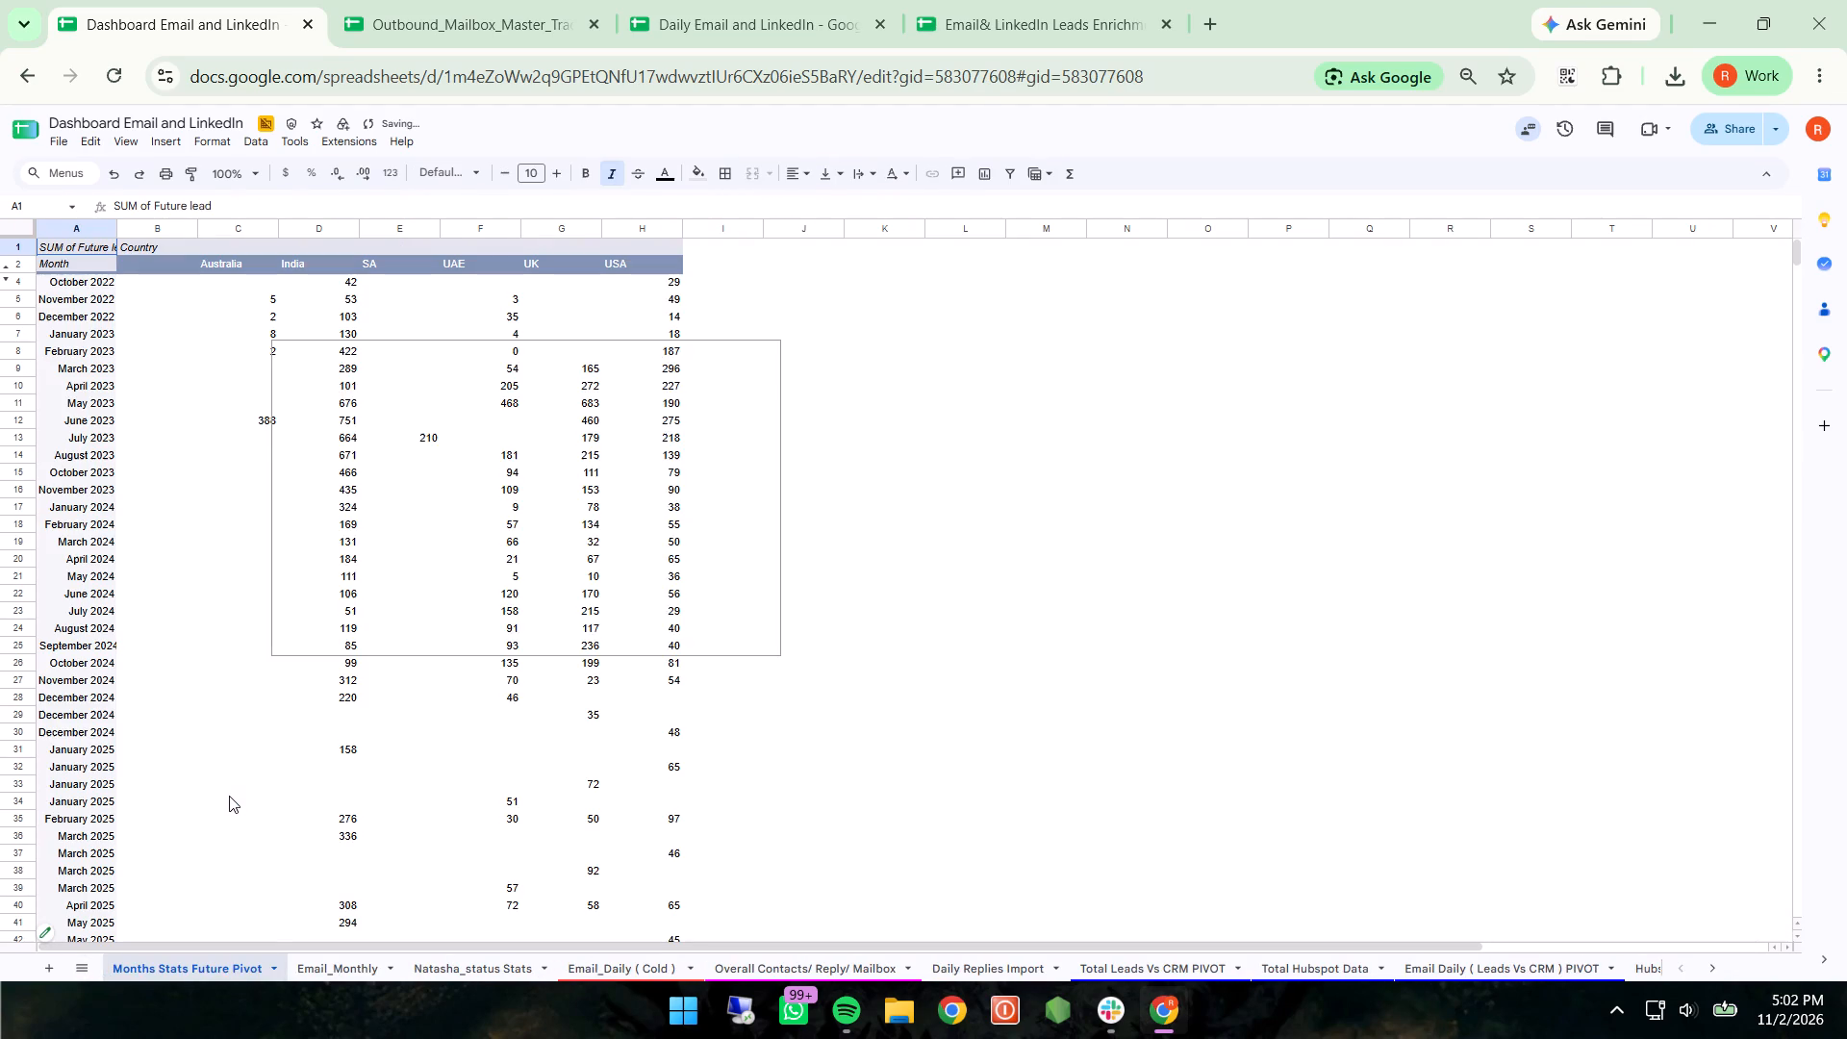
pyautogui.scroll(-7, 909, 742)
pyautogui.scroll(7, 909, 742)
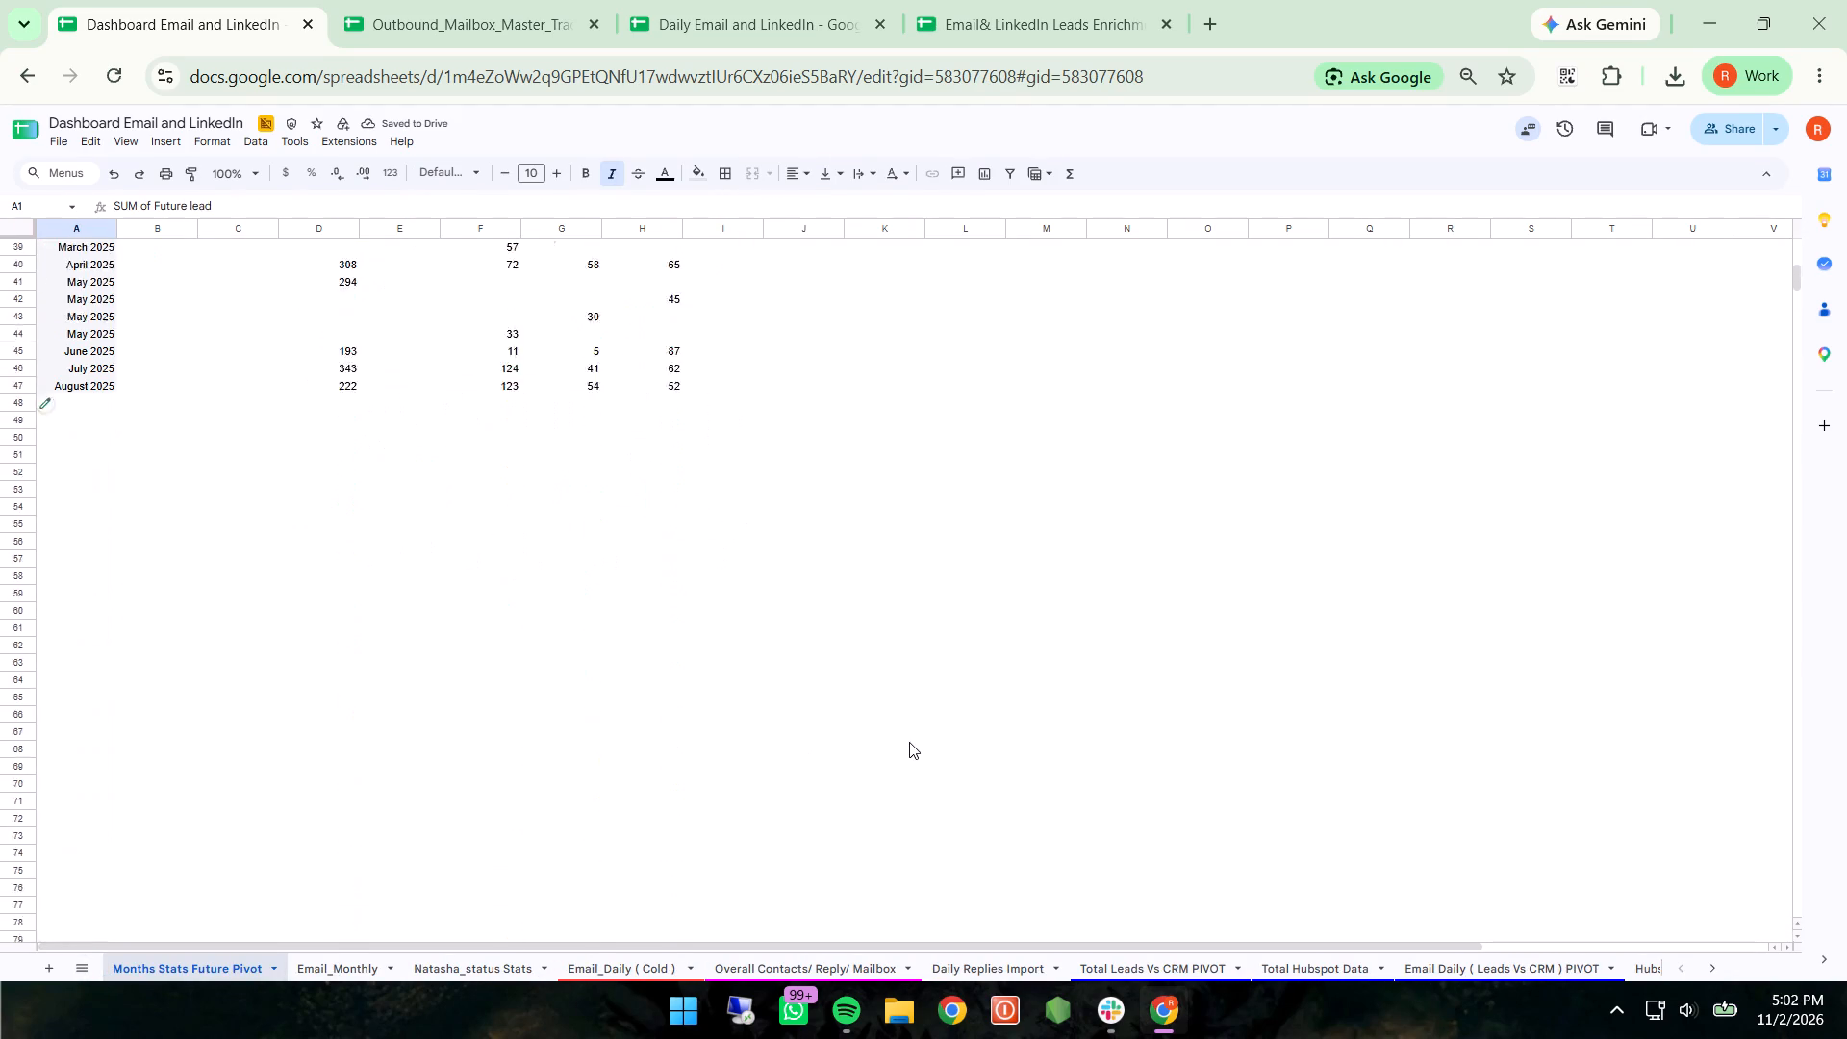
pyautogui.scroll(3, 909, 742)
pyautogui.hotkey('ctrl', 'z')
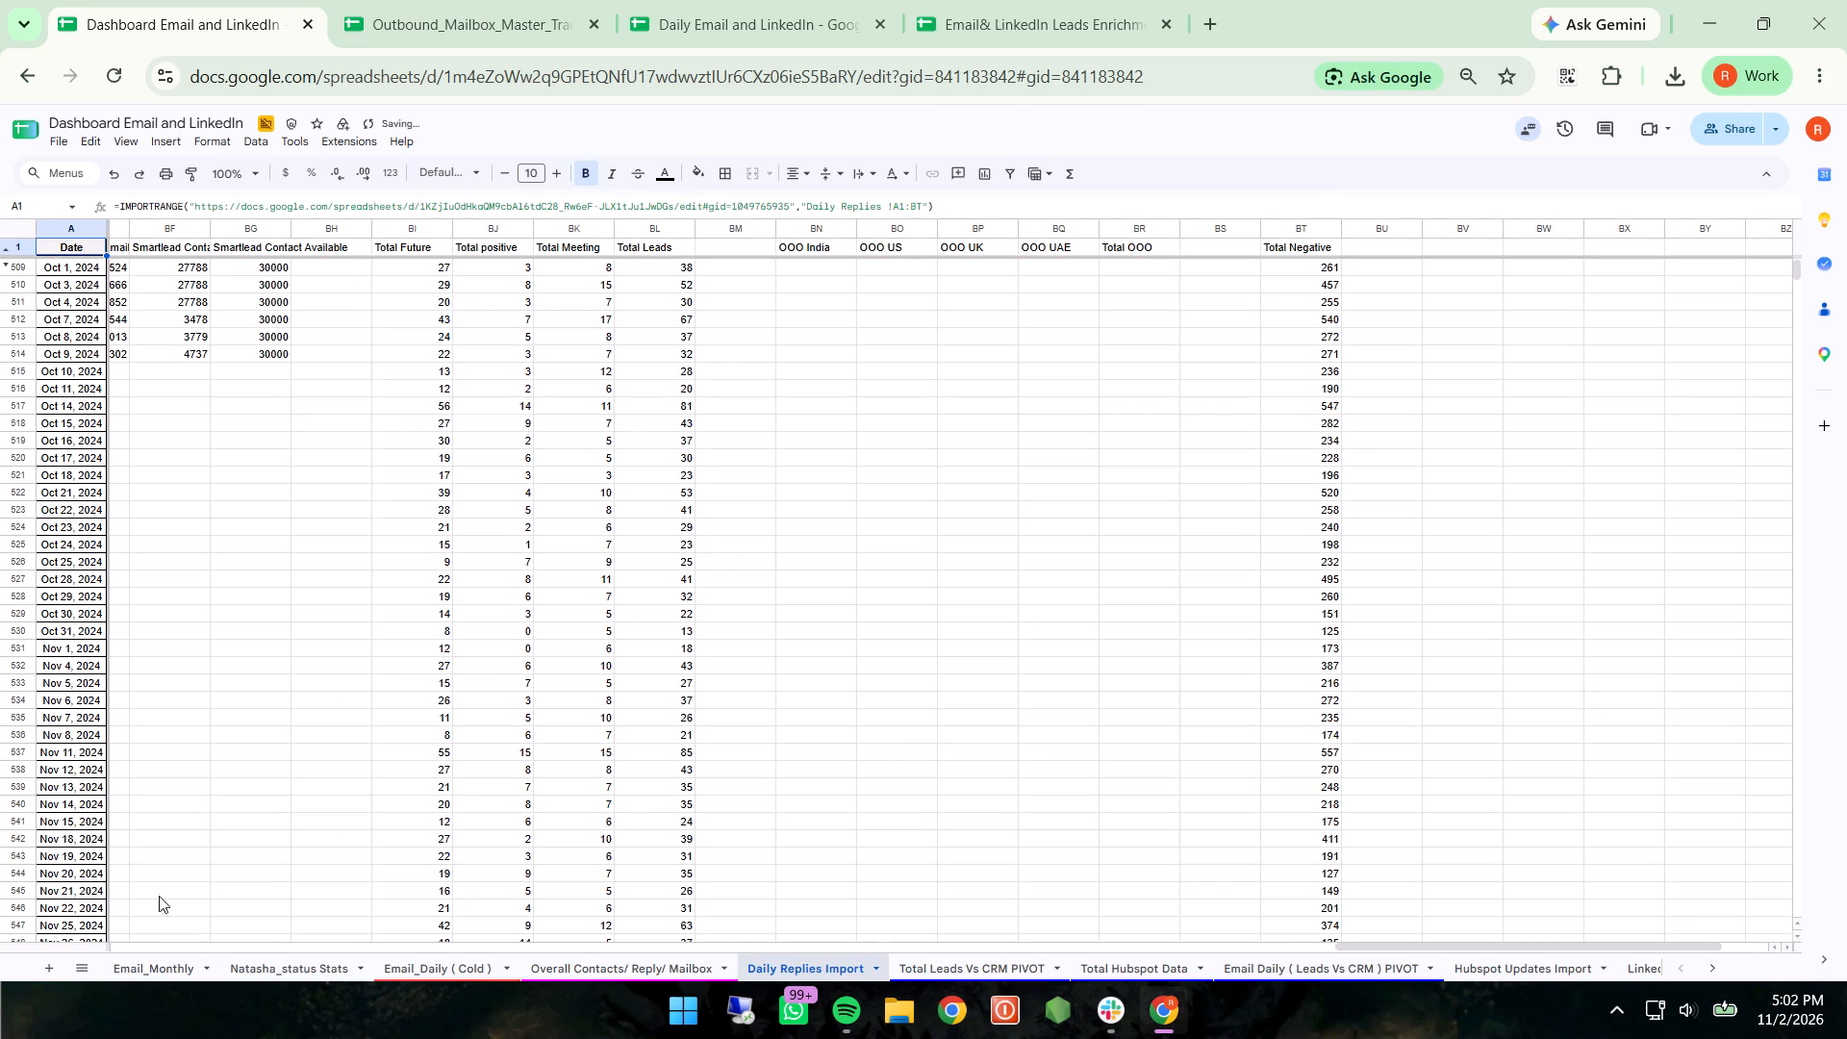
# Find the Hubspot Updates Import sheet in the sheet list and examine its LinkedIn and overall lead columns across the 2025 to 2026 rows.
pyautogui.click(83, 960)
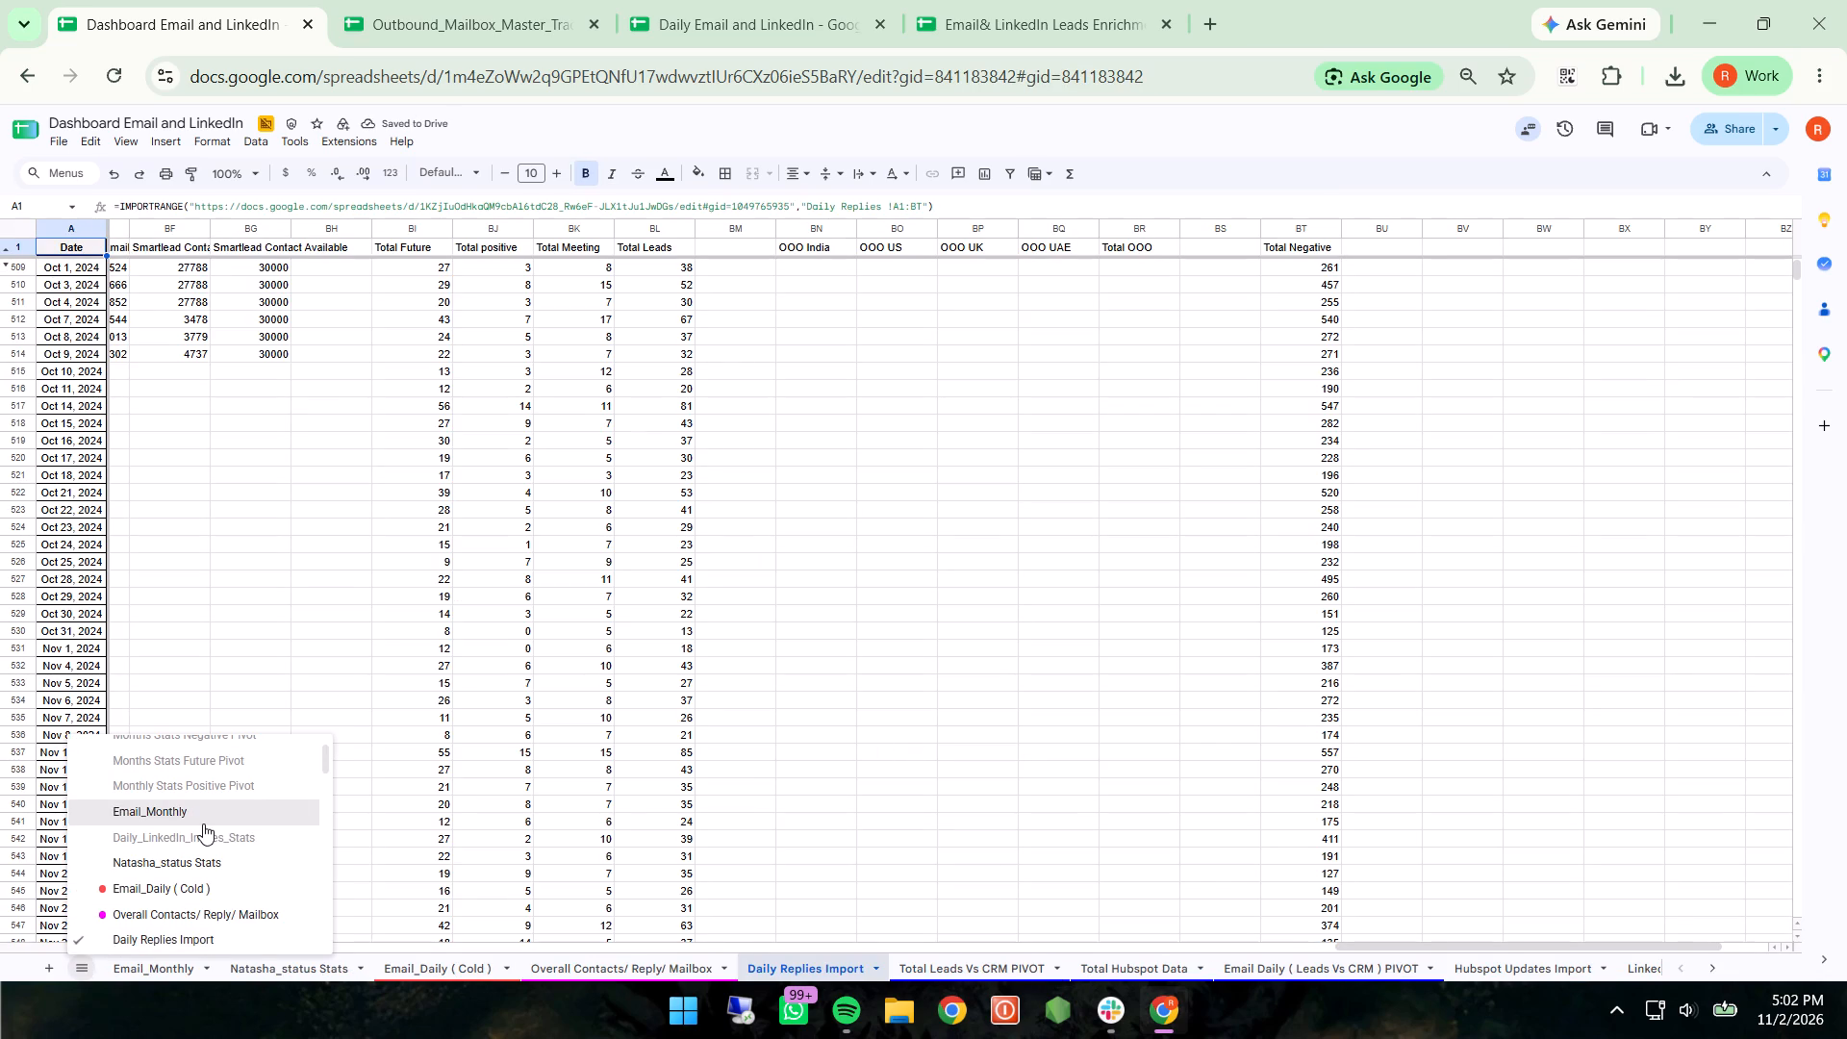
pyautogui.scroll(-3, 203, 824)
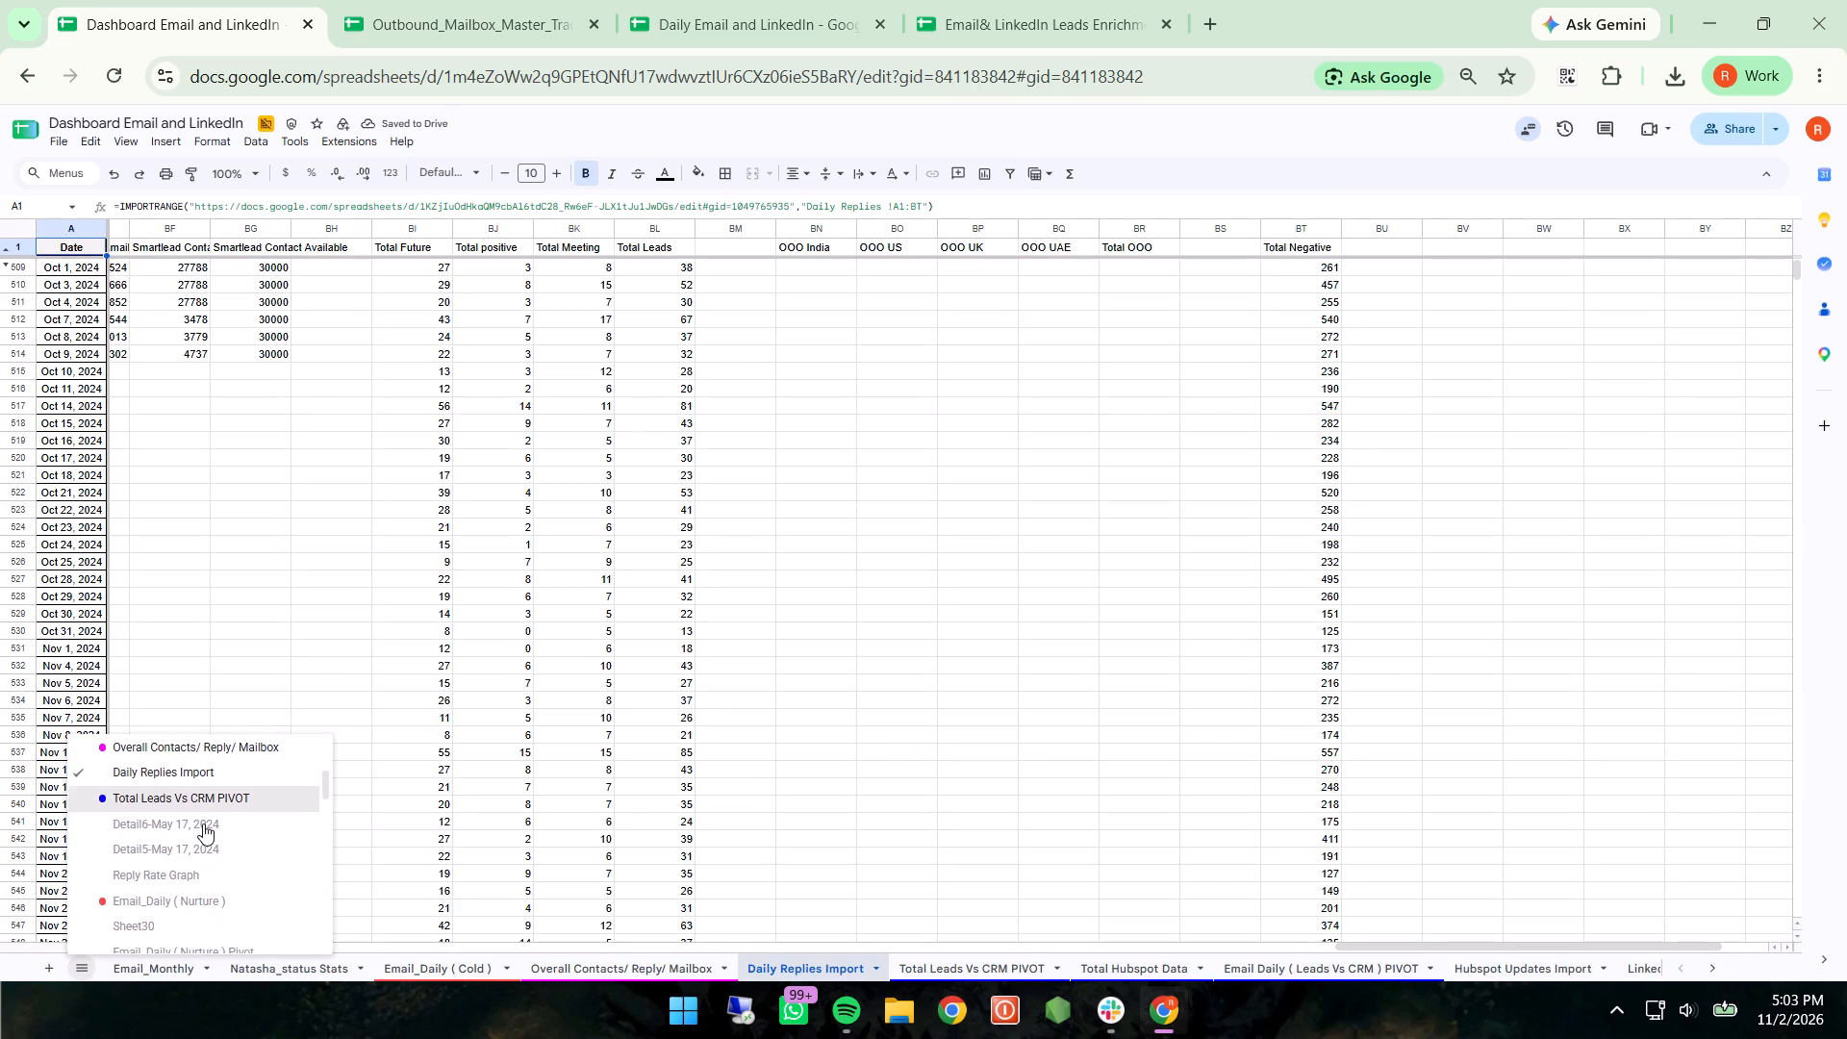
pyautogui.scroll(-1, 203, 824)
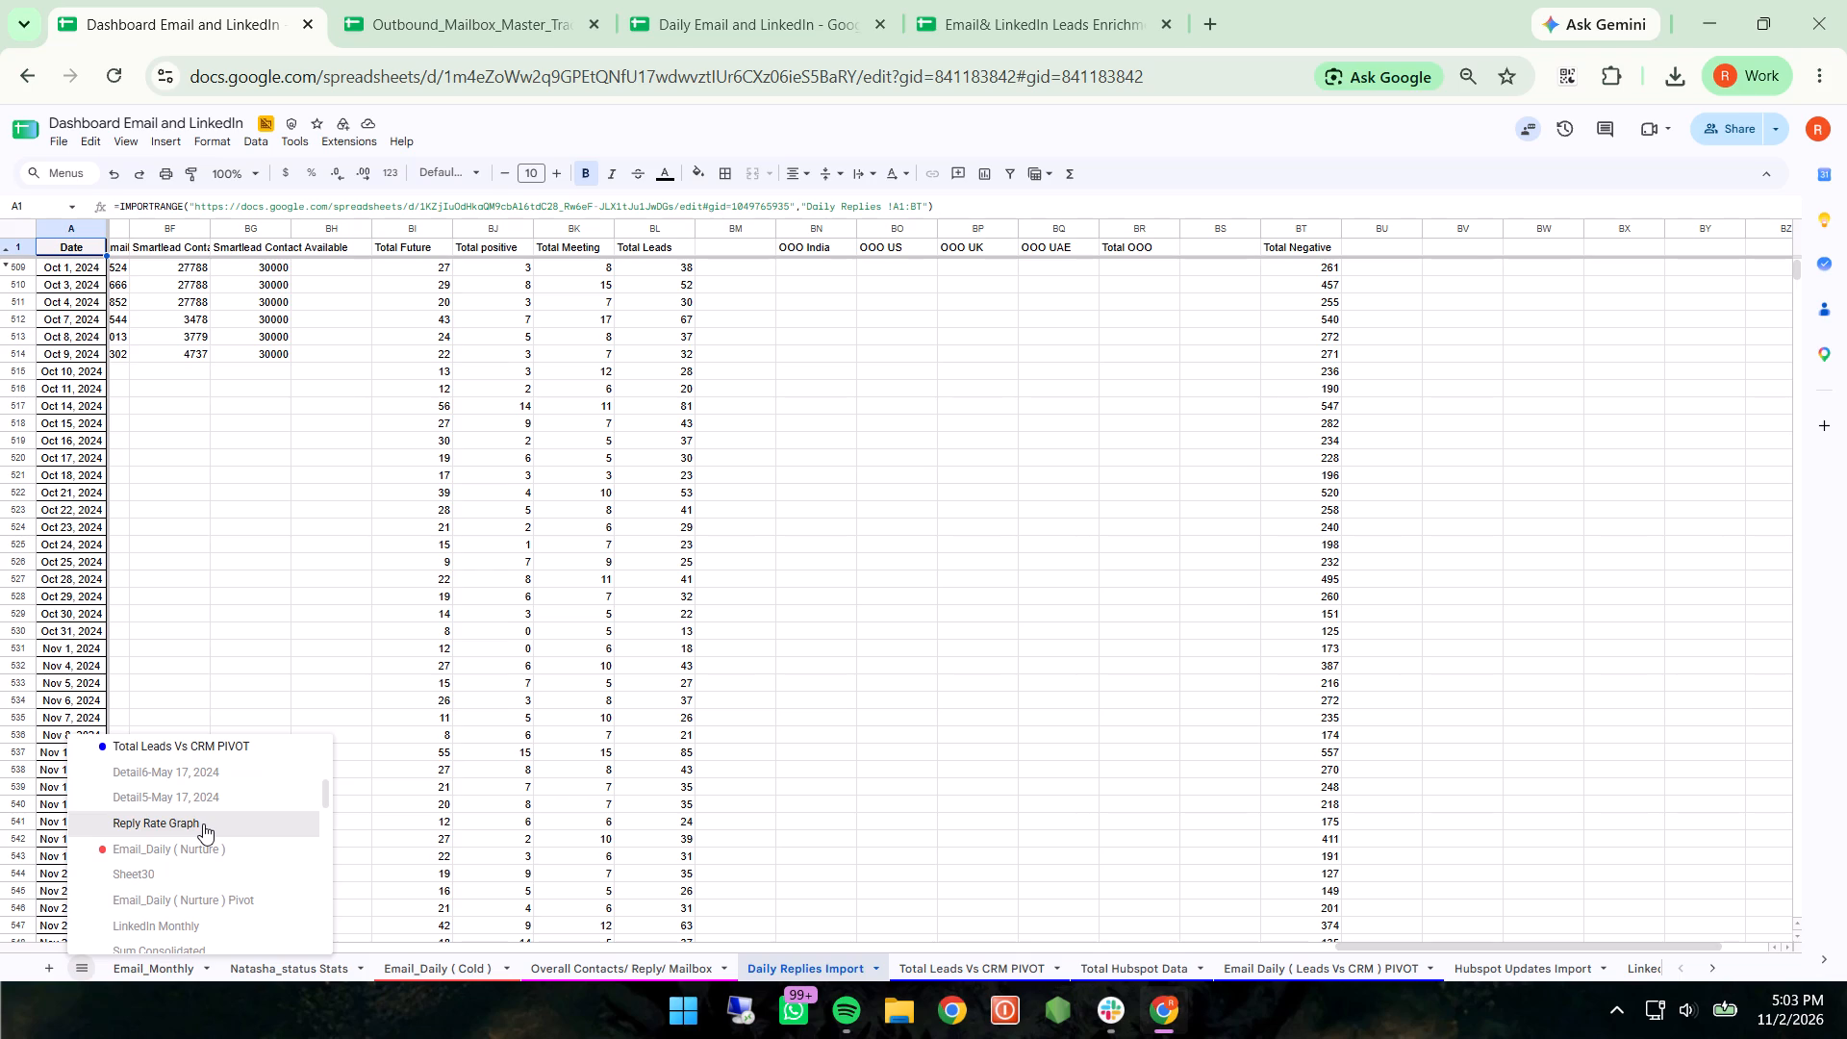
pyautogui.scroll(-1, 203, 824)
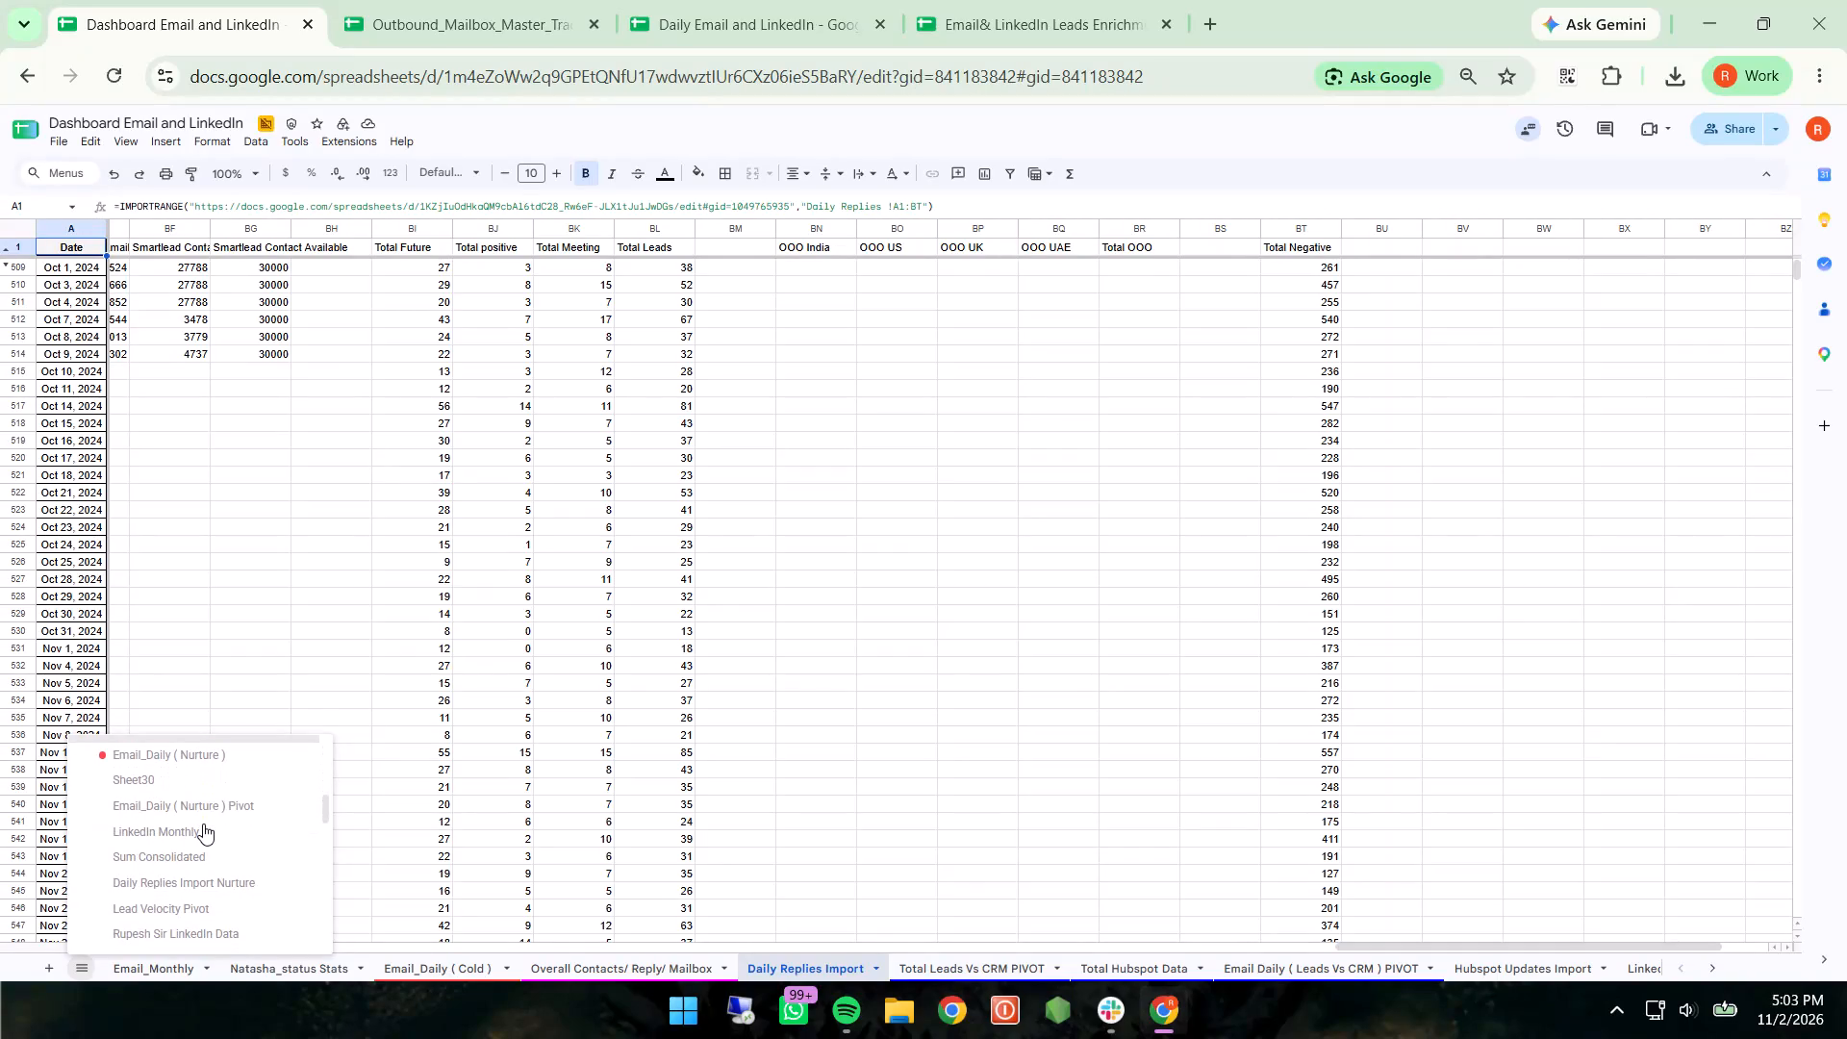
pyautogui.scroll(-2, 203, 824)
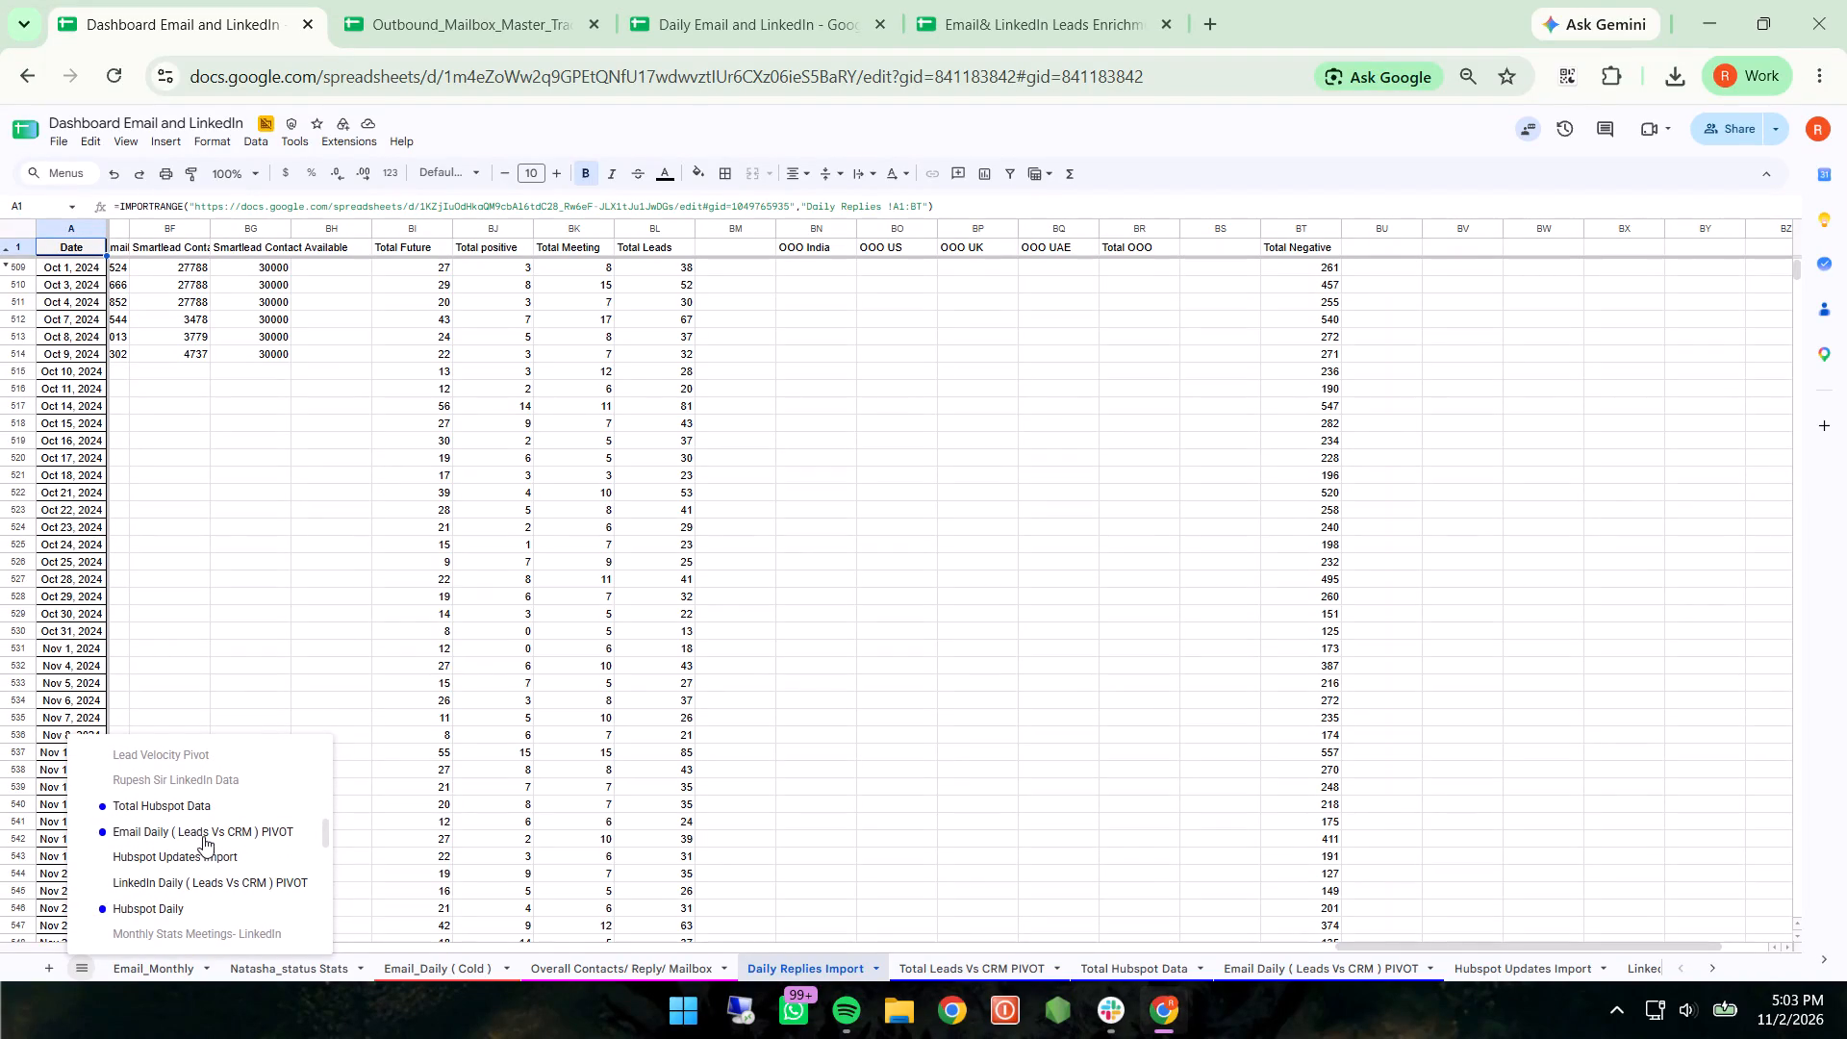
pyautogui.click(203, 846)
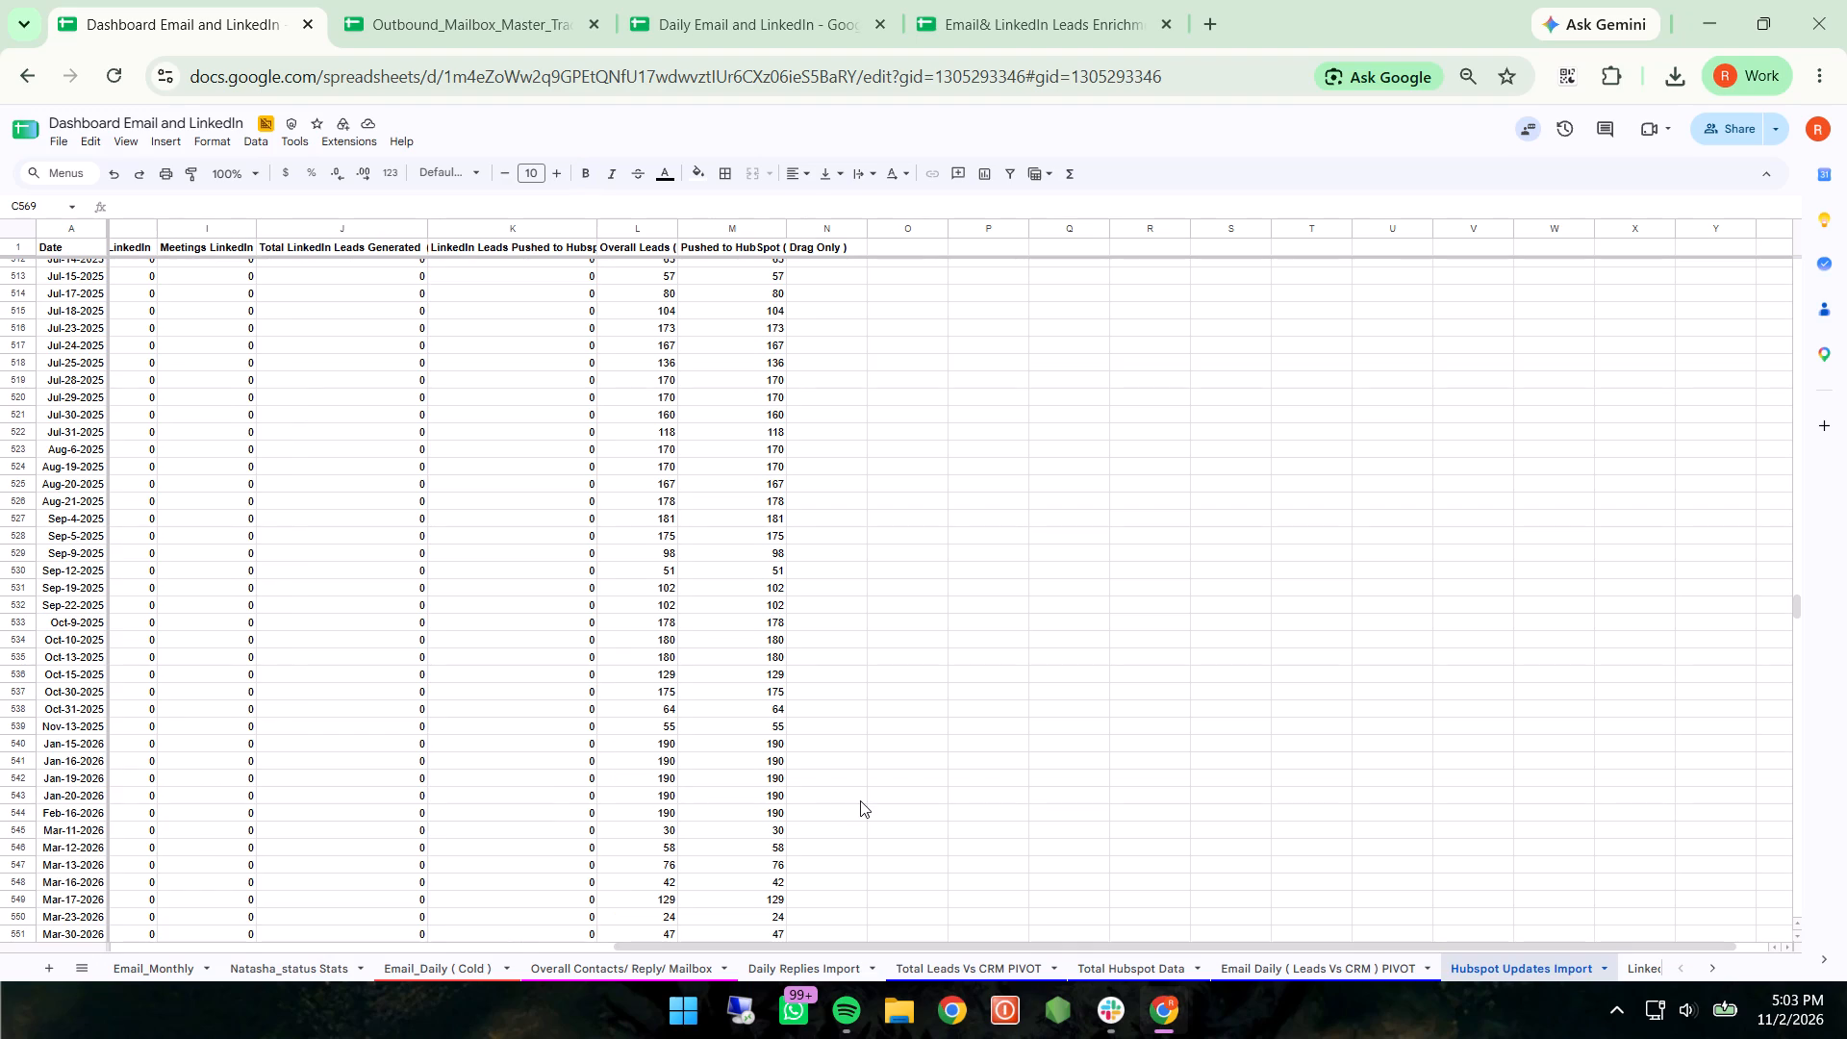
pyautogui.scroll(-5, 860, 800)
pyautogui.scroll(1, 860, 800)
pyautogui.hscroll(-8, 860, 800)
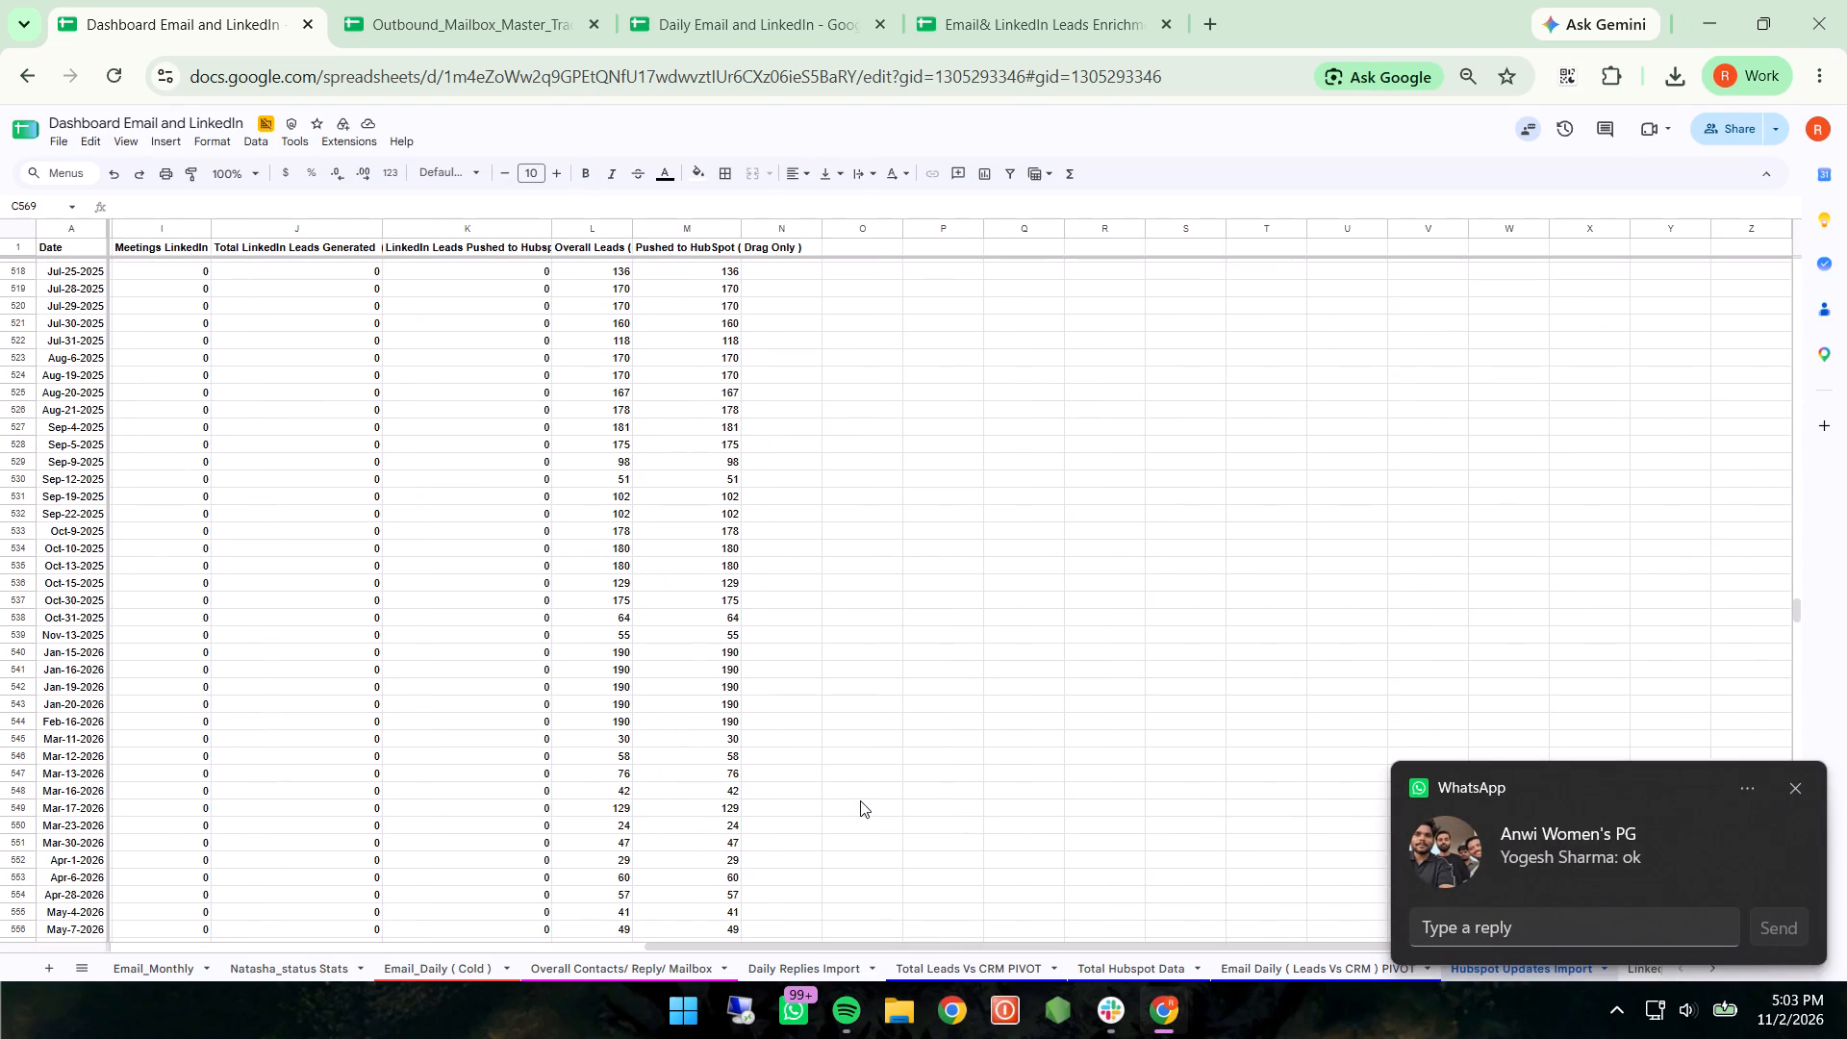
pyautogui.hscroll(-7, 860, 800)
# Undo the last change while on the Hubspot Updates Import sheet.
pyautogui.hotkey('ctrl', 'z')
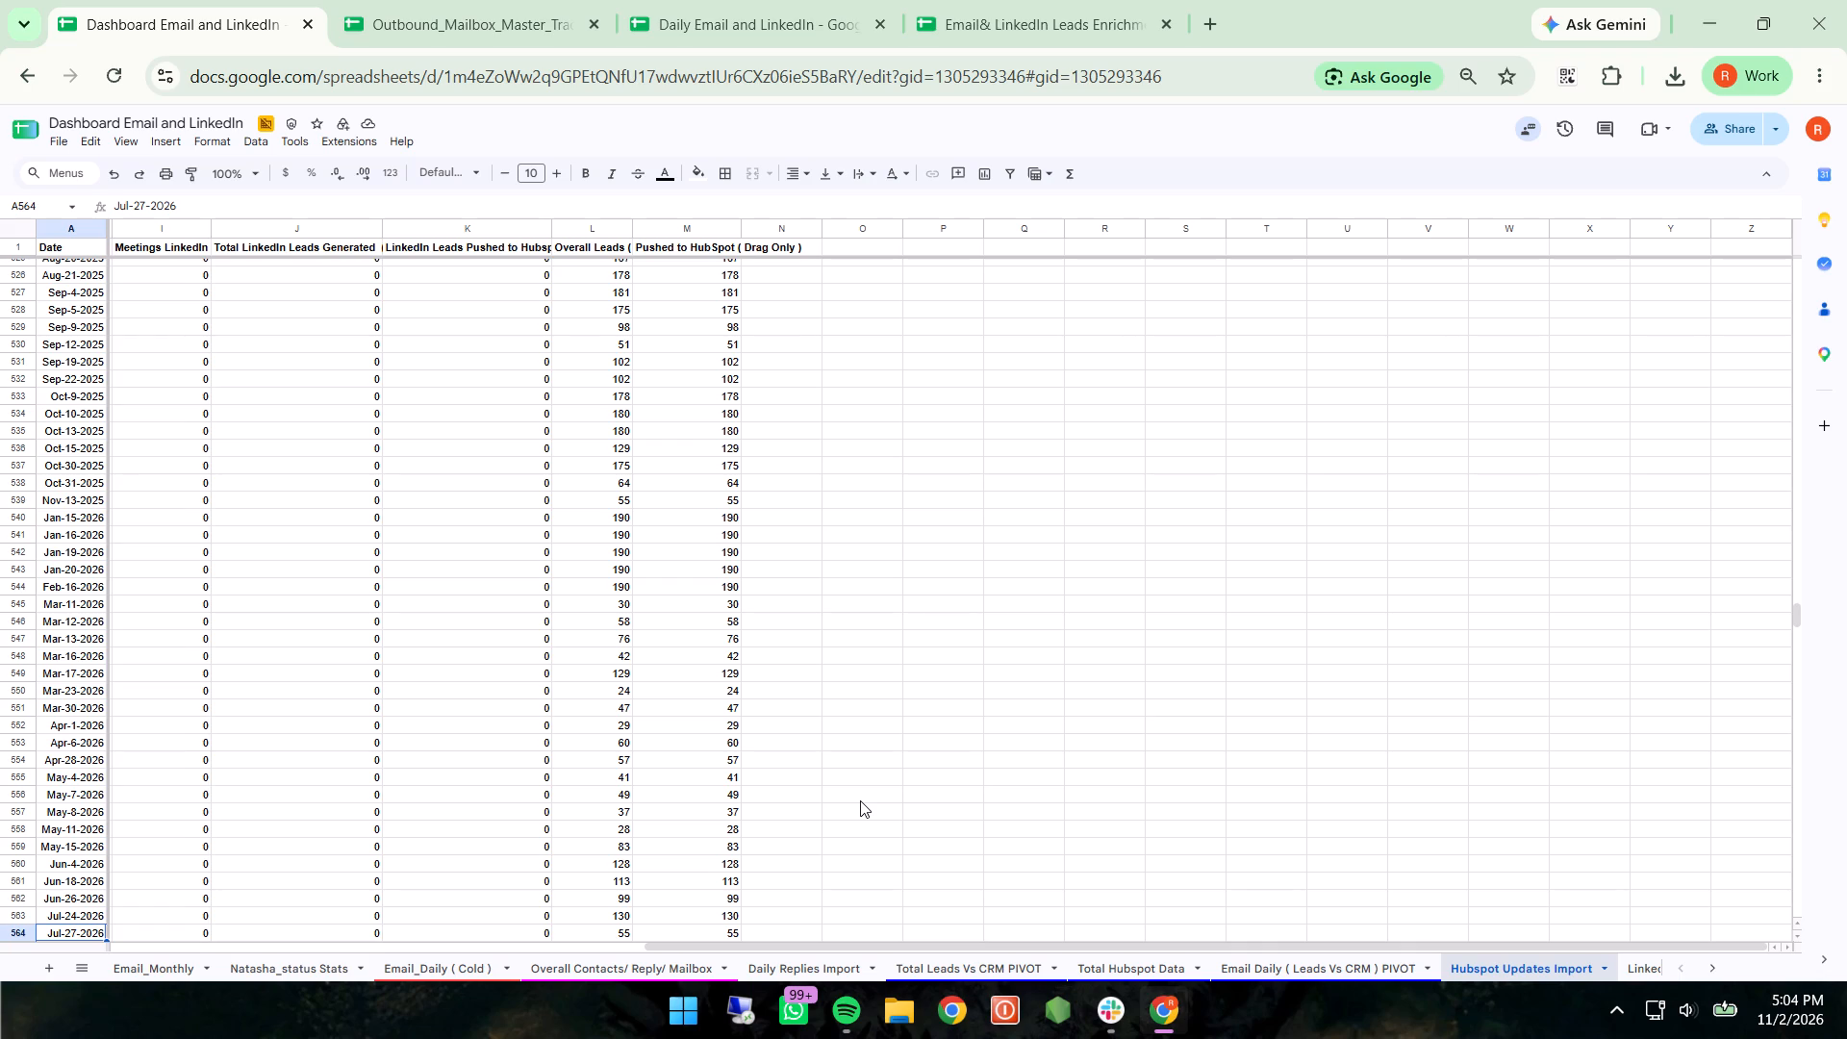
pyautogui.scroll(-1, 860, 800)
# Switch to the Email Daily ( Leads Vs CRM ) PIVOT sheet and look through the full list of visible and hidden sheets.
pyautogui.click(1234, 960)
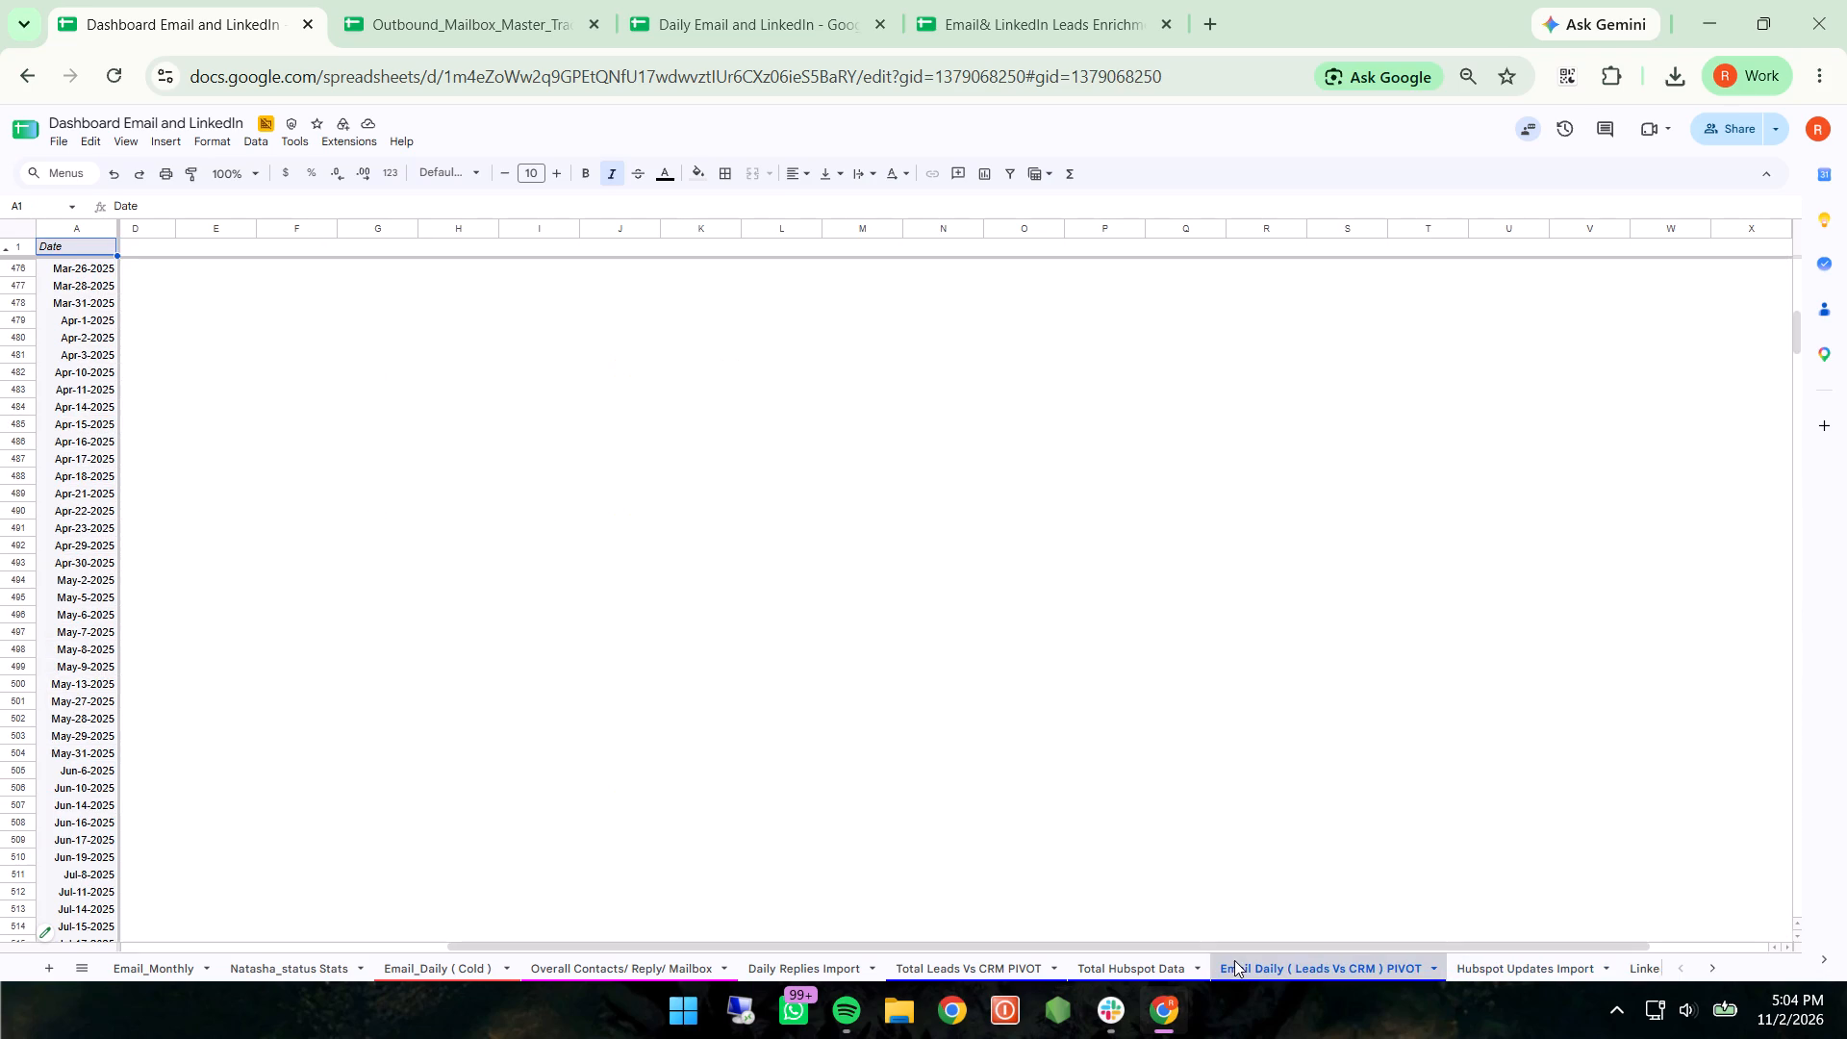
pyautogui.click(81, 961)
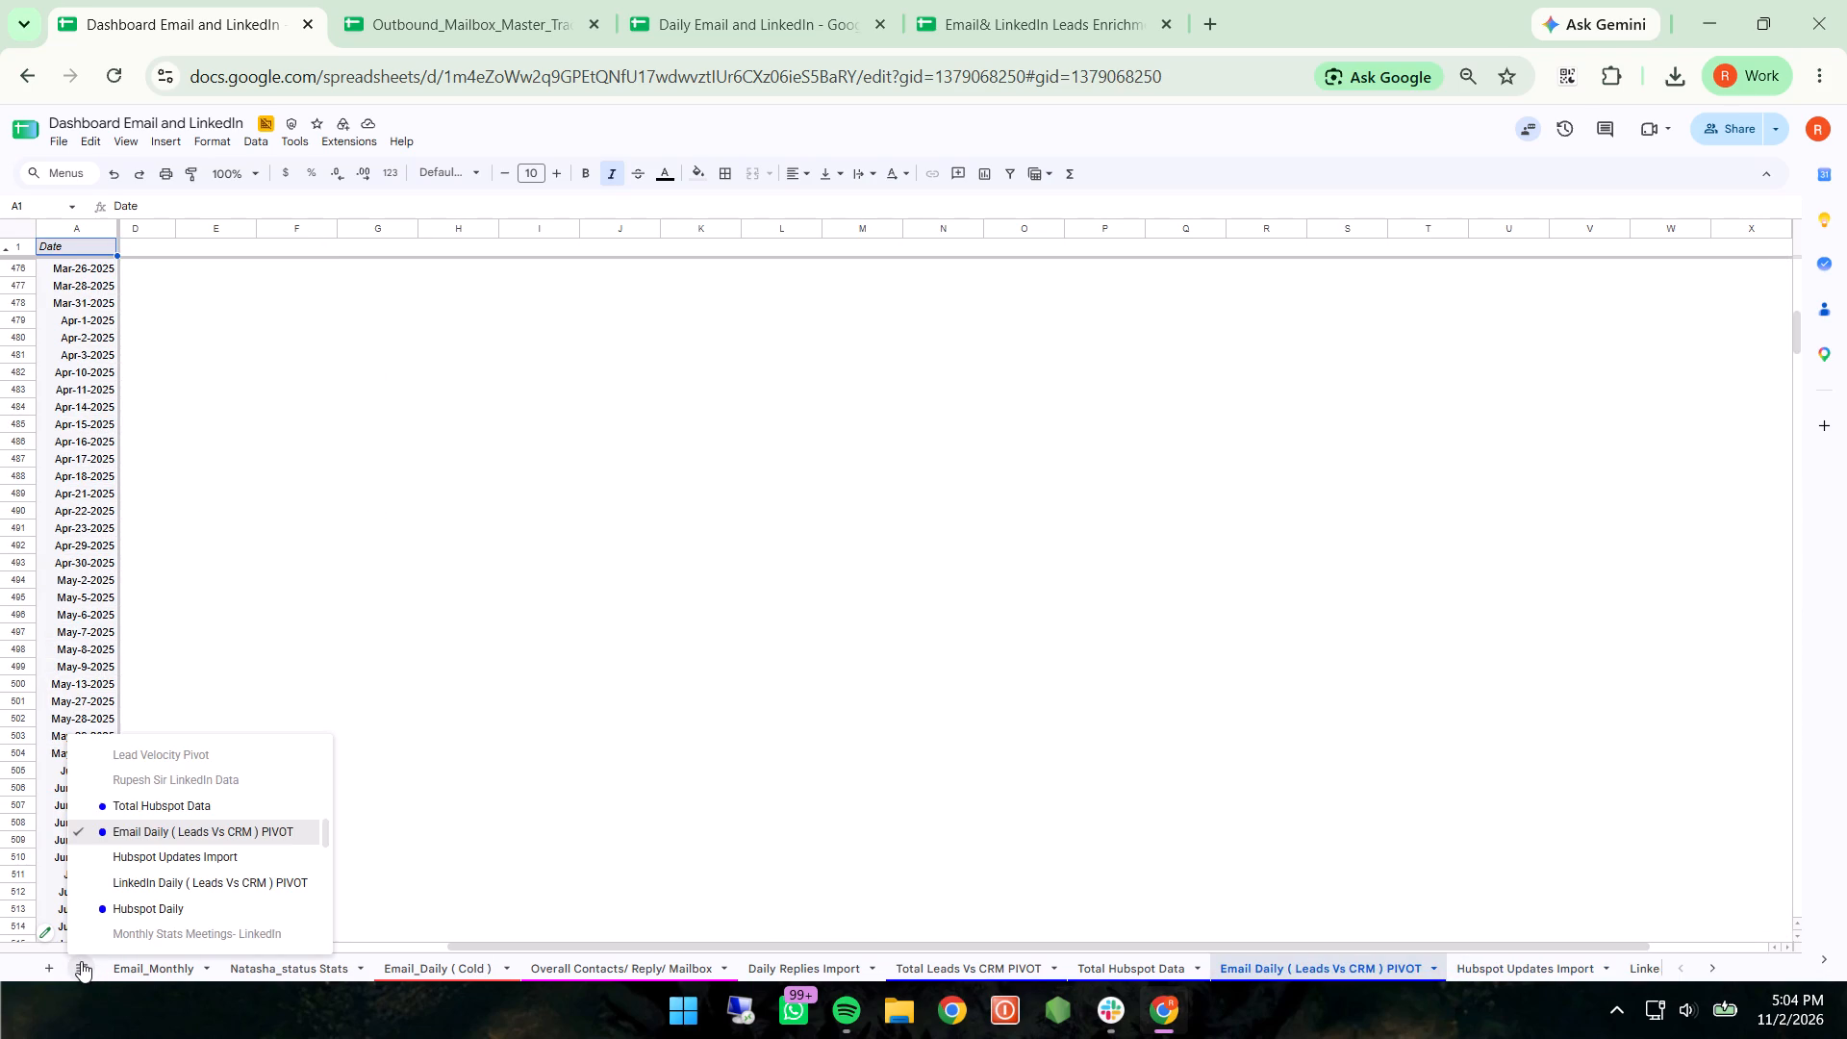
pyautogui.scroll(-2, 202, 872)
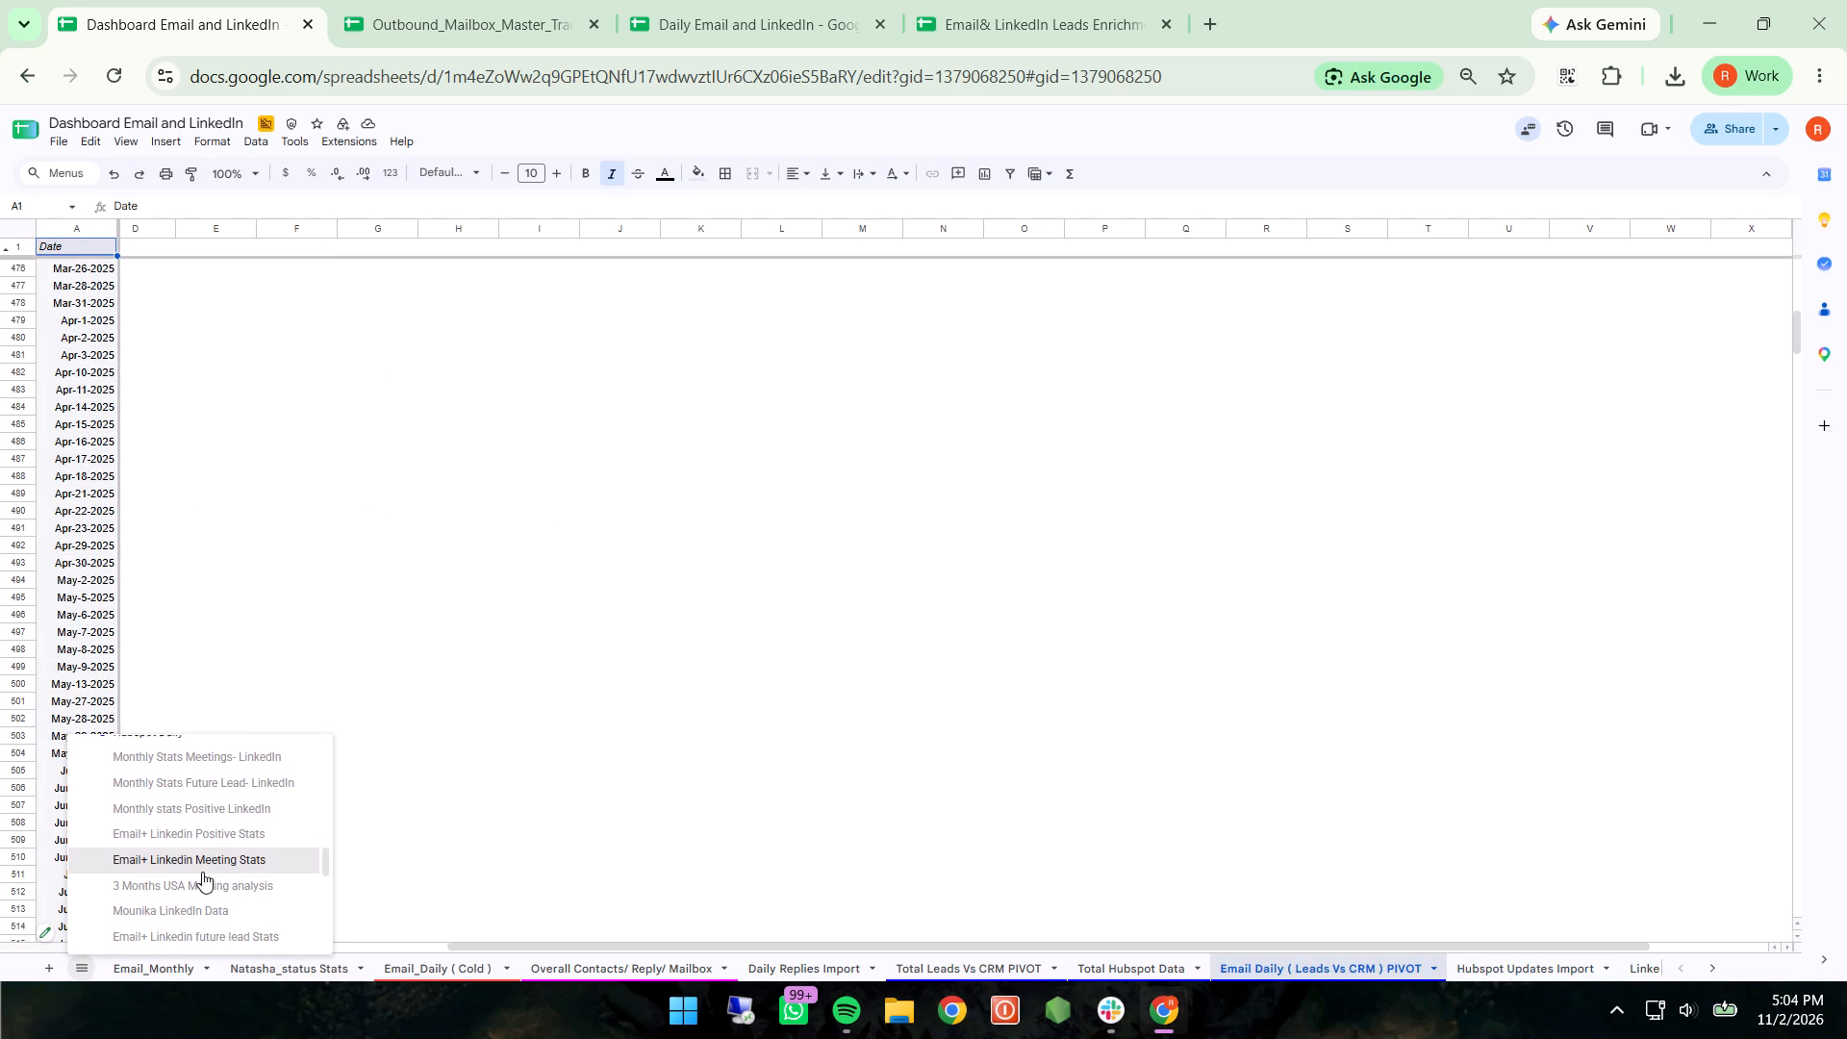
pyautogui.scroll(-1, 202, 872)
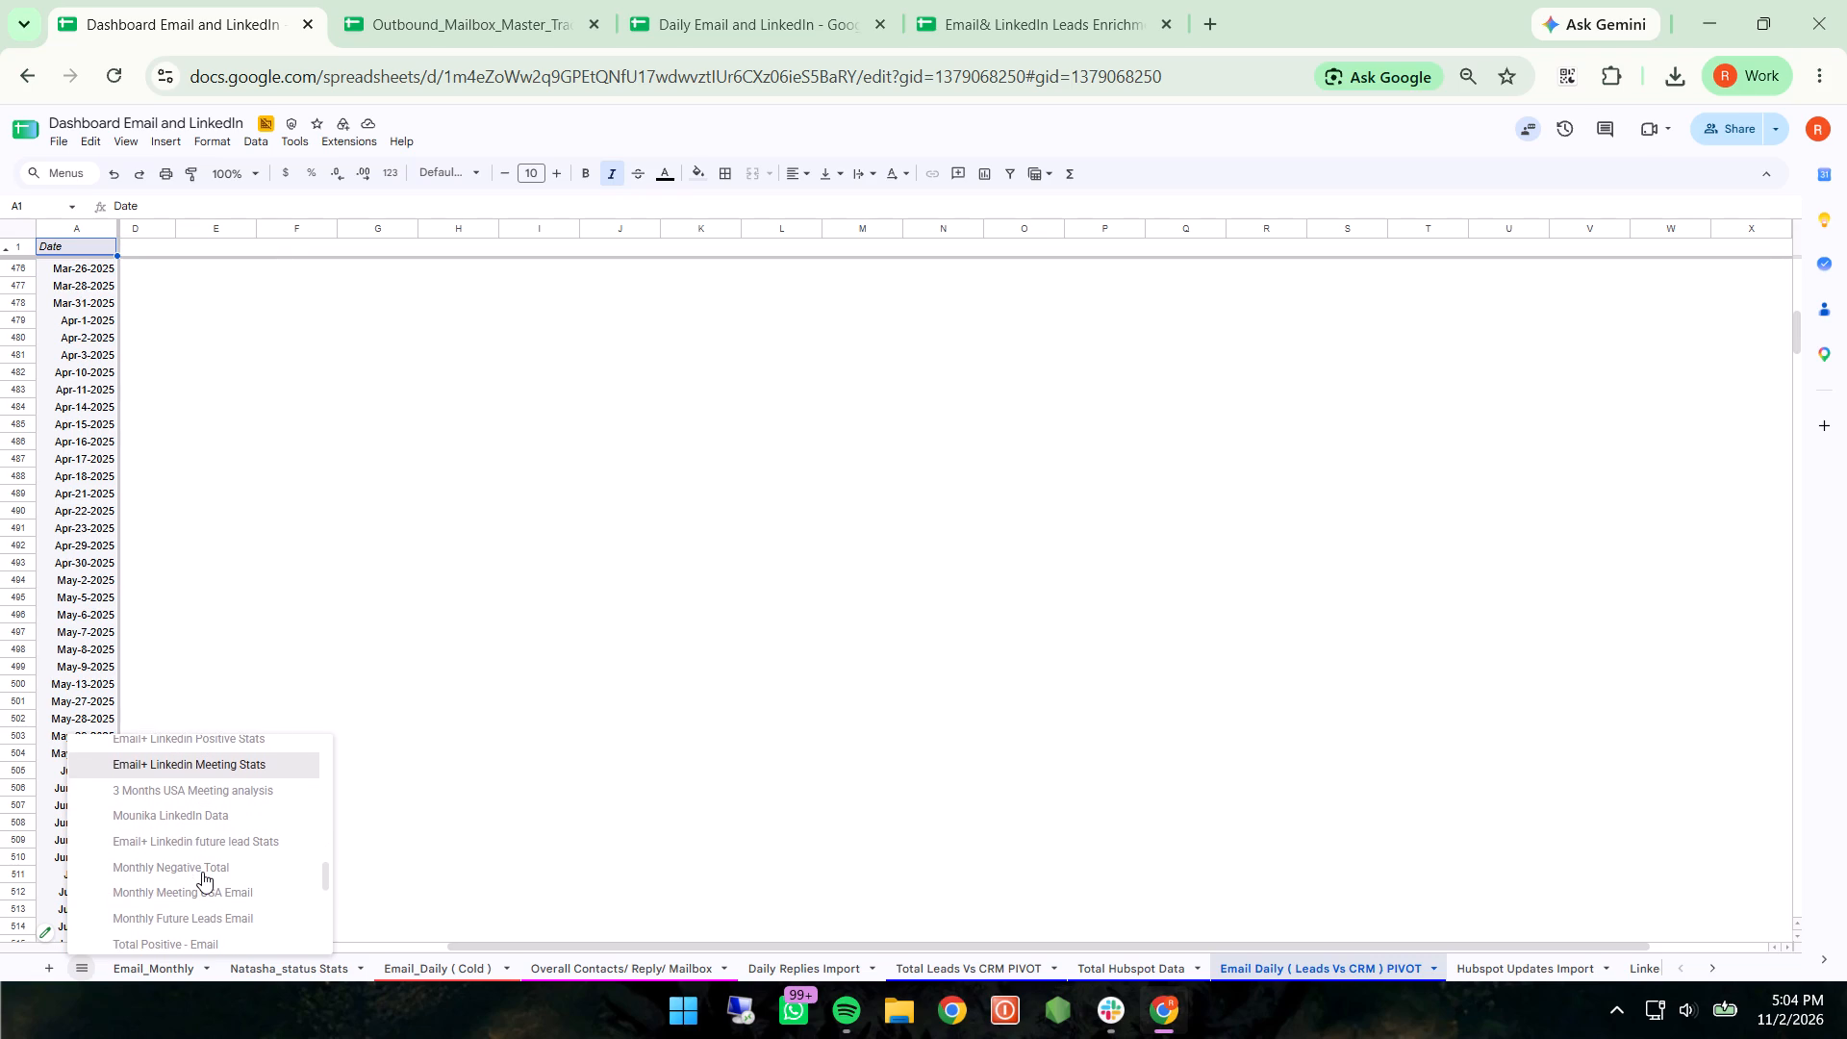
pyautogui.scroll(-2, 202, 872)
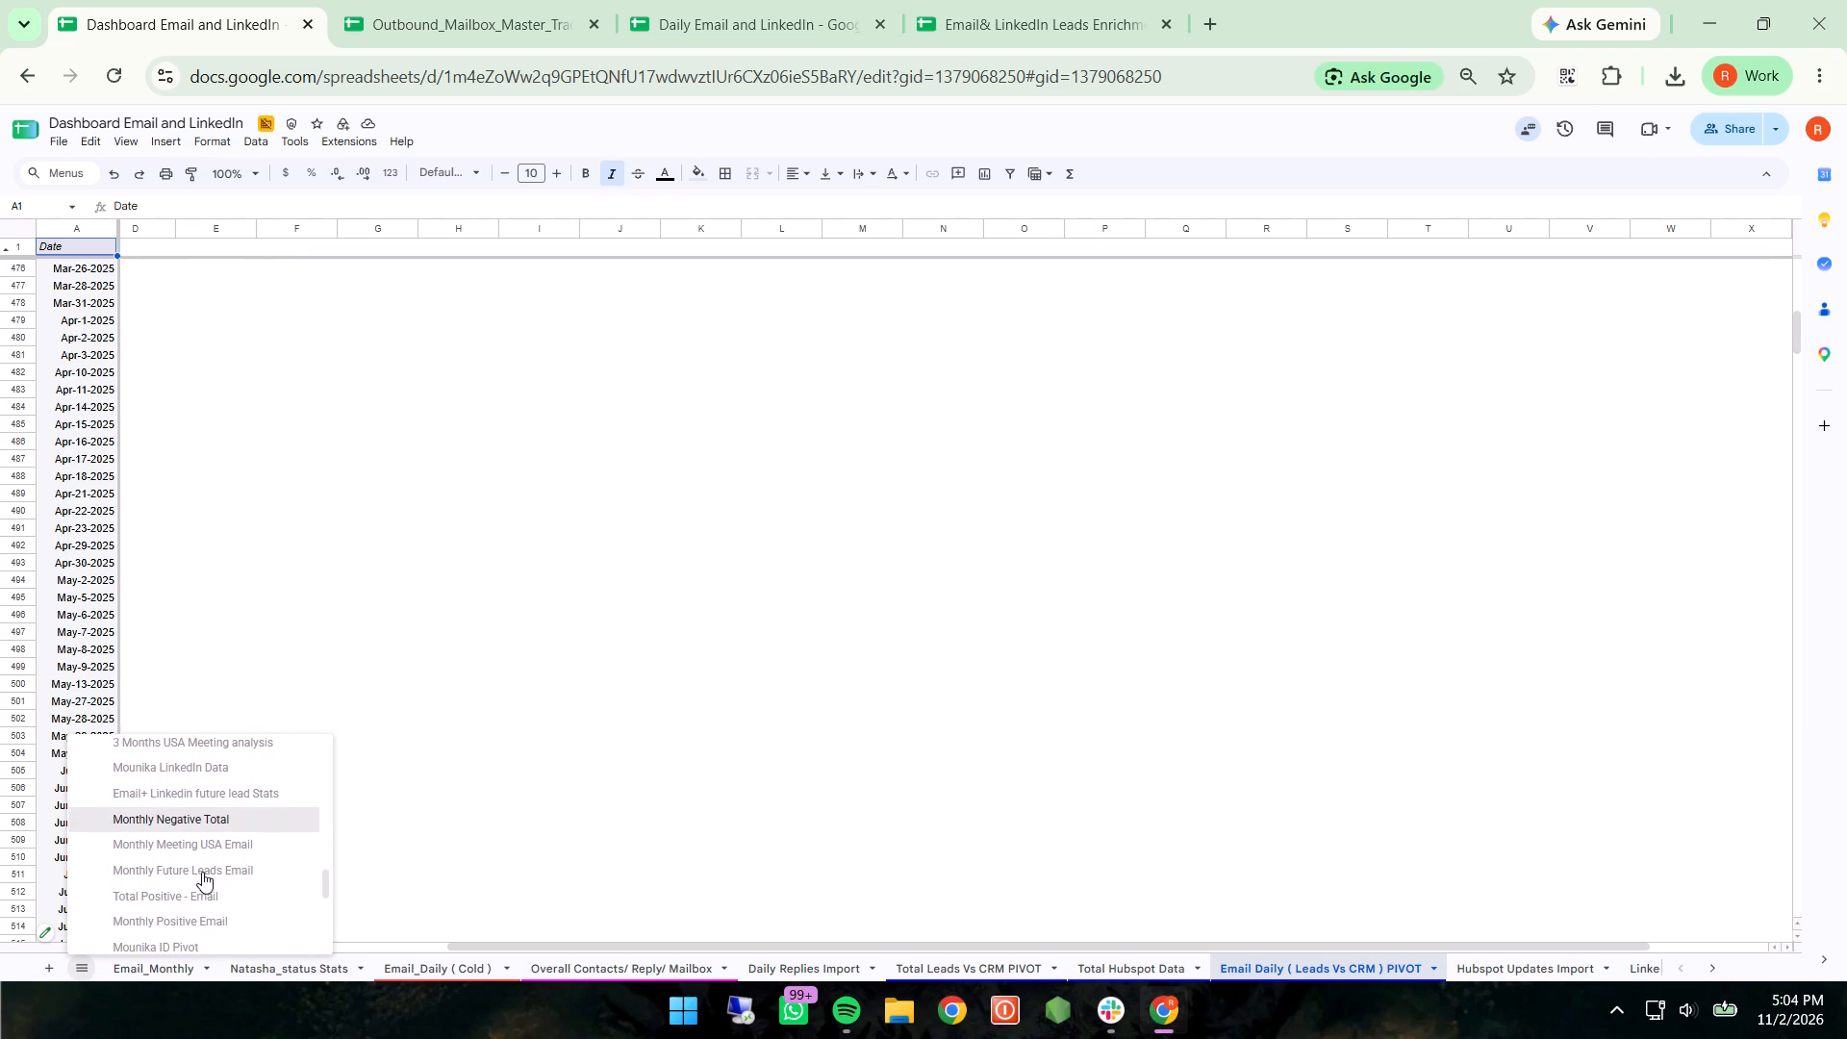
pyautogui.scroll(-2, 202, 872)
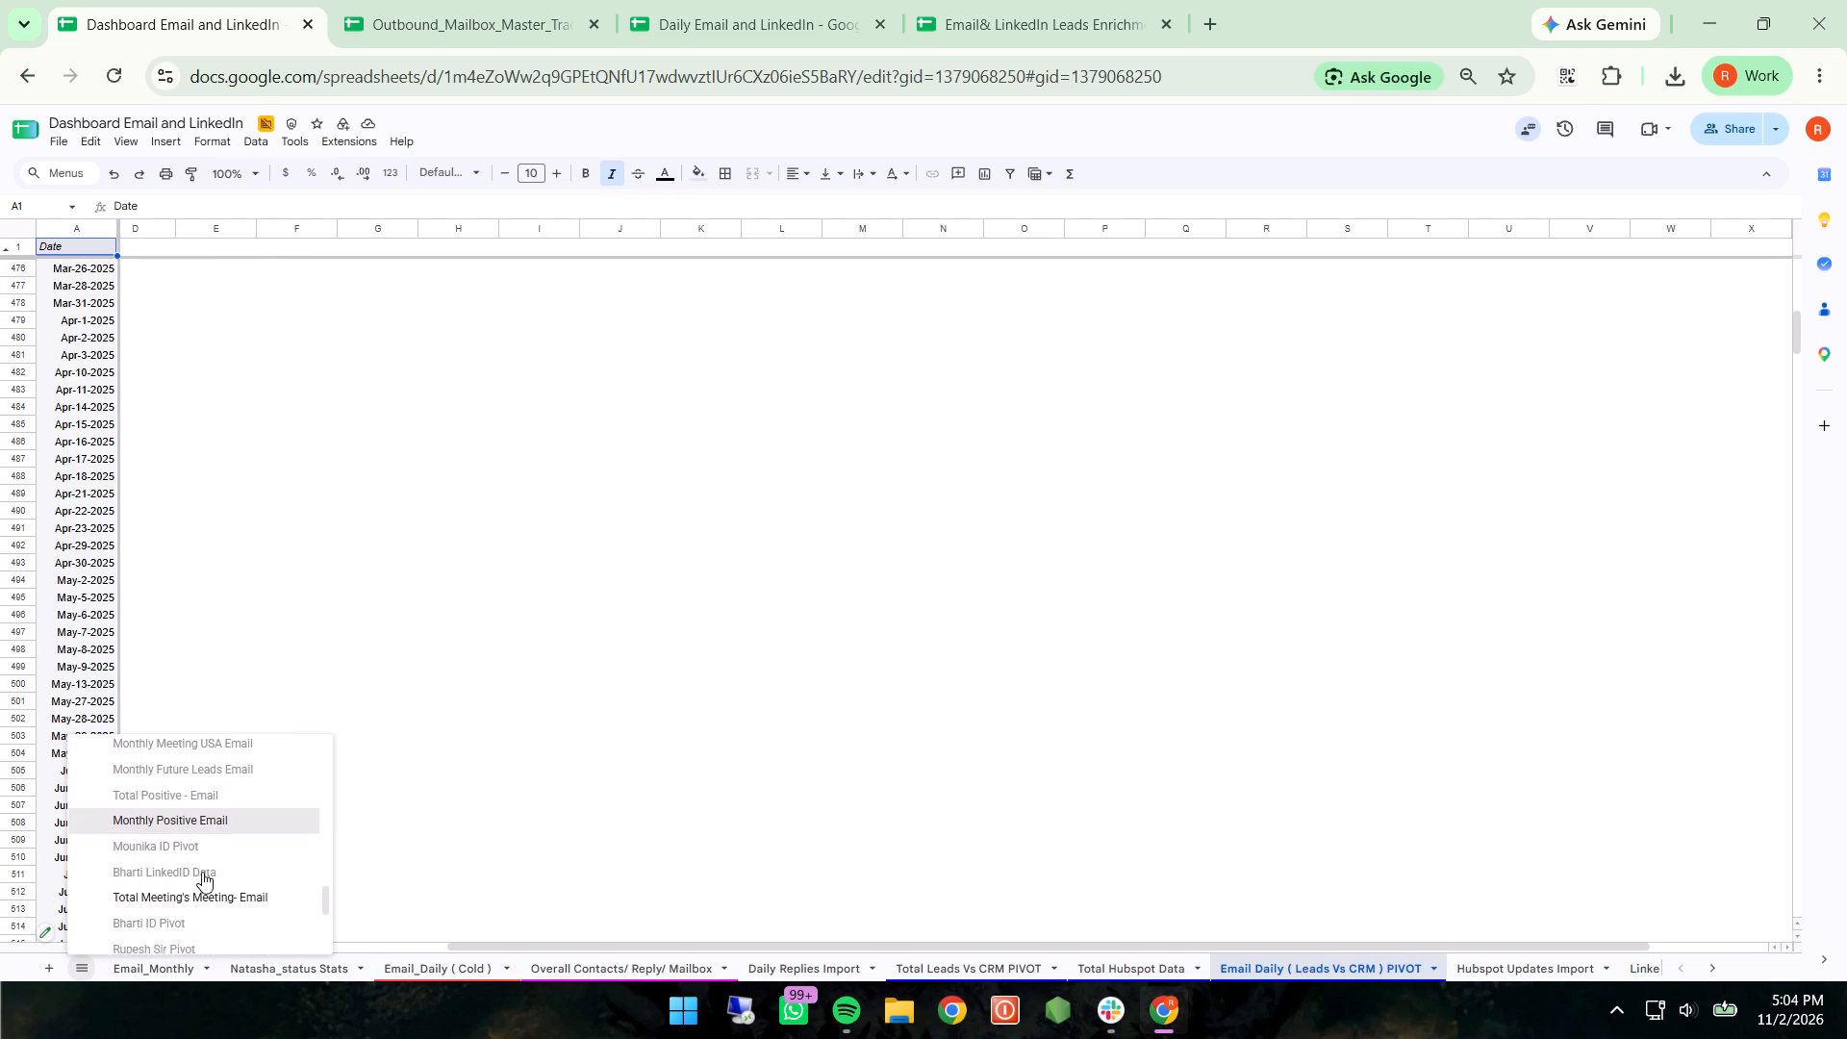
pyautogui.scroll(-3, 202, 872)
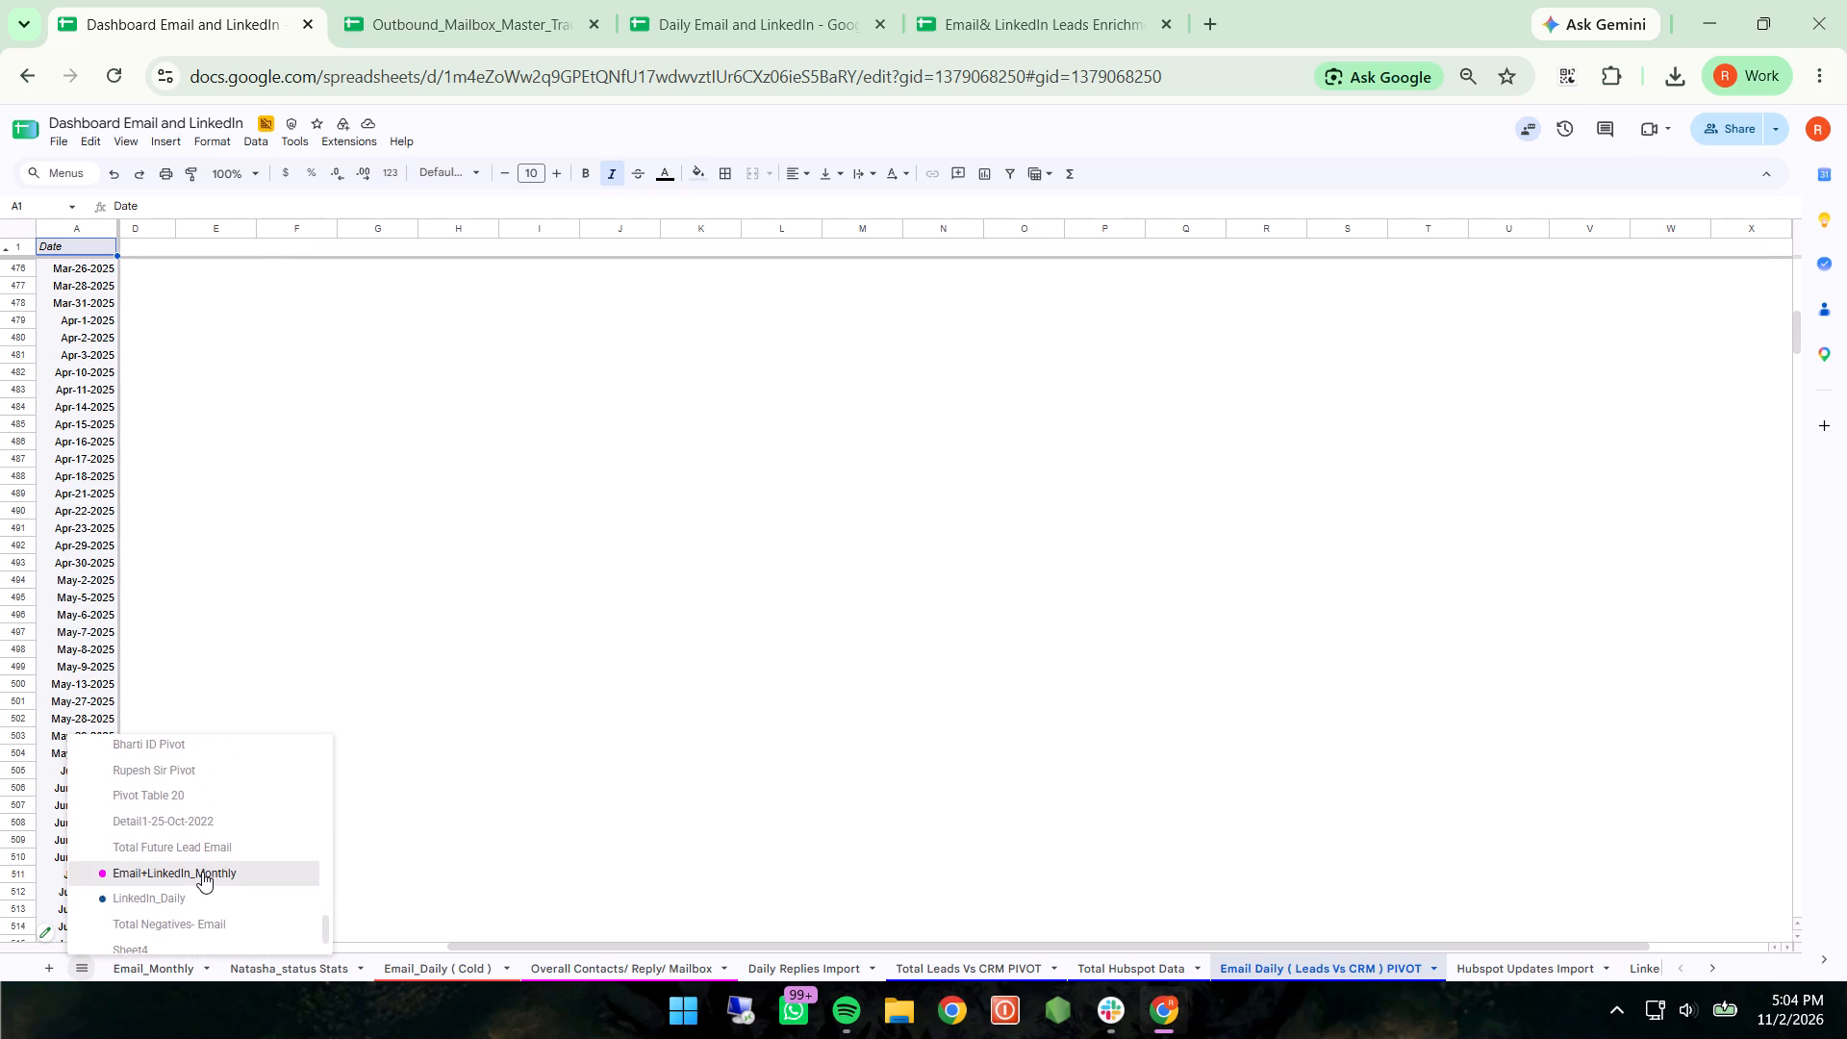
pyautogui.scroll(-1, 202, 872)
pyautogui.scroll(5, 202, 872)
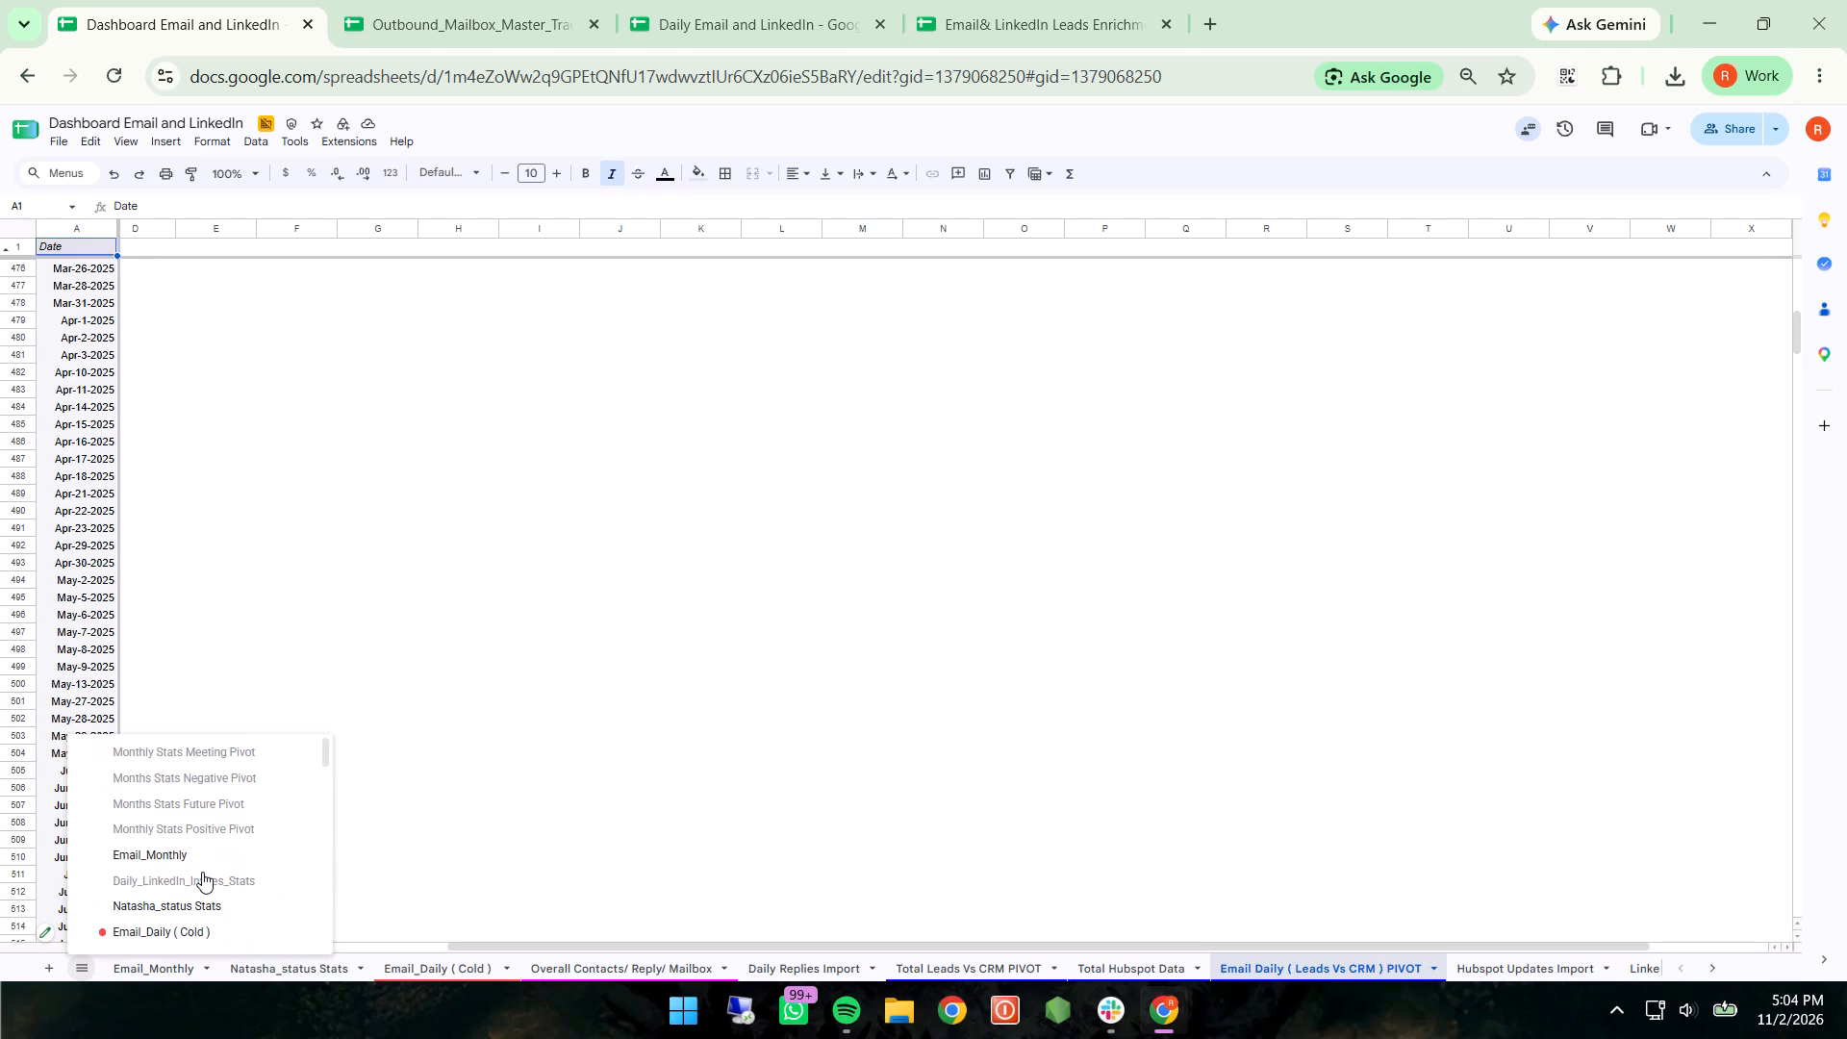
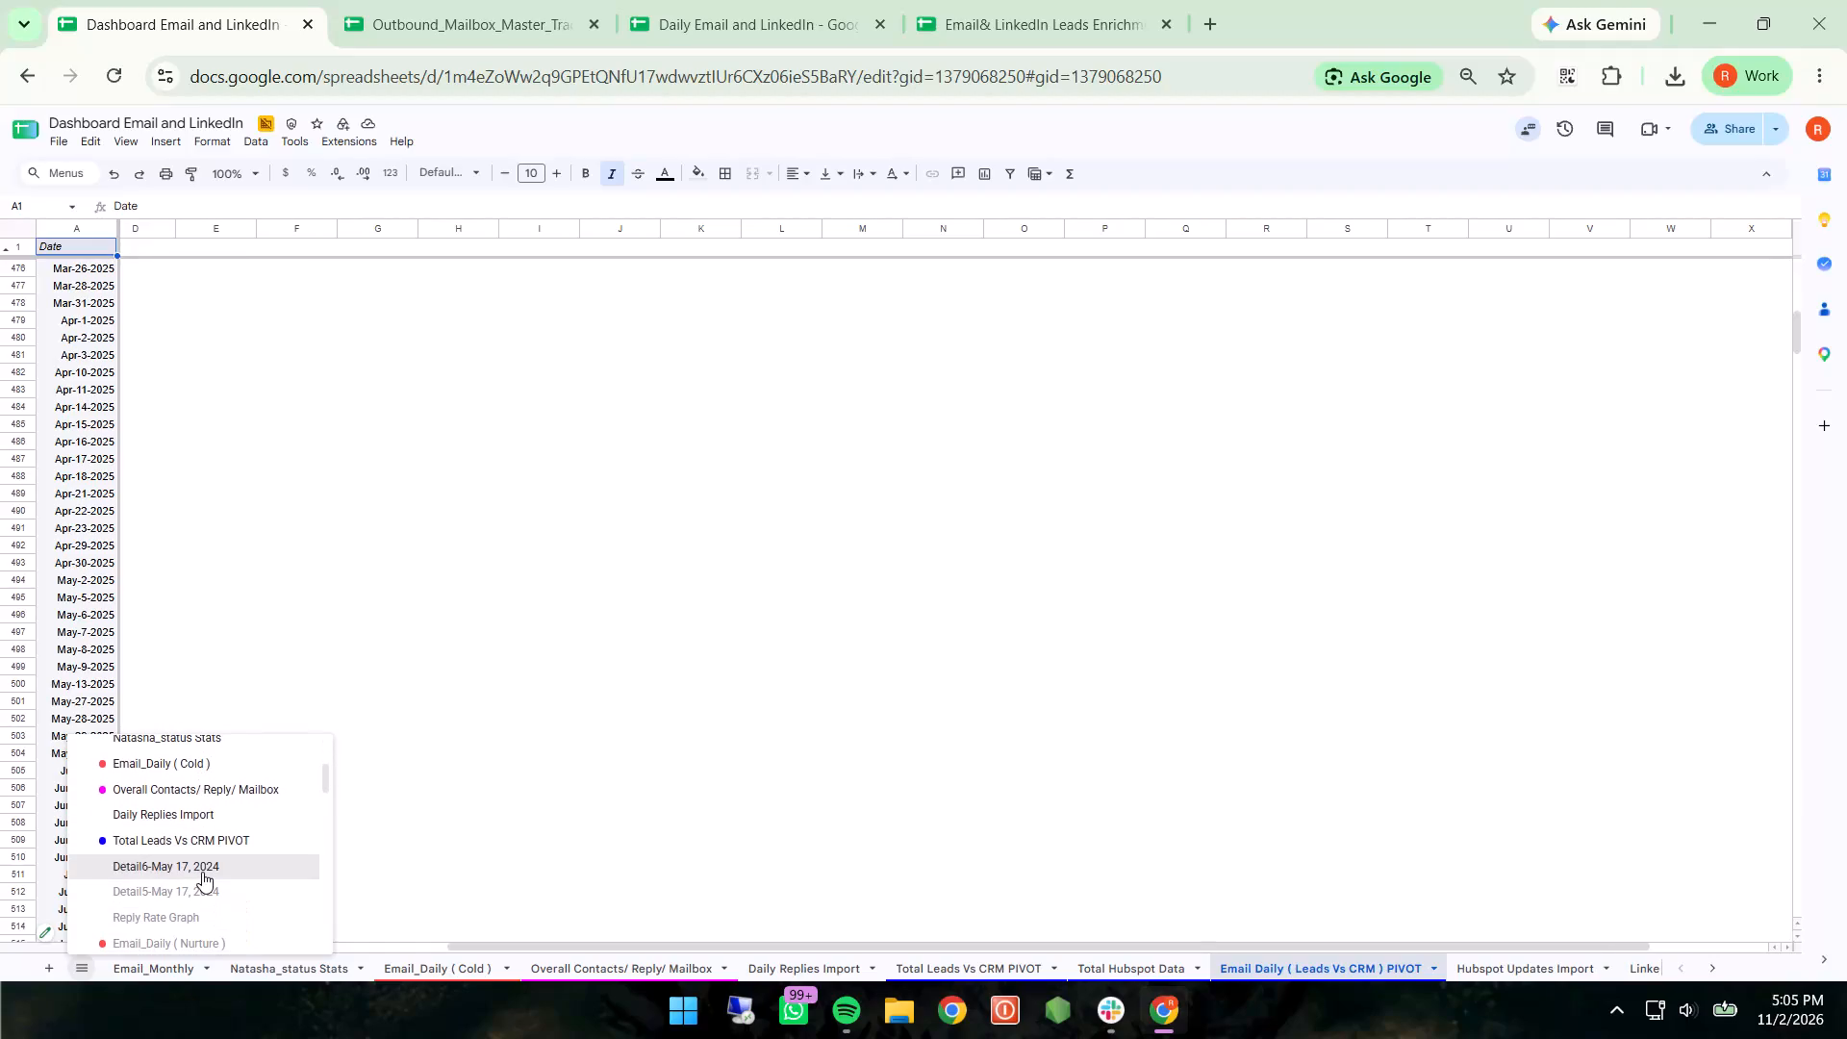
# Look through the rest of the dashboard's sheet list, from Detail6-May 17, 2024 down to the last hidden sheet, Sheet3.
pyautogui.scroll(-2, 202, 872)
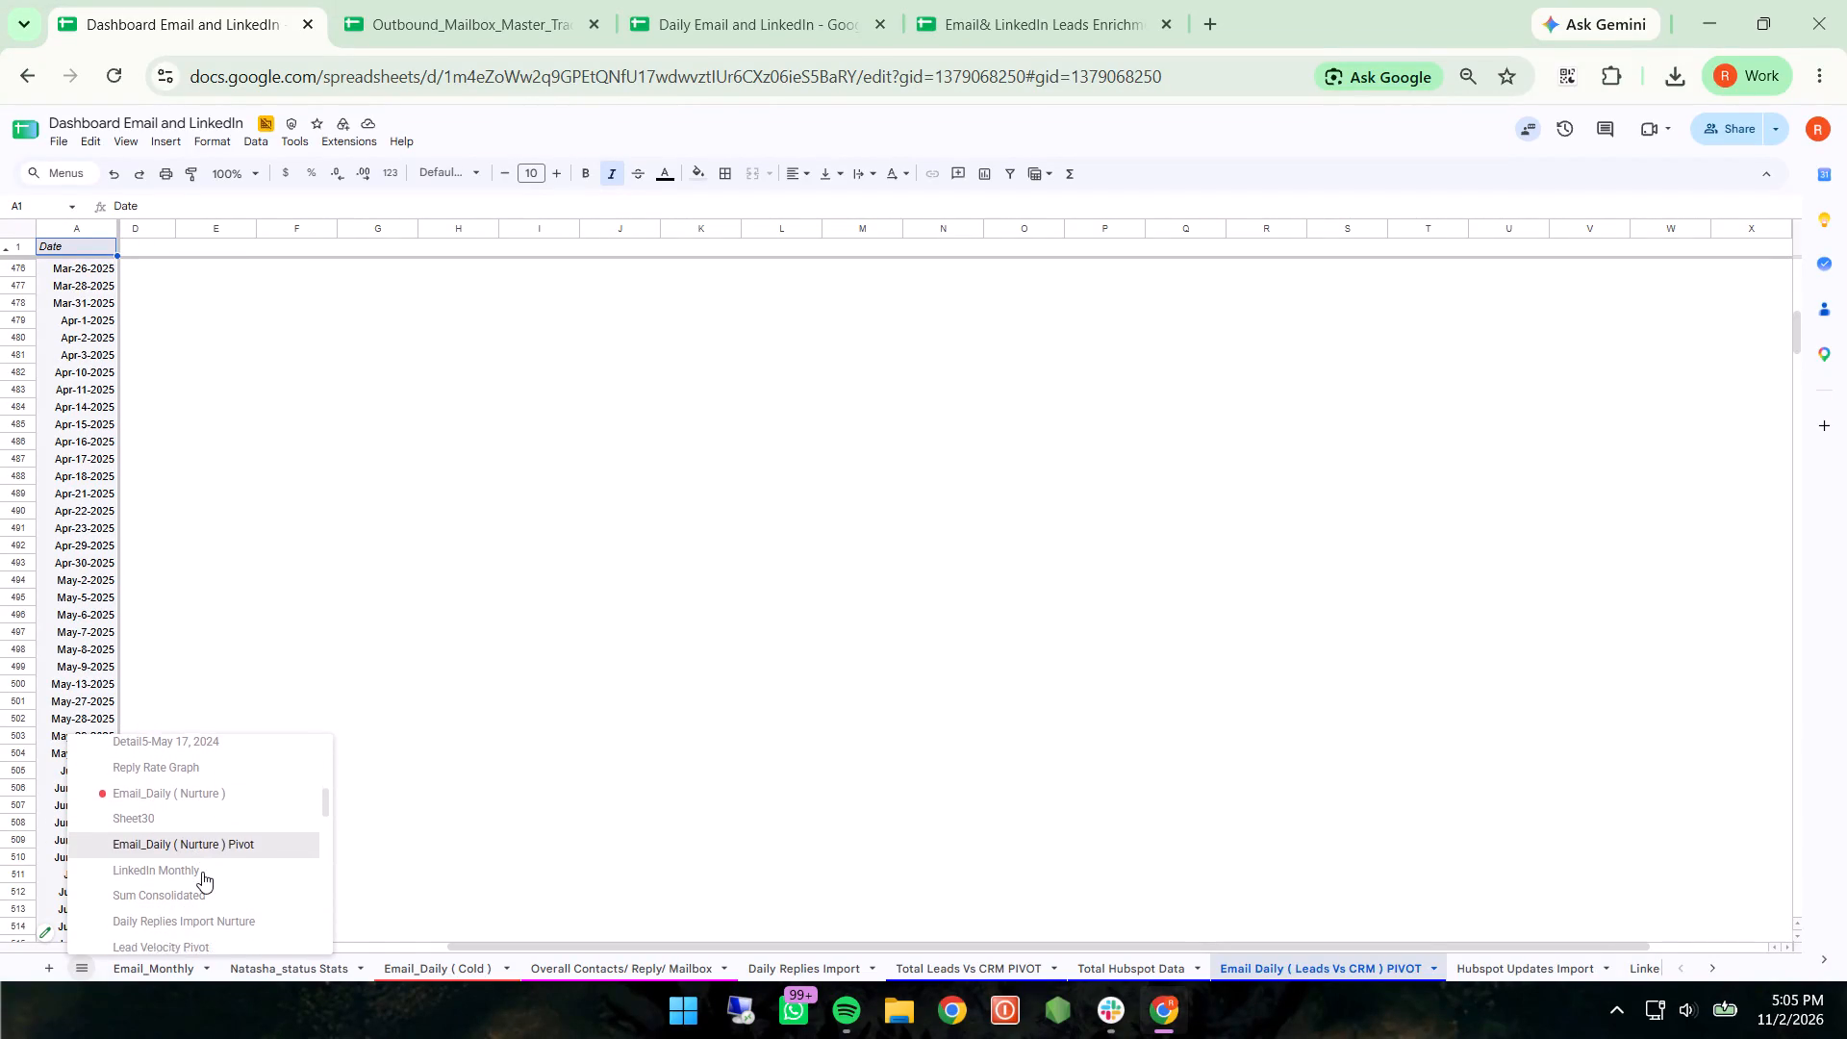
pyautogui.scroll(-8, 202, 872)
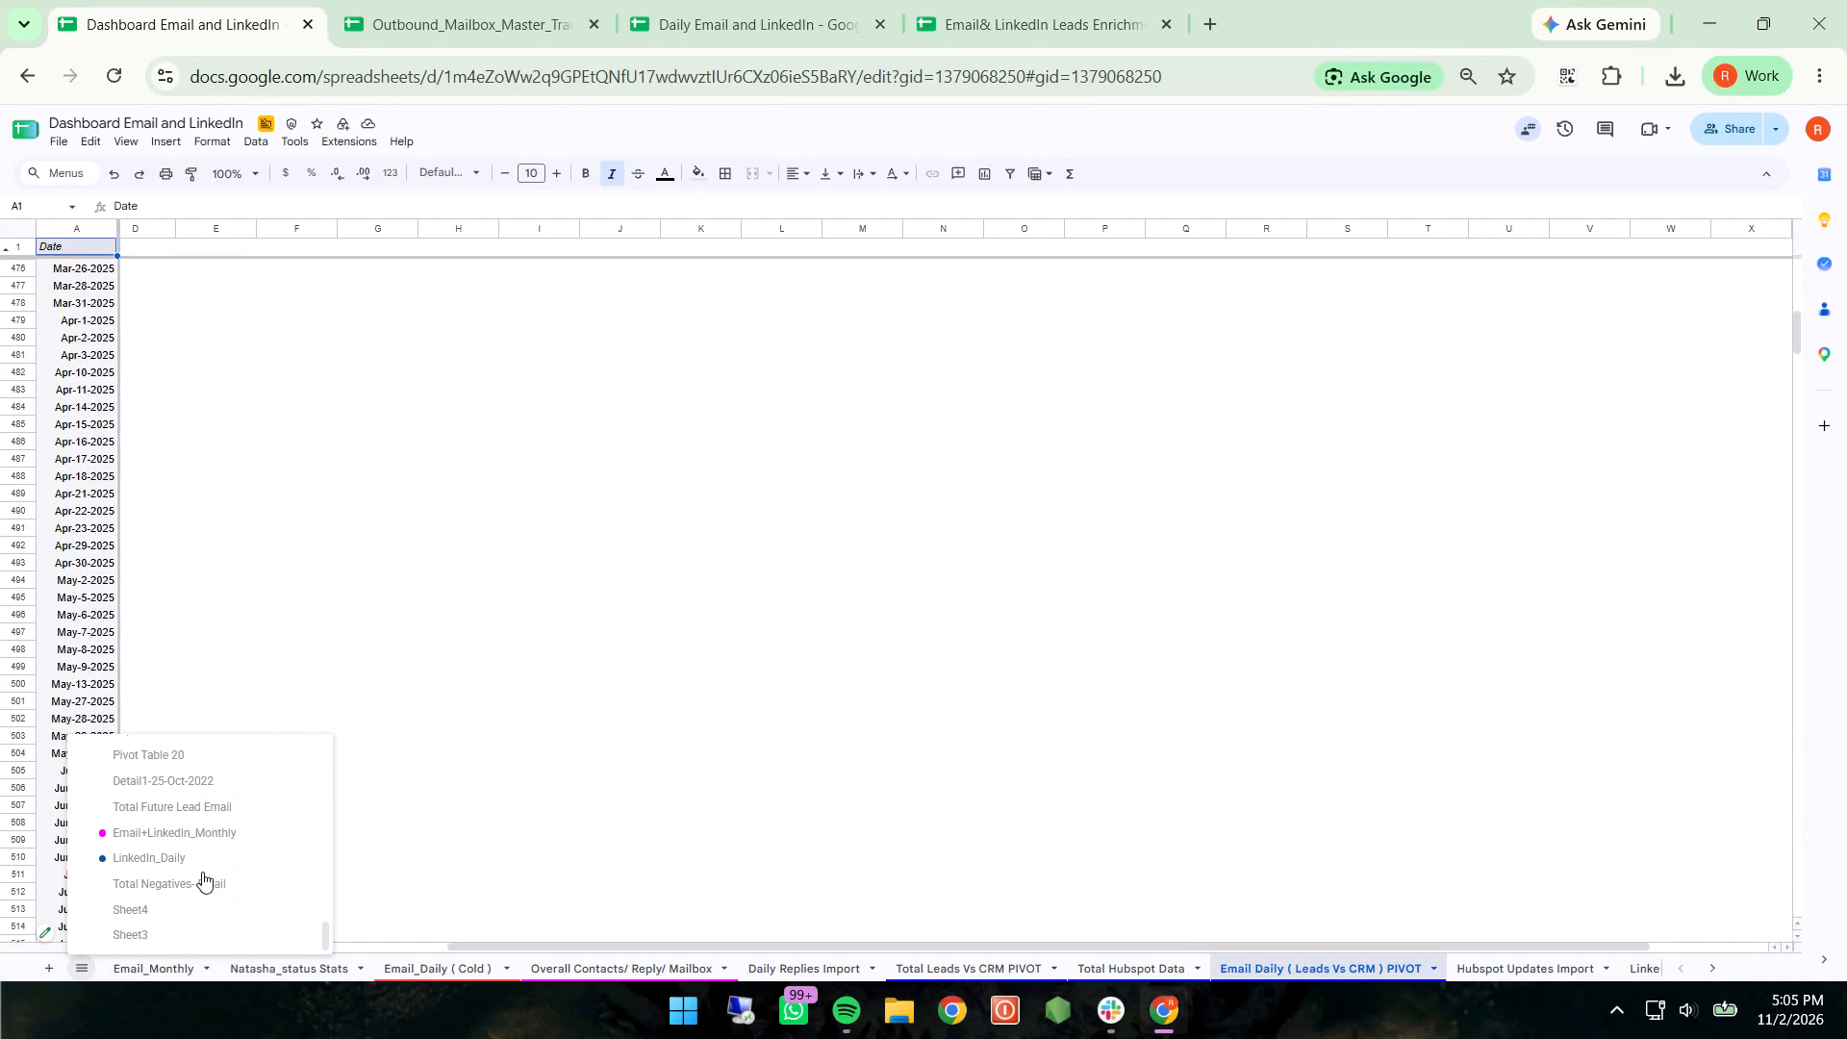
pyautogui.click(694, 669)
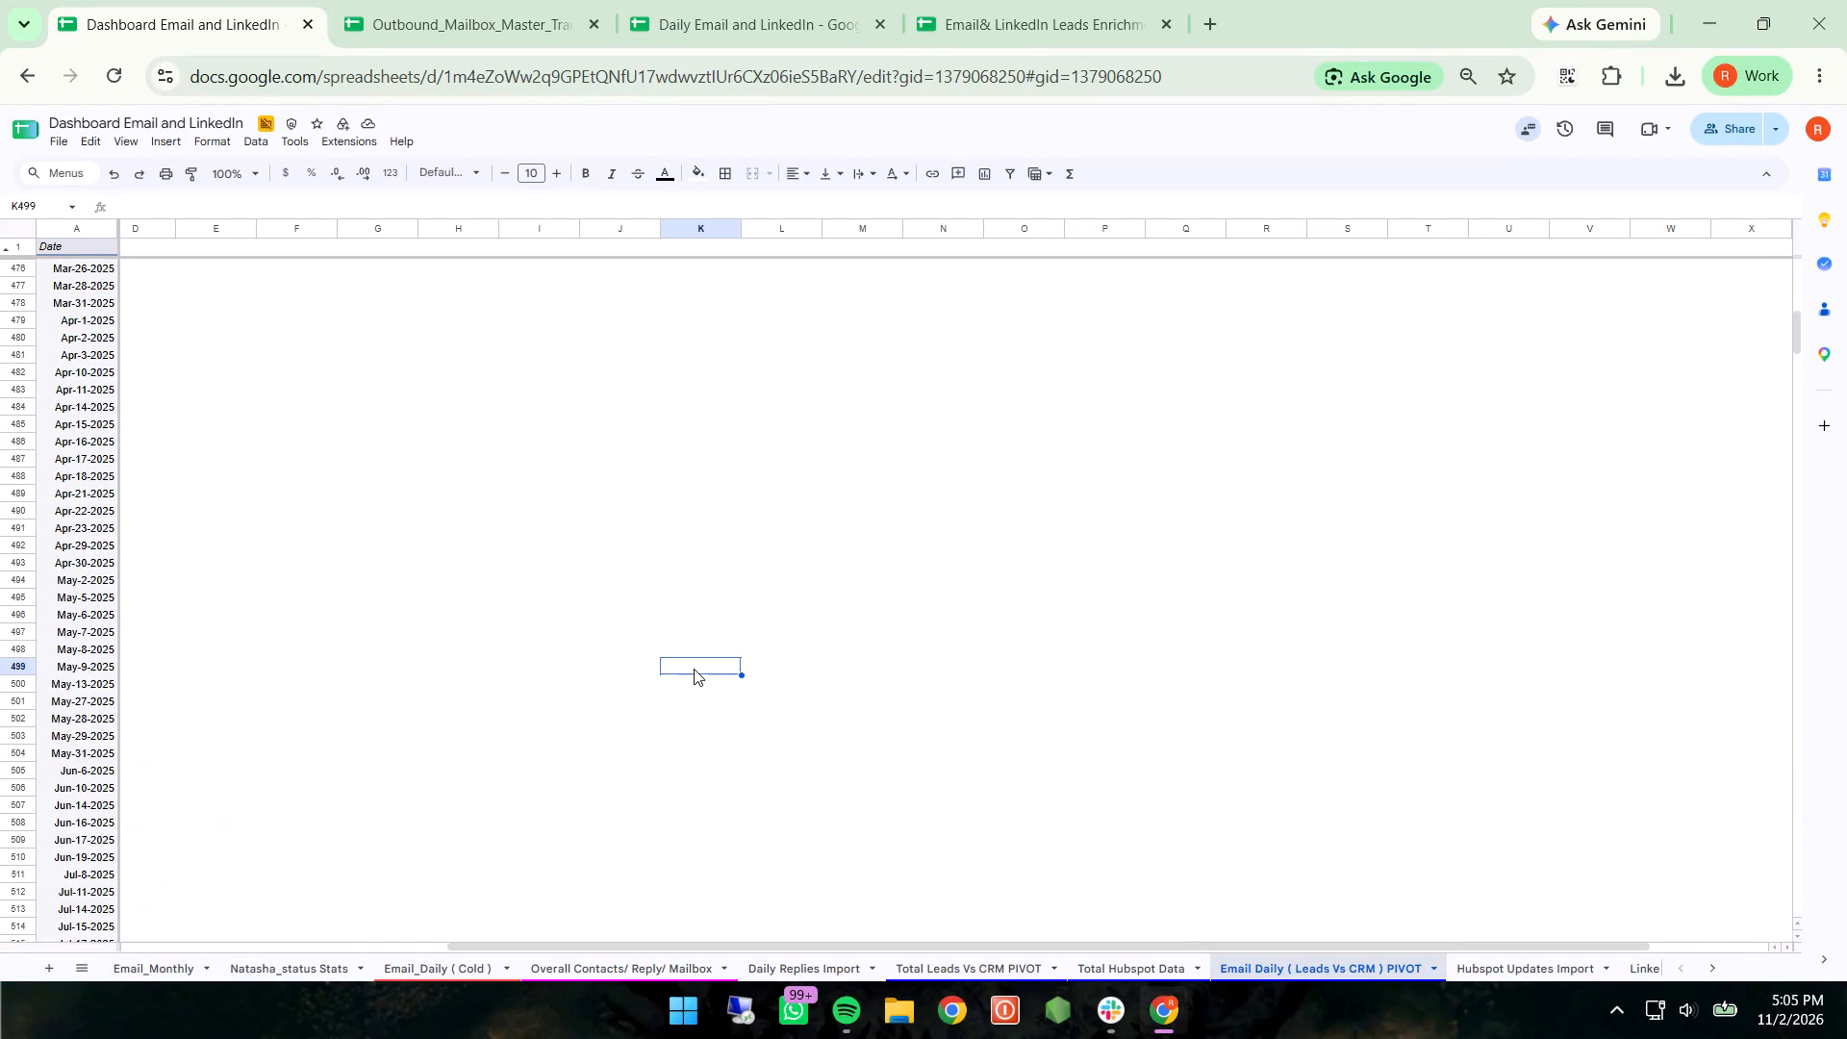
pyautogui.scroll(8, 694, 669)
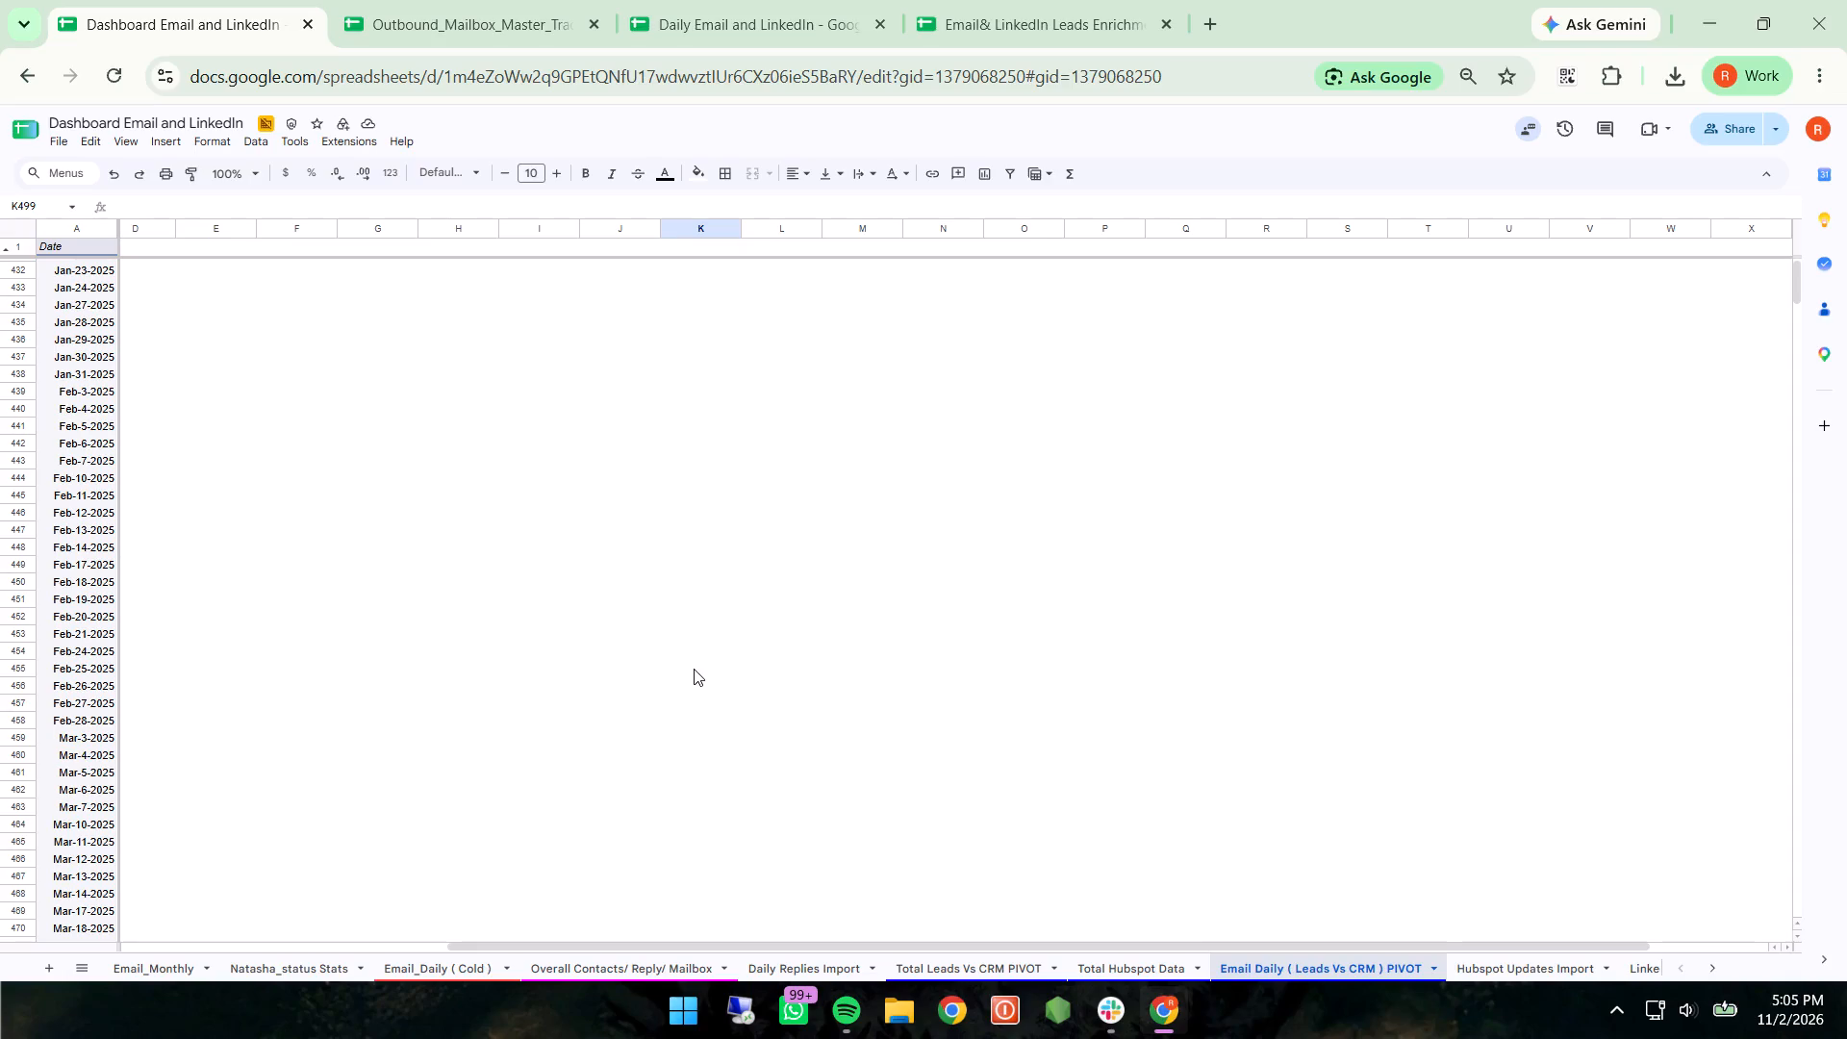
pyautogui.scroll(9, 694, 669)
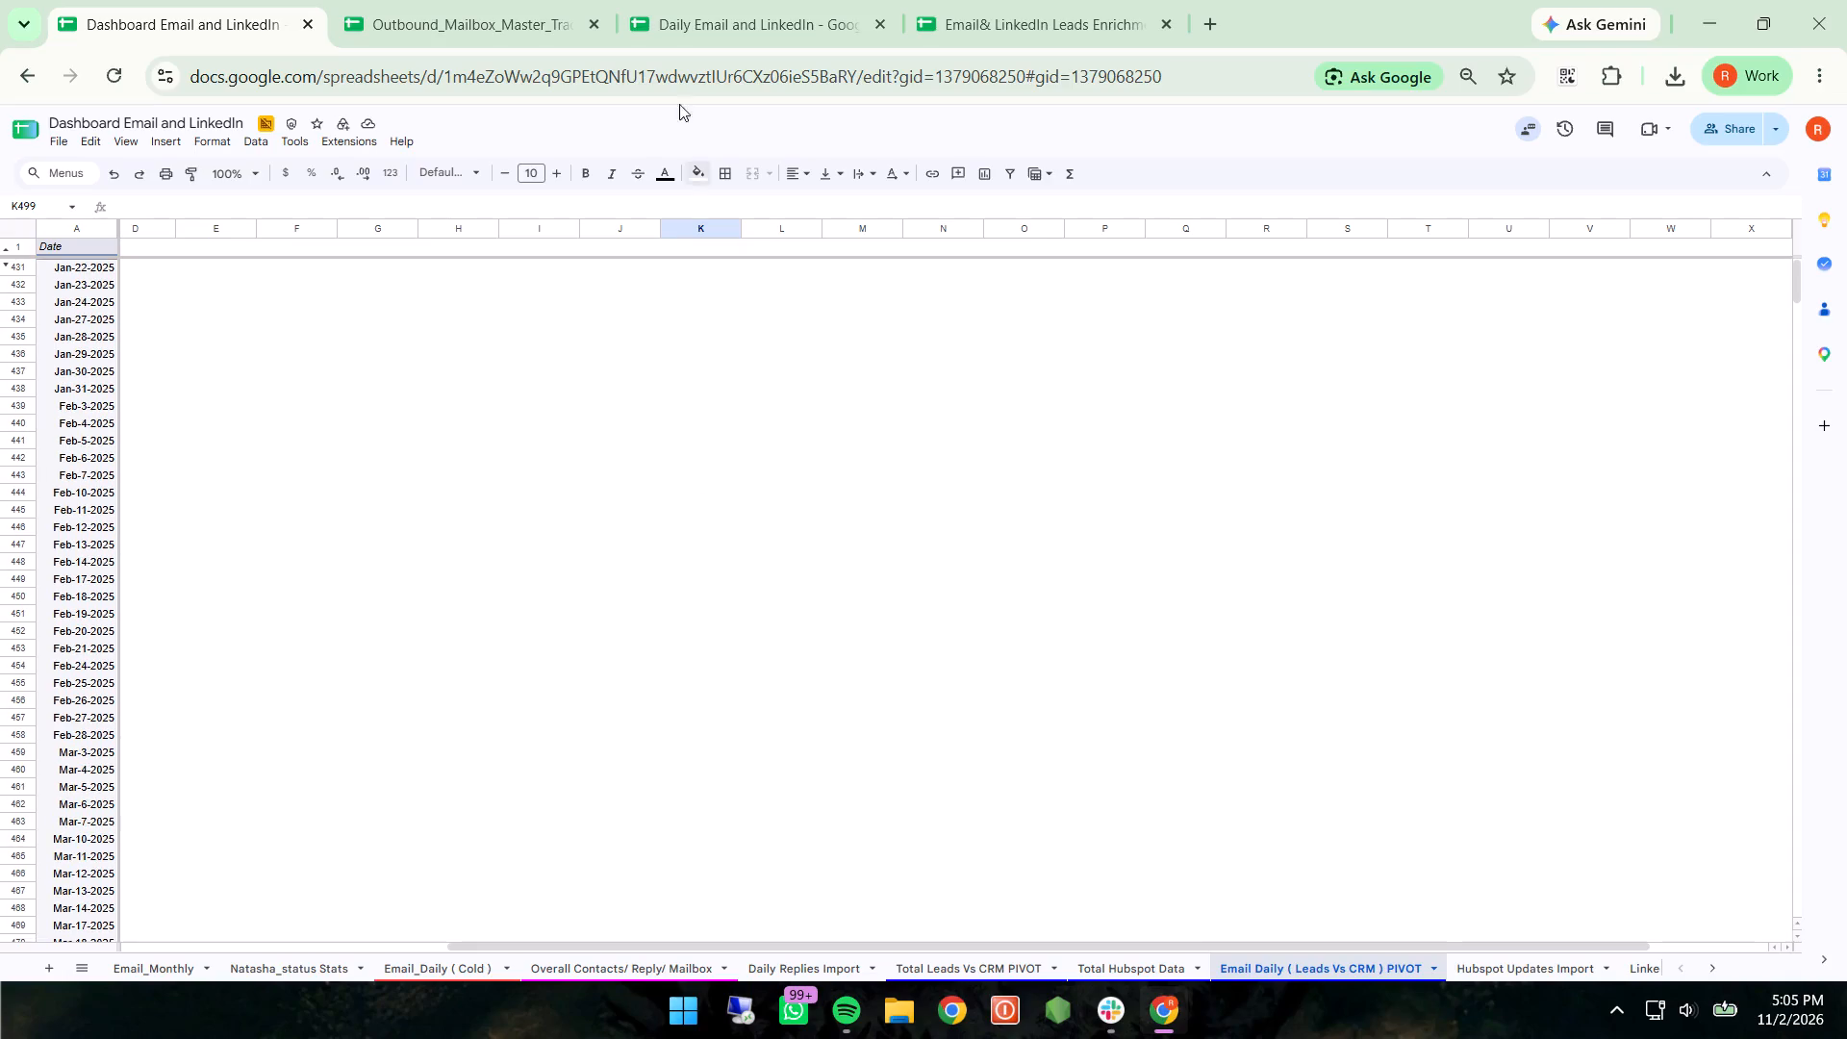
# In the Daily Email and LinkedIn spreadsheet, review the list of sheets from the configuration sheet through the LinkedIn lead sheets.
pyautogui.click(831, 4)
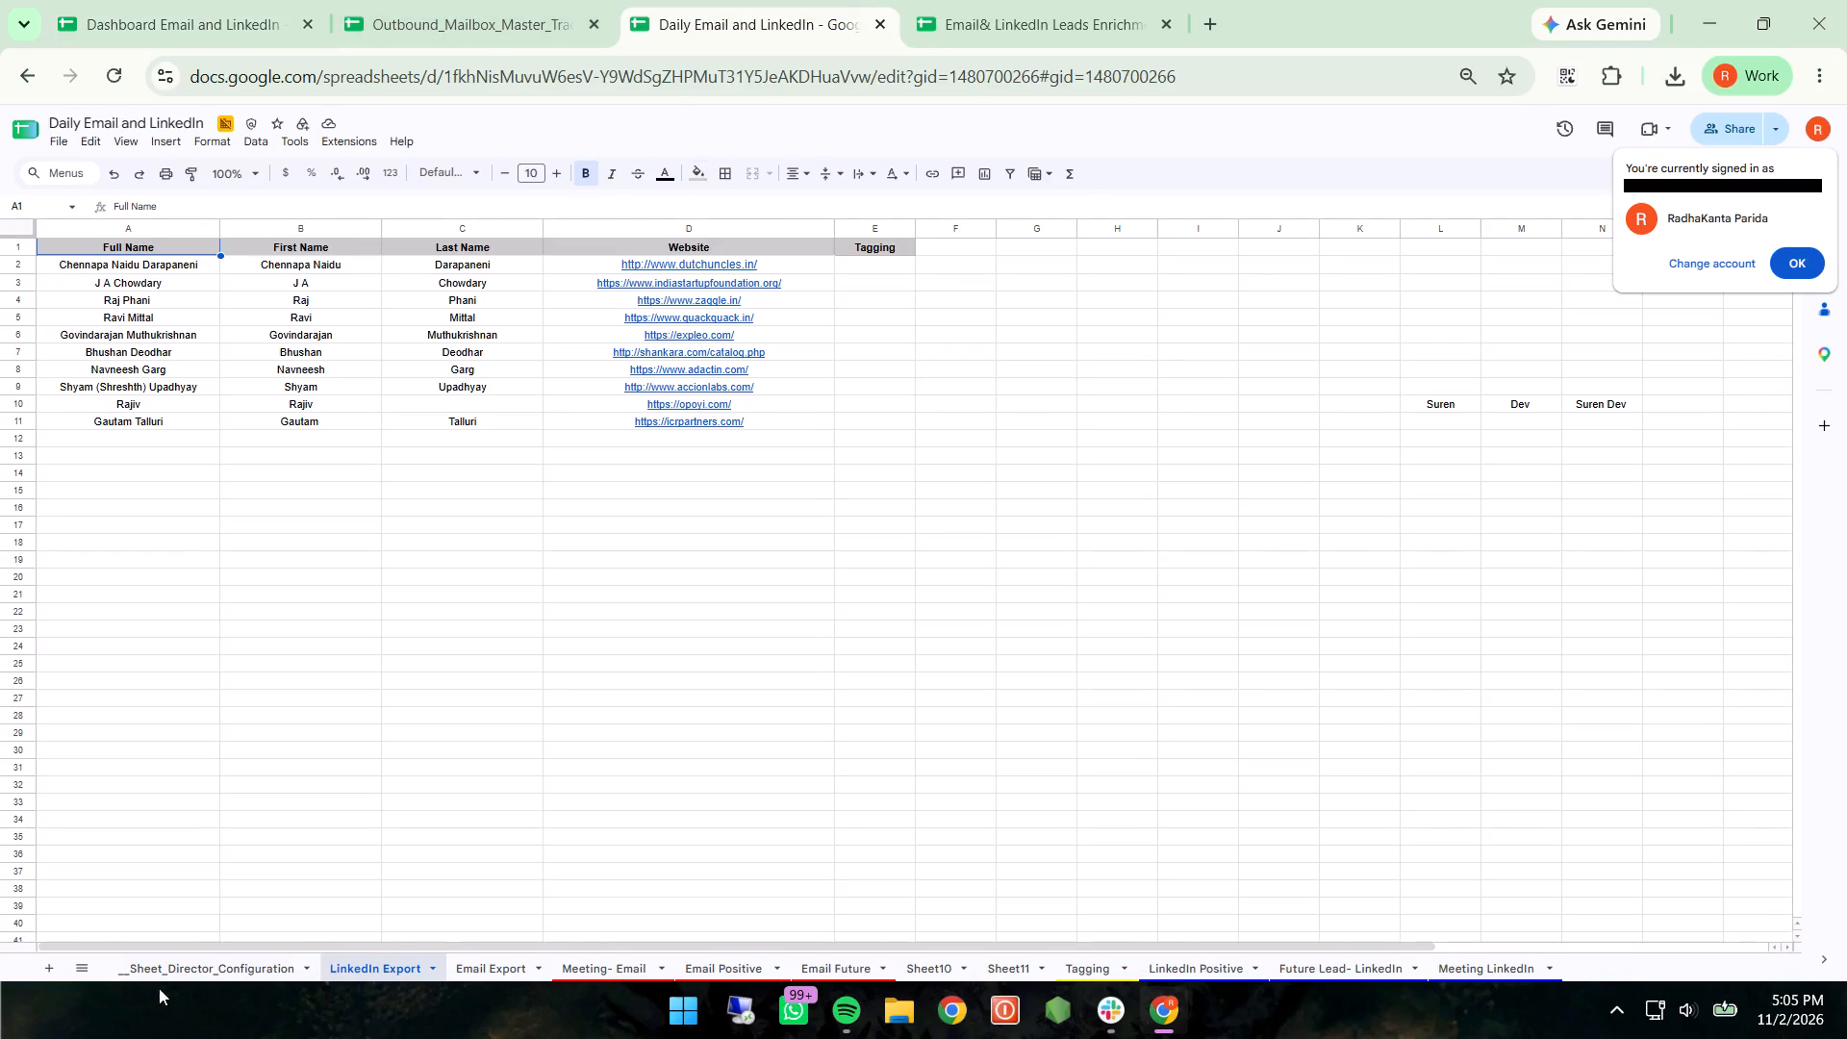
pyautogui.click(85, 963)
pyautogui.scroll(-9, 197, 884)
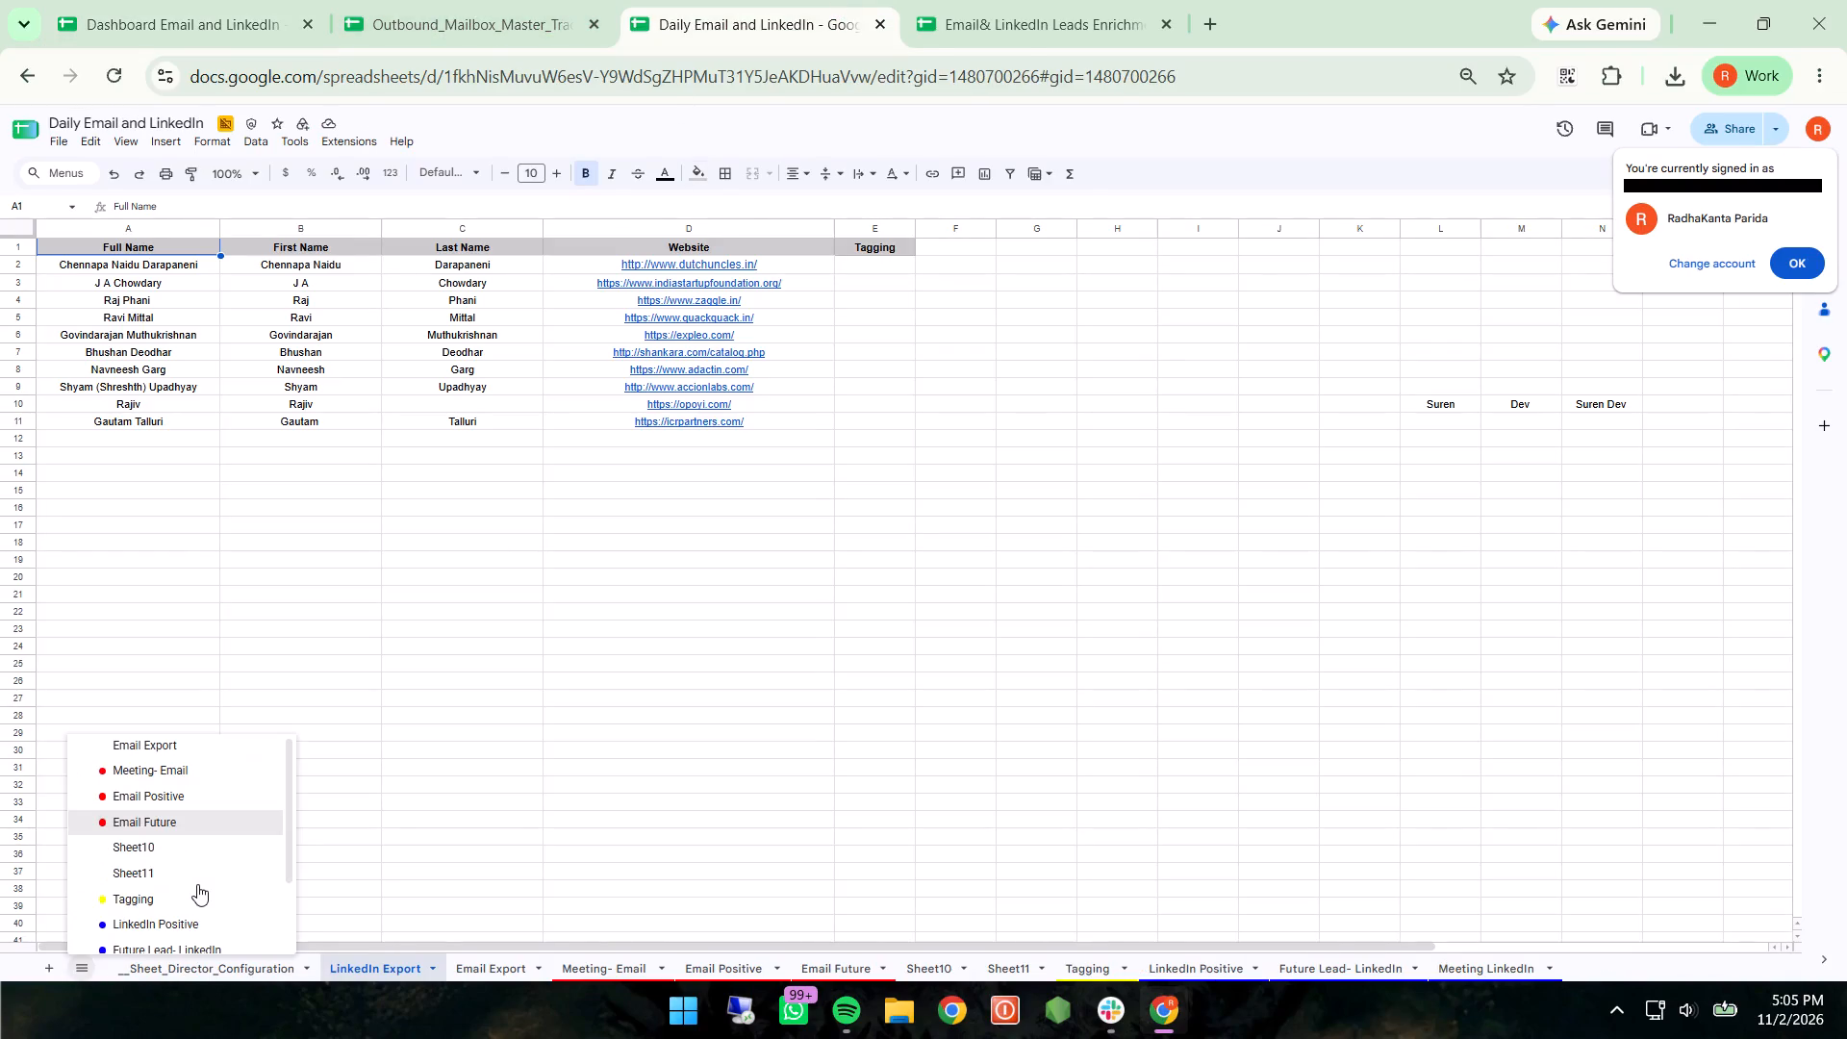
pyautogui.scroll(1, 197, 884)
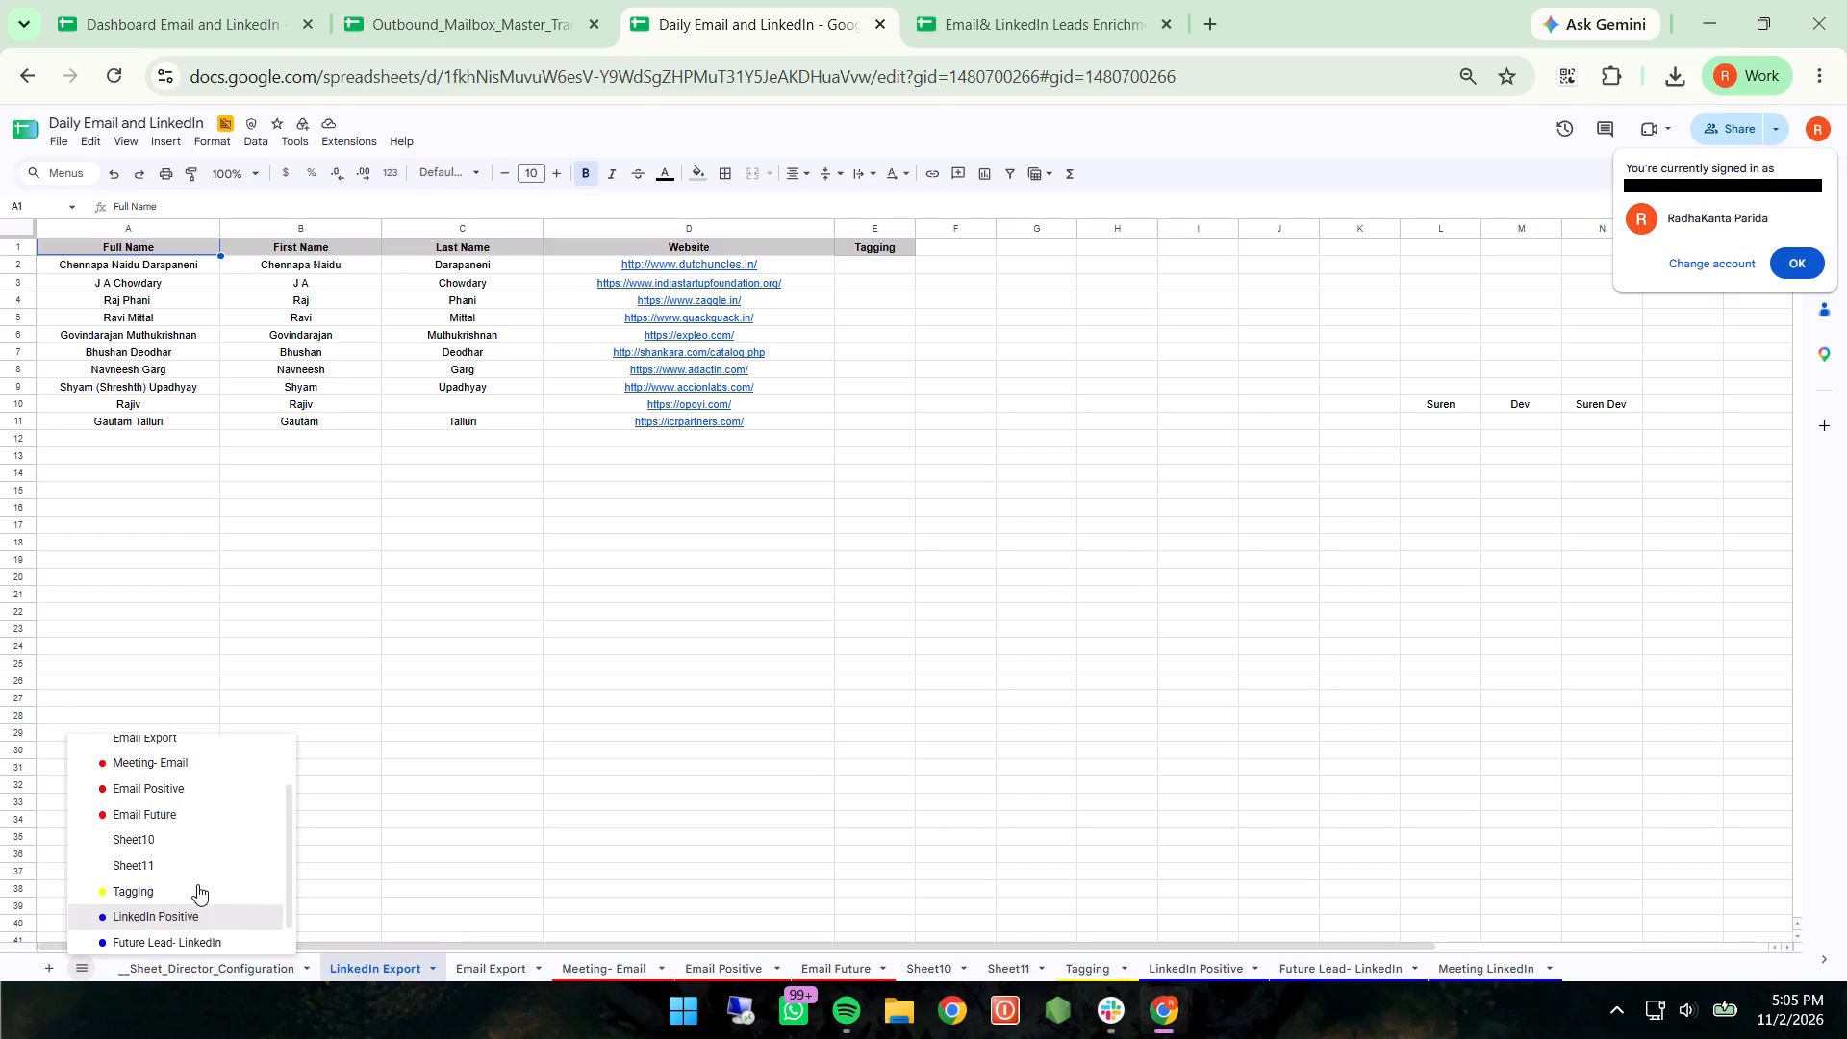
pyautogui.scroll(2, 197, 884)
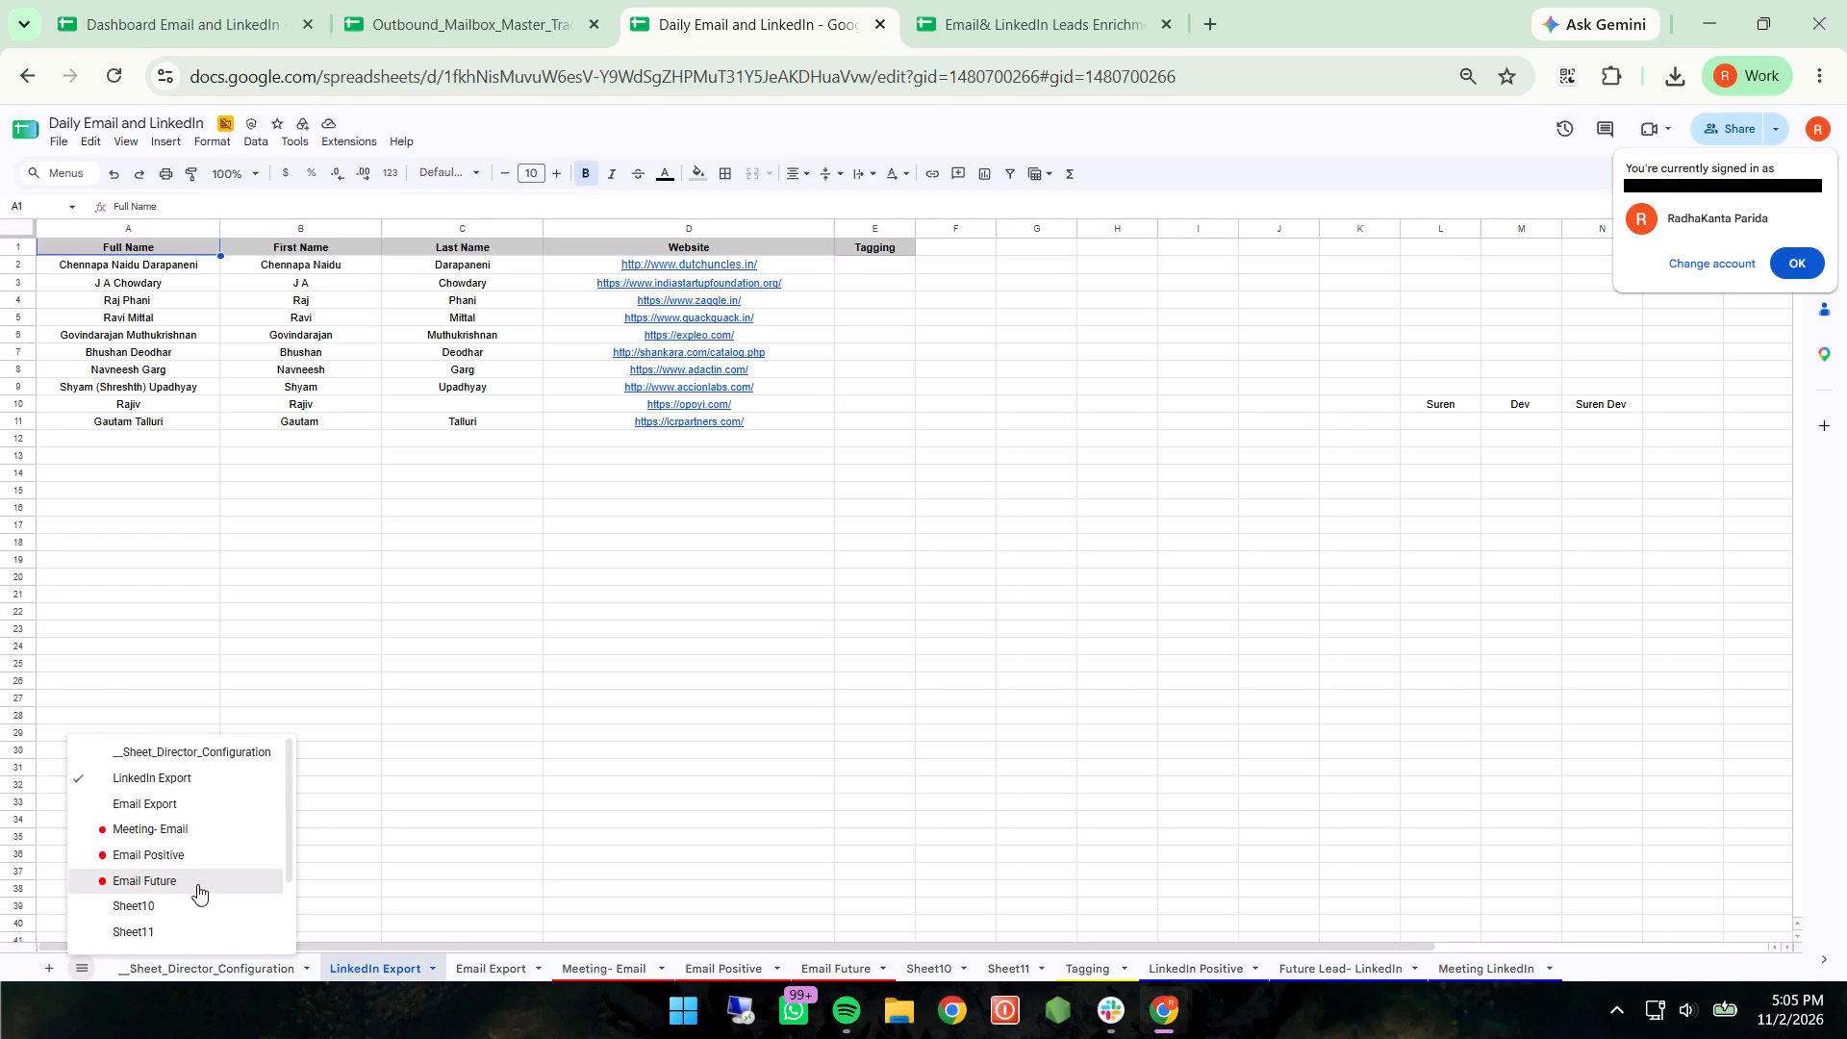
pyautogui.click(661, 854)
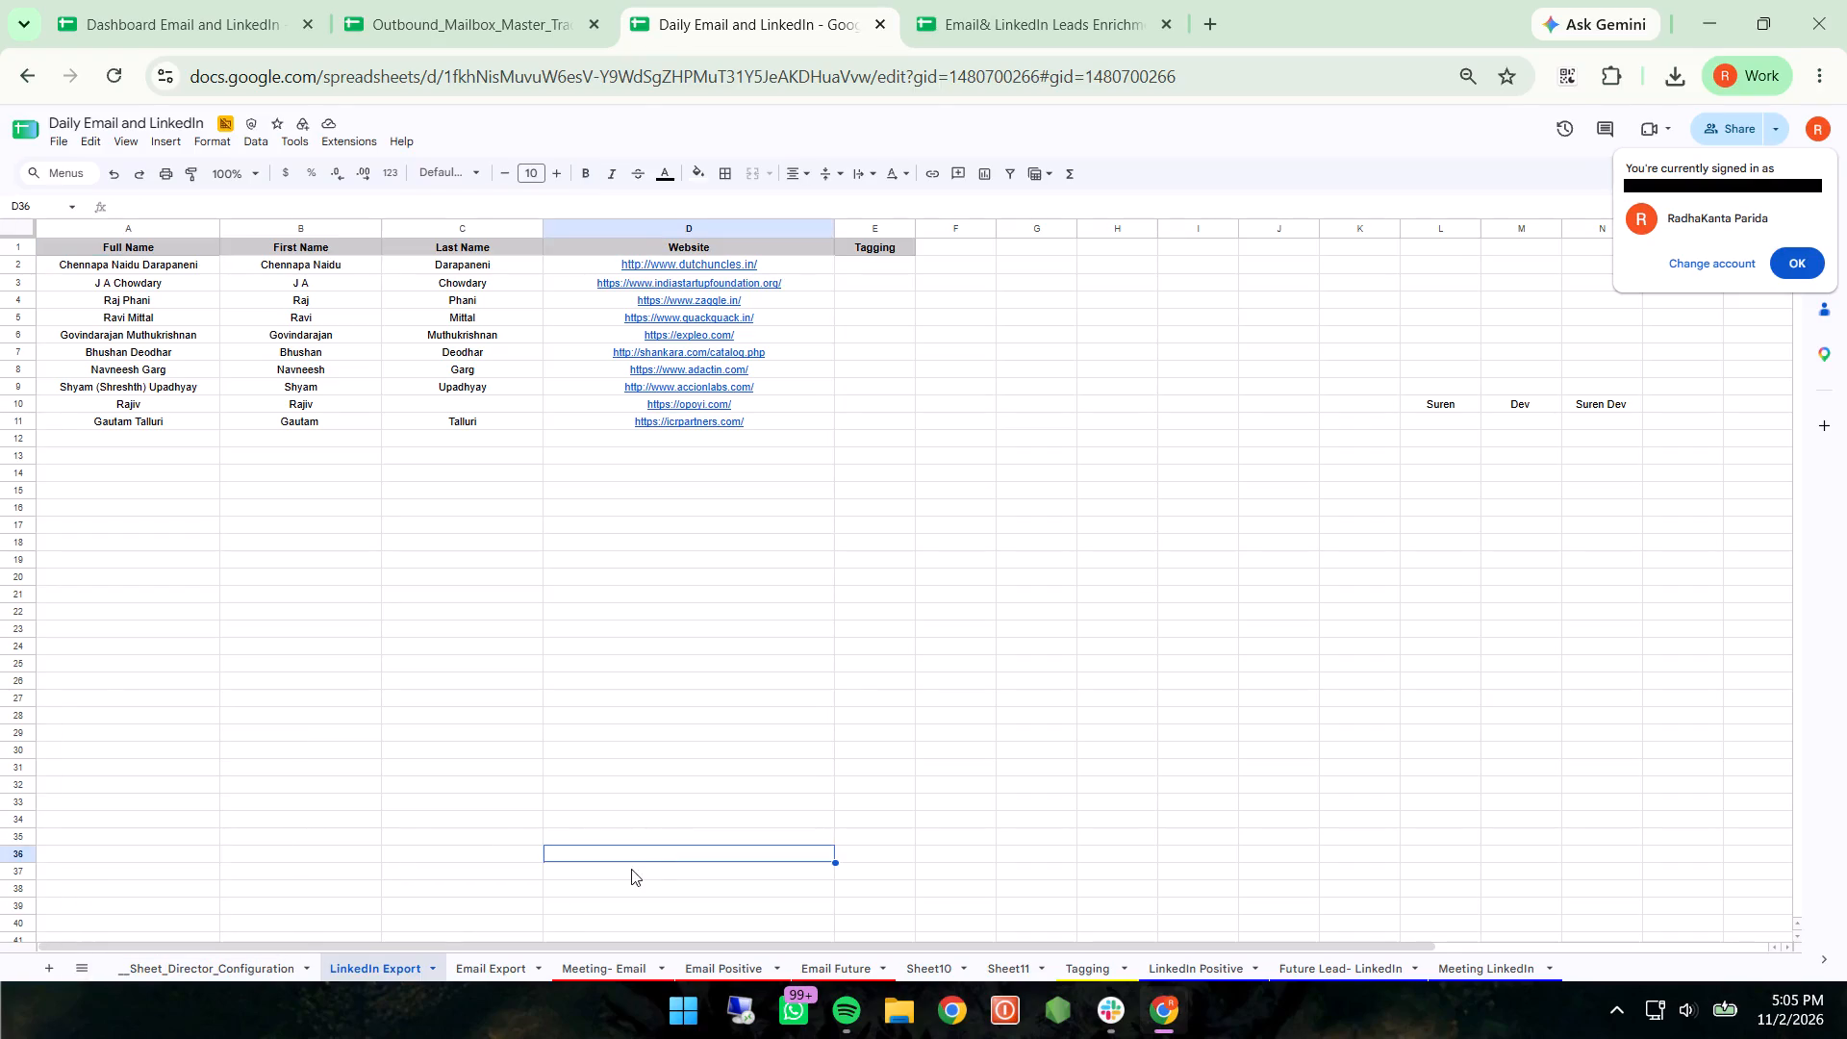
# In the Outbound_Mailbox_Master_Tracker spreadsheet, examine the full list of visible and hidden sheets, from Daily Status Sending ( Cold ) to Today Replies.
pyautogui.click(427, 4)
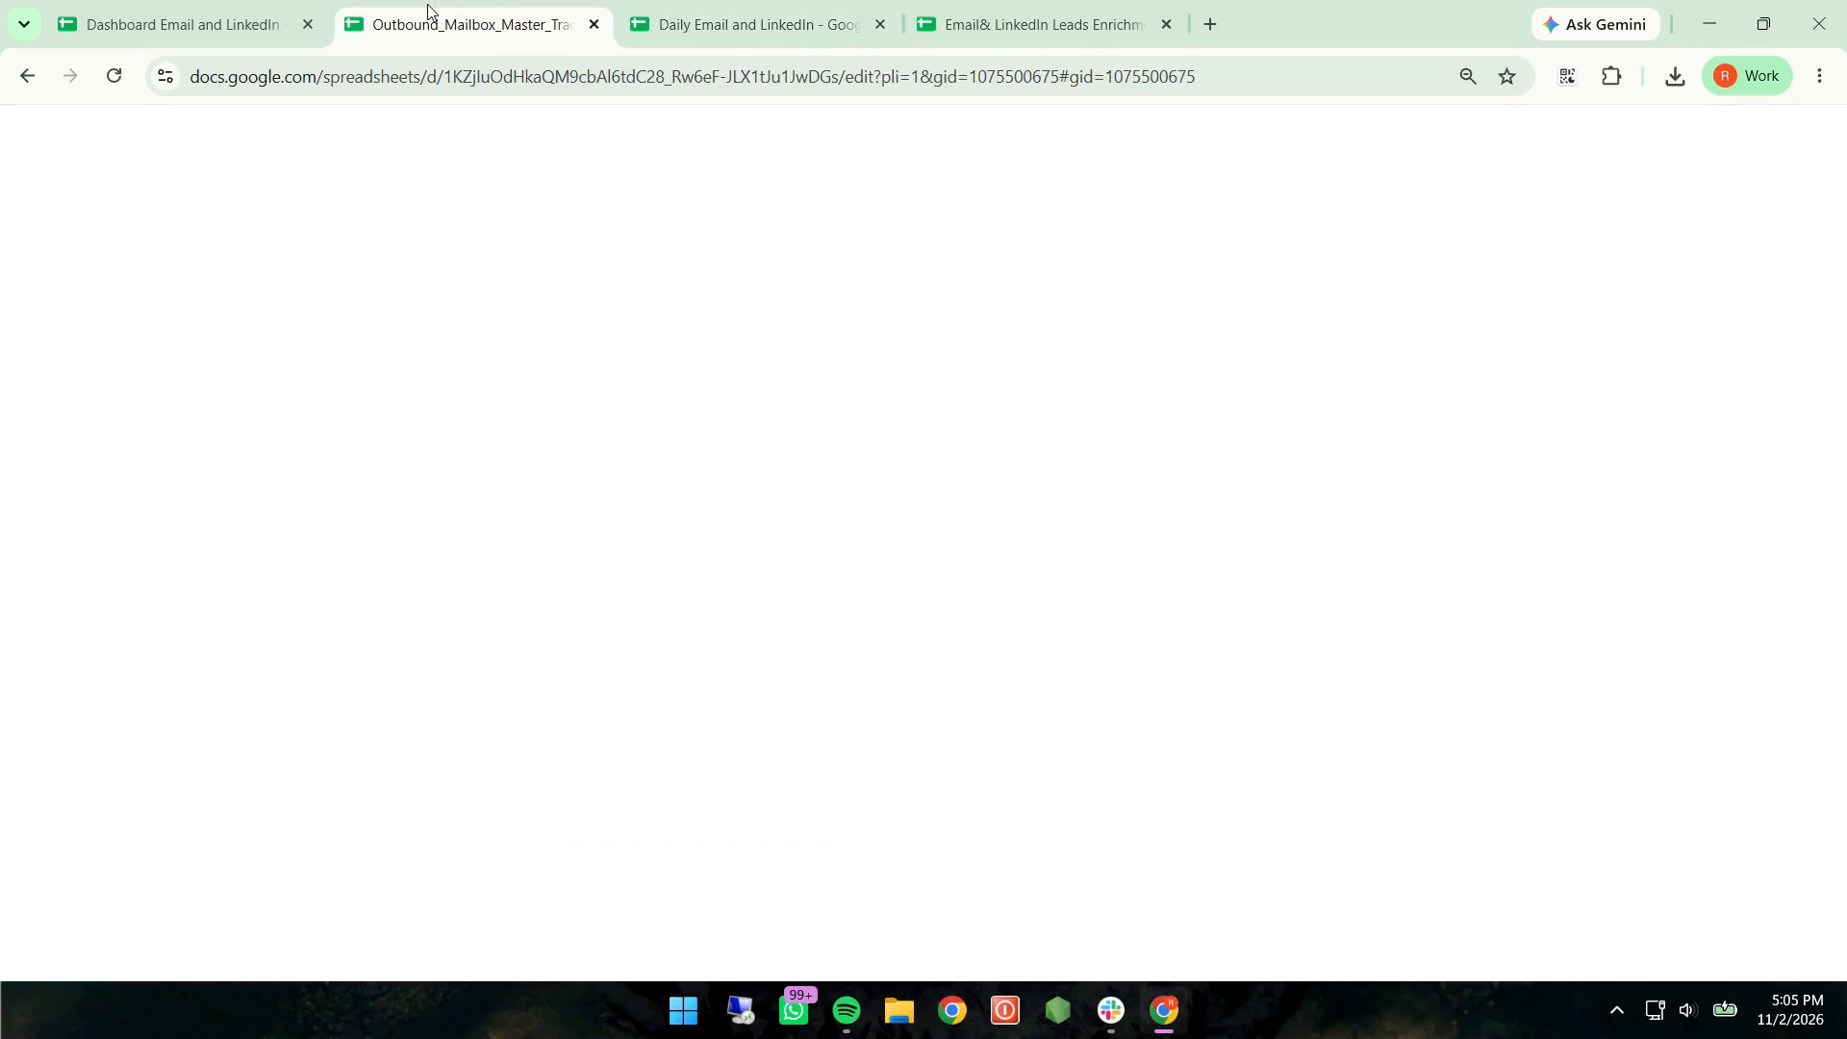
pyautogui.click(79, 967)
pyautogui.scroll(-8, 202, 848)
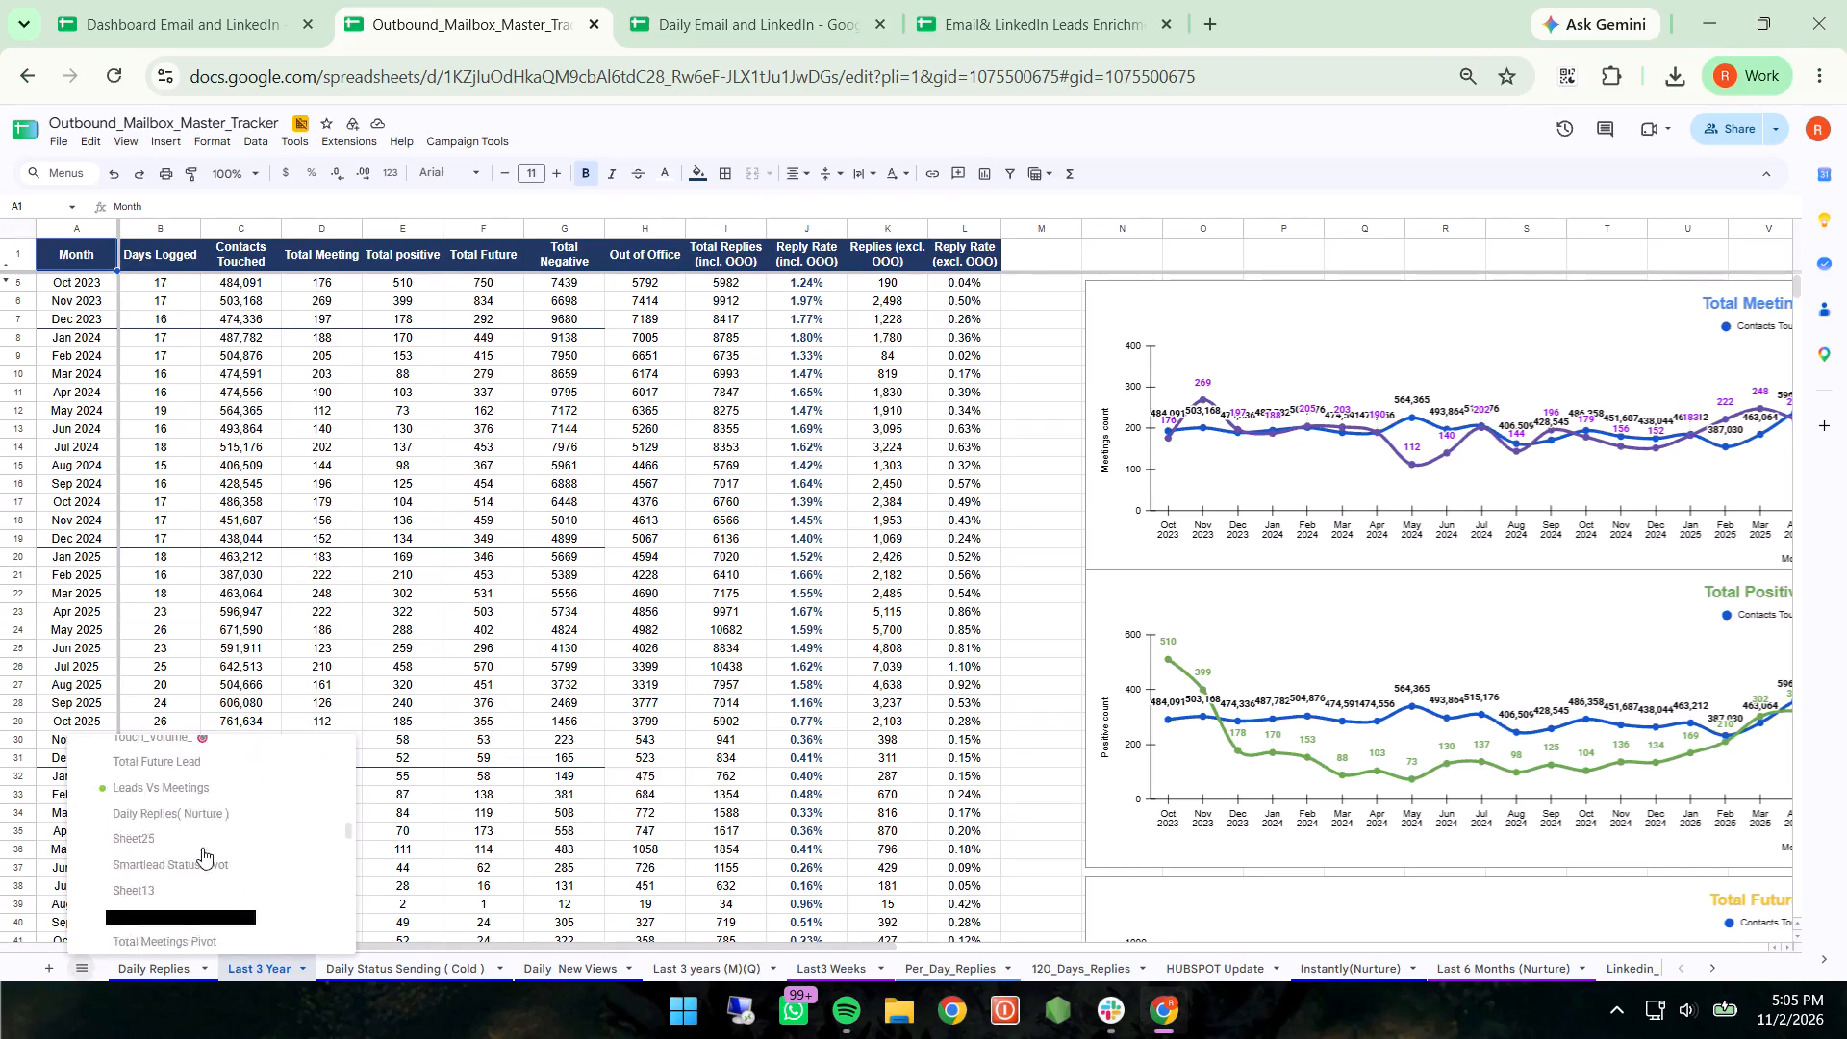
pyautogui.scroll(-7, 202, 848)
pyautogui.scroll(1, 202, 848)
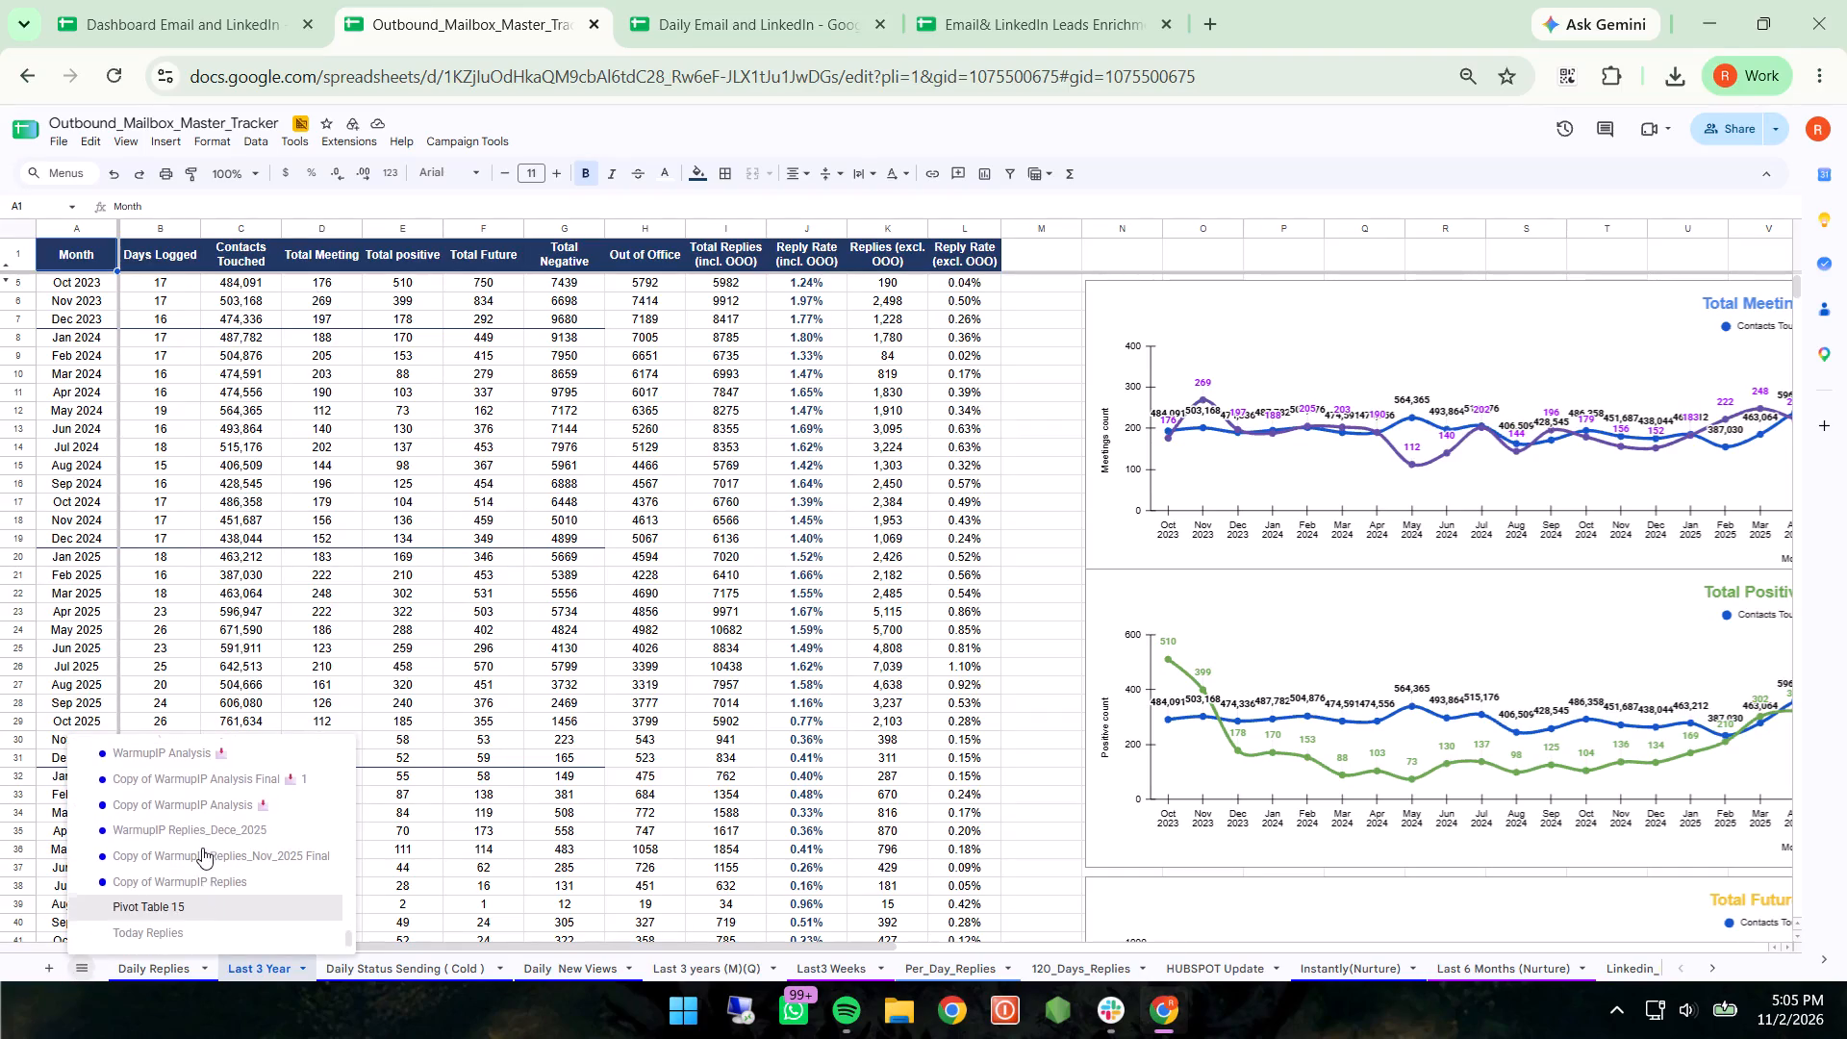
pyautogui.scroll(4, 202, 848)
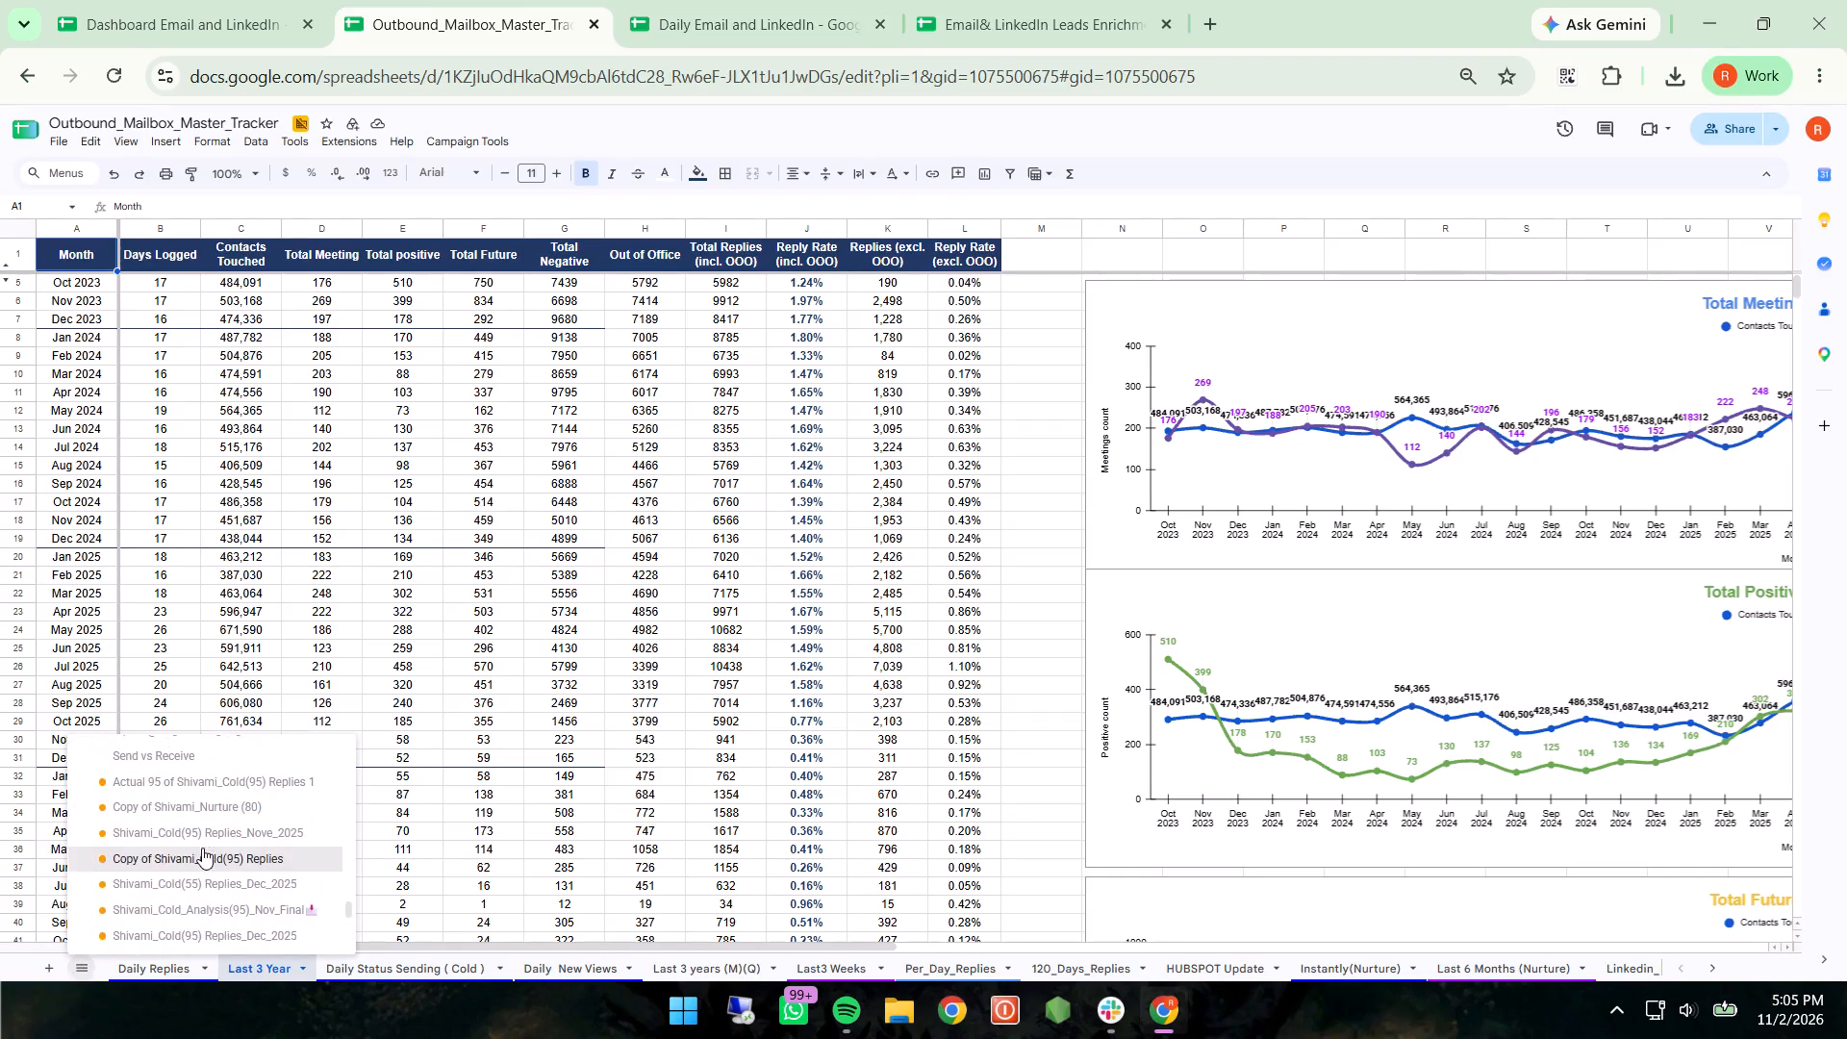
pyautogui.scroll(7, 202, 848)
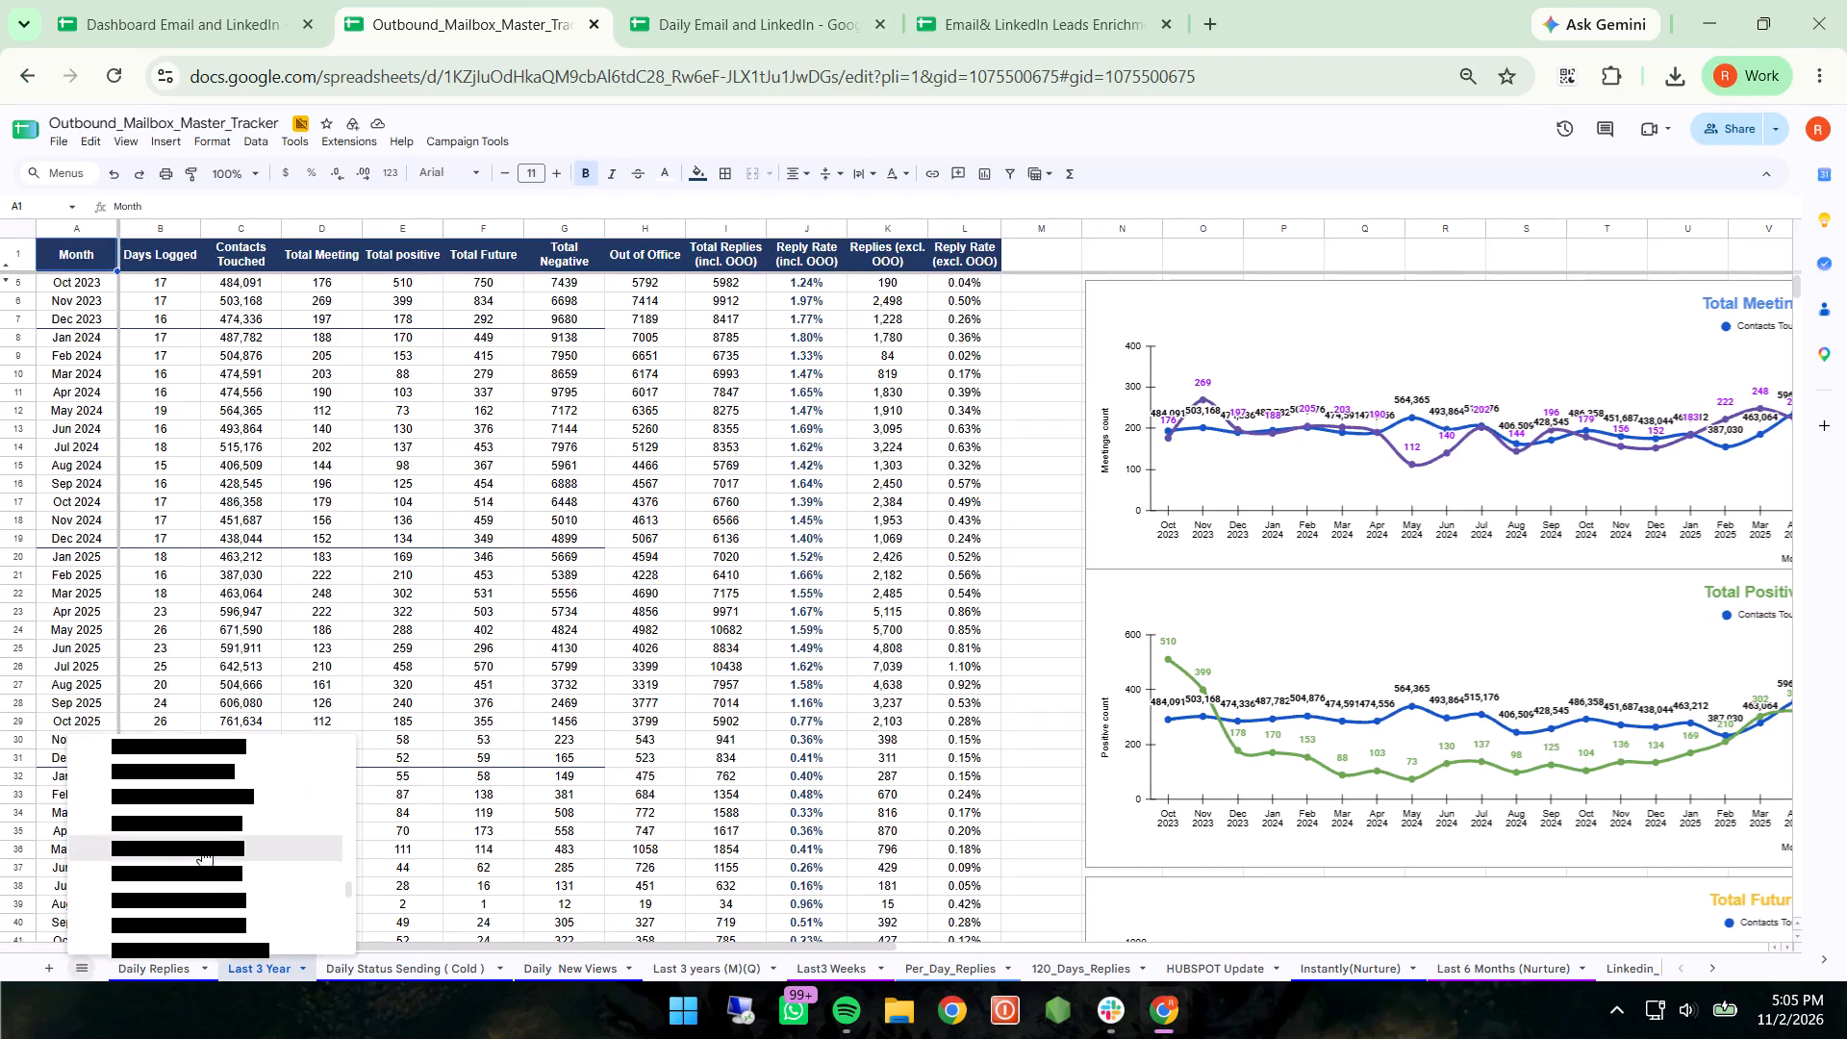
pyautogui.scroll(2, 202, 848)
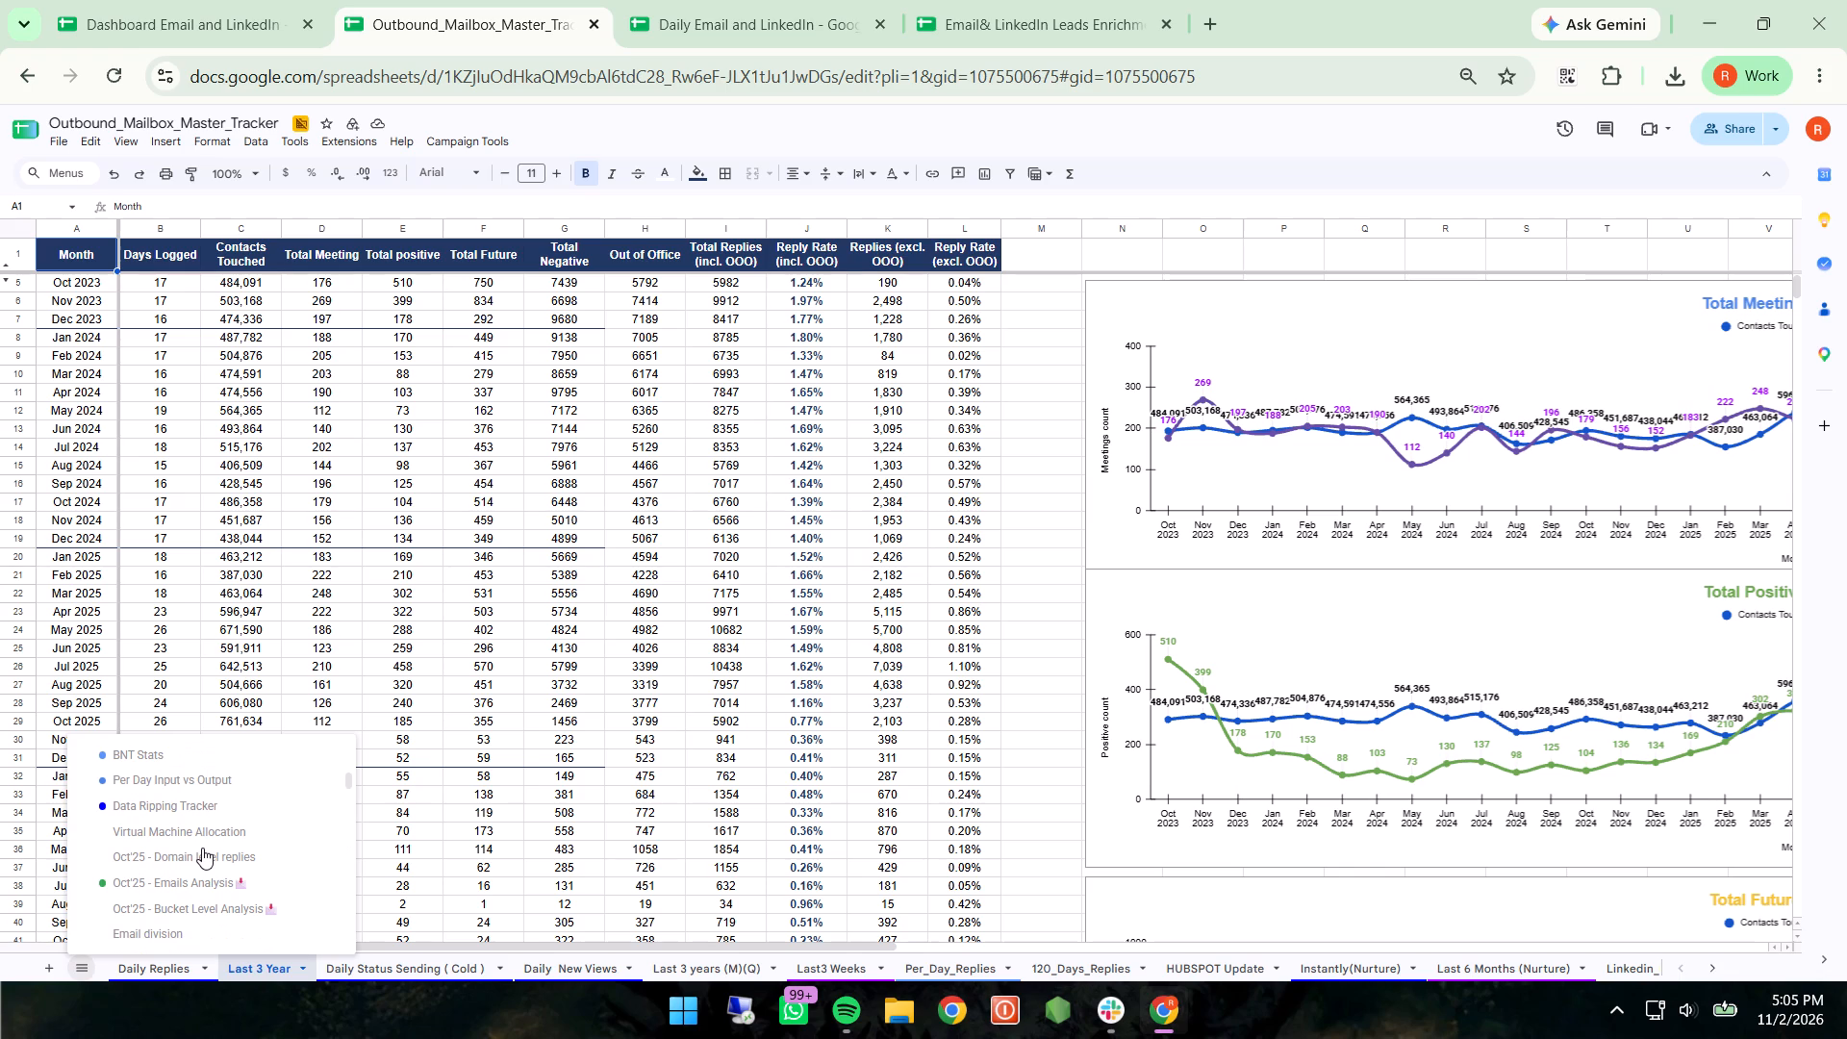
pyautogui.scroll(-1, 193, 759)
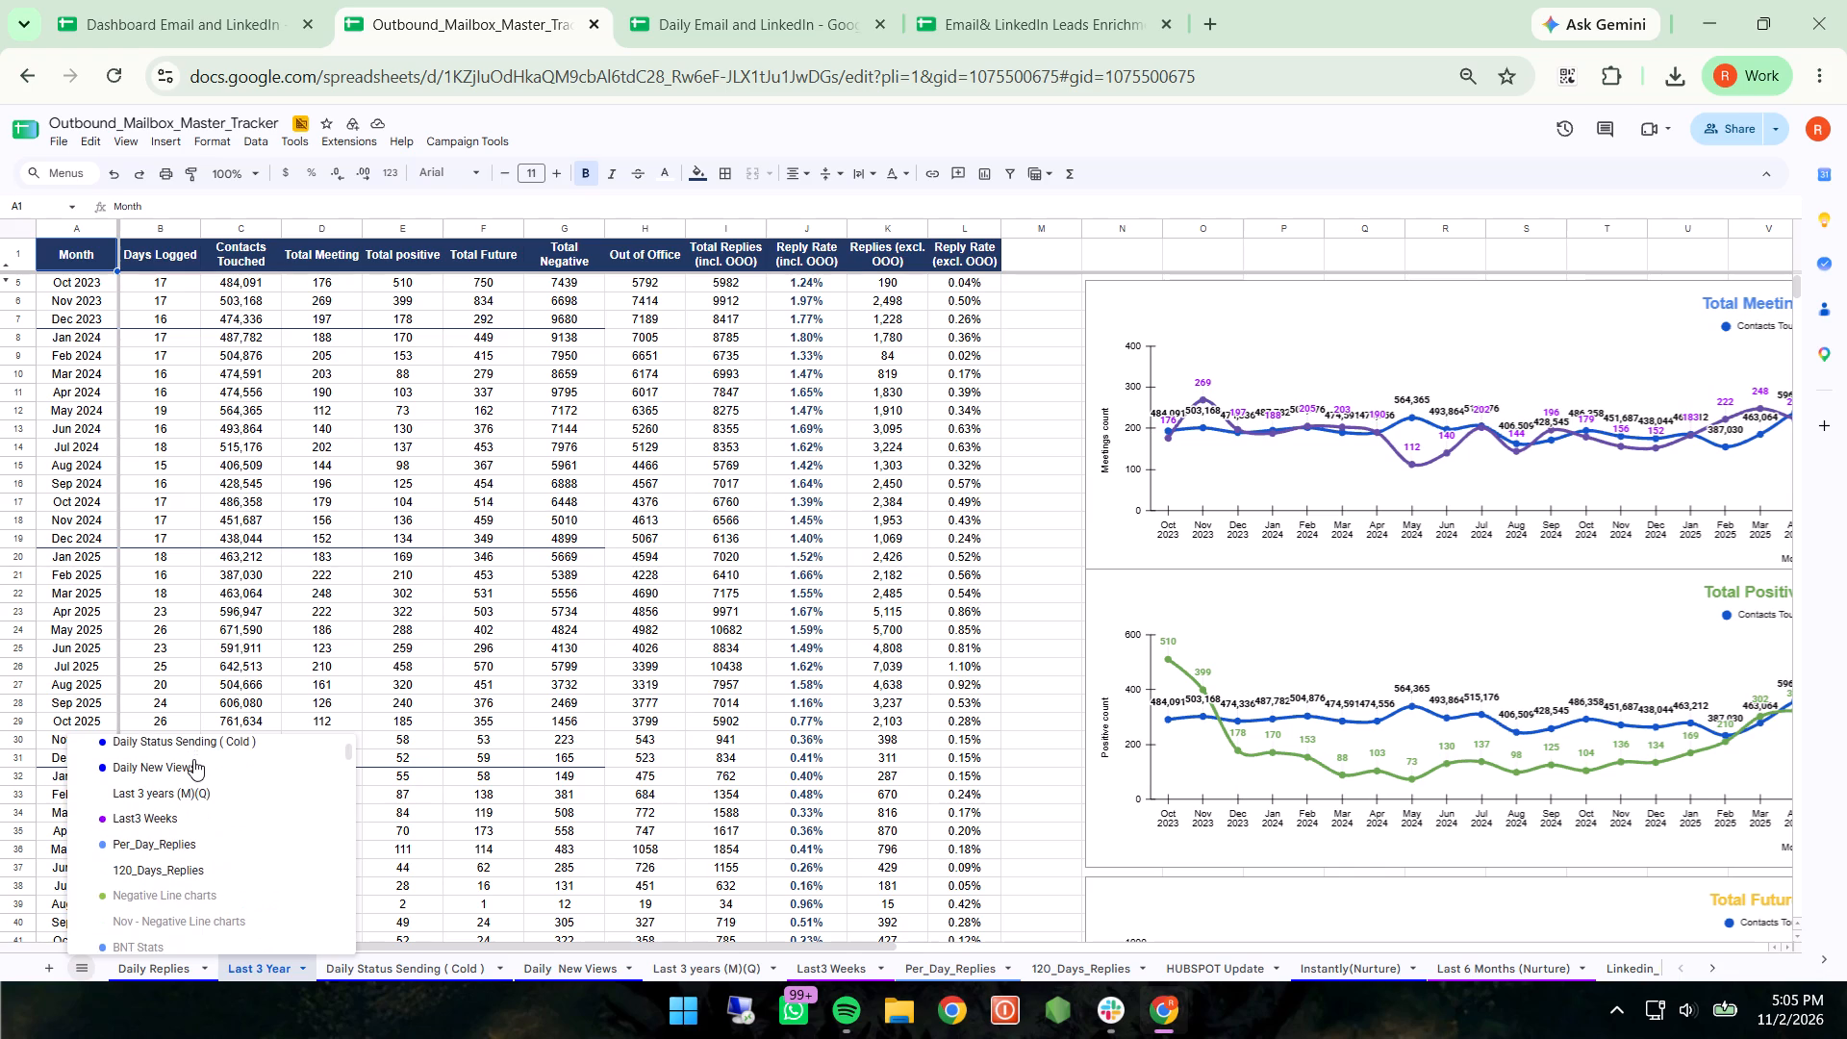
pyautogui.scroll(-1, 193, 759)
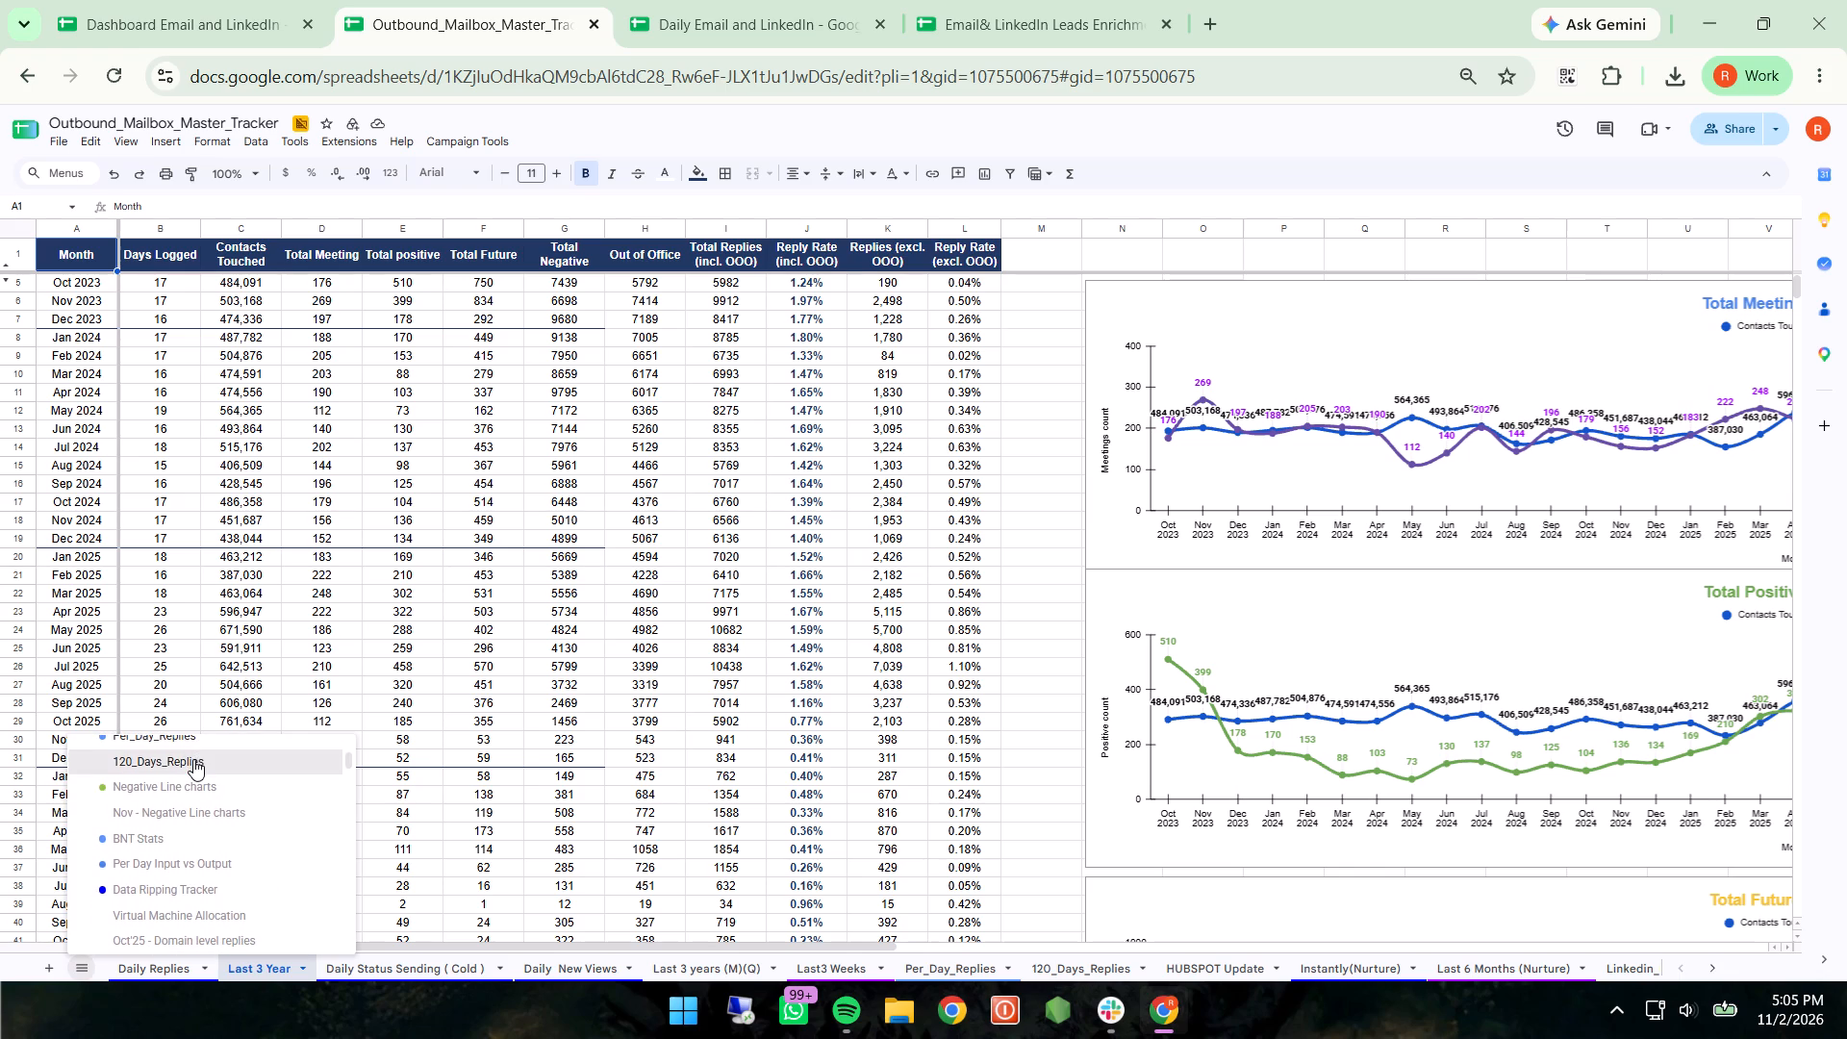
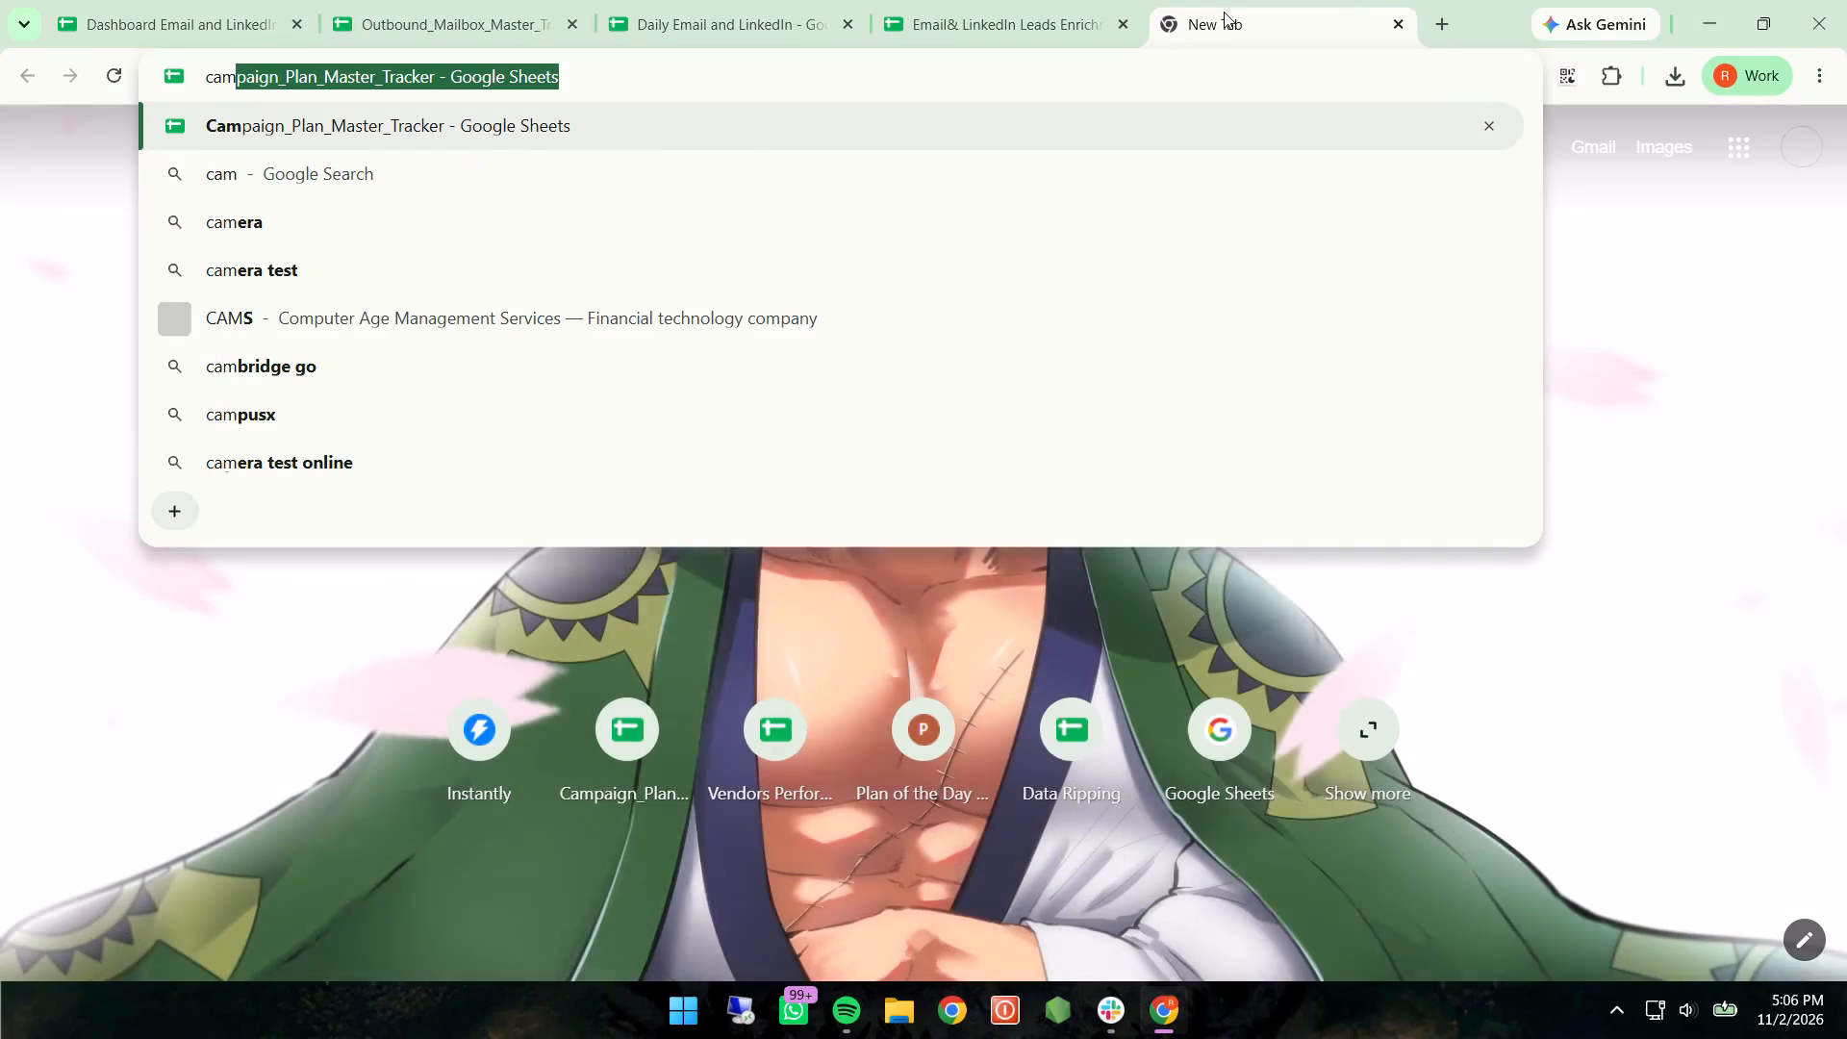
# Open the Campaign_Plan_Master_Tracker spreadsheet and go to its Bounce Rate Dashboard sheet.
pyautogui.click(516, 126)
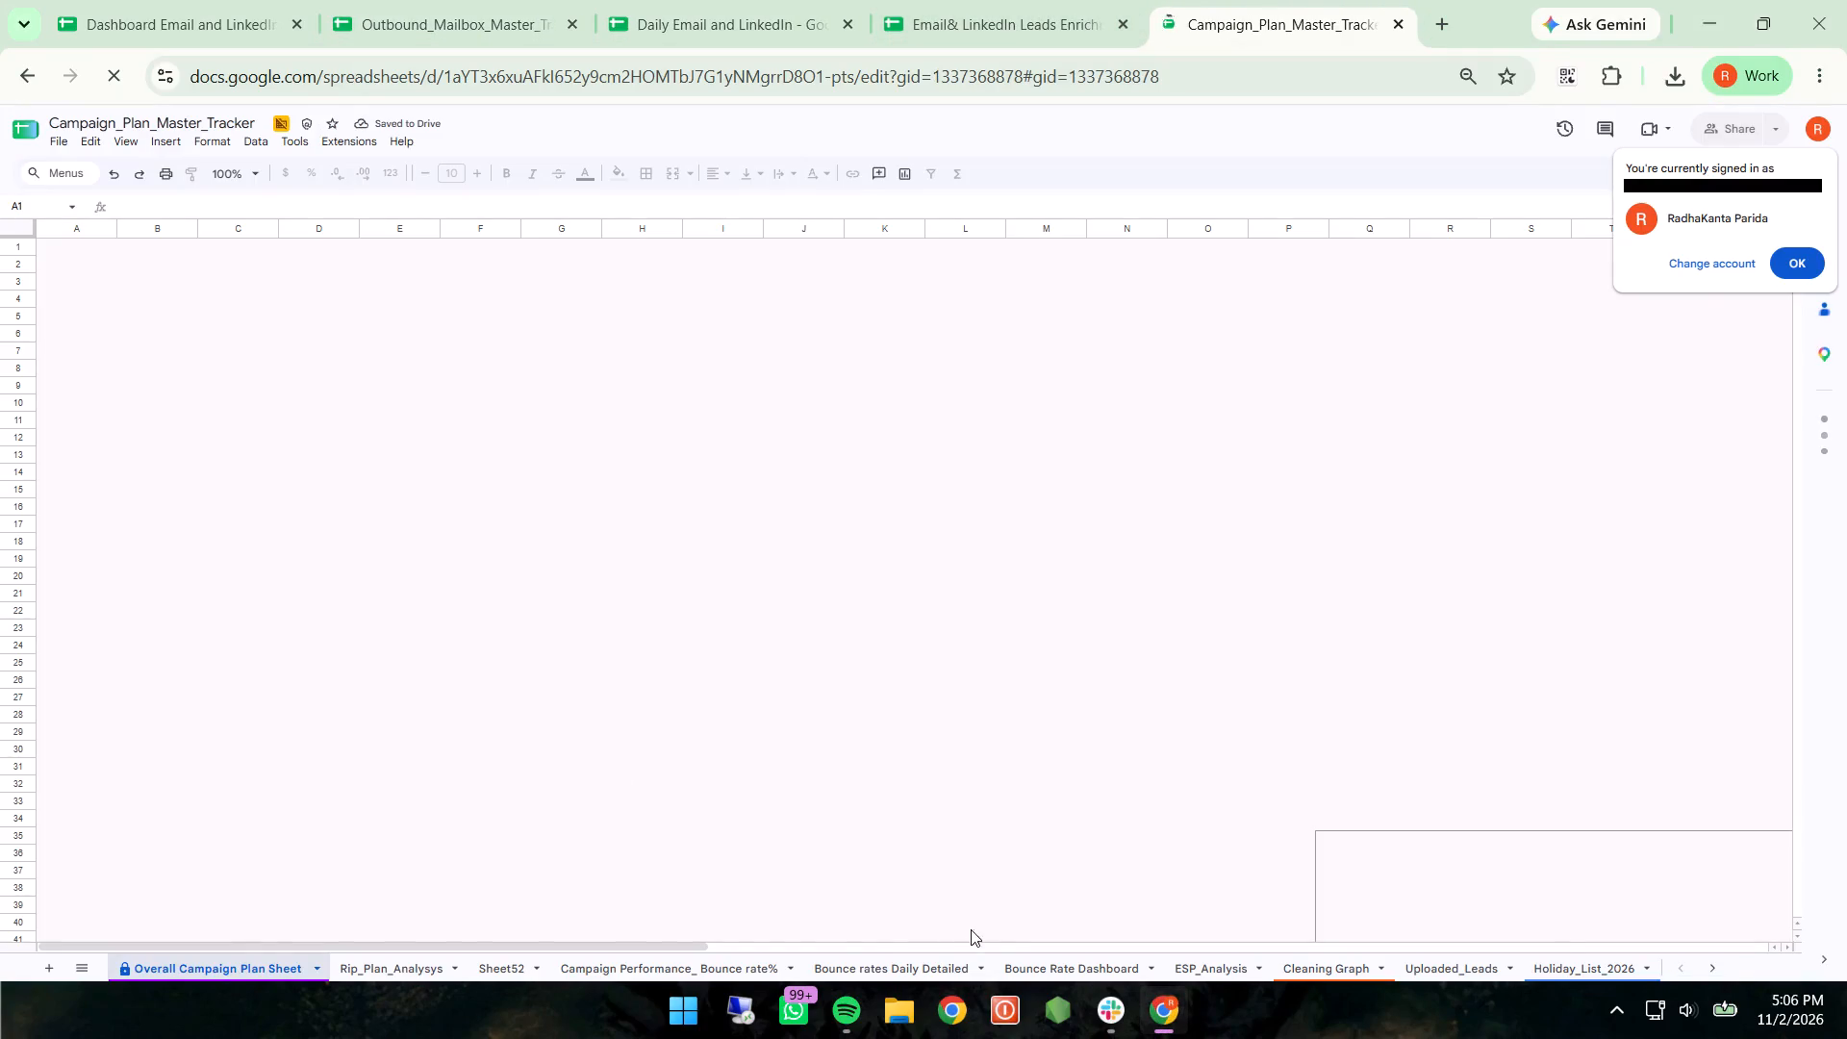
pyautogui.click(1061, 958)
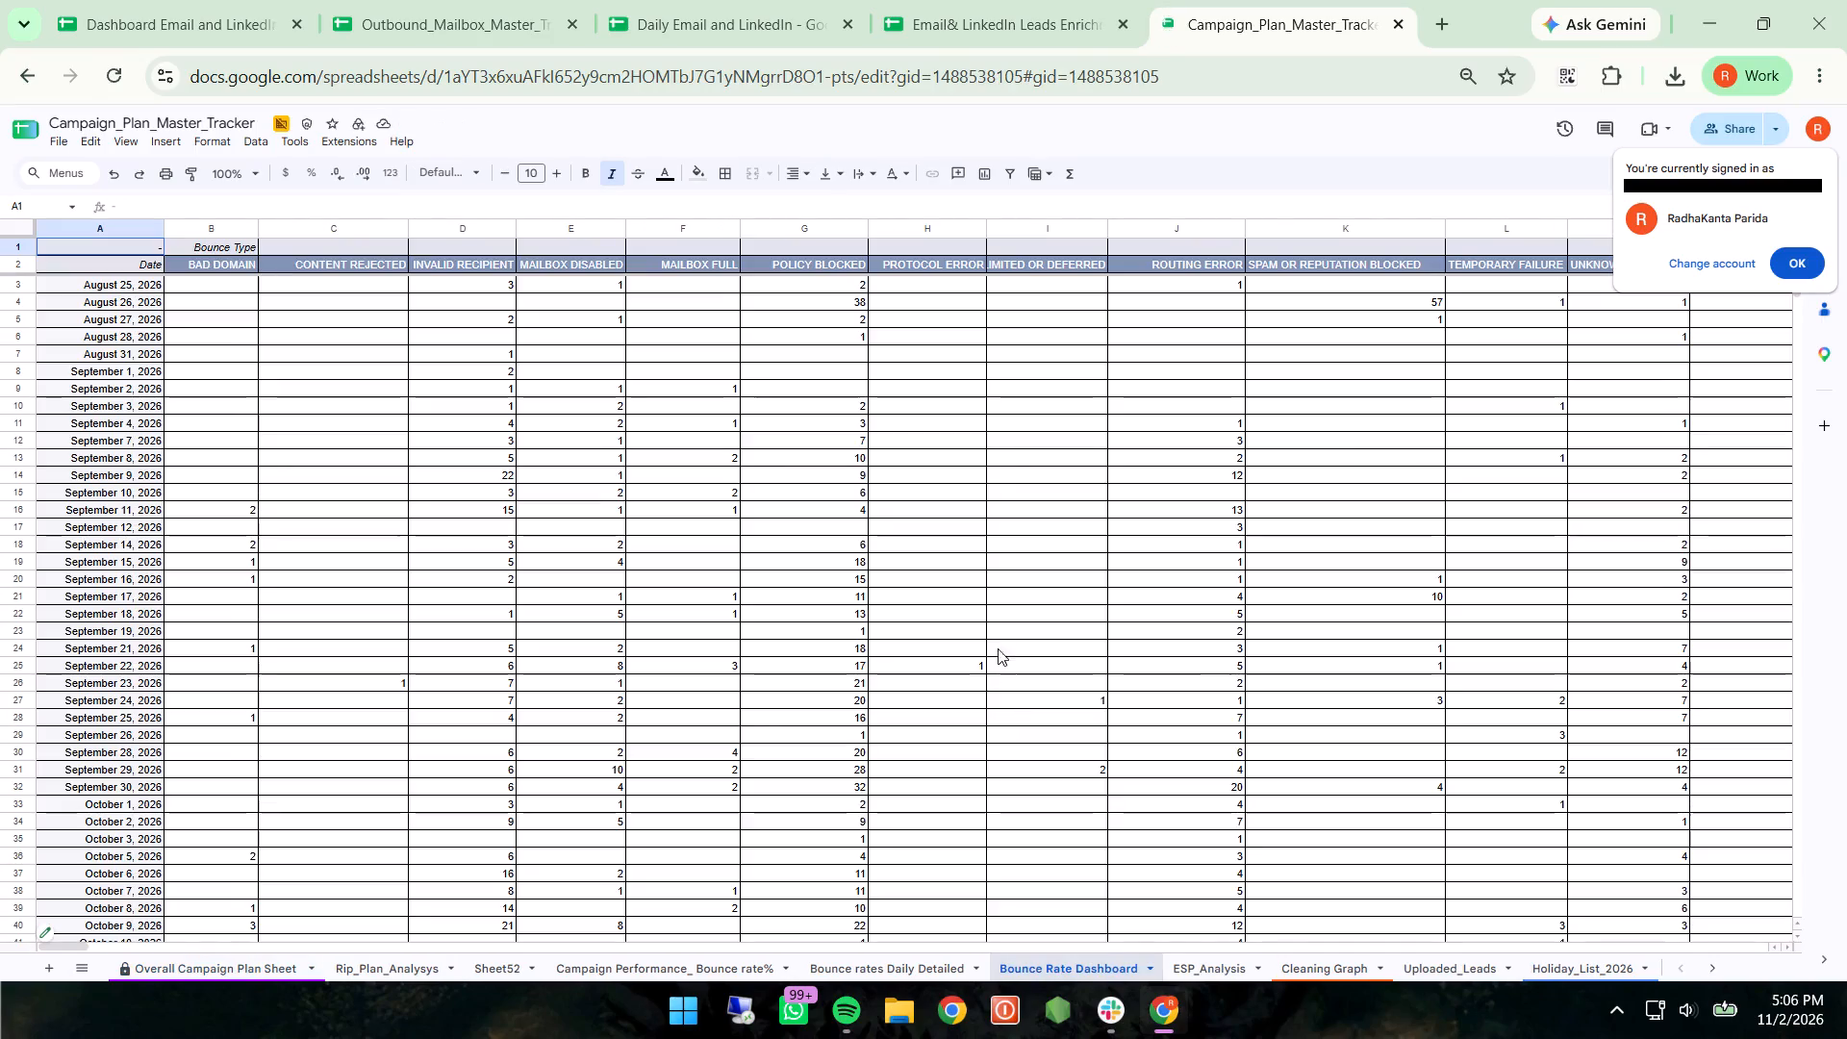
# In the bounce-by-date table, copy the October 29, 2026 row's formatting onto the October 30 to November 1 rows.
pyautogui.scroll(-3, 999, 644)
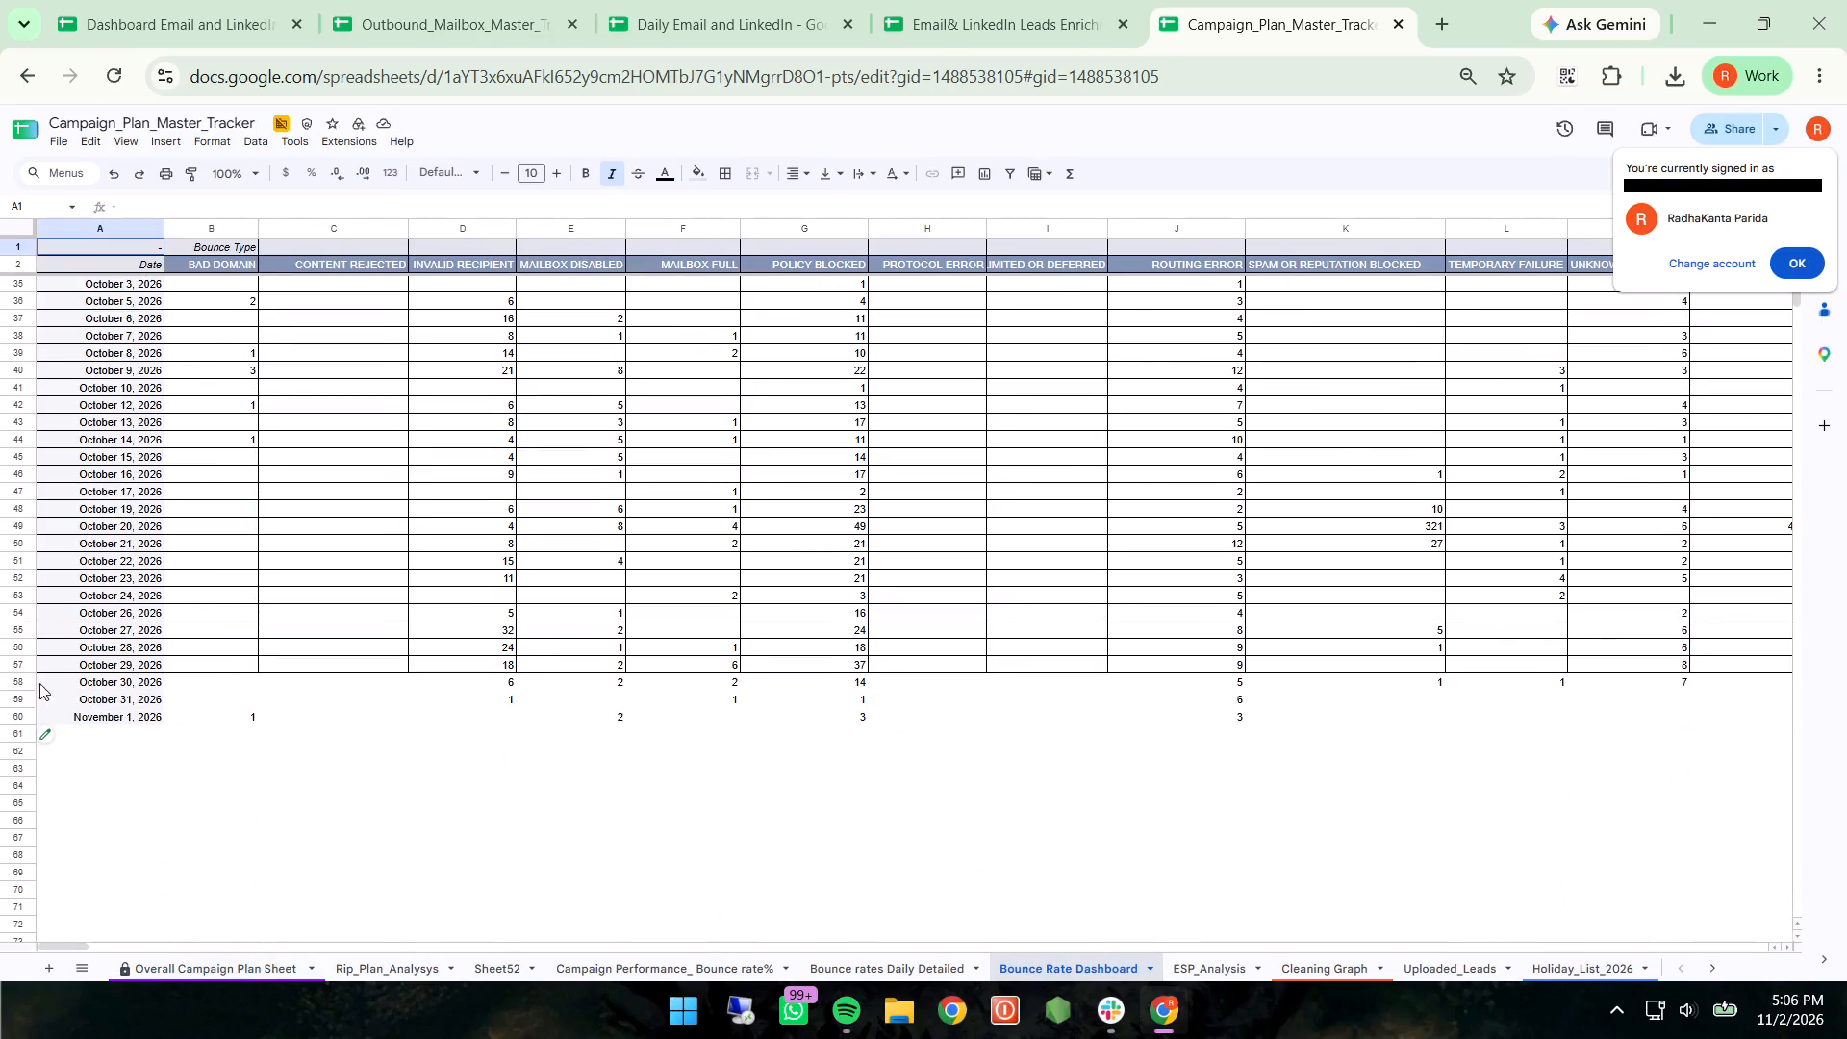
pyautogui.click(22, 663)
pyautogui.click(193, 167)
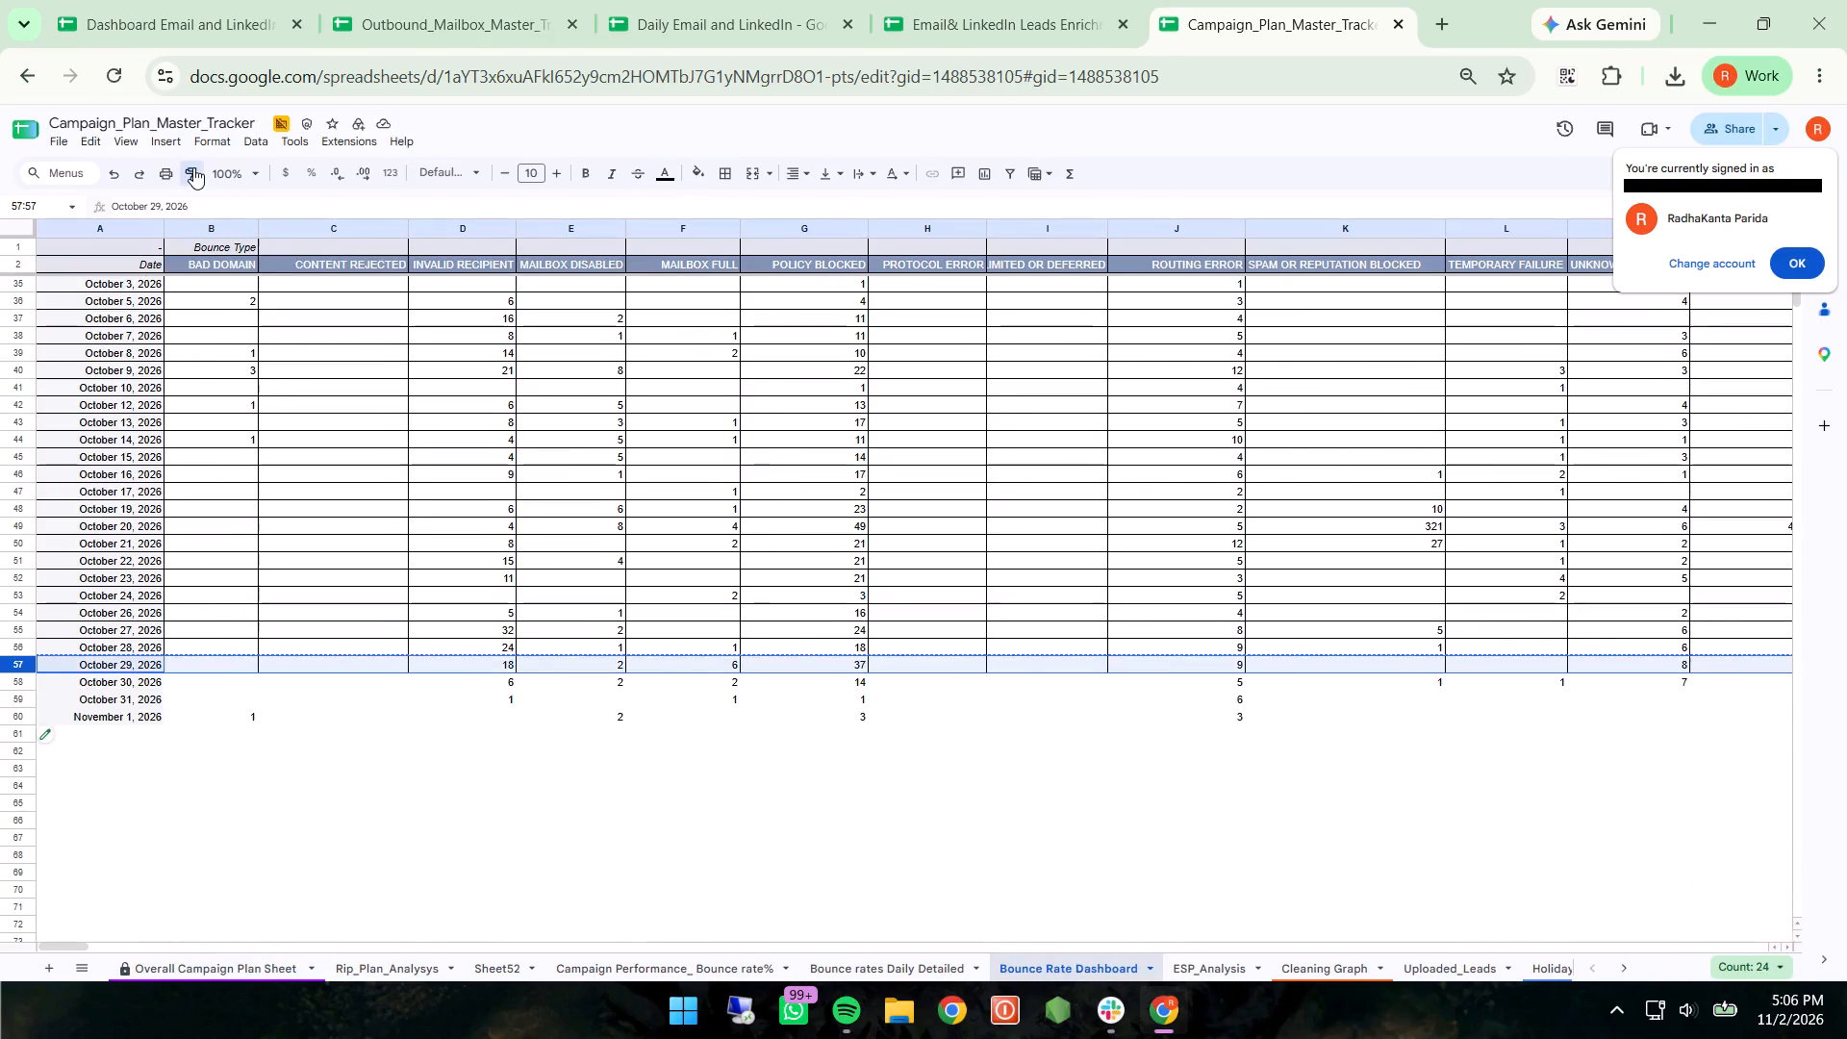
pyautogui.moveTo(21, 683); pyautogui.dragTo(21, 719)
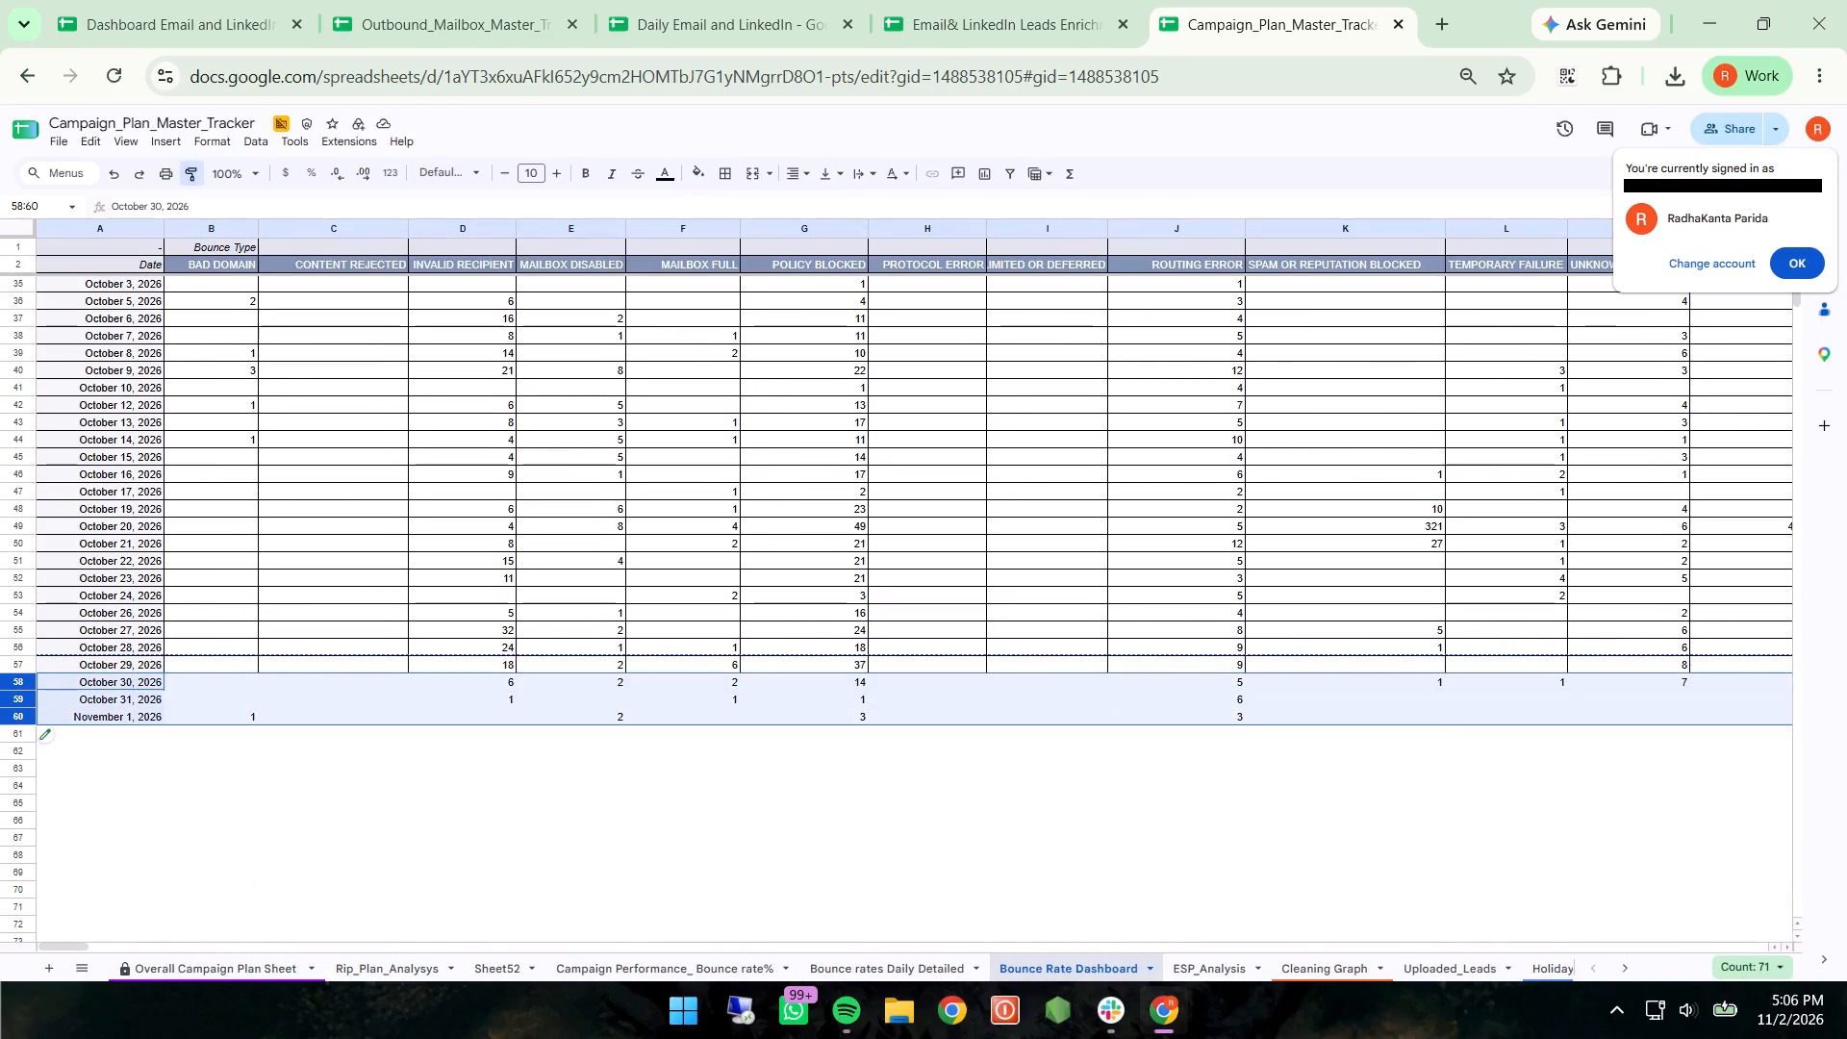
pyautogui.click(656, 763)
# Move the Bounce Type by Campaign chart down to start at about row 99, clear of the campaign bounce table.
pyautogui.hscroll(-5, 656, 763)
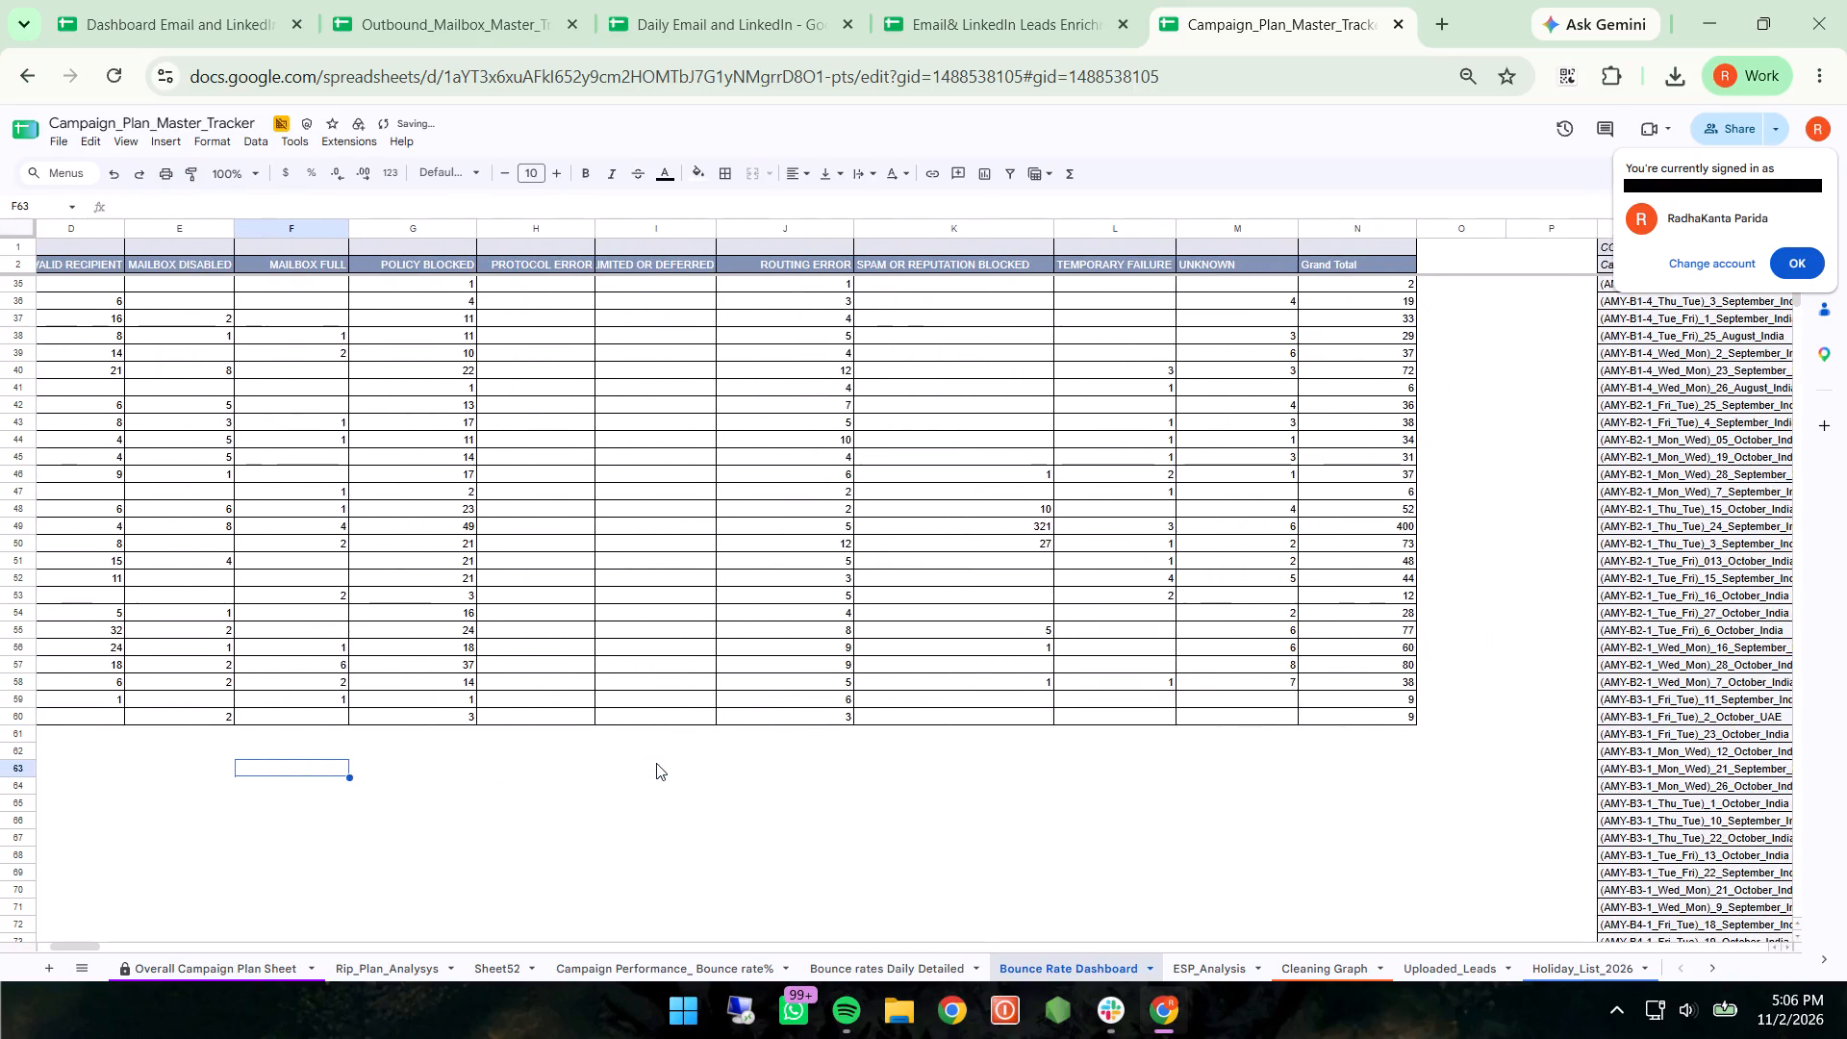
pyautogui.hscroll(5, 656, 763)
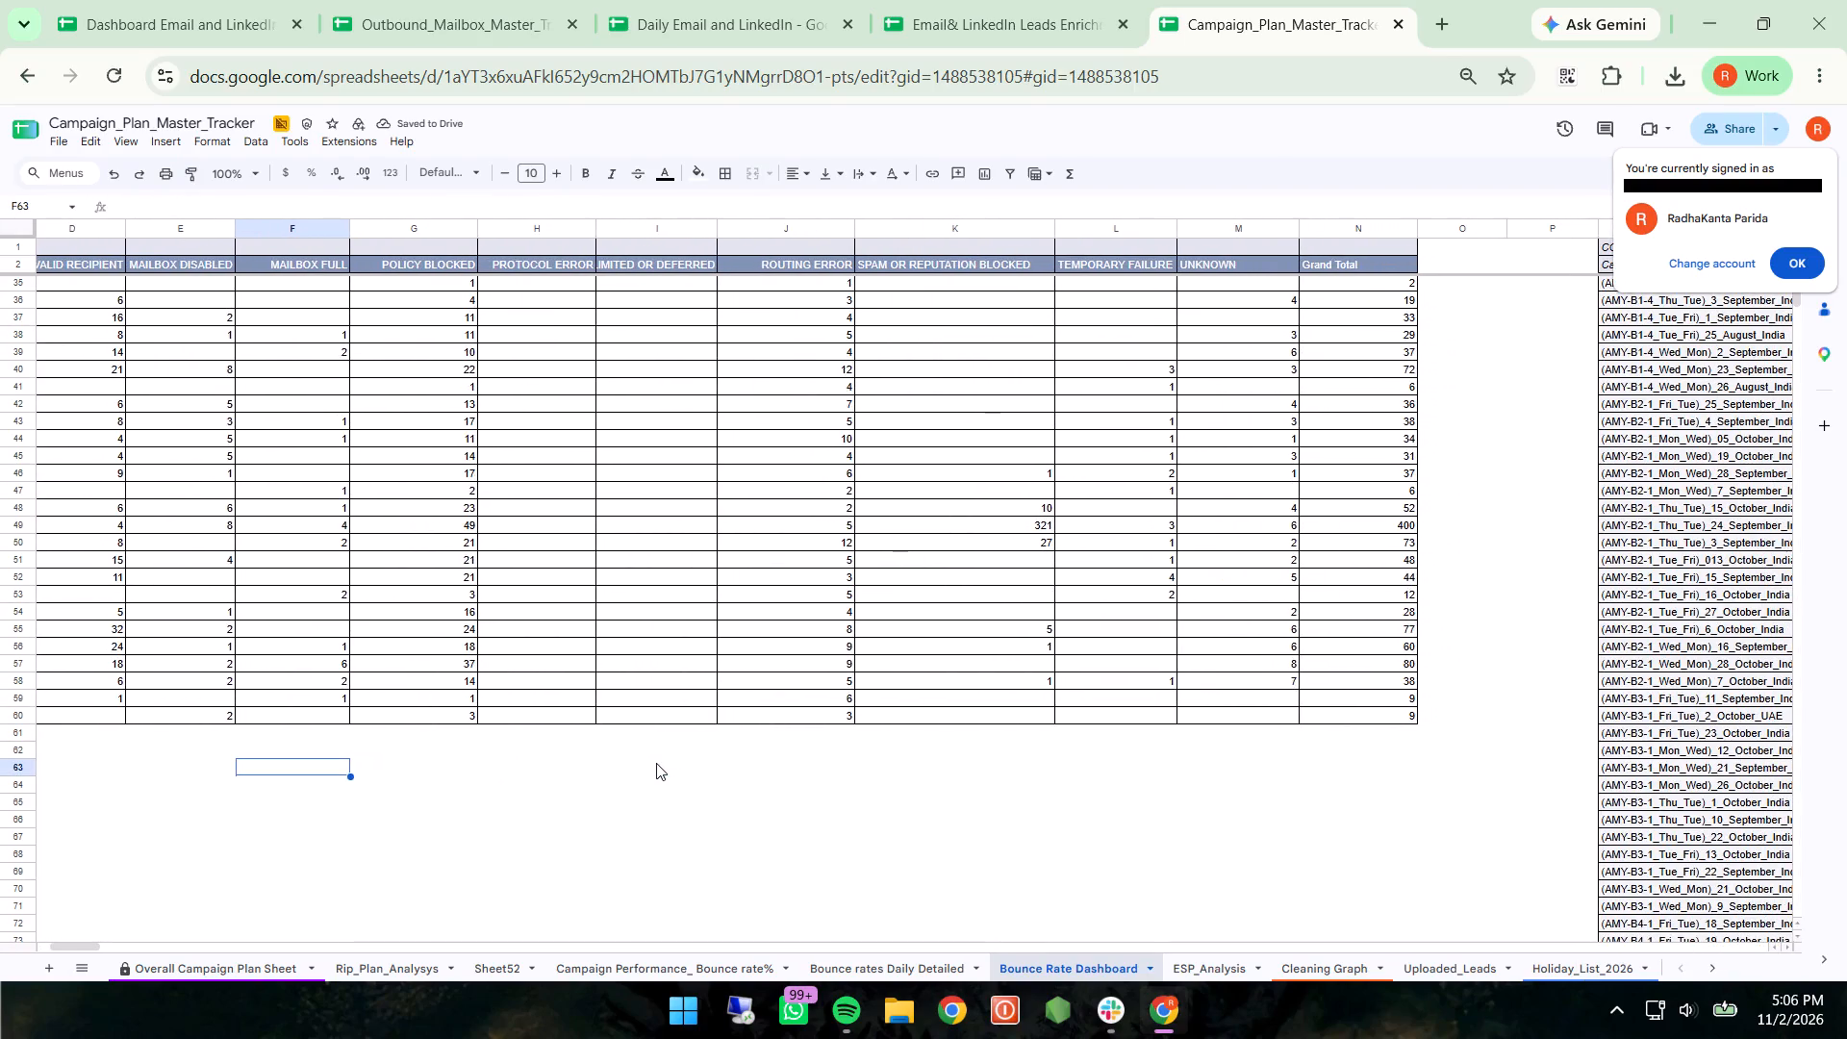
pyautogui.hscroll(-8, 656, 763)
pyautogui.scroll(-3, 656, 763)
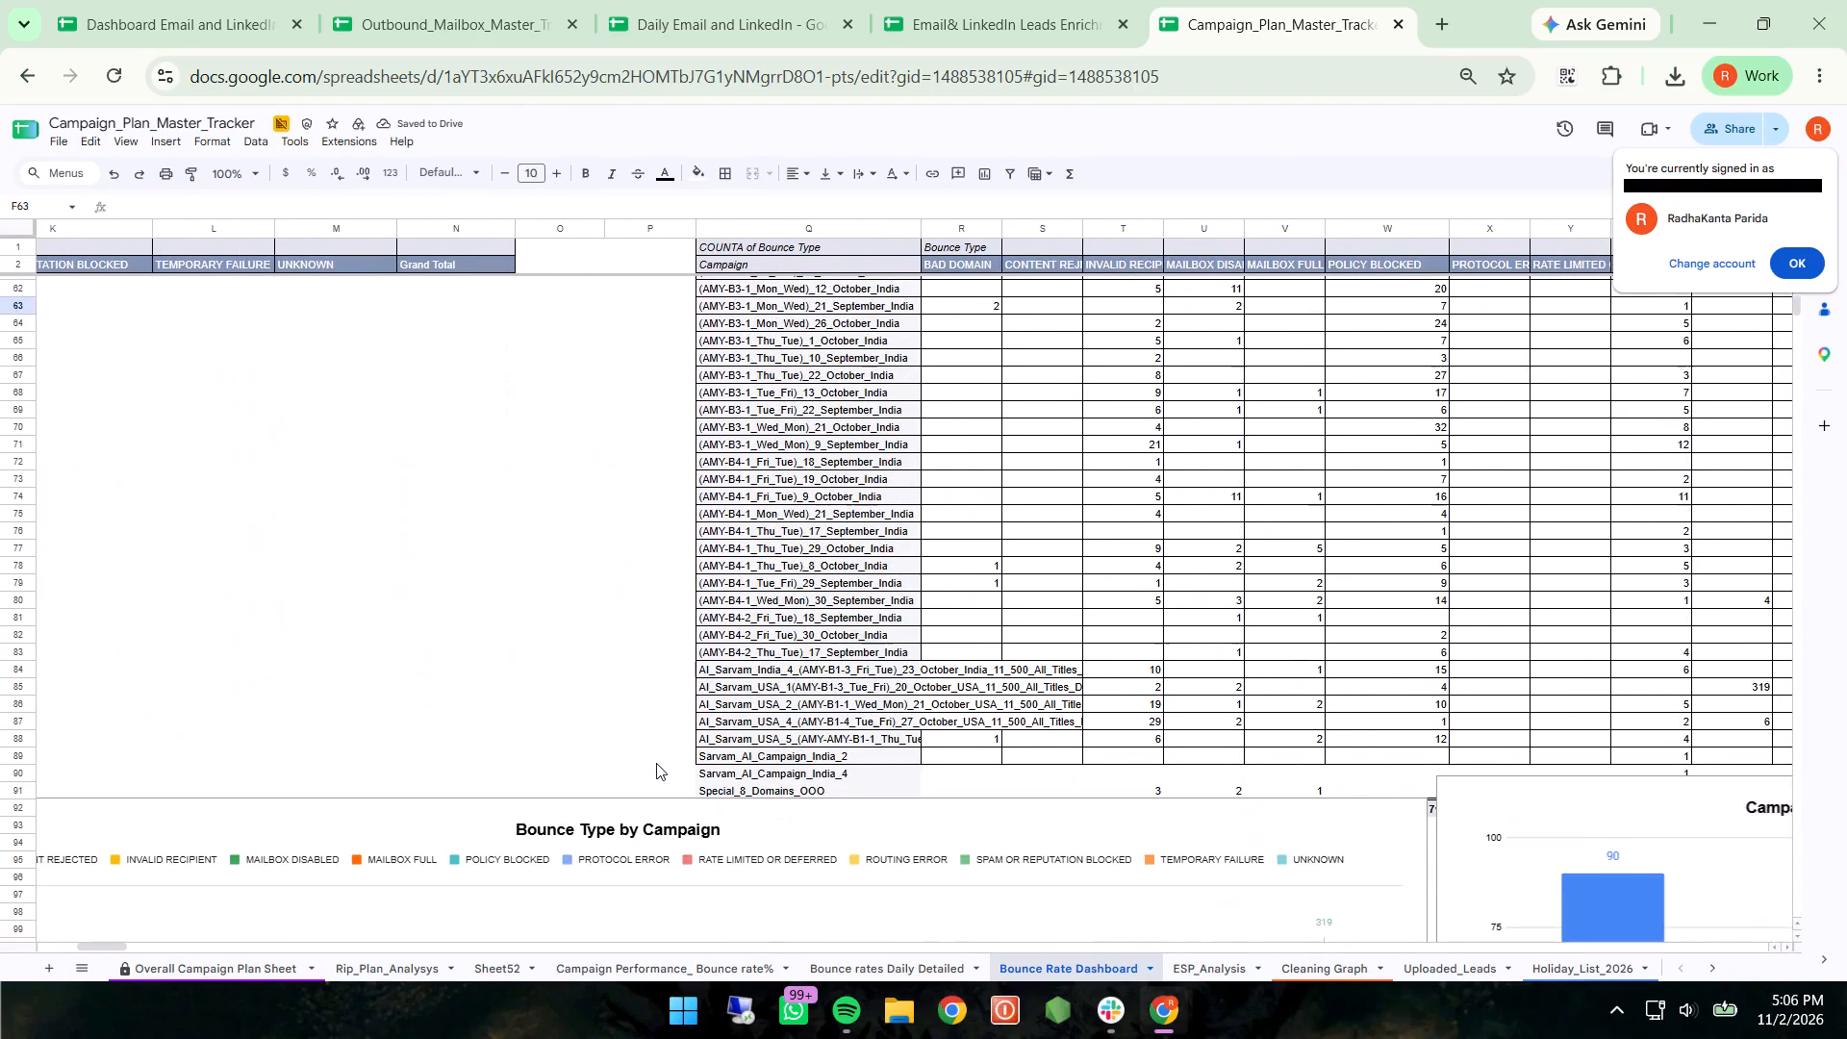
pyautogui.scroll(-2, 722, 757)
pyautogui.click(735, 646)
pyautogui.moveTo(735, 646); pyautogui.dragTo(743, 777)
# In the campaign bounce-type table, copy the Sarvam_AI_Campaign_India_2 row's formatting, through Grand Total, onto the Sarvam_AI_Campaign_India_4 and Special_8_Domains_OOO rows.
pyautogui.scroll(1, 797, 422)
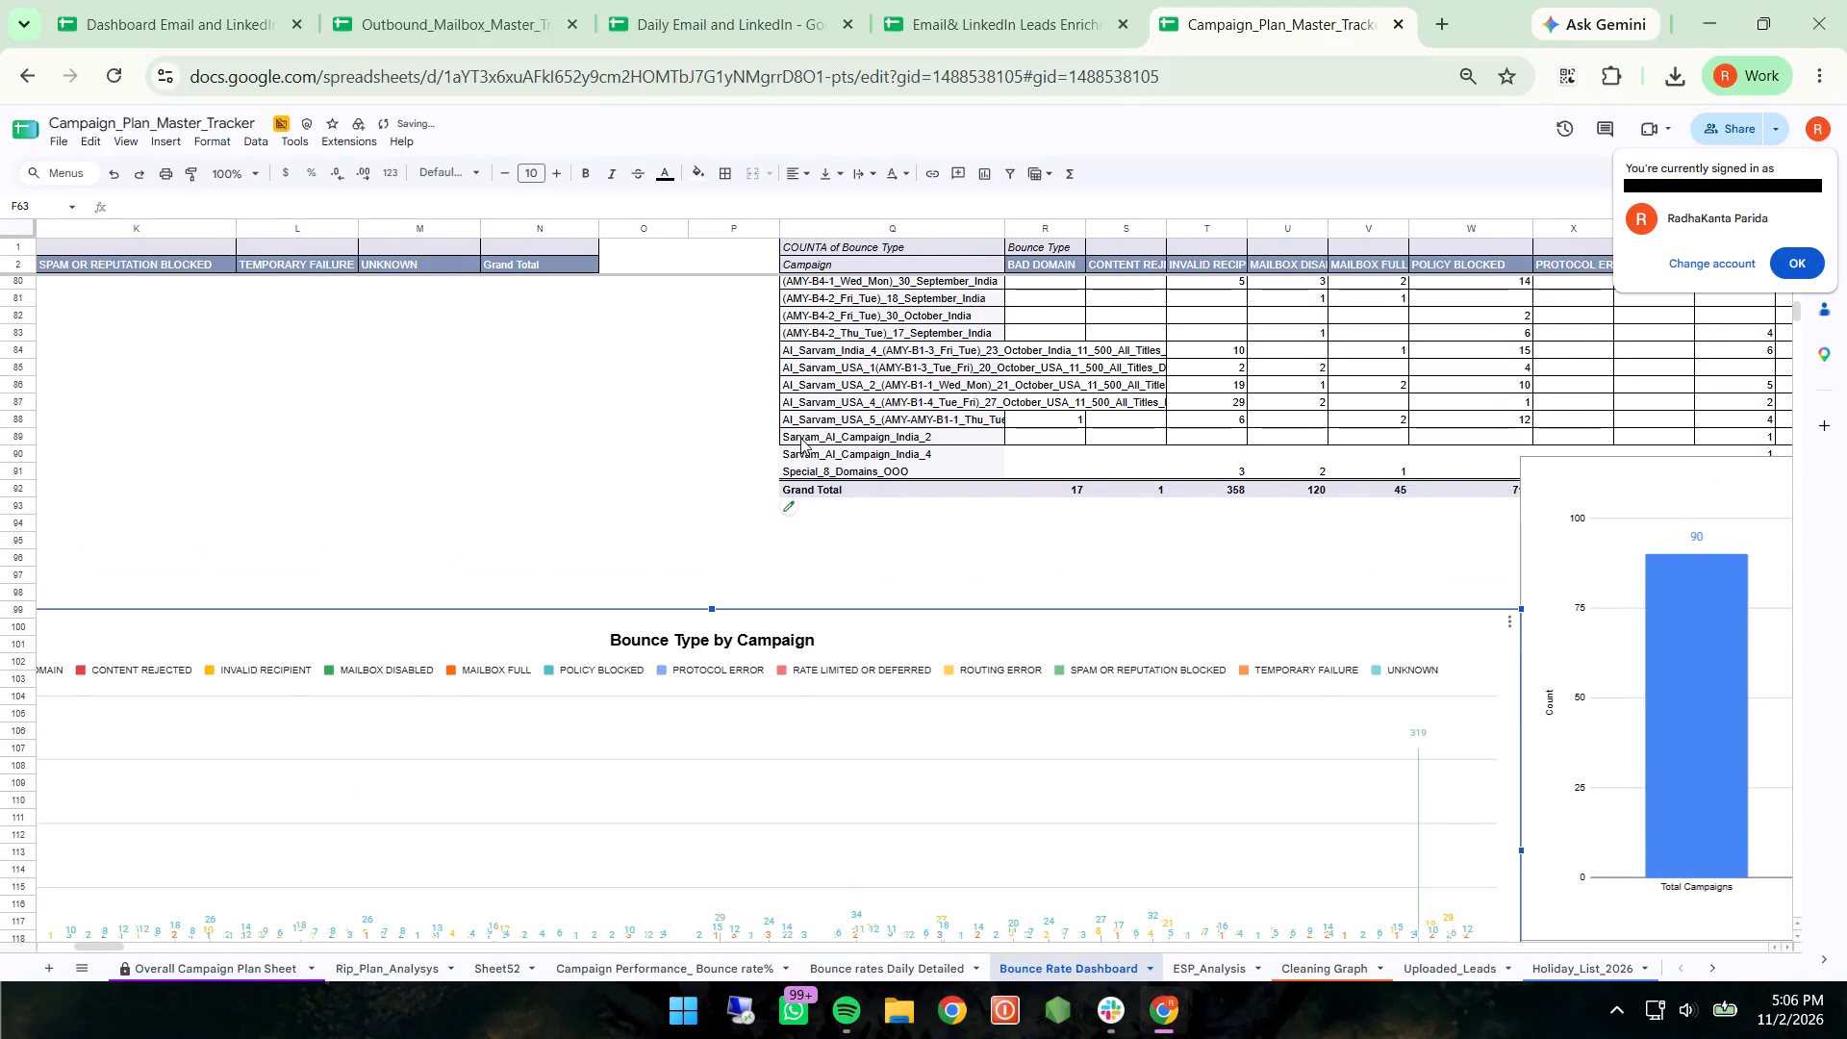
pyautogui.click(800, 438)
pyautogui.hscroll(-1, 800, 438)
pyautogui.hotkey('shift', 'Right')
pyautogui.hotkey('shift', 'Right')
pyautogui.hotkey('shift', 'Right')
pyautogui.hotkey('shift', 'Right')
pyautogui.hotkey('shift', 'Right')
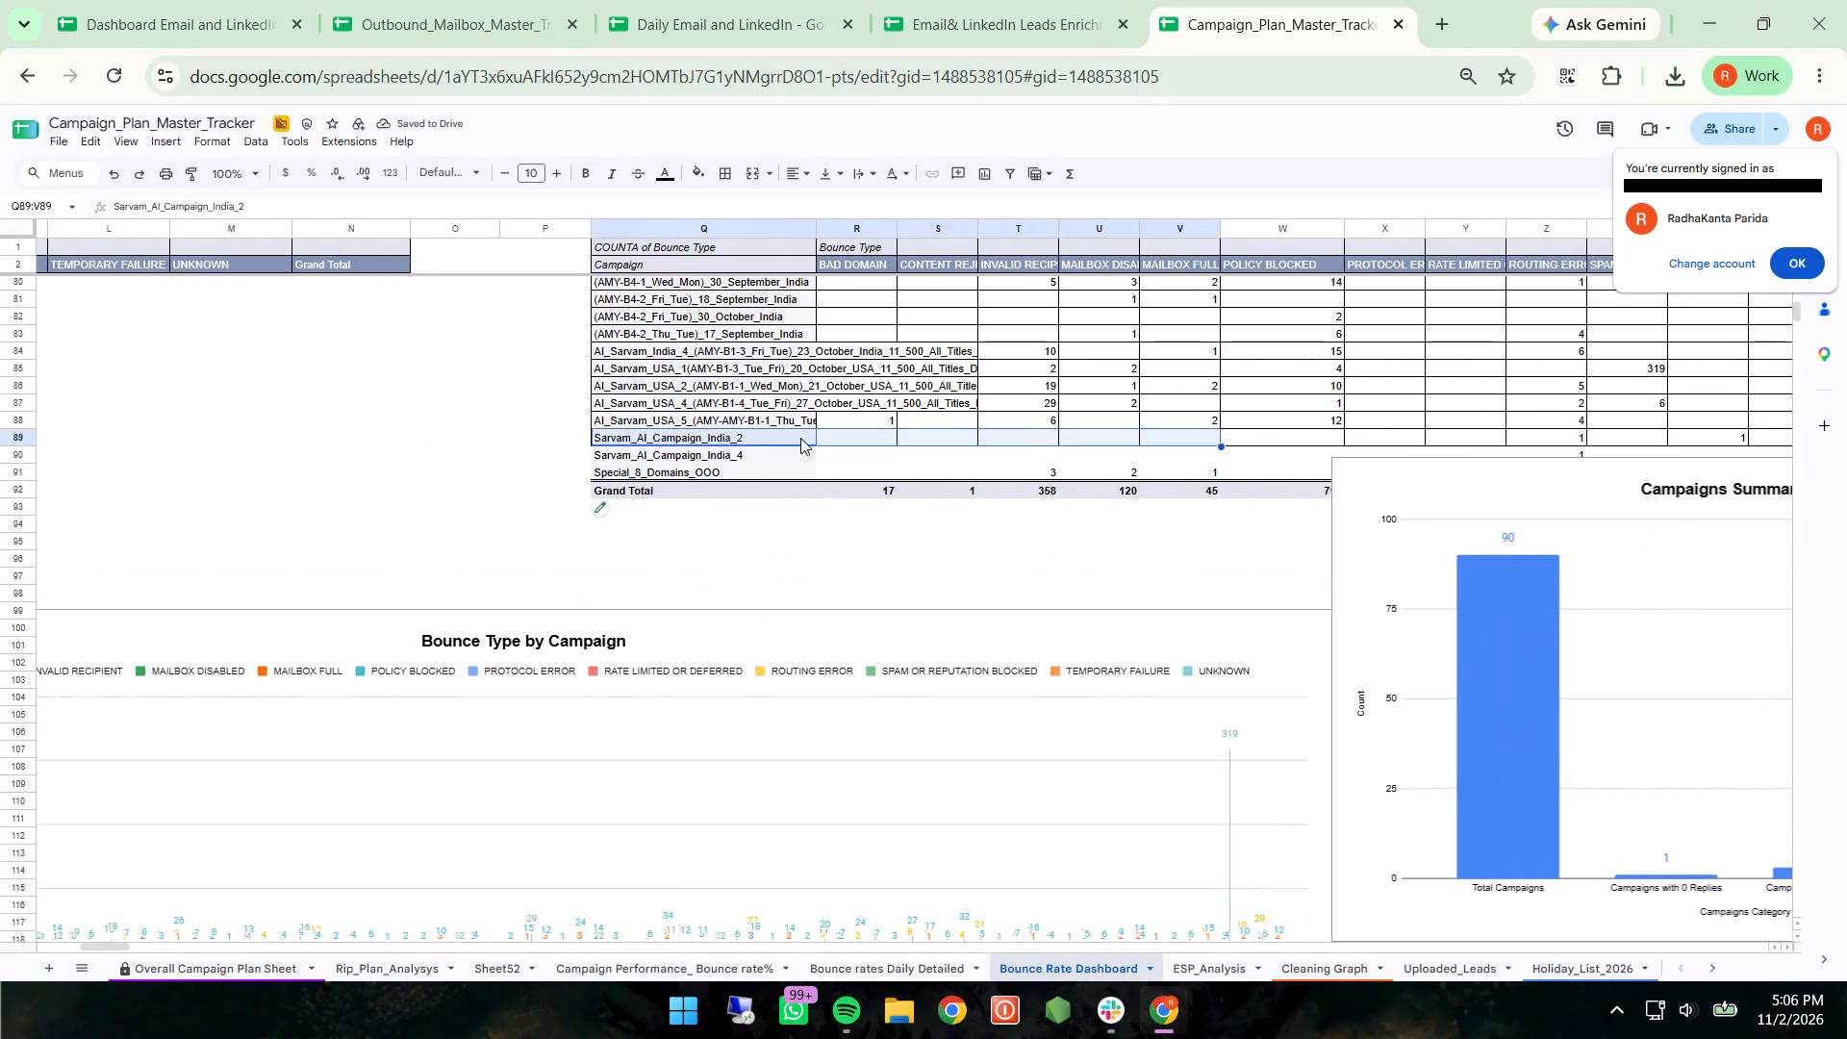
pyautogui.hotkey('shift', 'Right')
pyautogui.hotkey('shift', 'Right')
pyautogui.hotkey('shift', 'Right')
pyautogui.hotkey('shift', 'Right')
pyautogui.hotkey('shift', 'Right')
pyautogui.hscroll(-4, 800, 438)
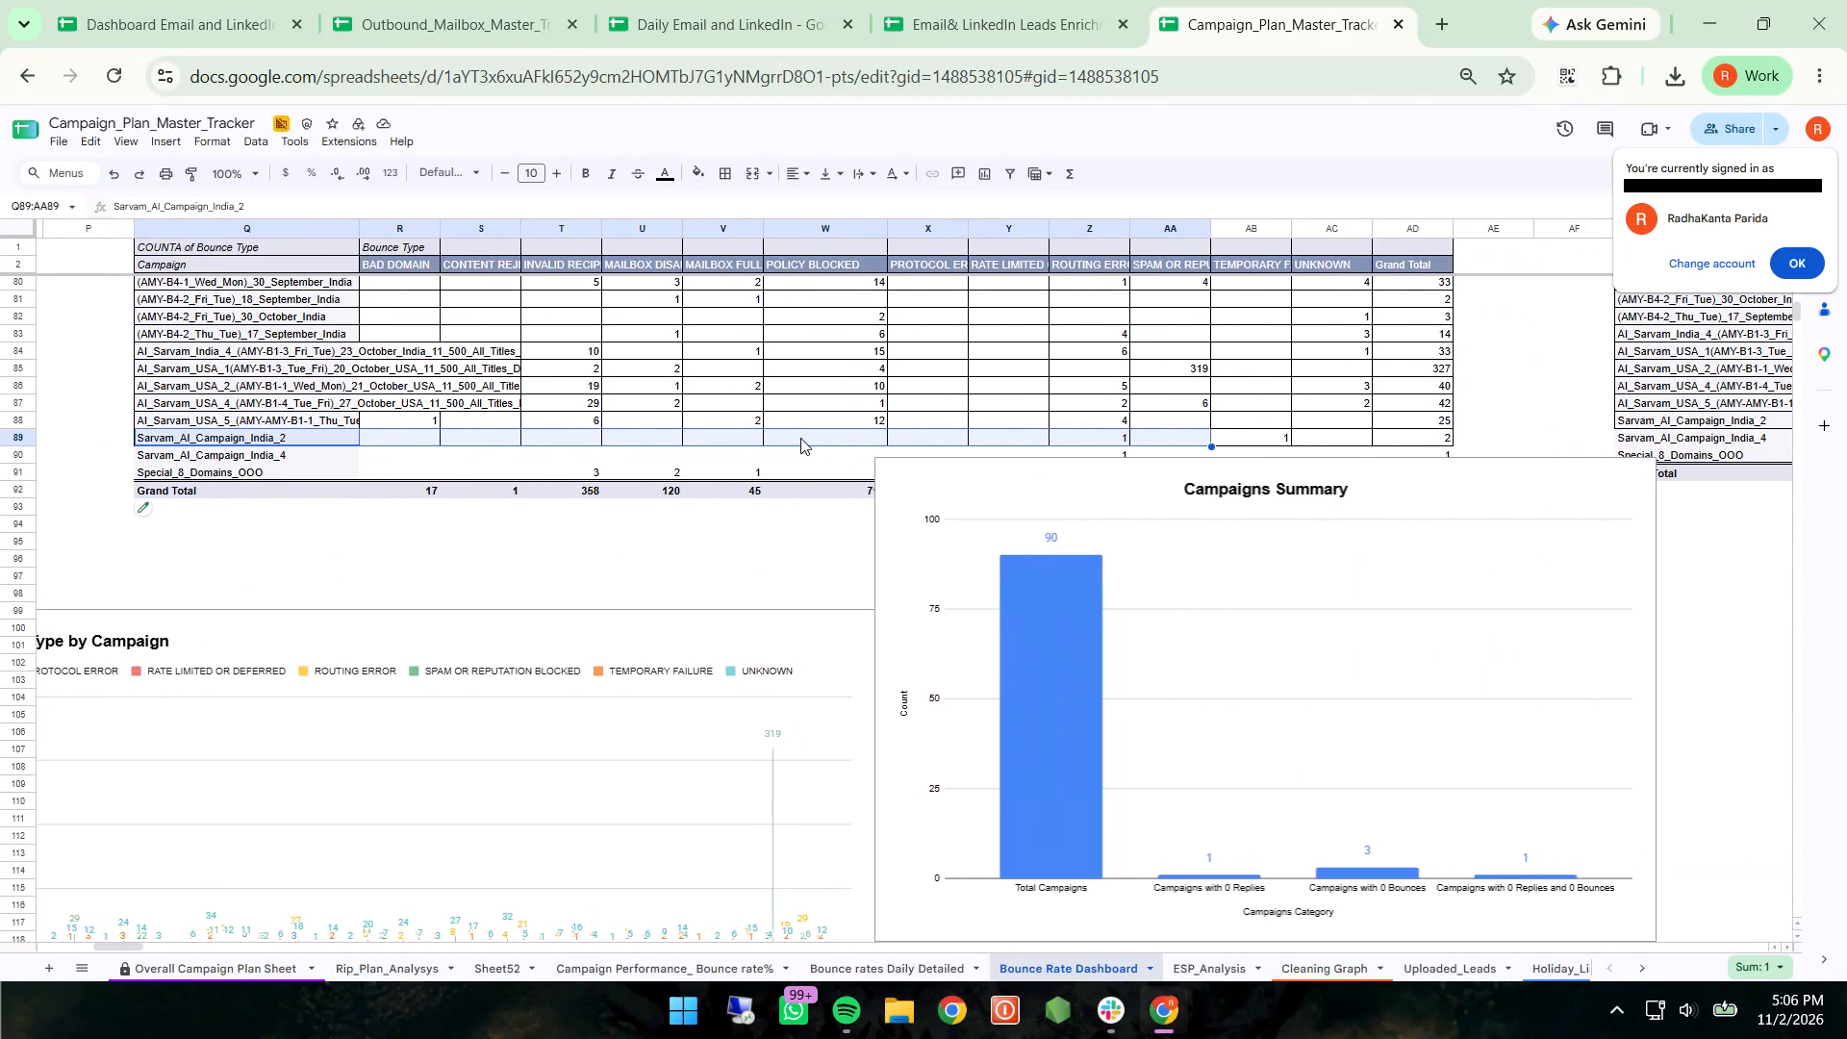
pyautogui.hotkey('shift', 'Right')
pyautogui.hotkey('shift', 'Right')
pyautogui.hotkey('shift', 'Right')
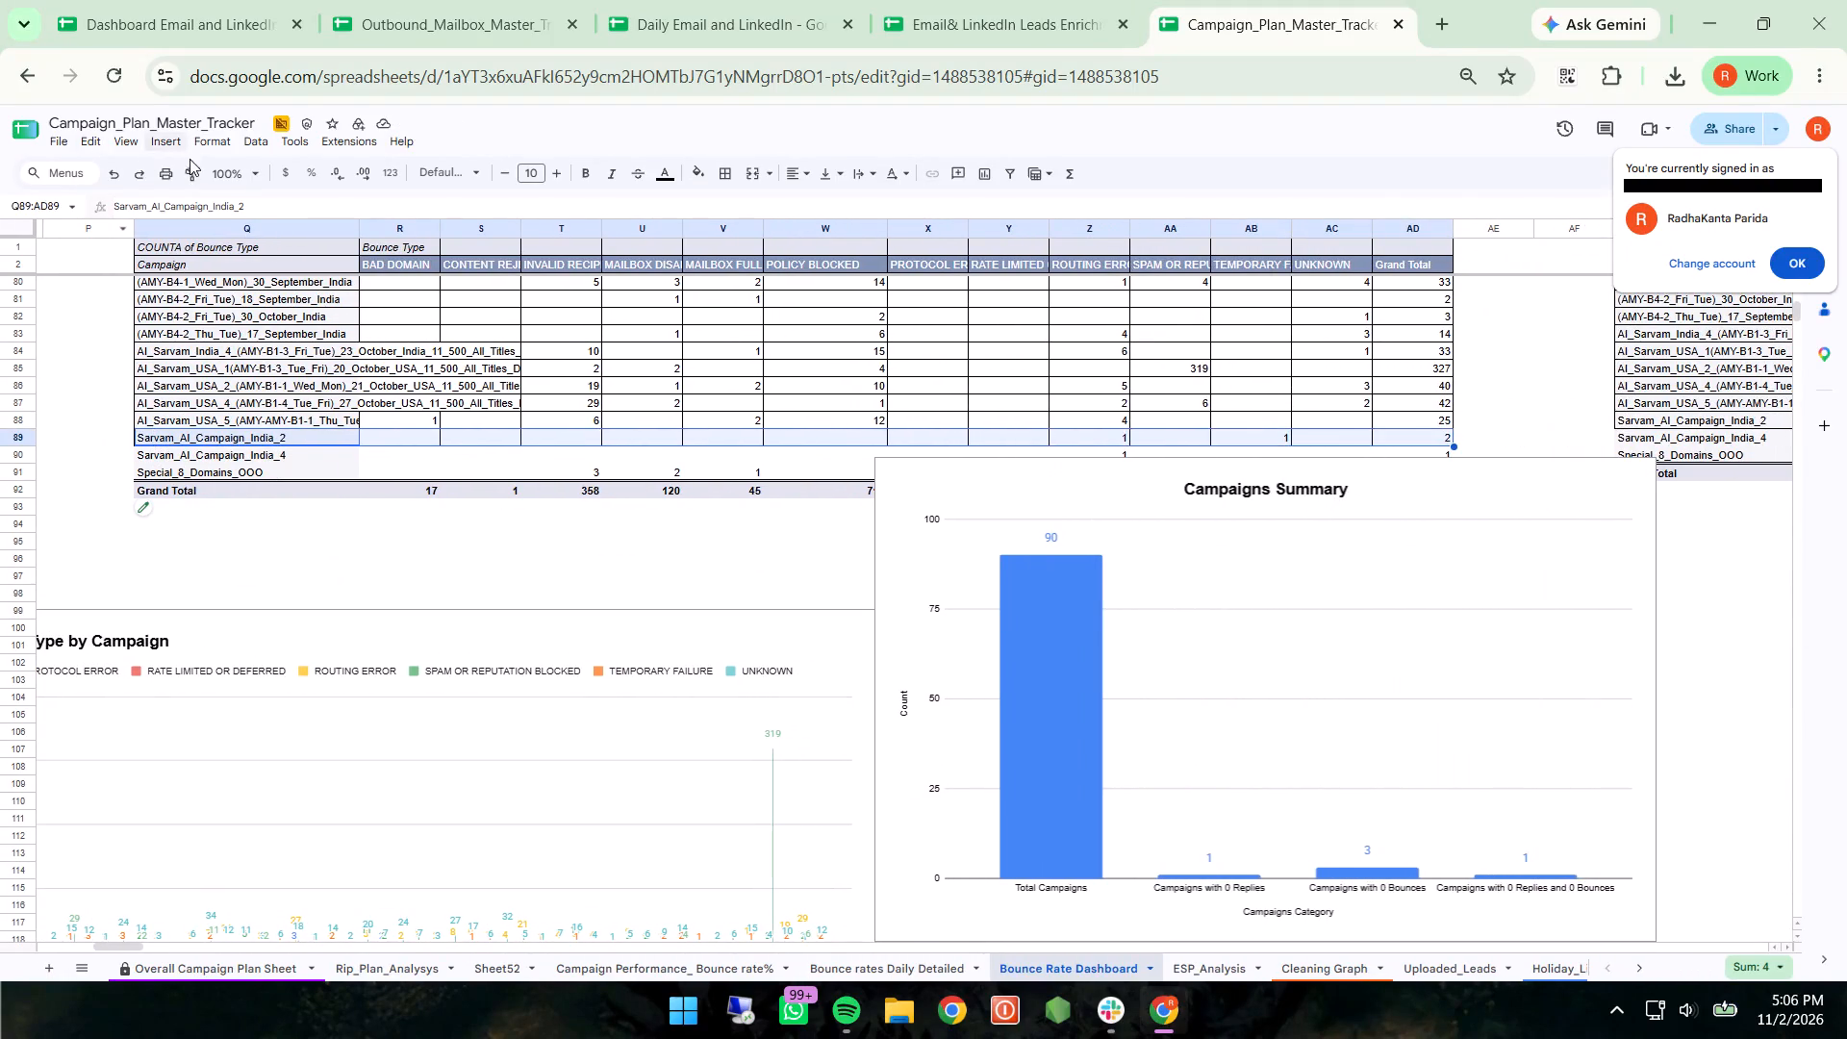
pyautogui.click(191, 170)
pyautogui.moveTo(237, 459); pyautogui.dragTo(238, 469)
pyautogui.click(493, 561)
# Move the Campaigns Summary chart down to start at about row 98, clear of the tables above it.
pyautogui.hscroll(-2, 493, 561)
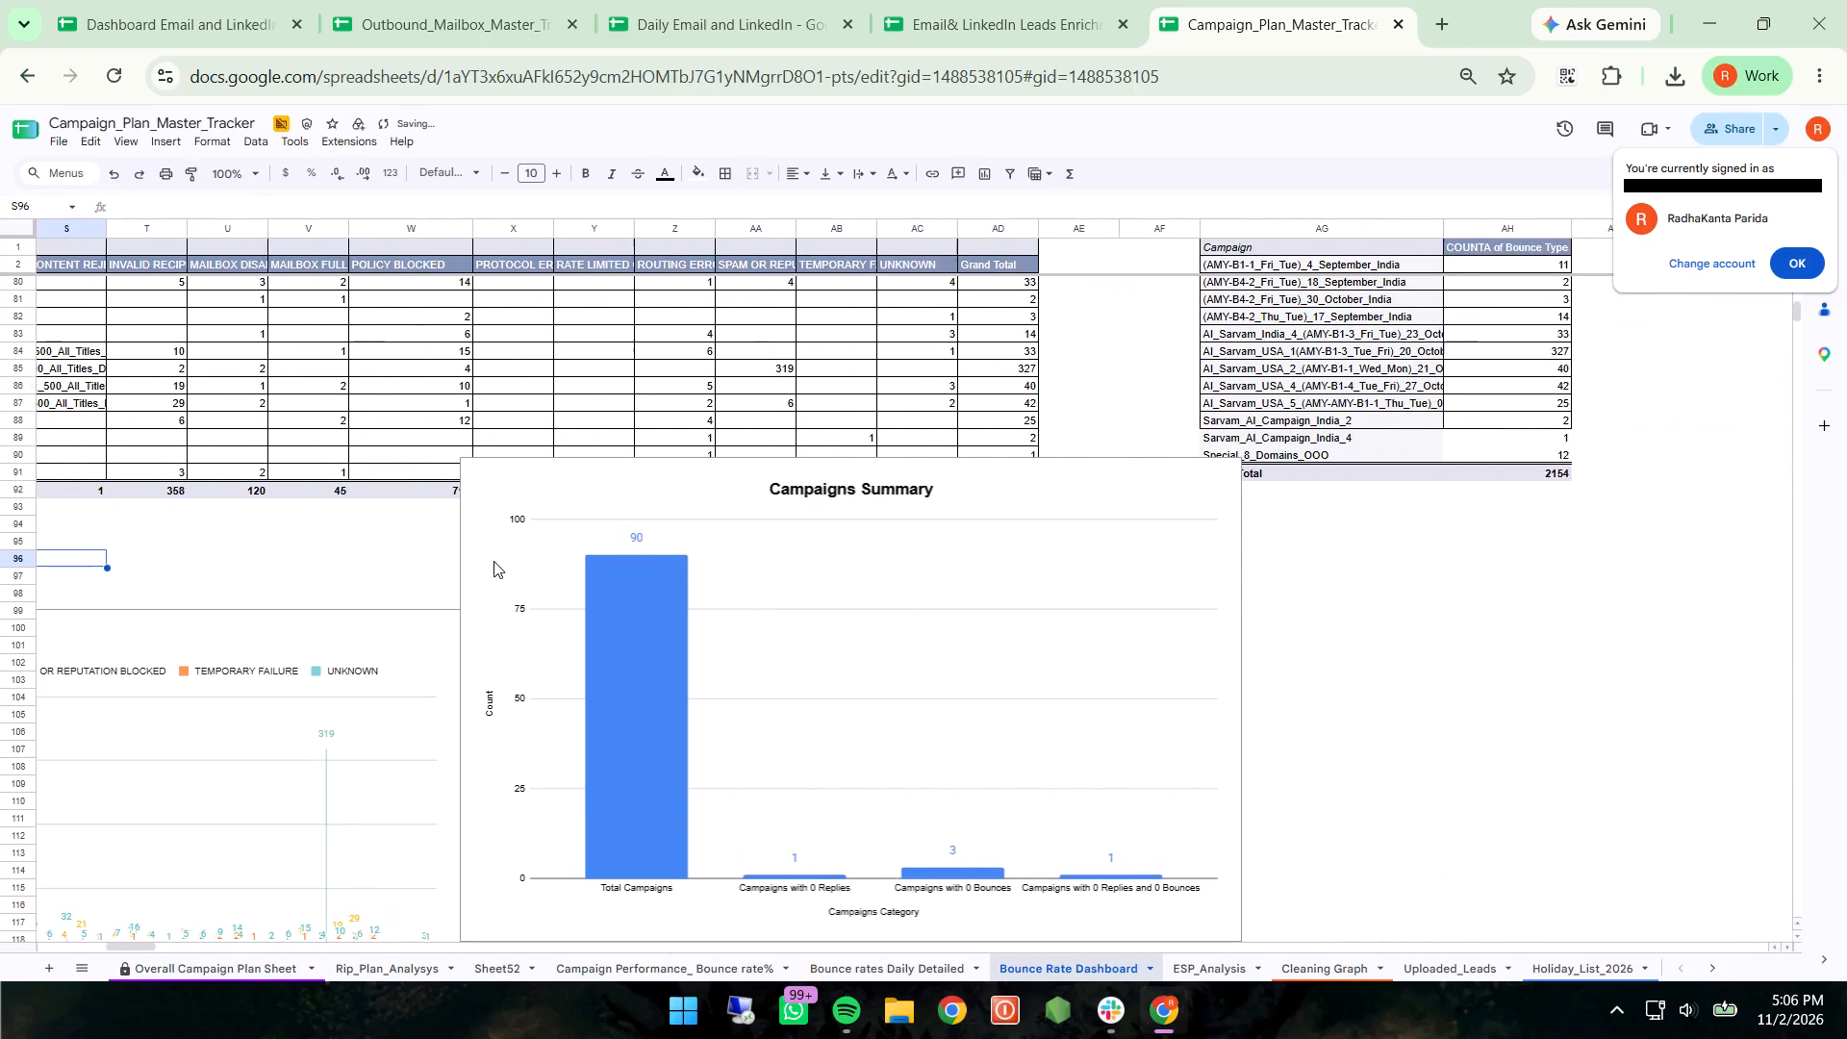
pyautogui.hscroll(-2, 493, 561)
pyautogui.click(952, 643)
pyautogui.moveTo(952, 643); pyautogui.dragTo(962, 783)
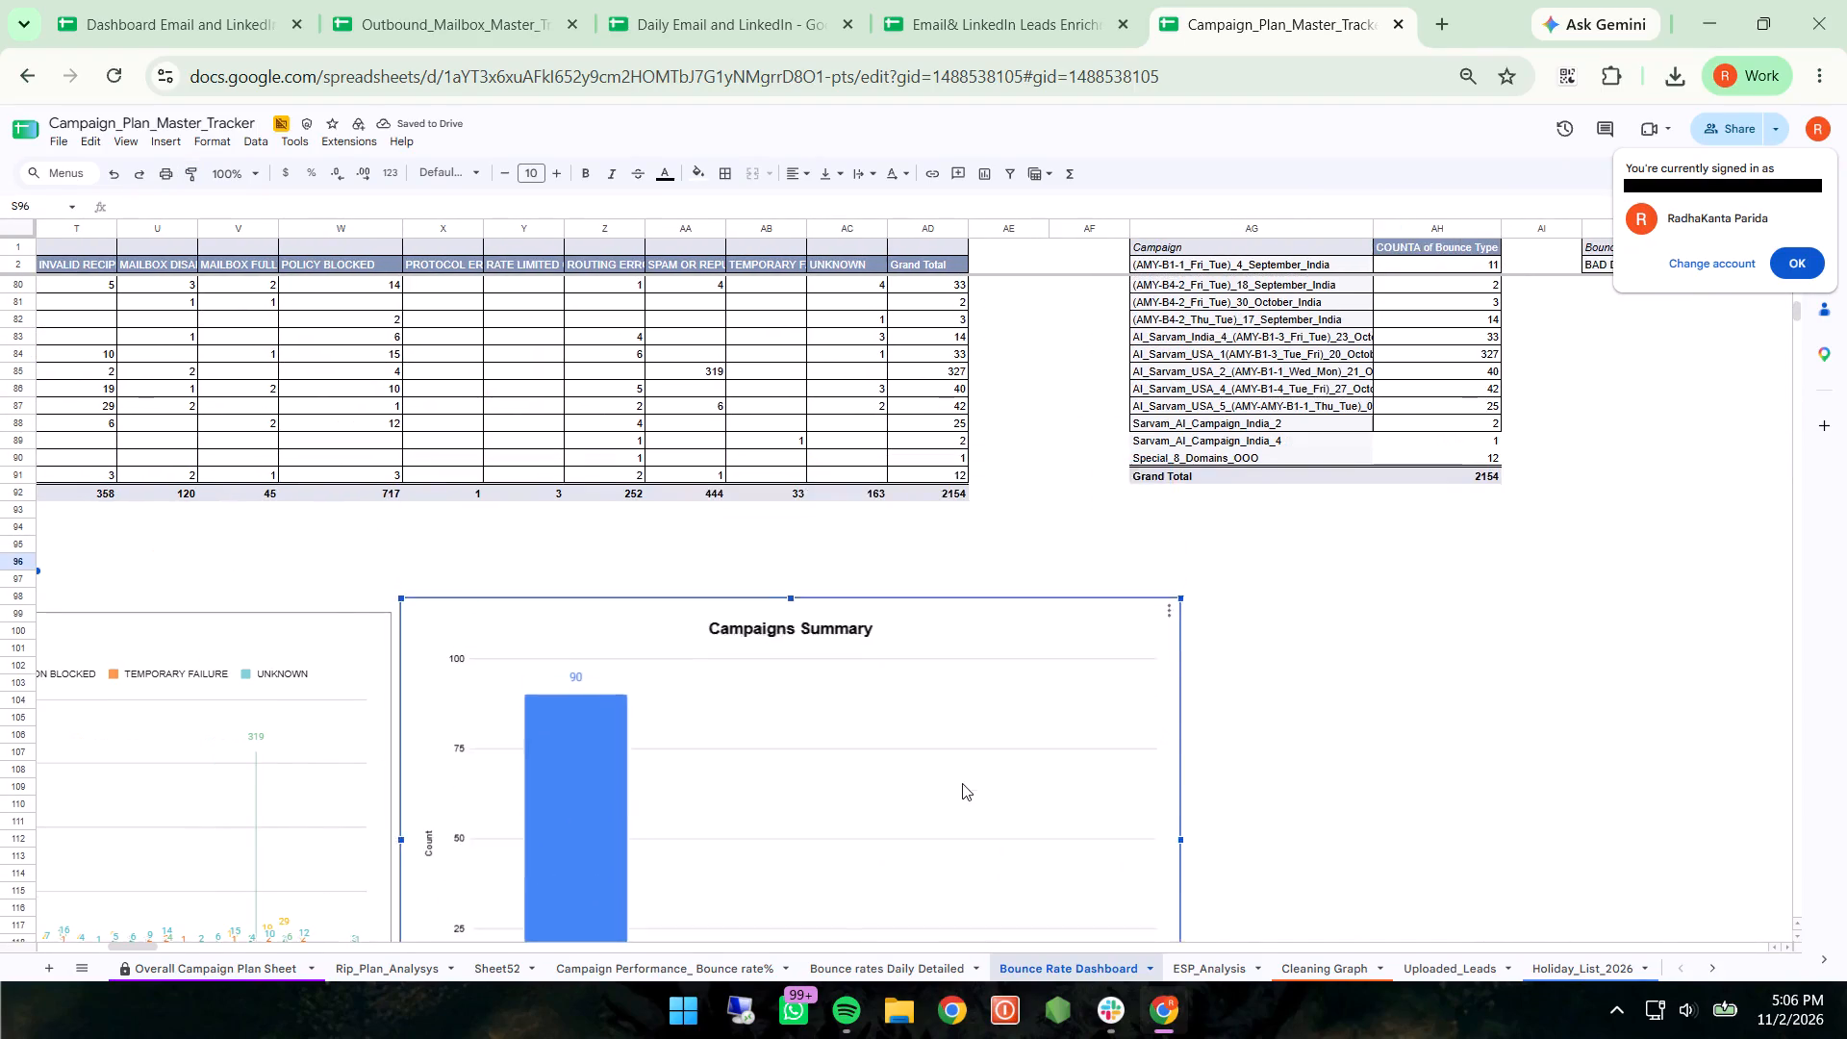
# In the two-column campaign count table, copy the Sarvam_AI_Campaign_India_2 row's formatting onto the Sarvam_AI_Campaign_India_4 and Special_8_Domains_OOO rows.
pyautogui.scroll(1, 1372, 409)
pyautogui.click(1263, 459)
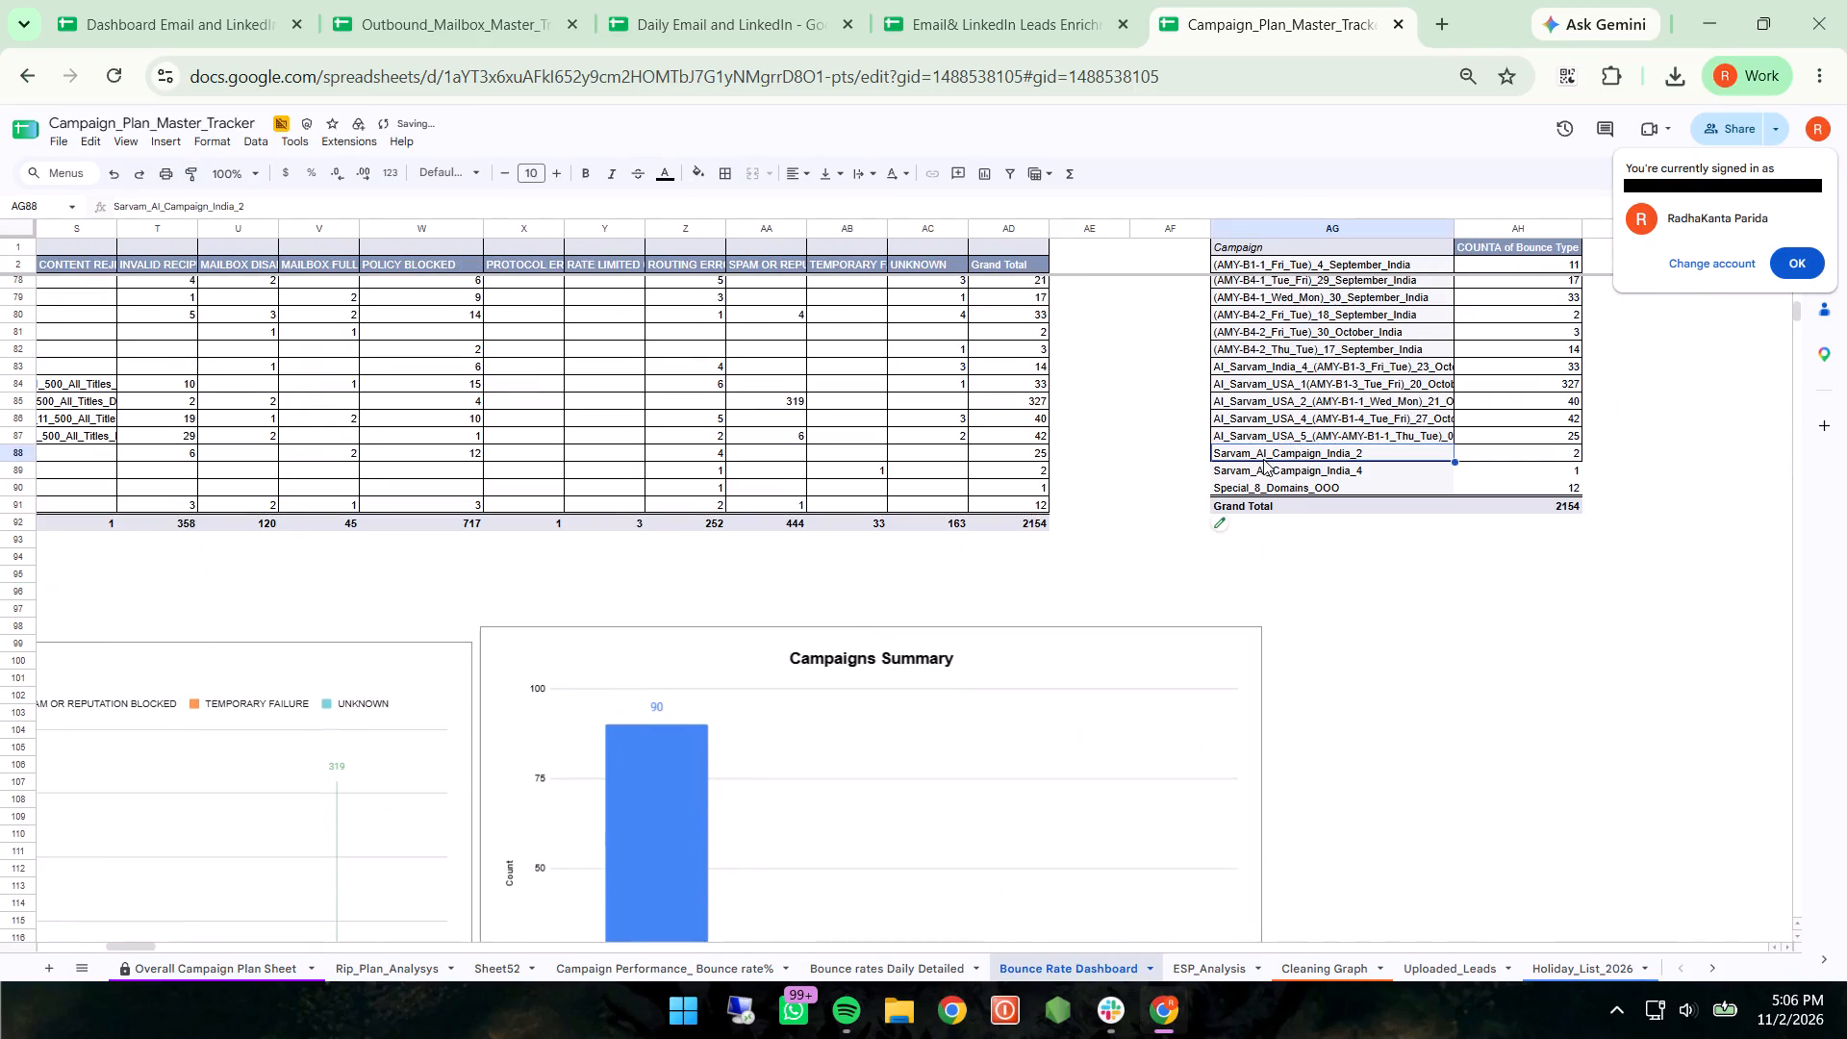
pyautogui.hotkey('shift', 'Right')
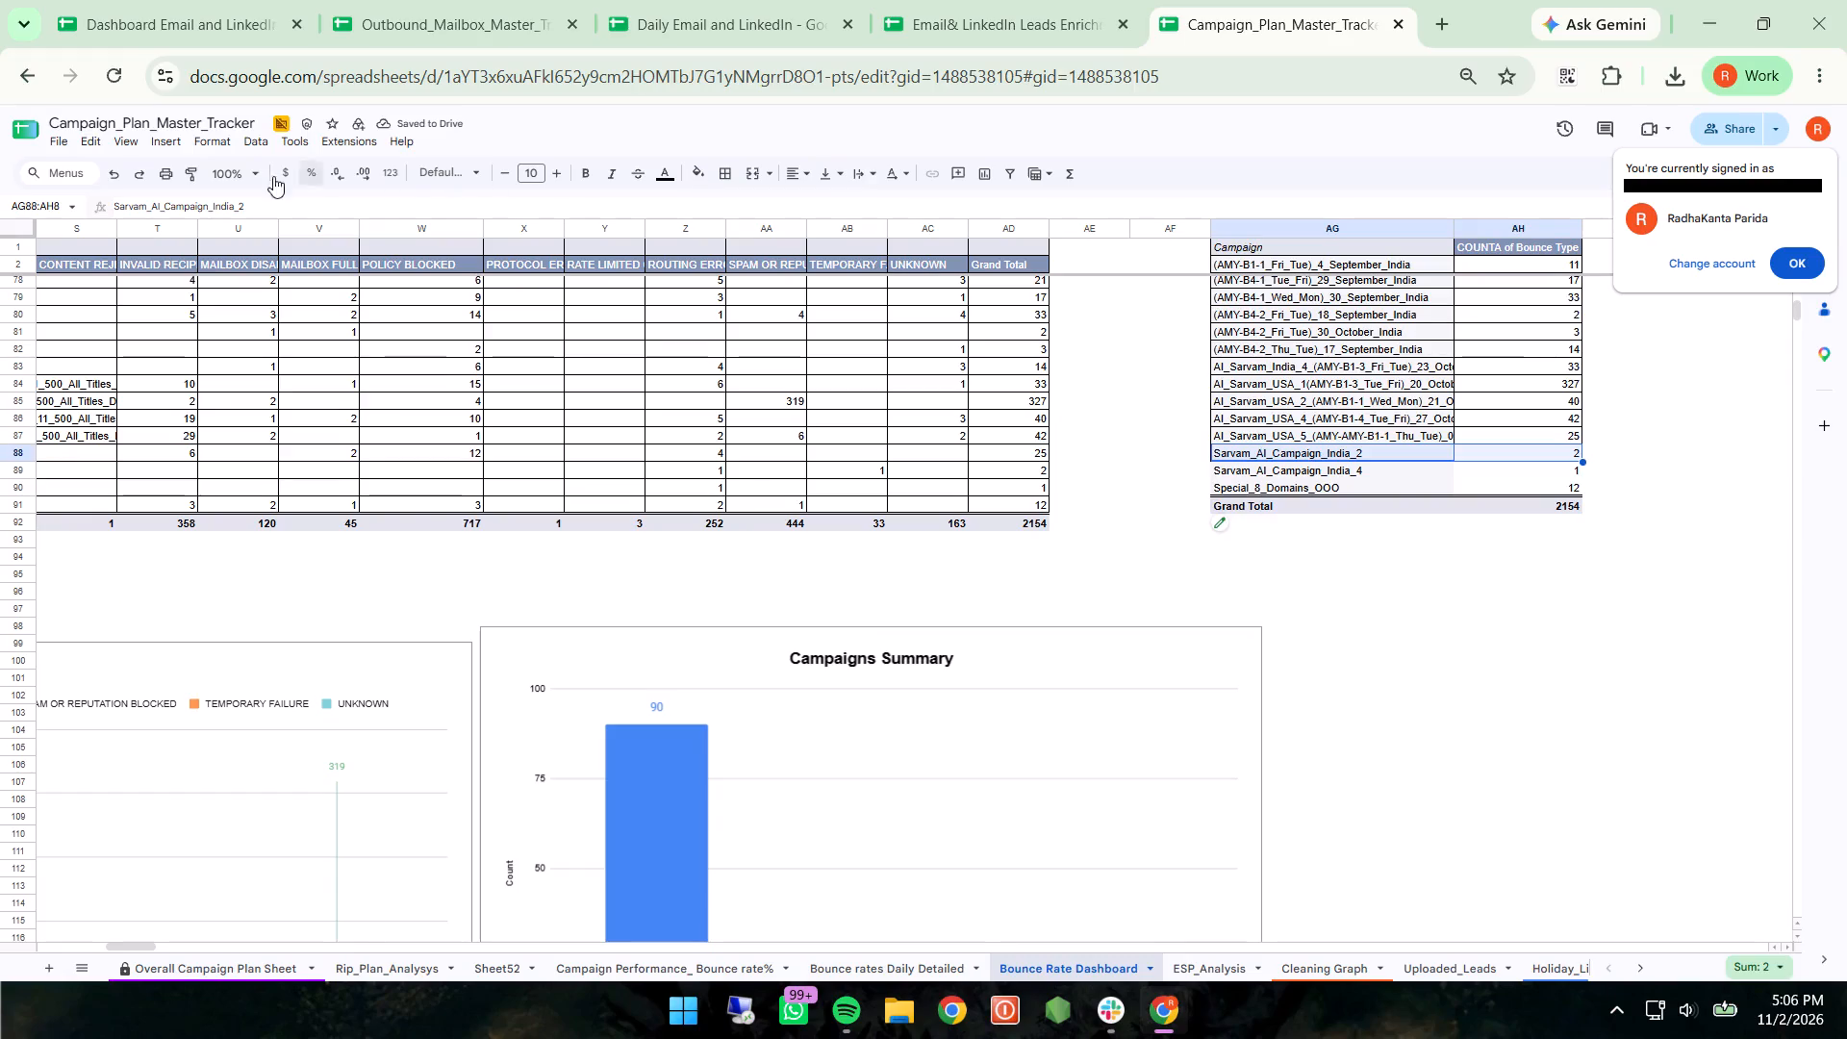
pyautogui.click(198, 172)
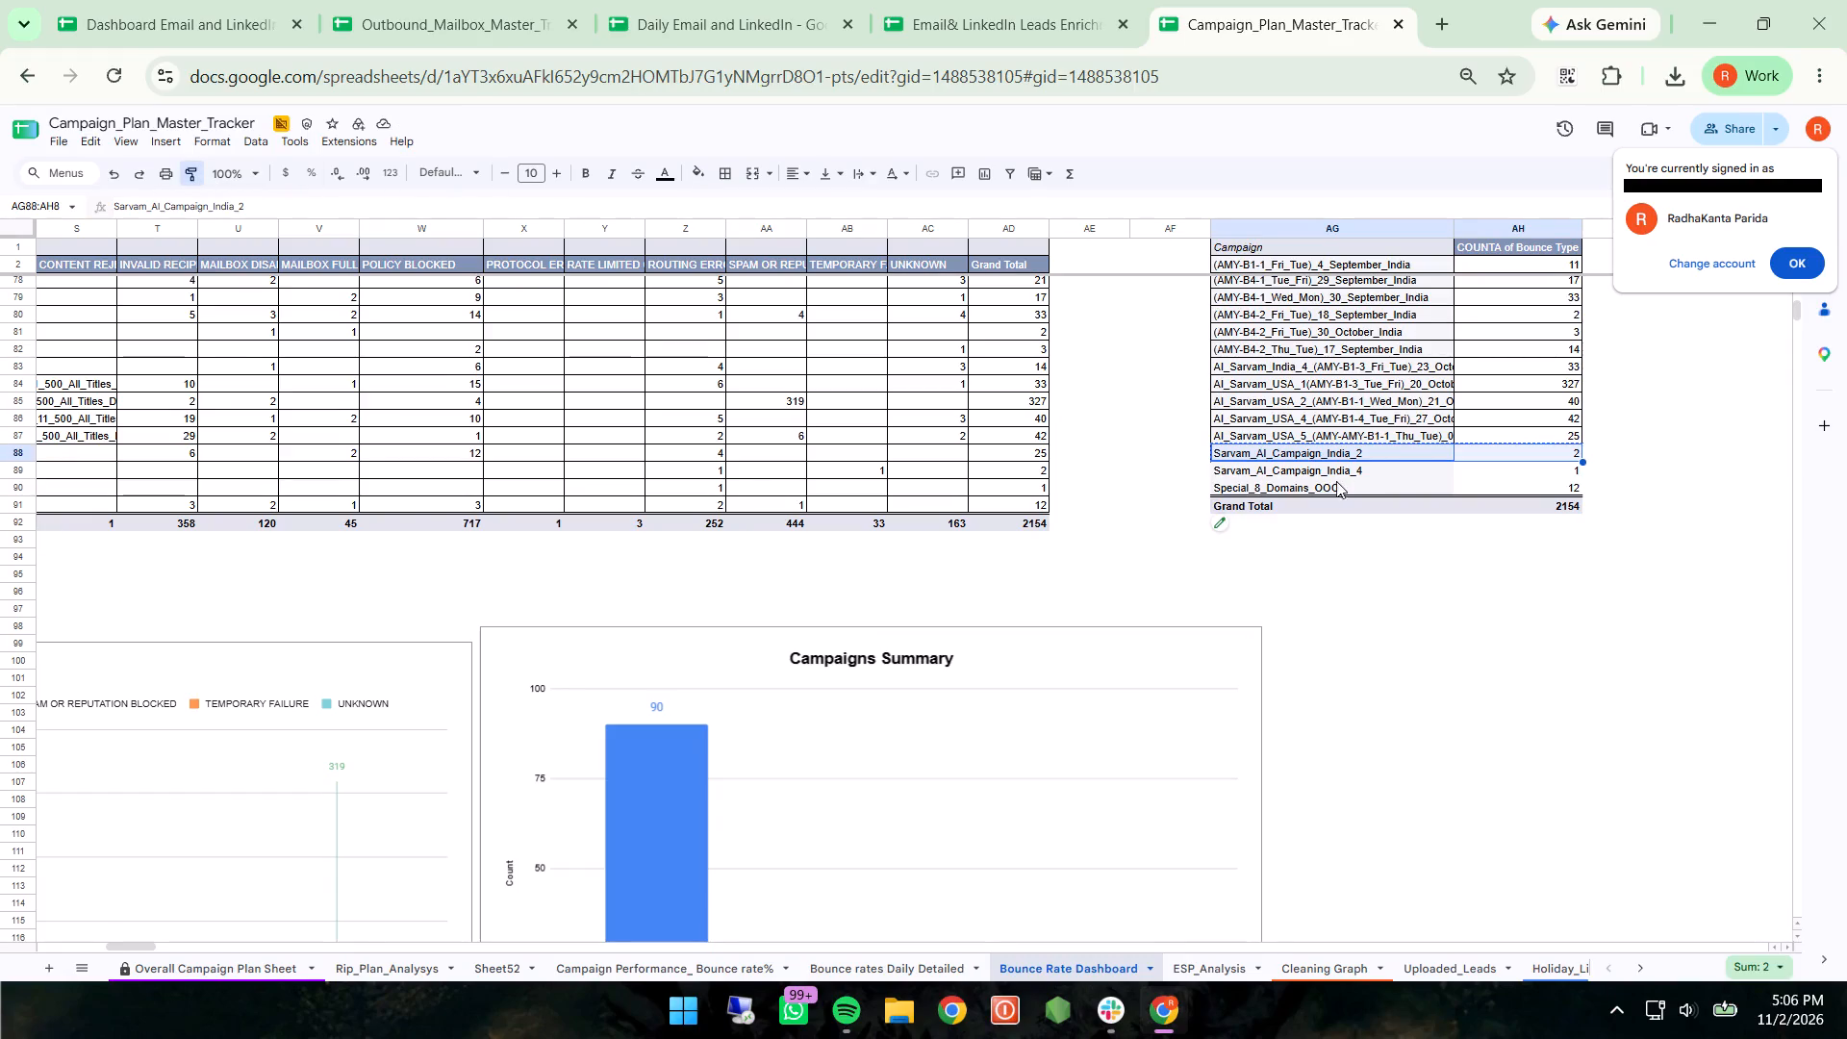
pyautogui.moveTo(1299, 467); pyautogui.dragTo(1304, 481)
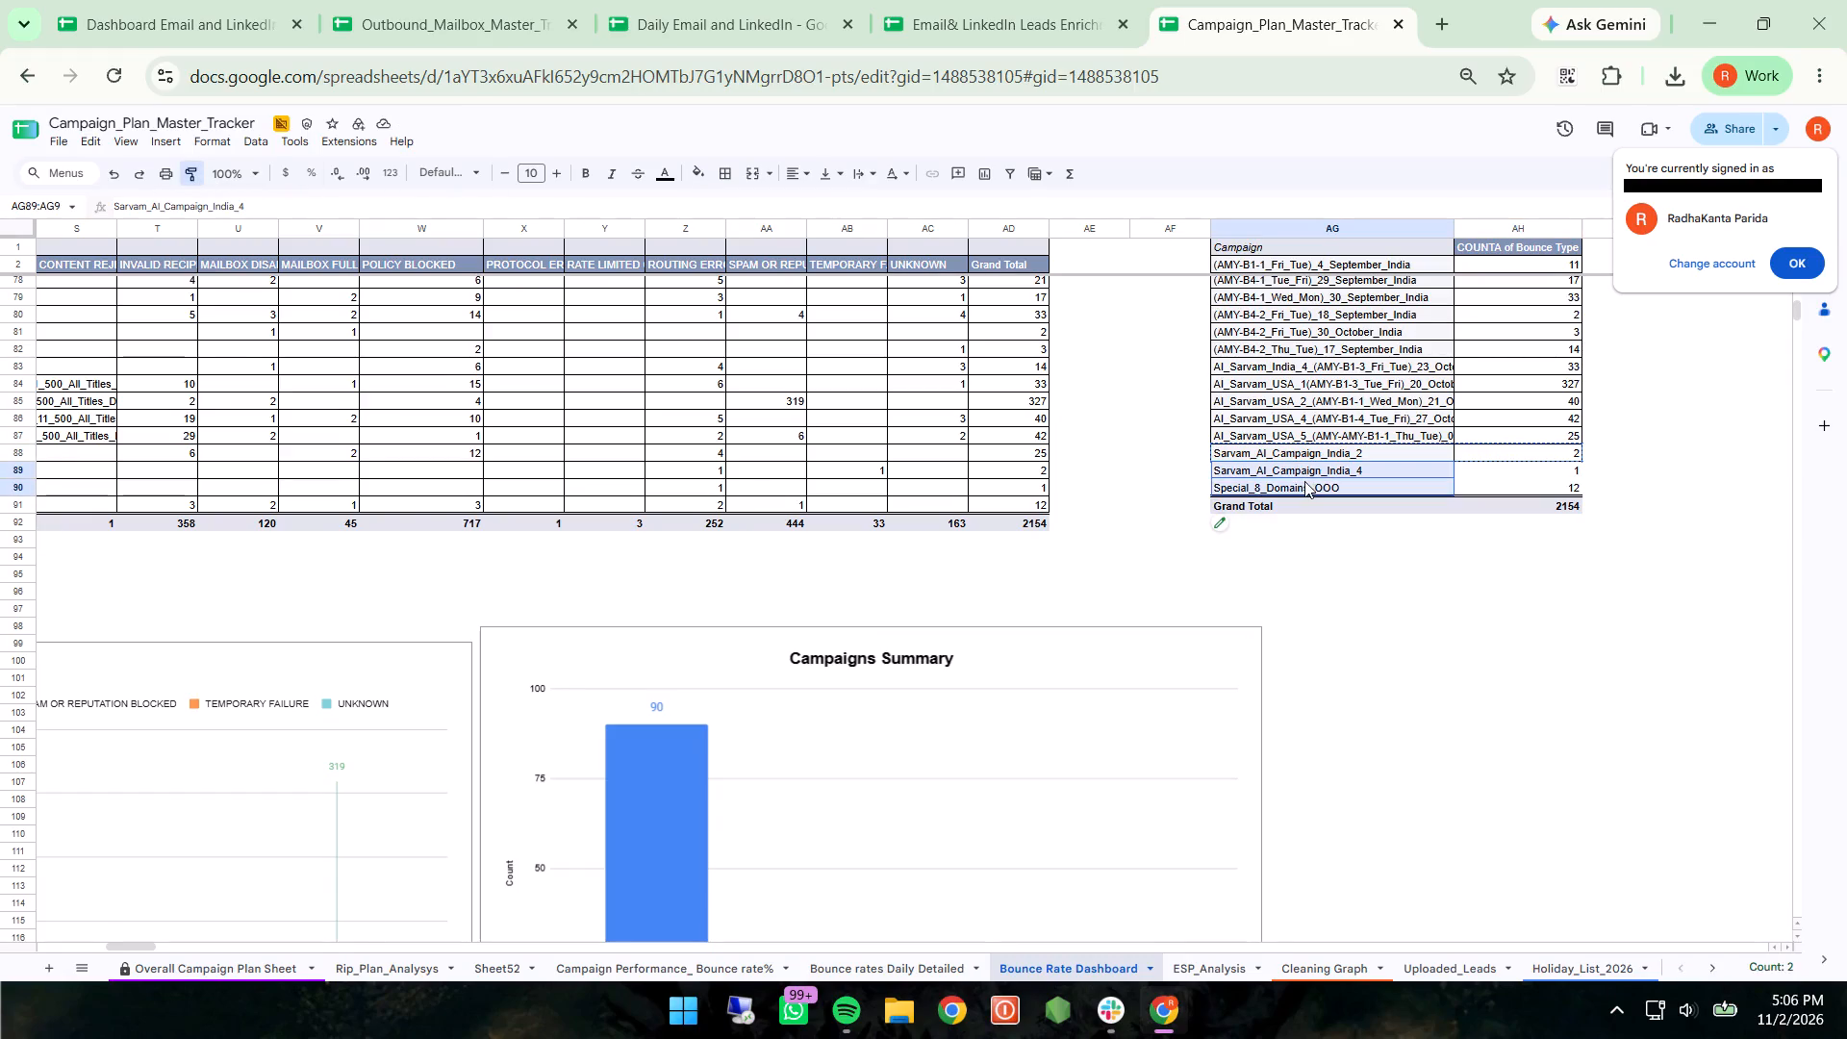
pyautogui.moveTo(1304, 481); pyautogui.dragTo(1304, 482)
pyautogui.click(1593, 714)
# Review the Bounce Rate Dashboard's bounce-type counts, campaign summary, mailbox metrics and bounce charts.
pyautogui.scroll(6, 1593, 714)
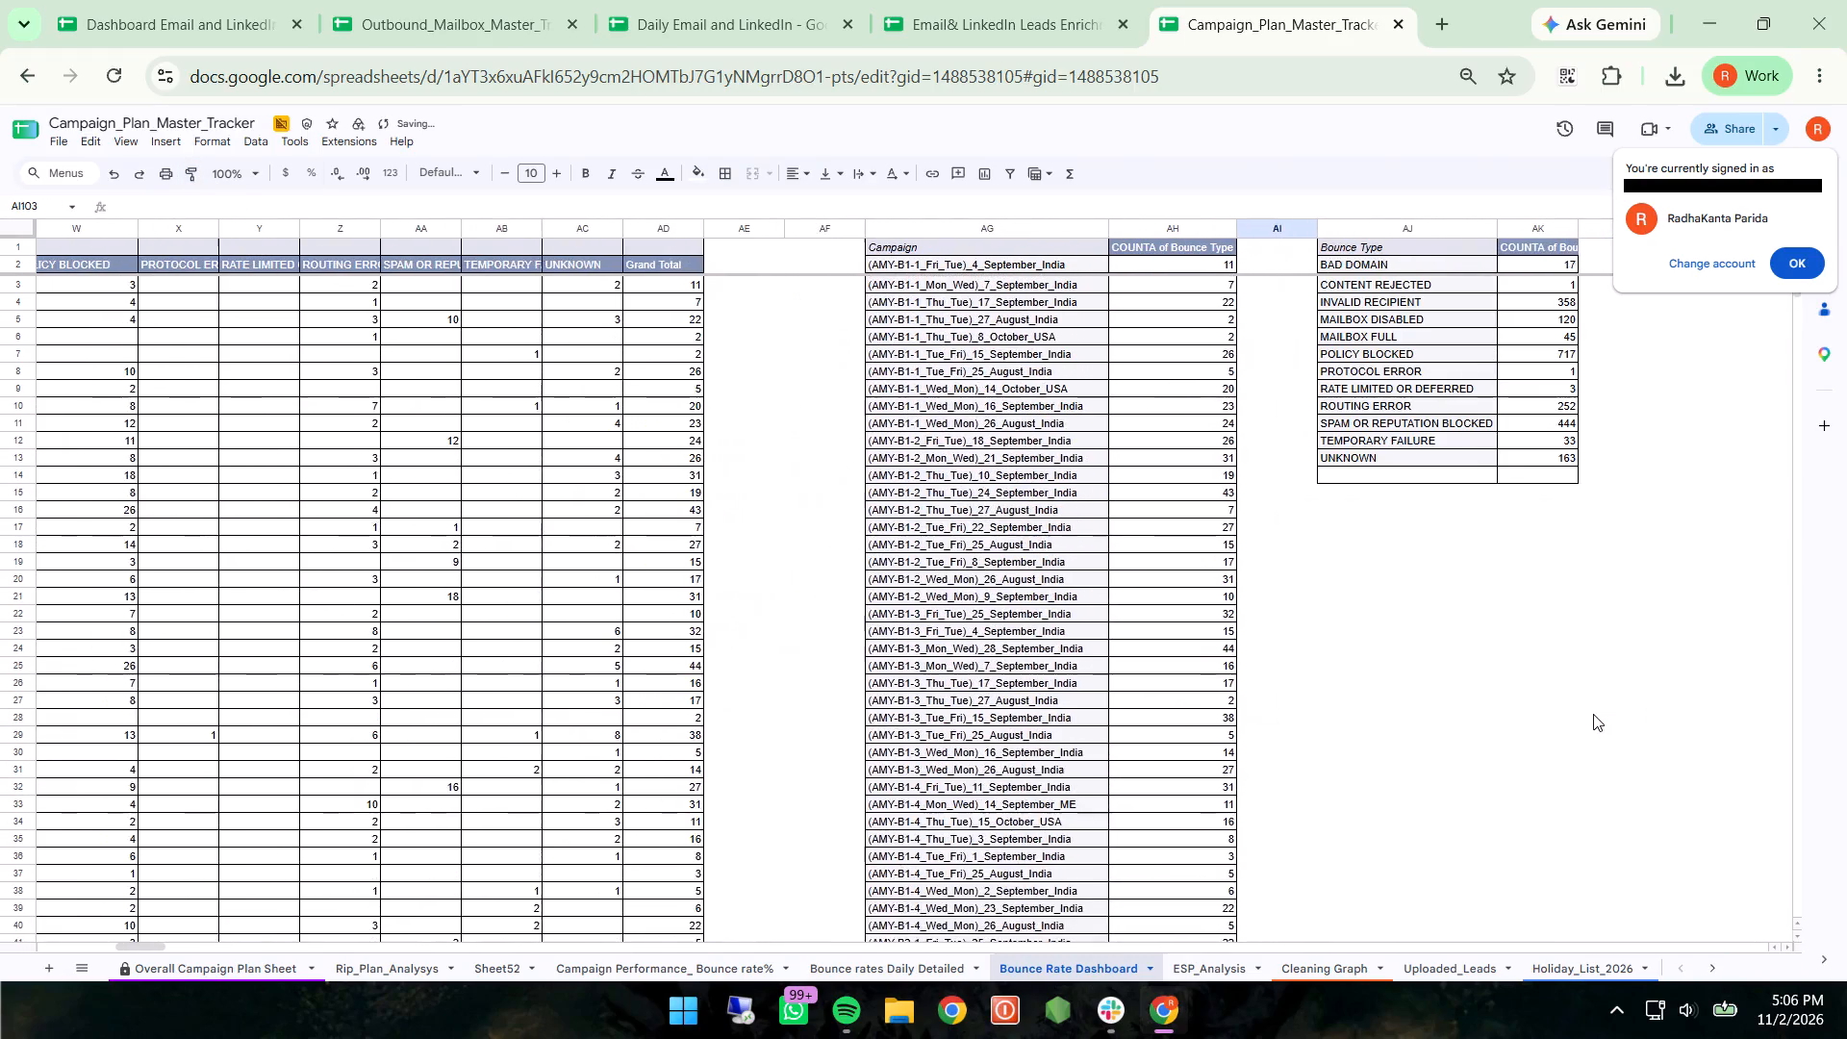
pyautogui.scroll(1, 1593, 714)
pyautogui.scroll(-2, 1593, 714)
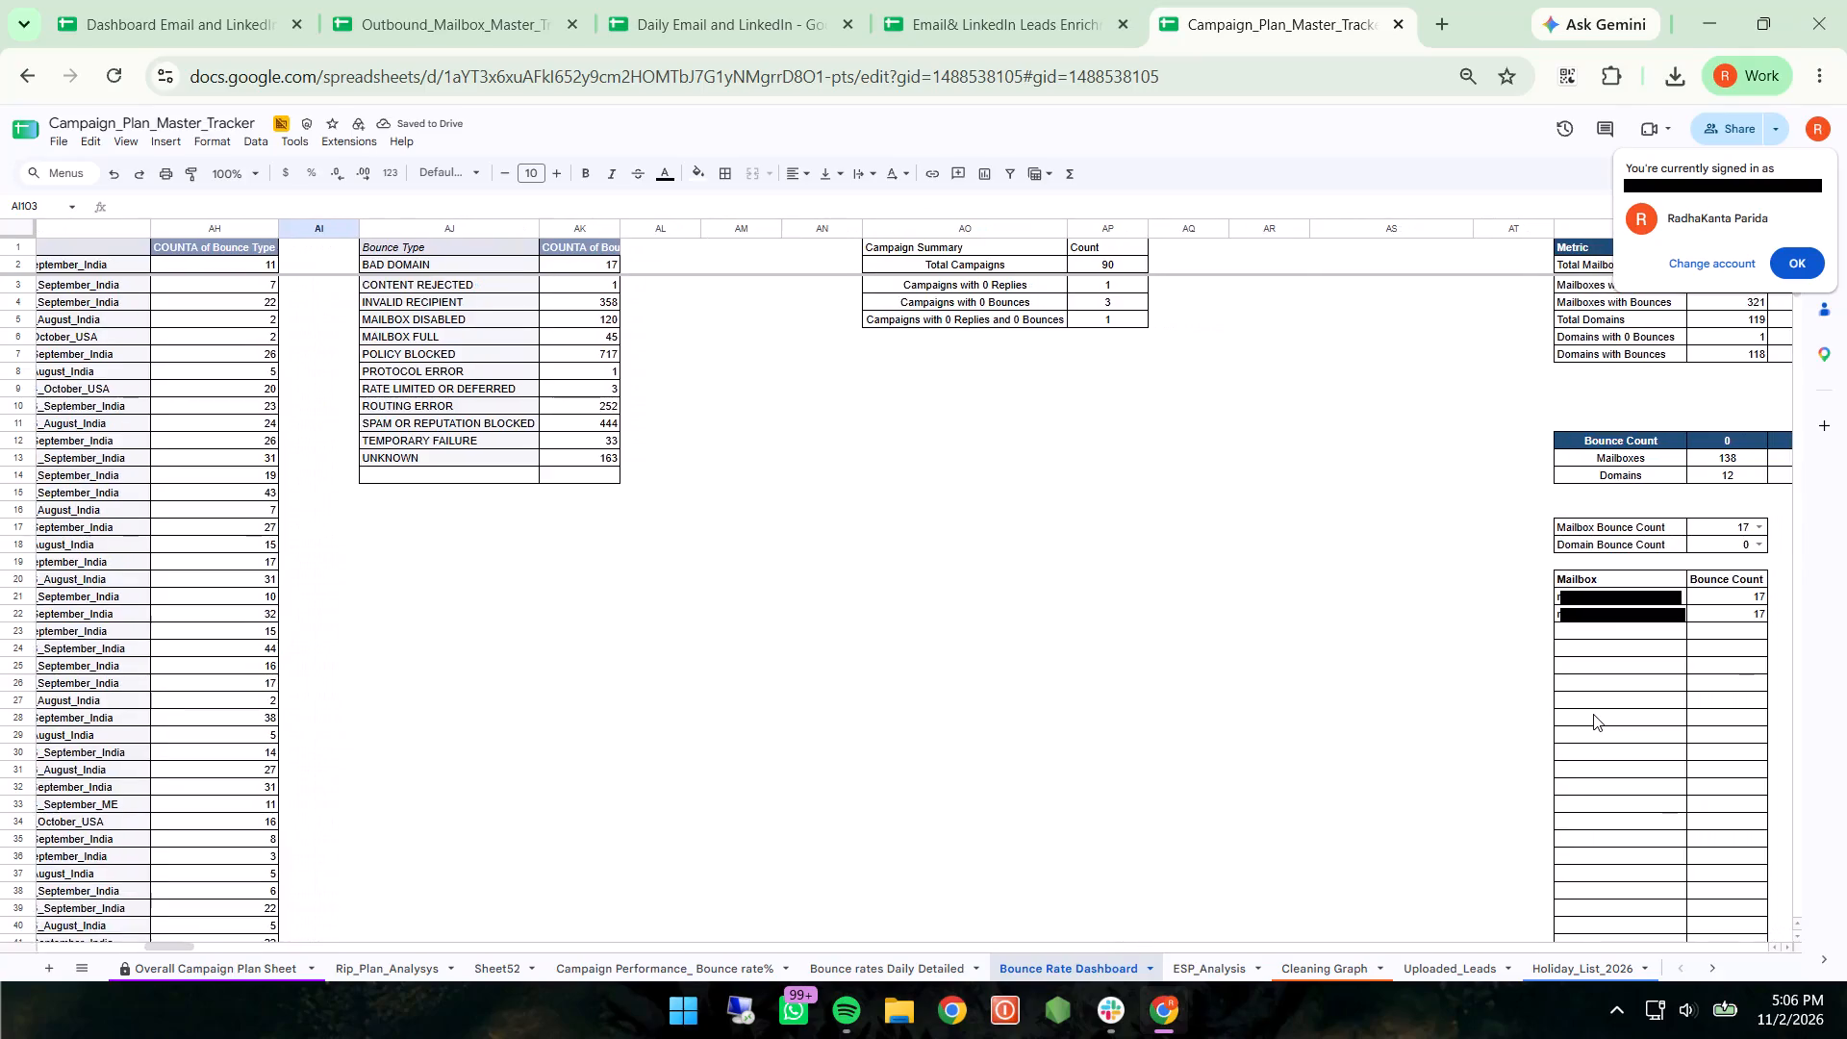
pyautogui.scroll(-6, 1593, 714)
pyautogui.hscroll(2, 1593, 714)
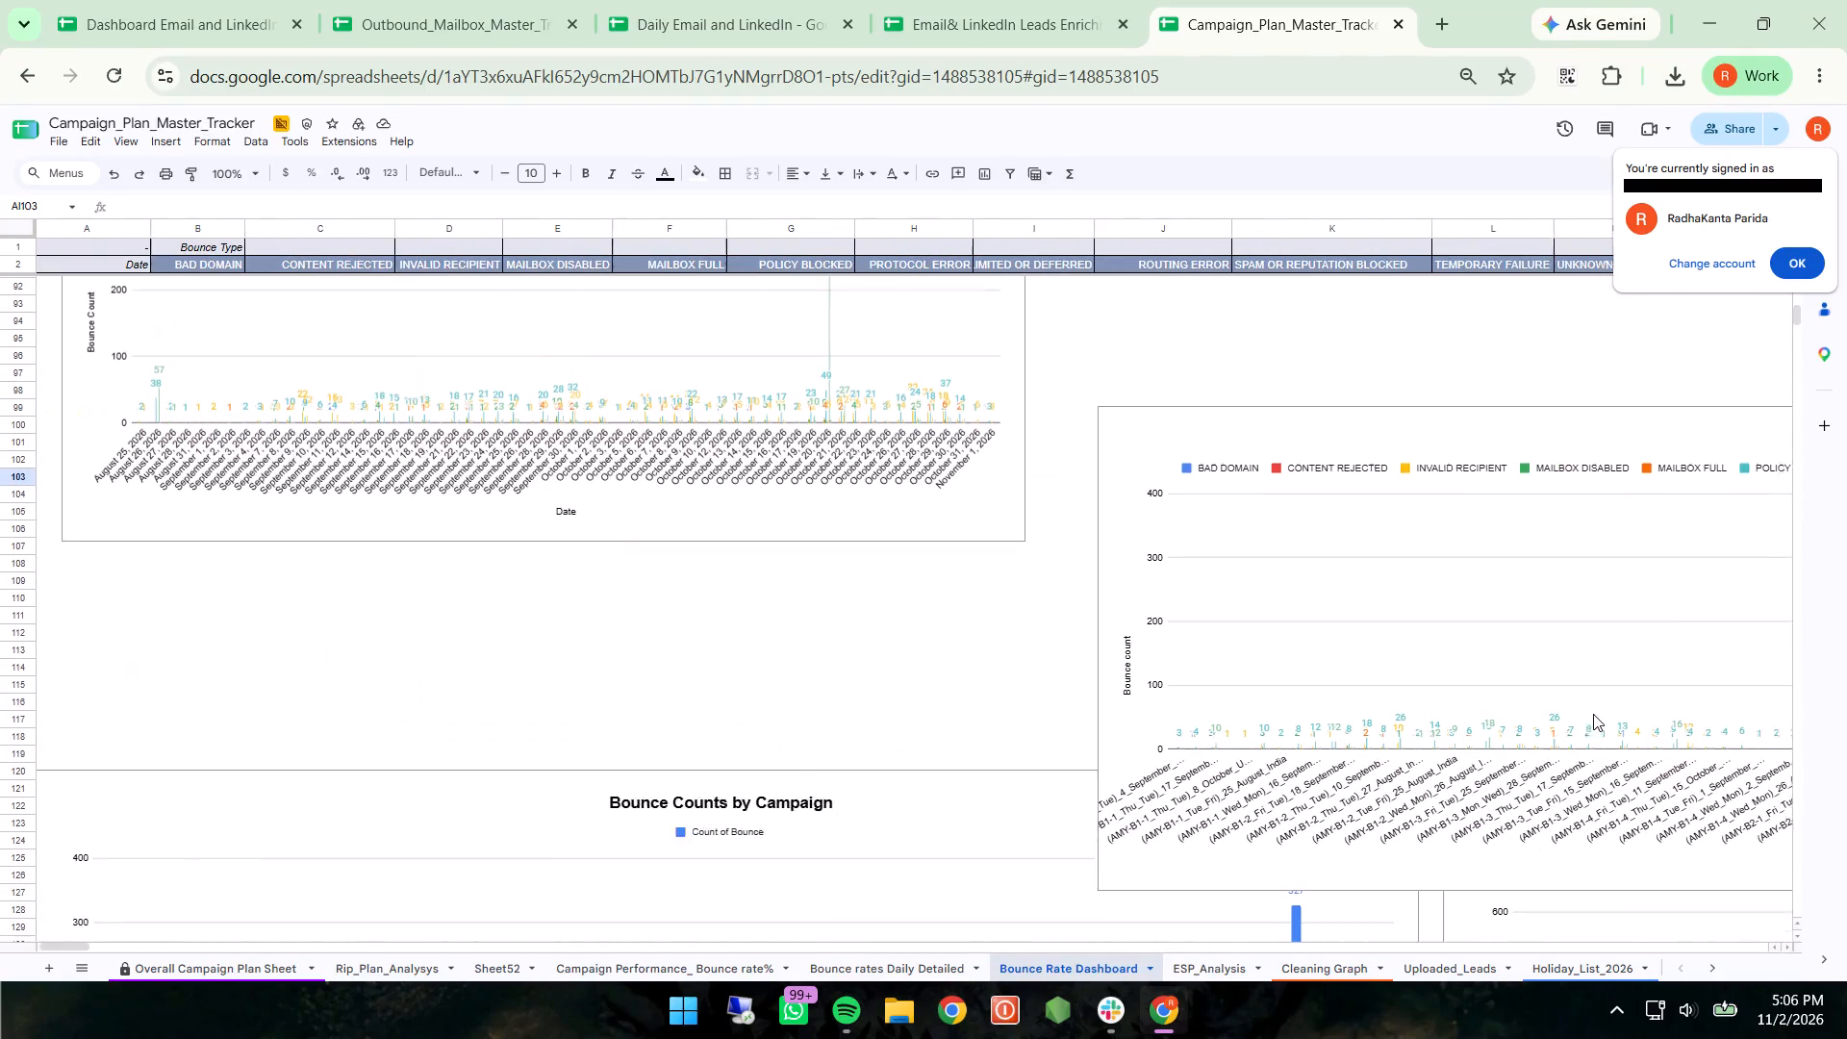
pyautogui.hscroll(1, 1593, 714)
# Check the Bounce rates Daily Detailed sheet and the latest dates on the Campaign Performance_ Bounce rate% sheet.
pyautogui.click(878, 975)
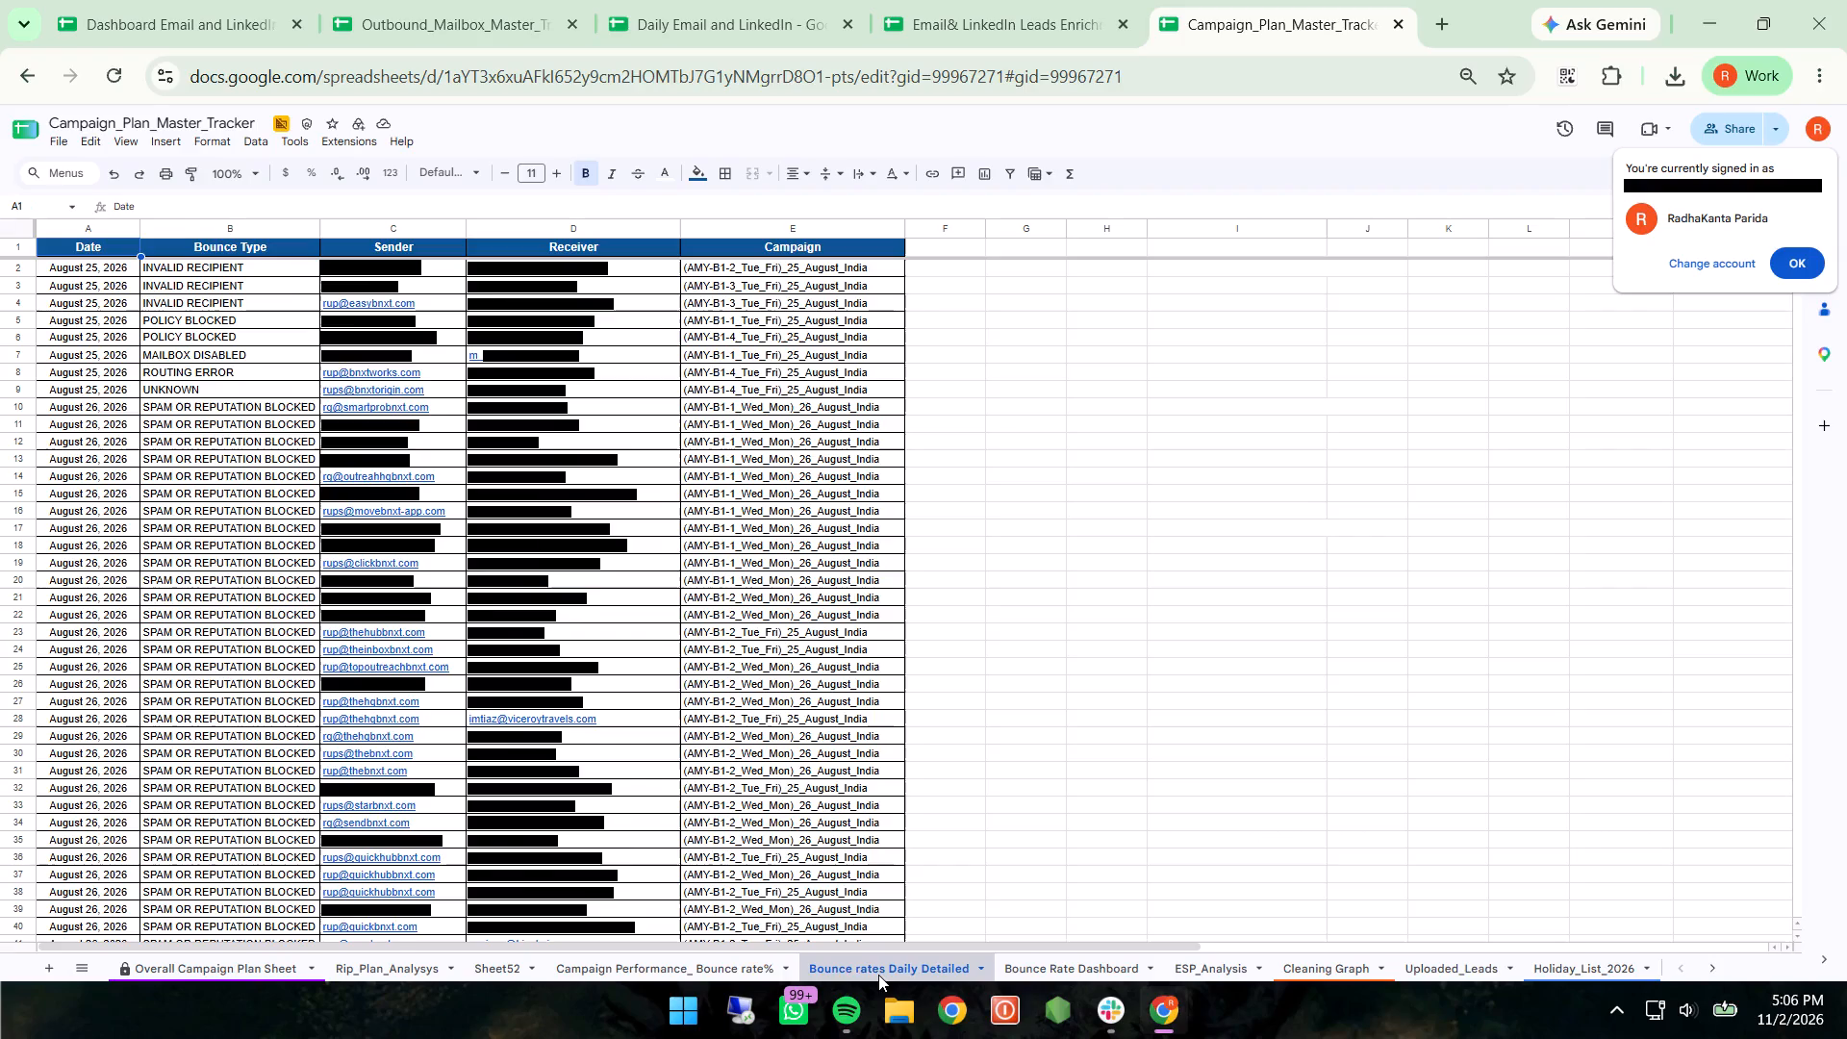
pyautogui.click(705, 967)
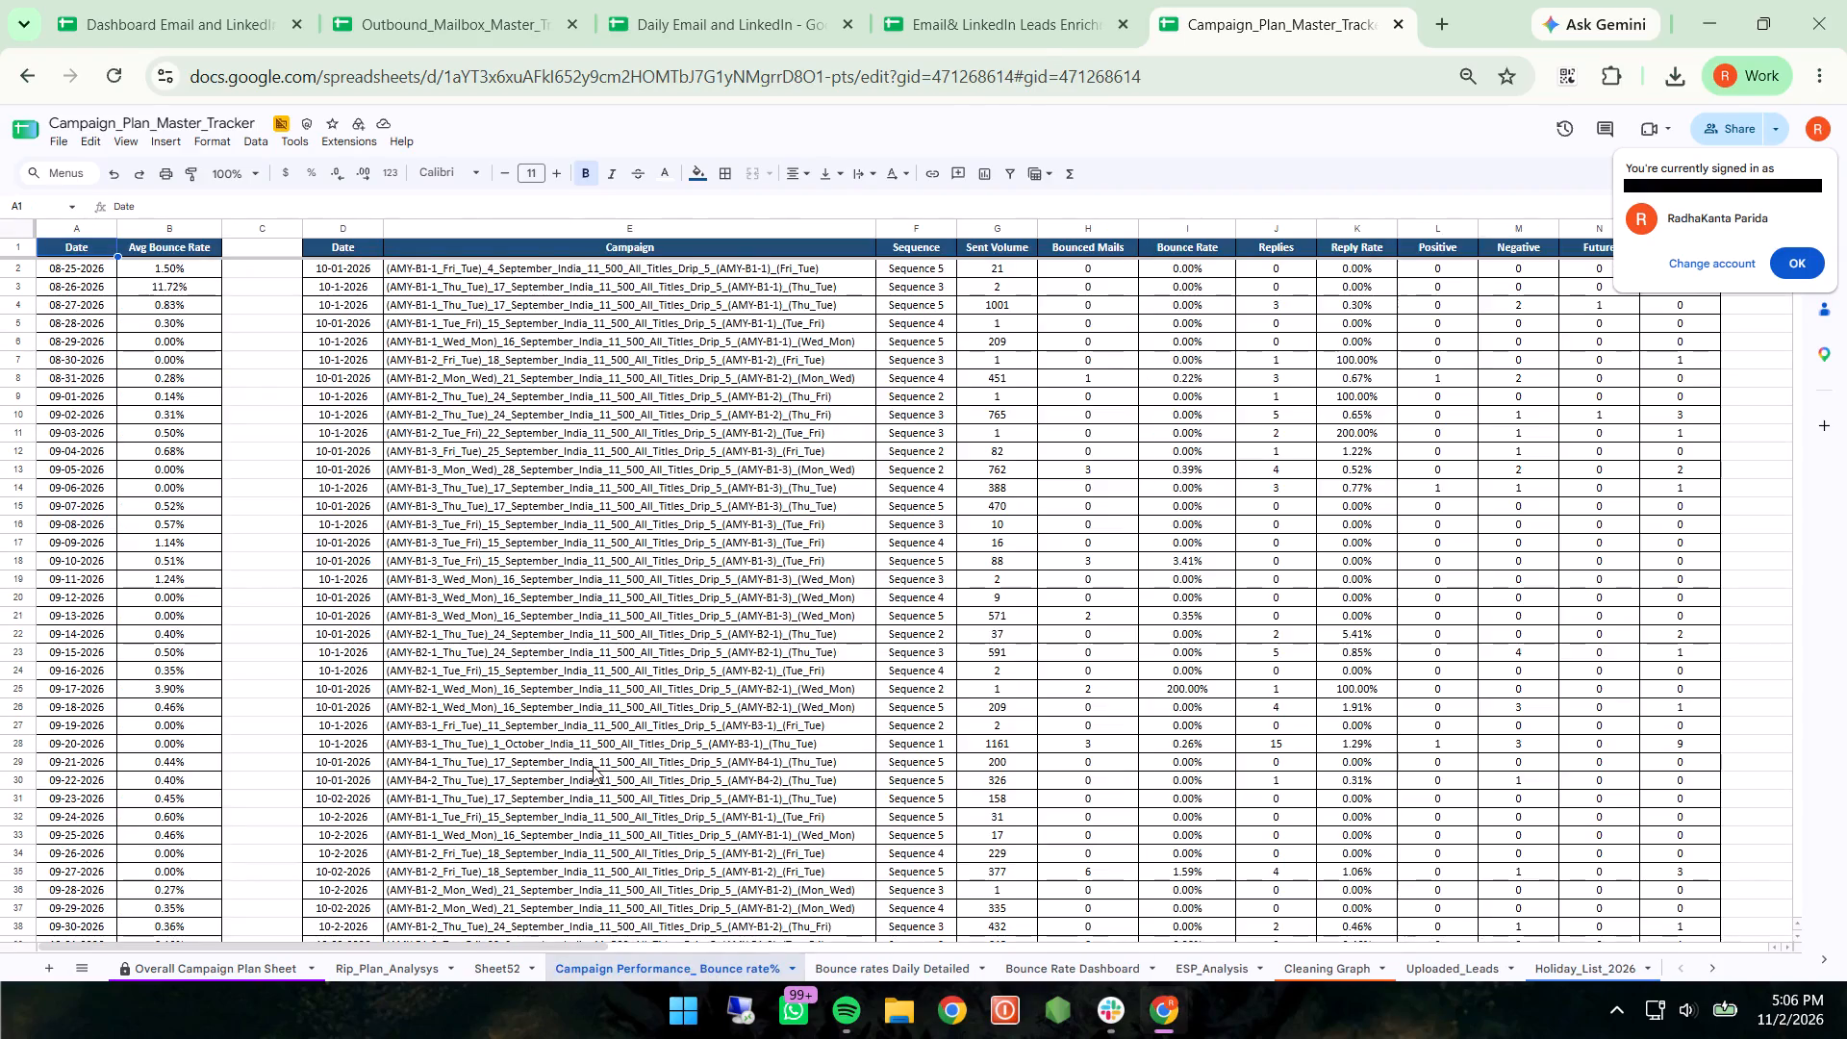
pyautogui.scroll(-6, 593, 766)
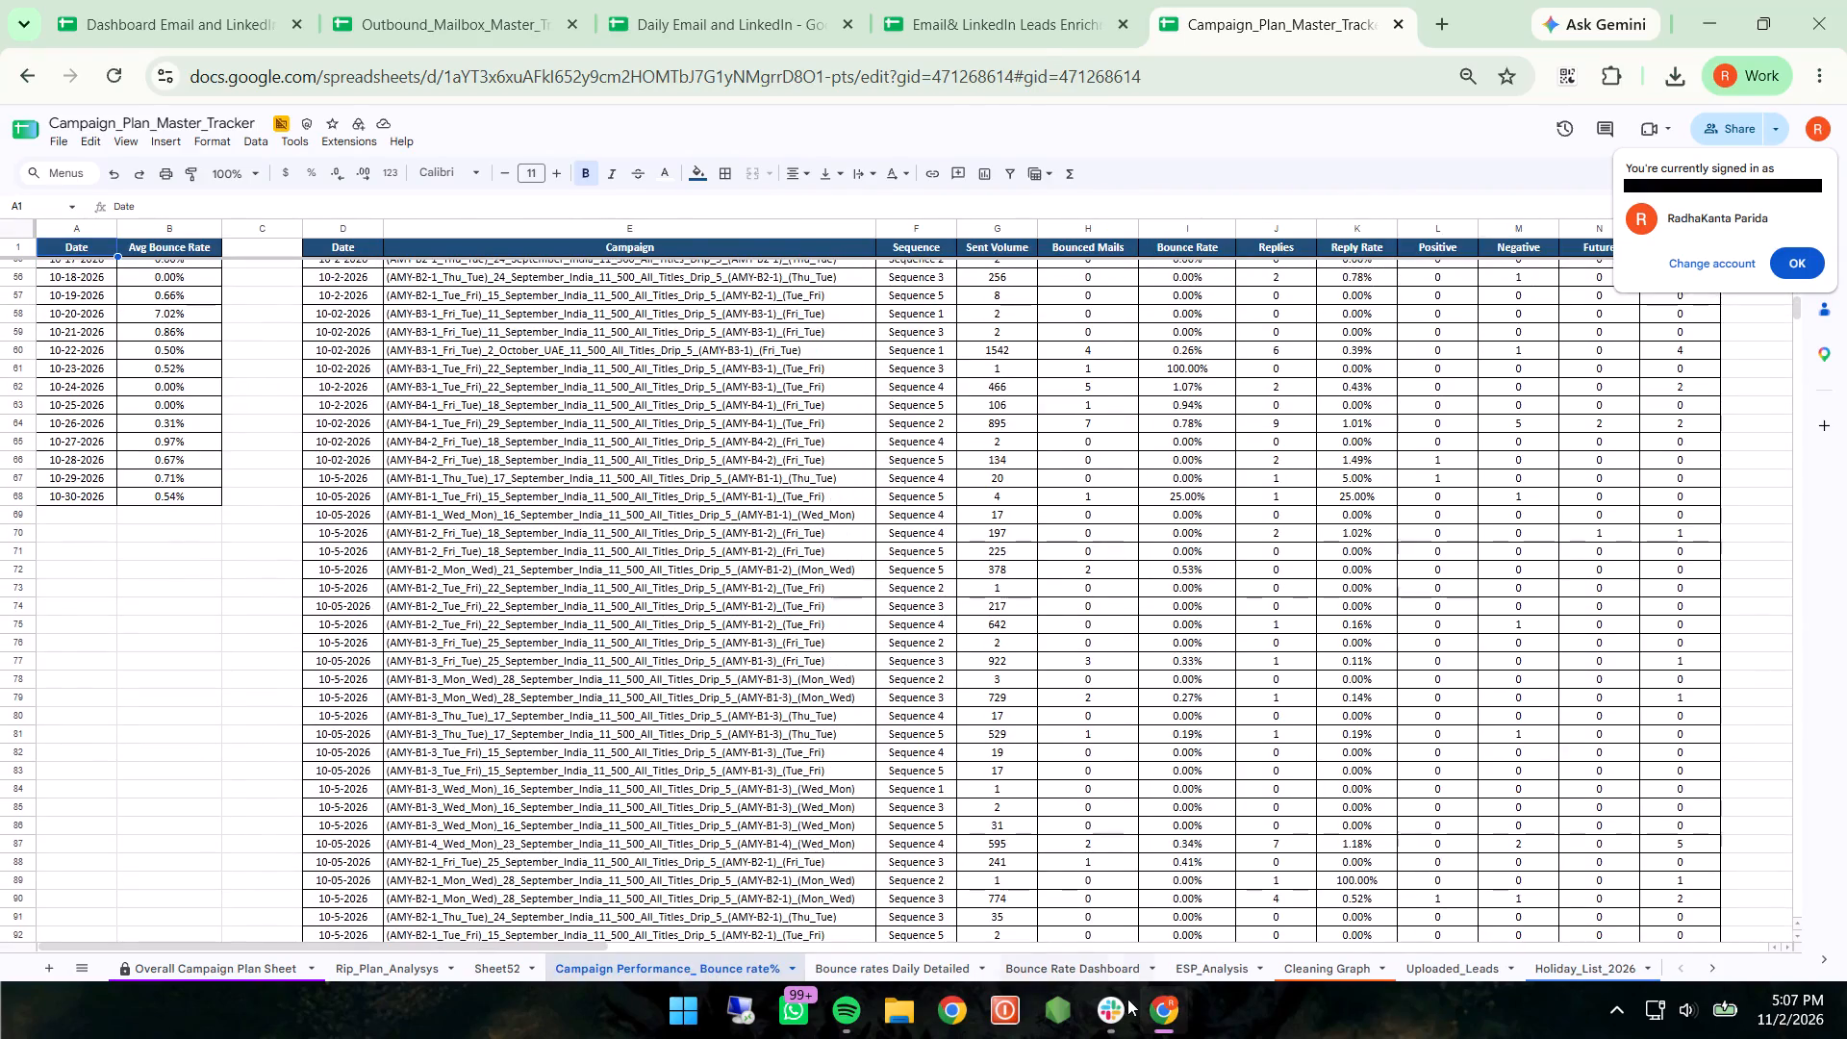
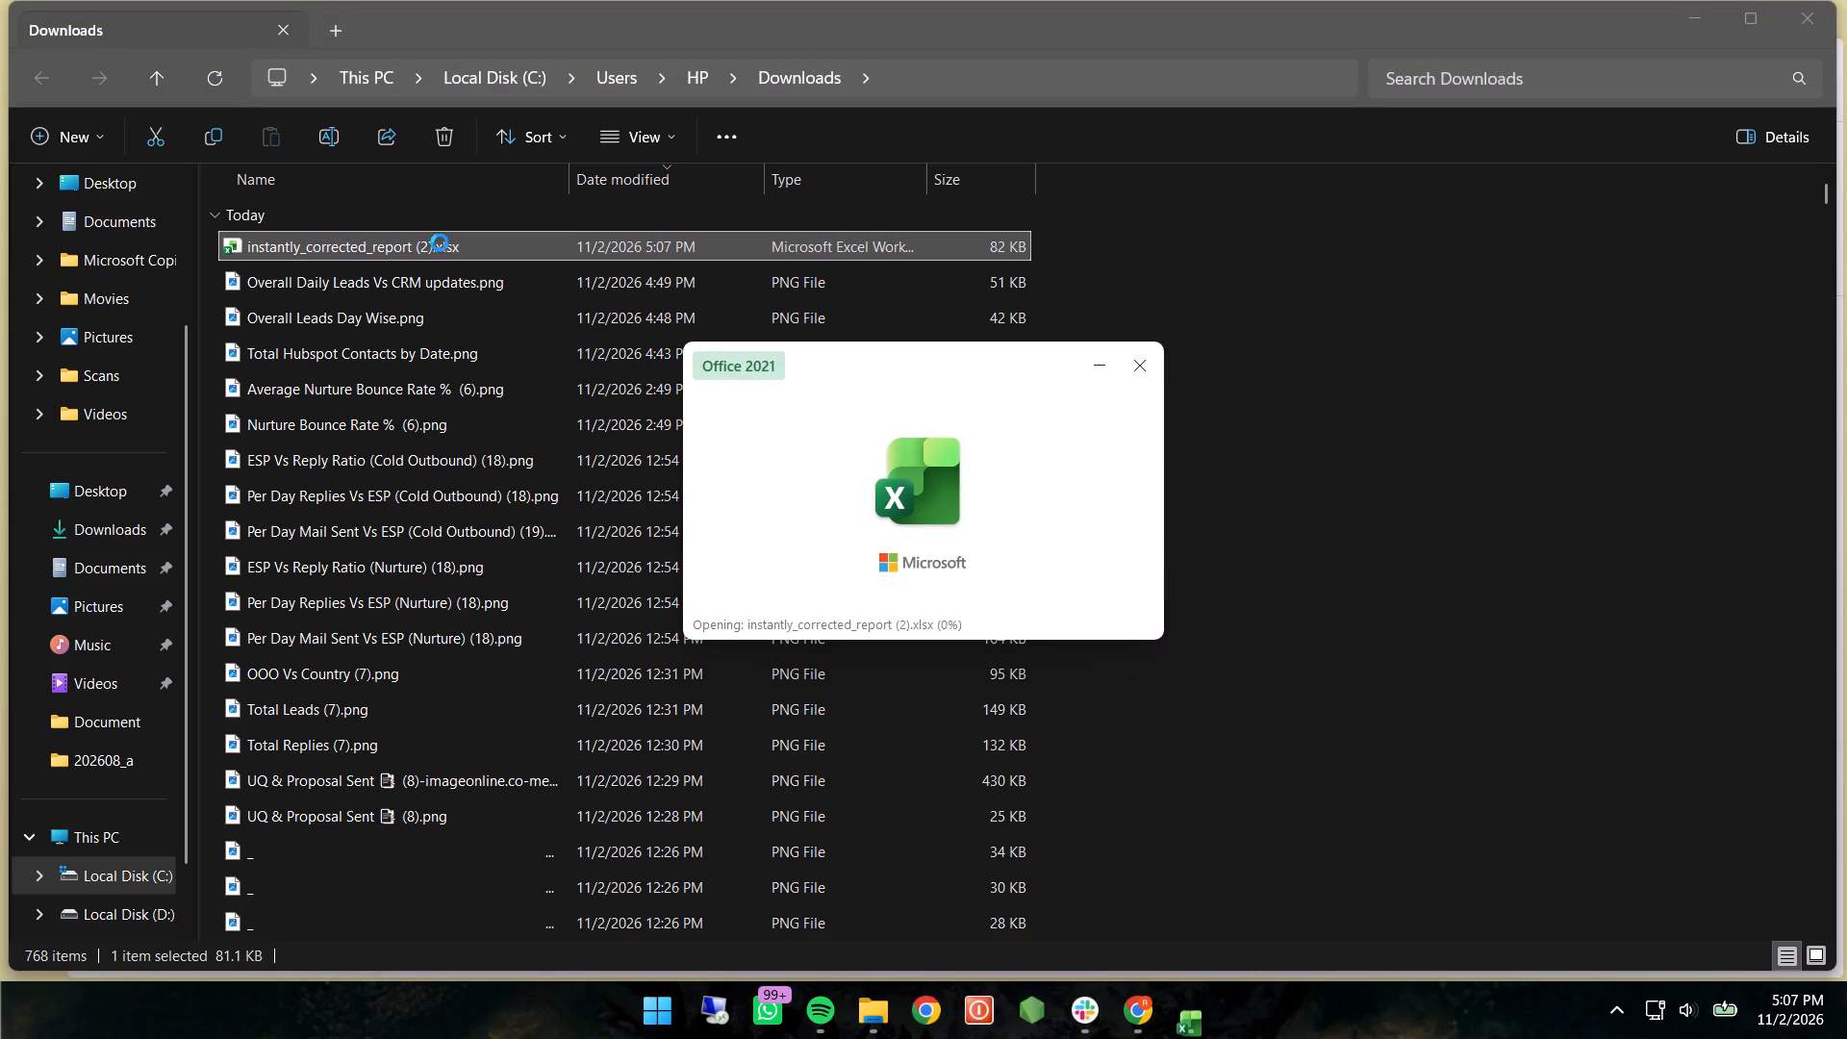
# Check the daily average bounce rates in the instantly_corrected_report (2) workbook's Report sheet, down to the latest dates.
pyautogui.scroll(-8, 704, 546)
pyautogui.scroll(1, 704, 546)
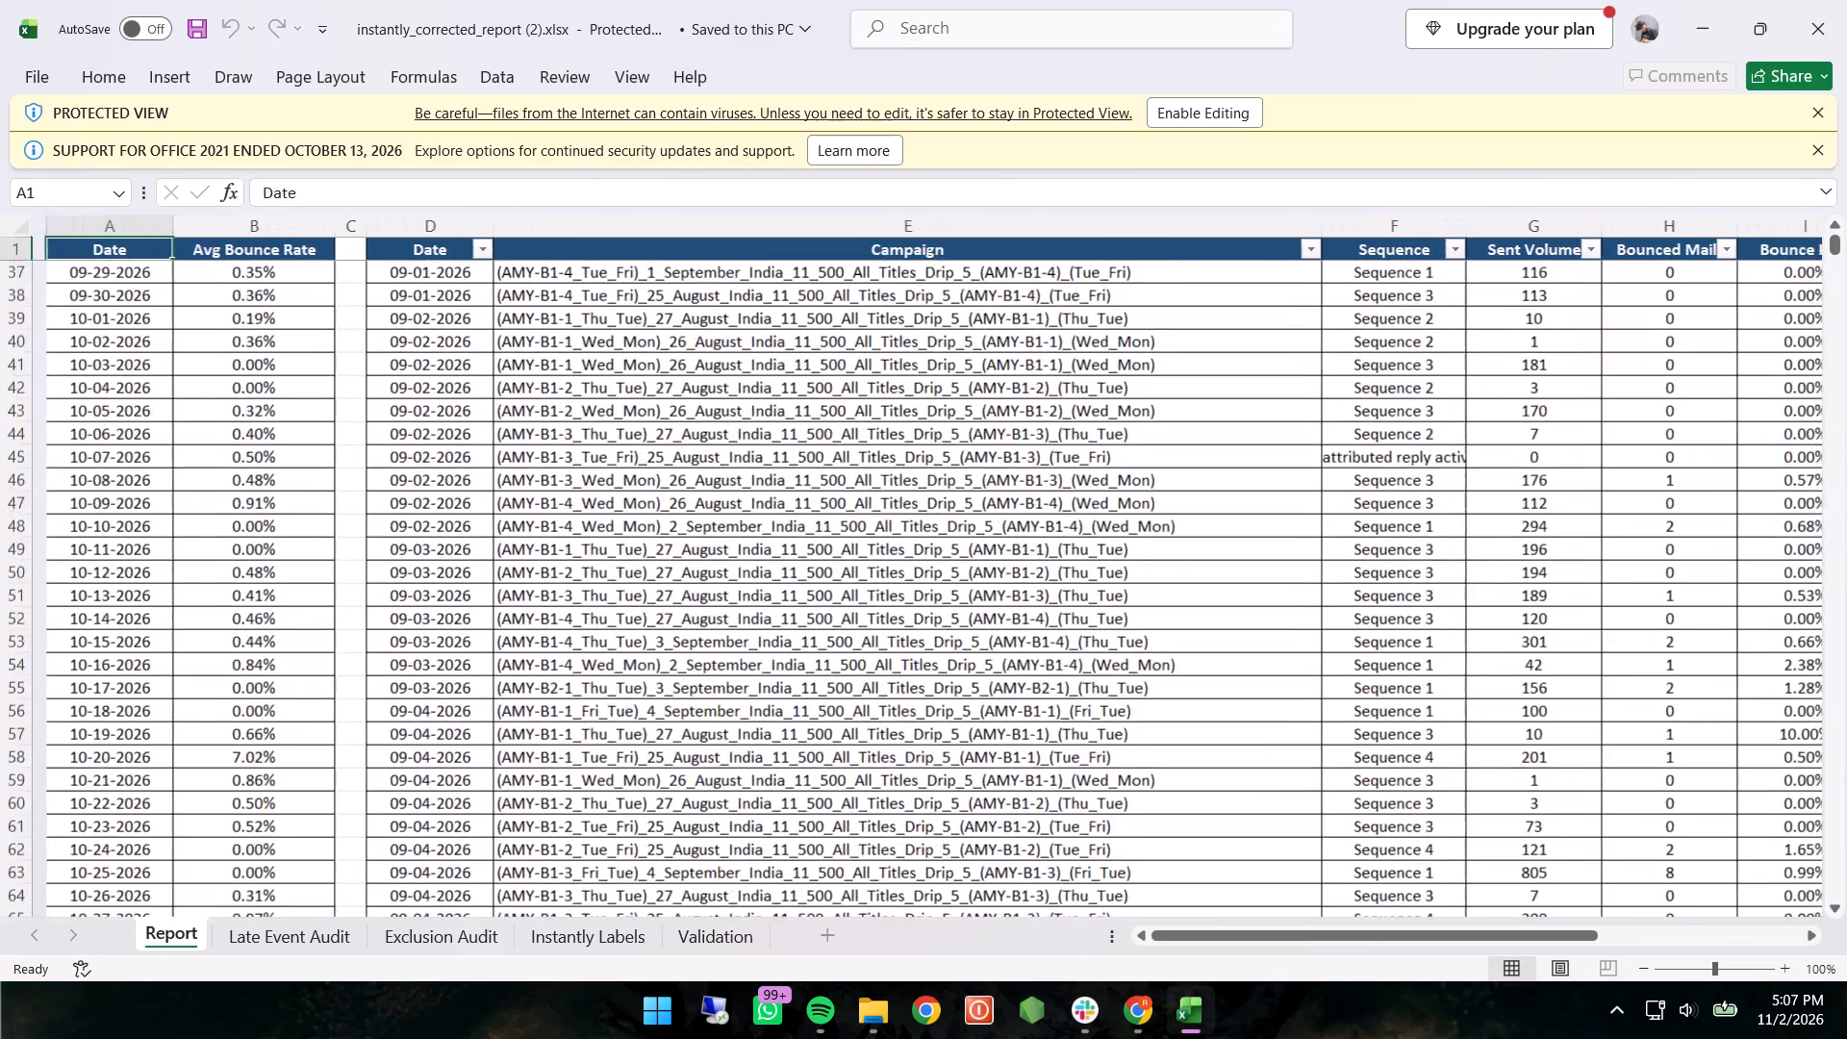
pyautogui.scroll(-3, 704, 546)
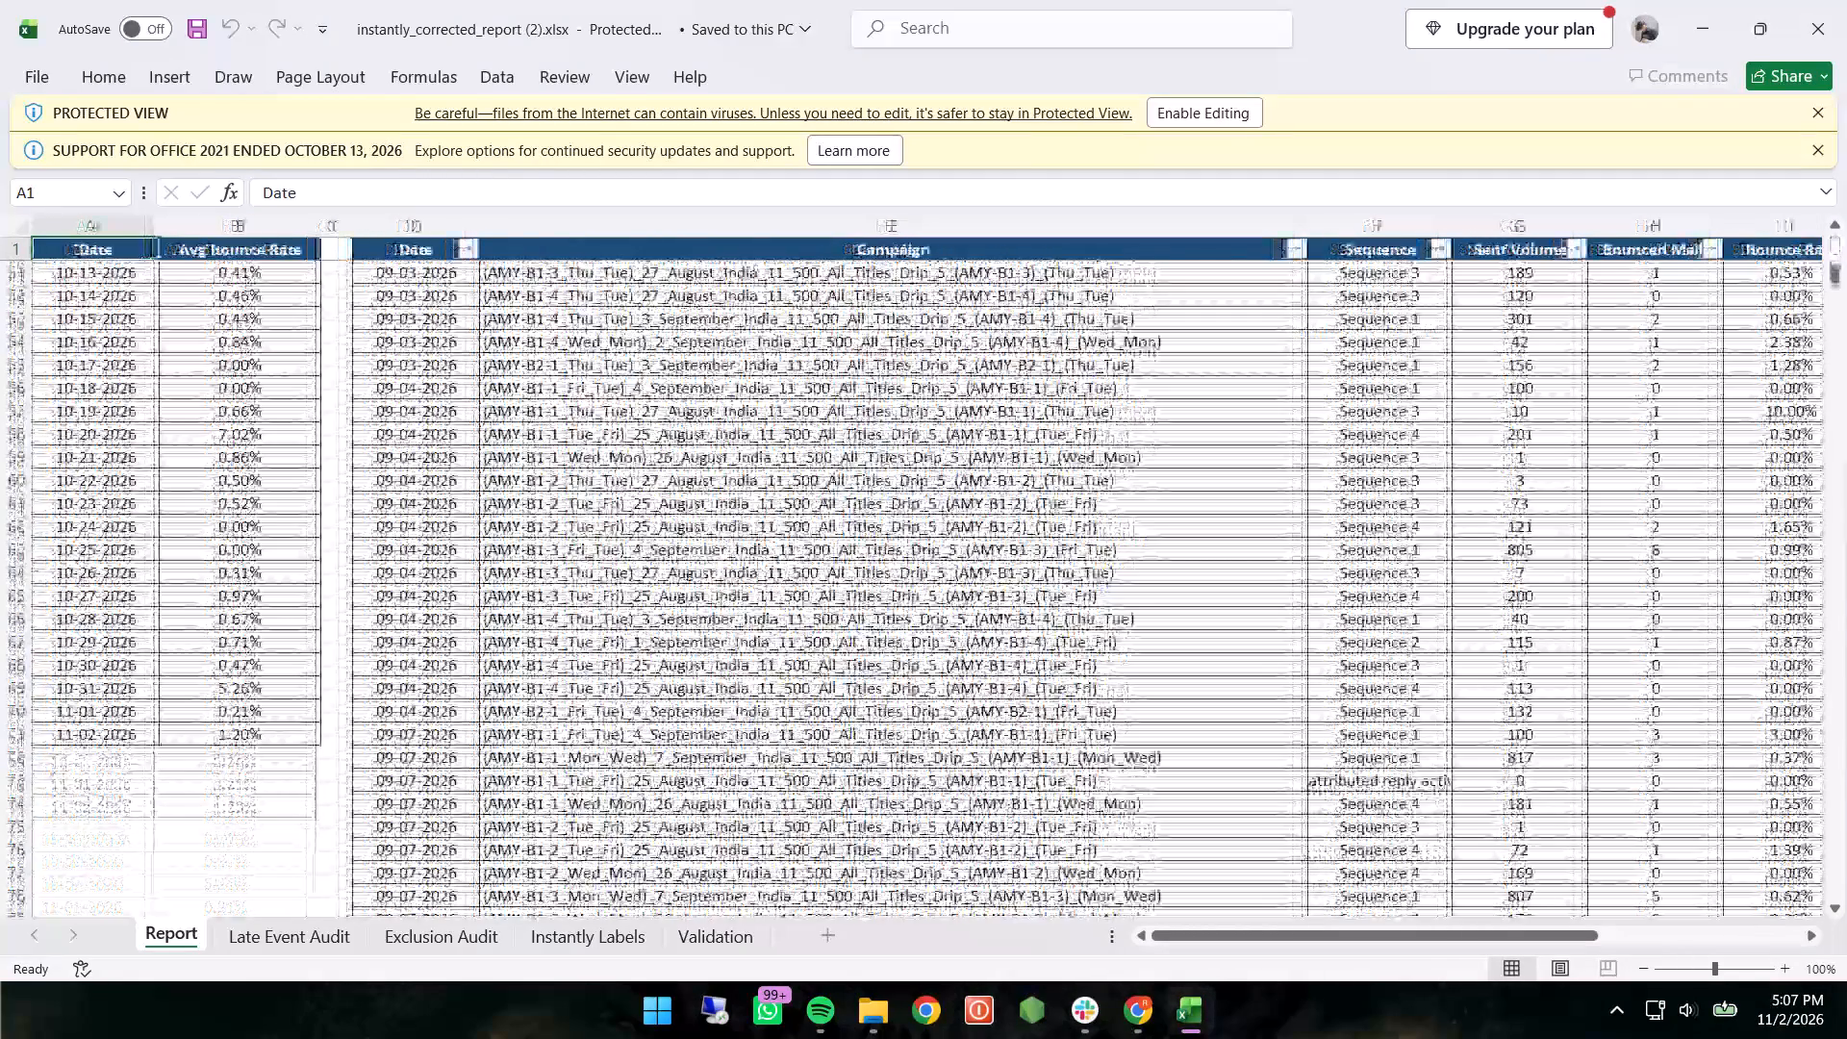
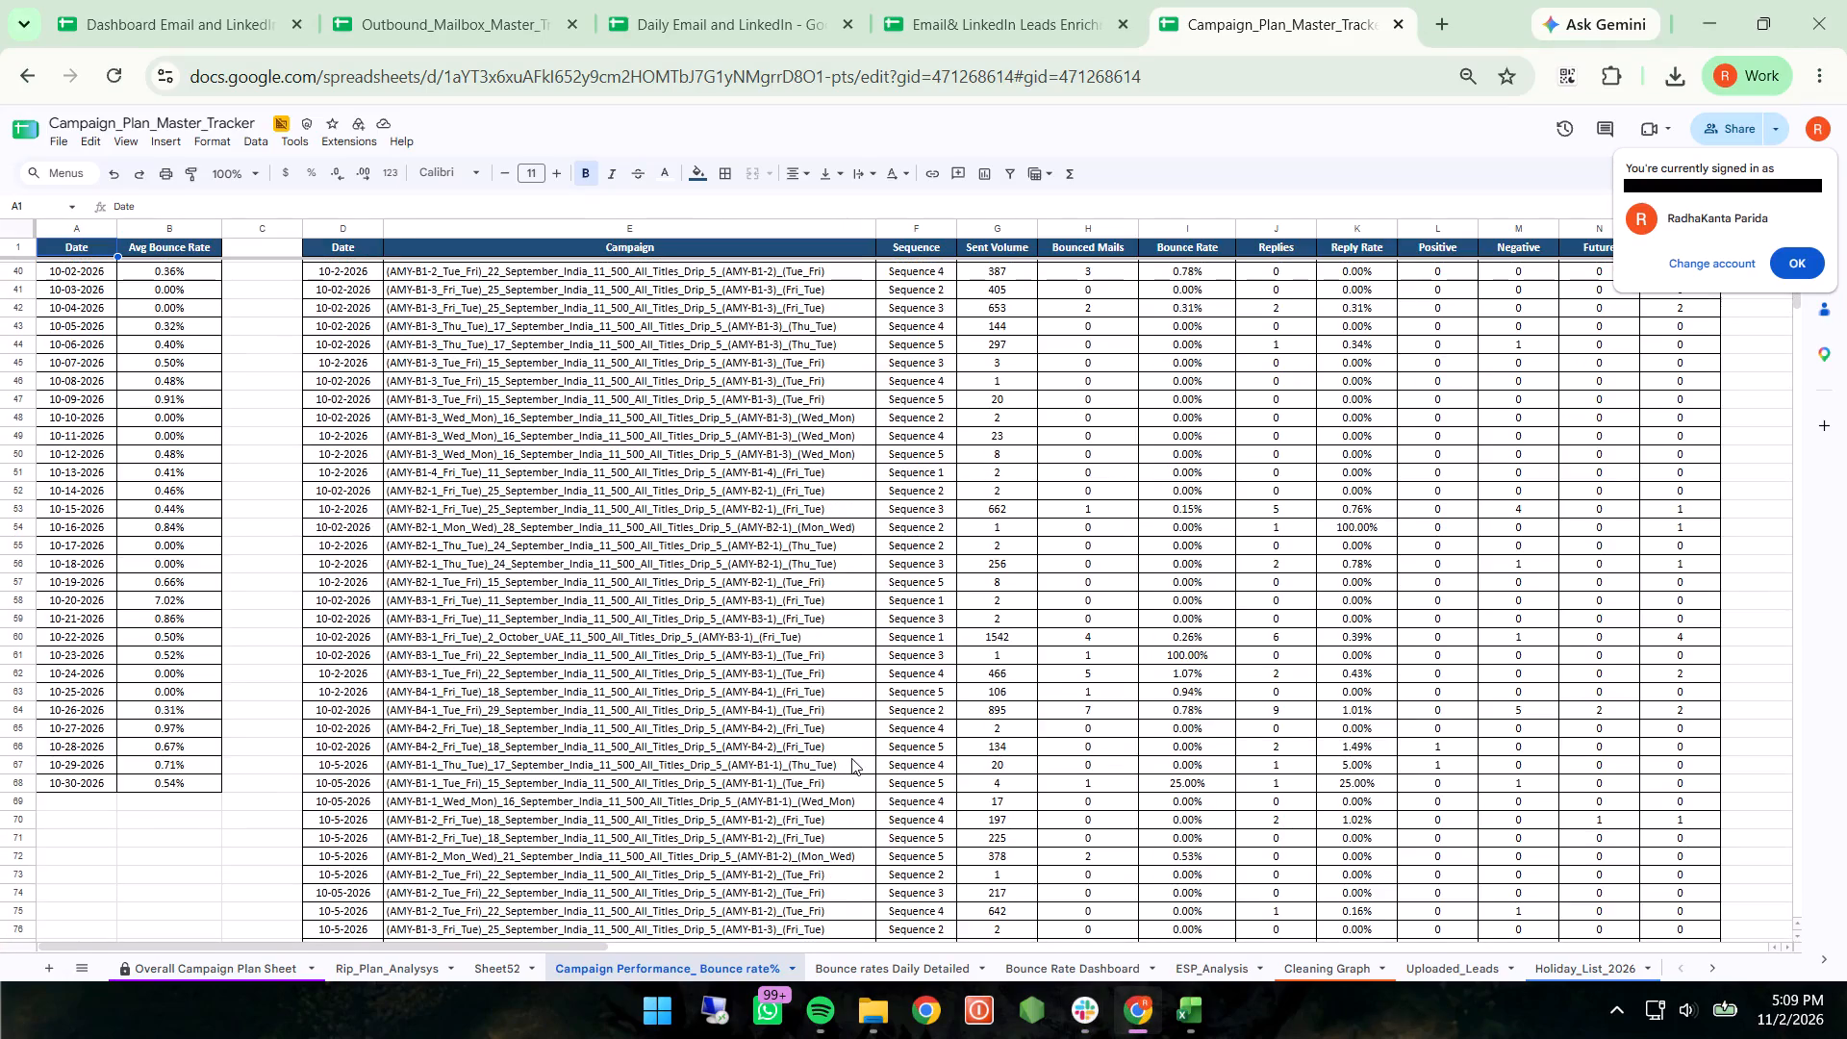
# Check the latest dates in the tracker's Avg Bounce Rate list, then return to the instantly_corrected_report workbook in Excel for comparison.
pyautogui.scroll(-1, 851, 758)
pyautogui.click(1183, 1012)
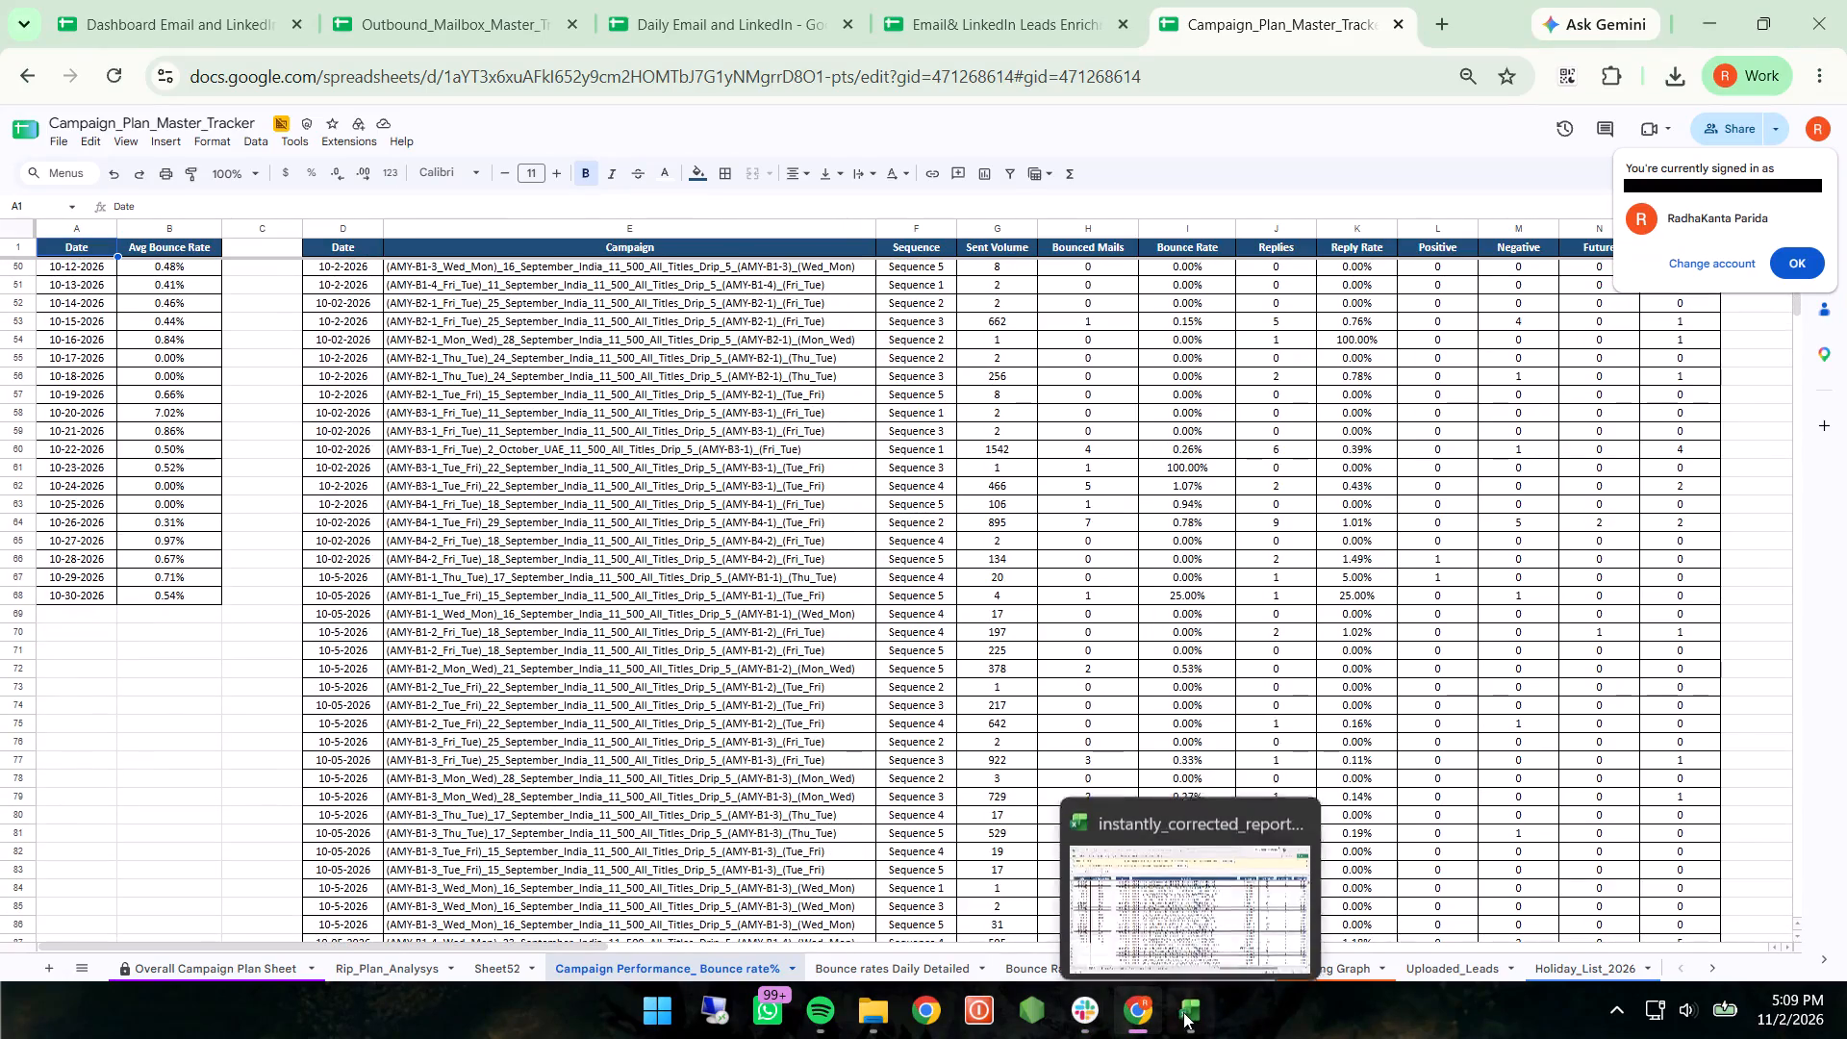
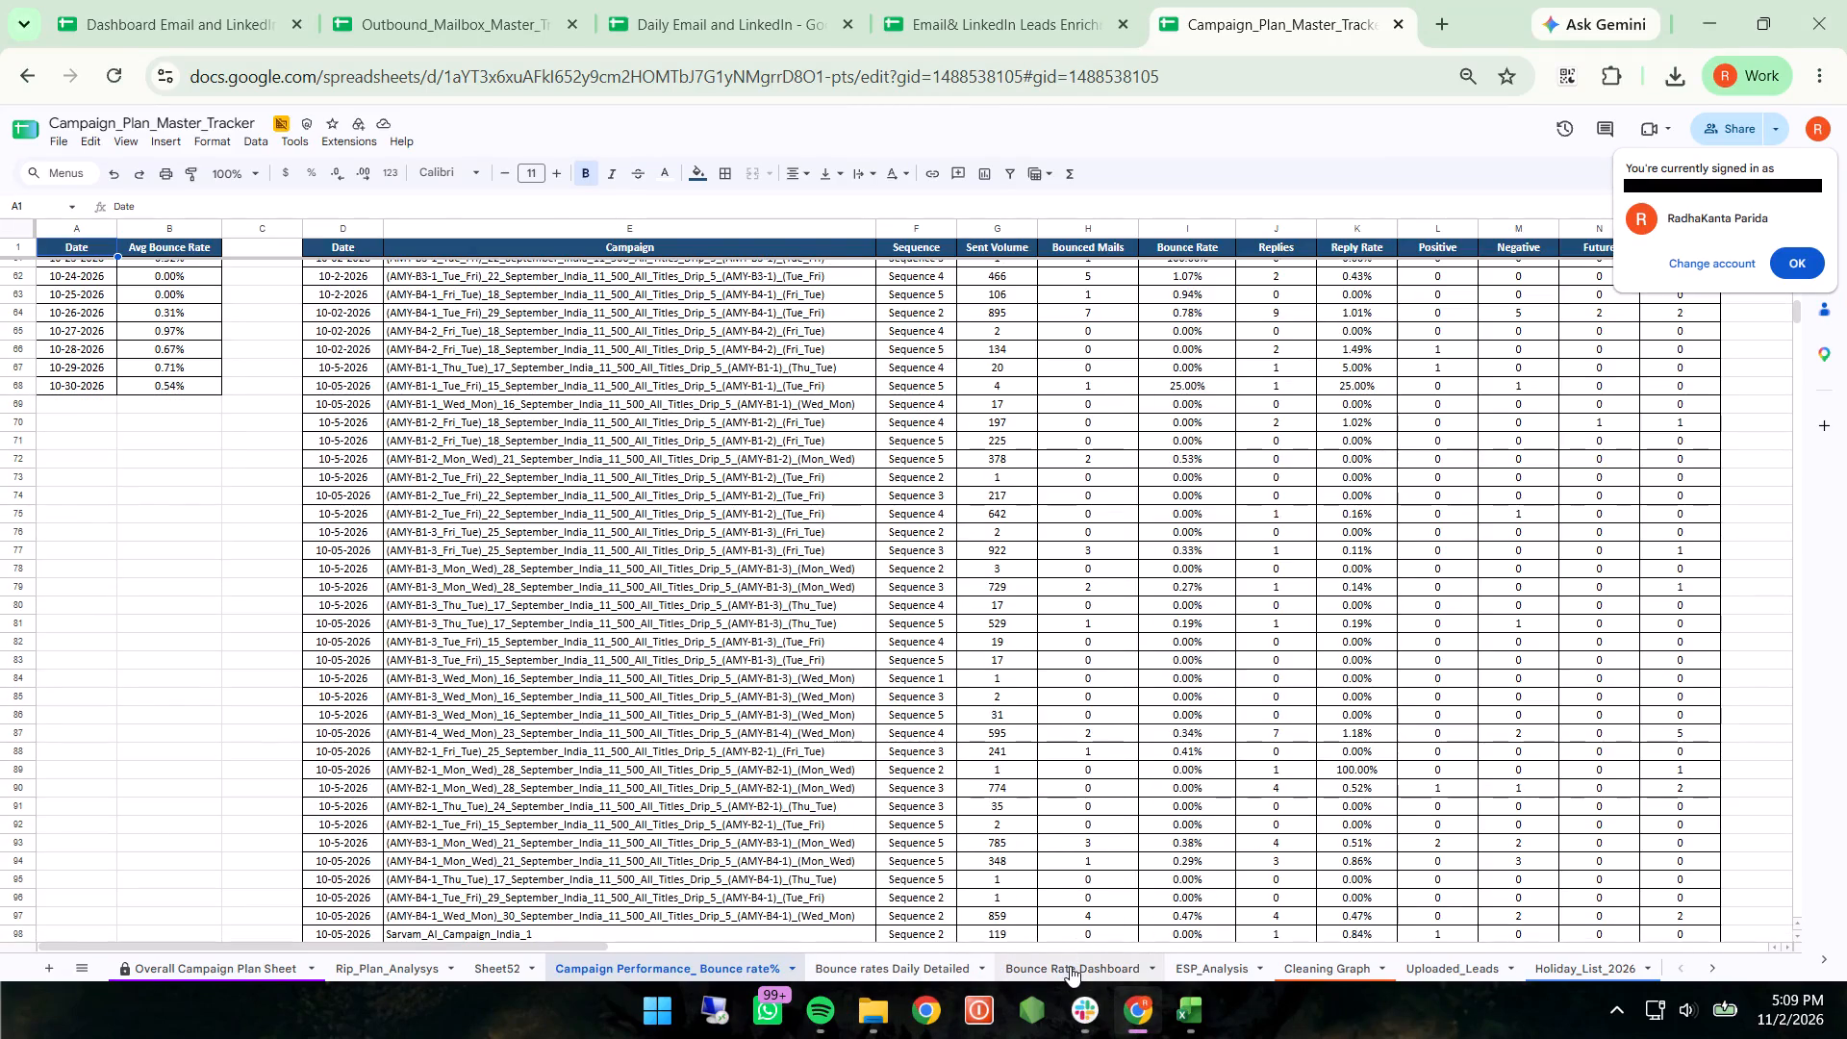
# Examine the latest bounce type rows on the Bounce Rate Dashboard sheet, including the Grand Total for October 30, 2026.
pyautogui.scroll(5, 911, 812)
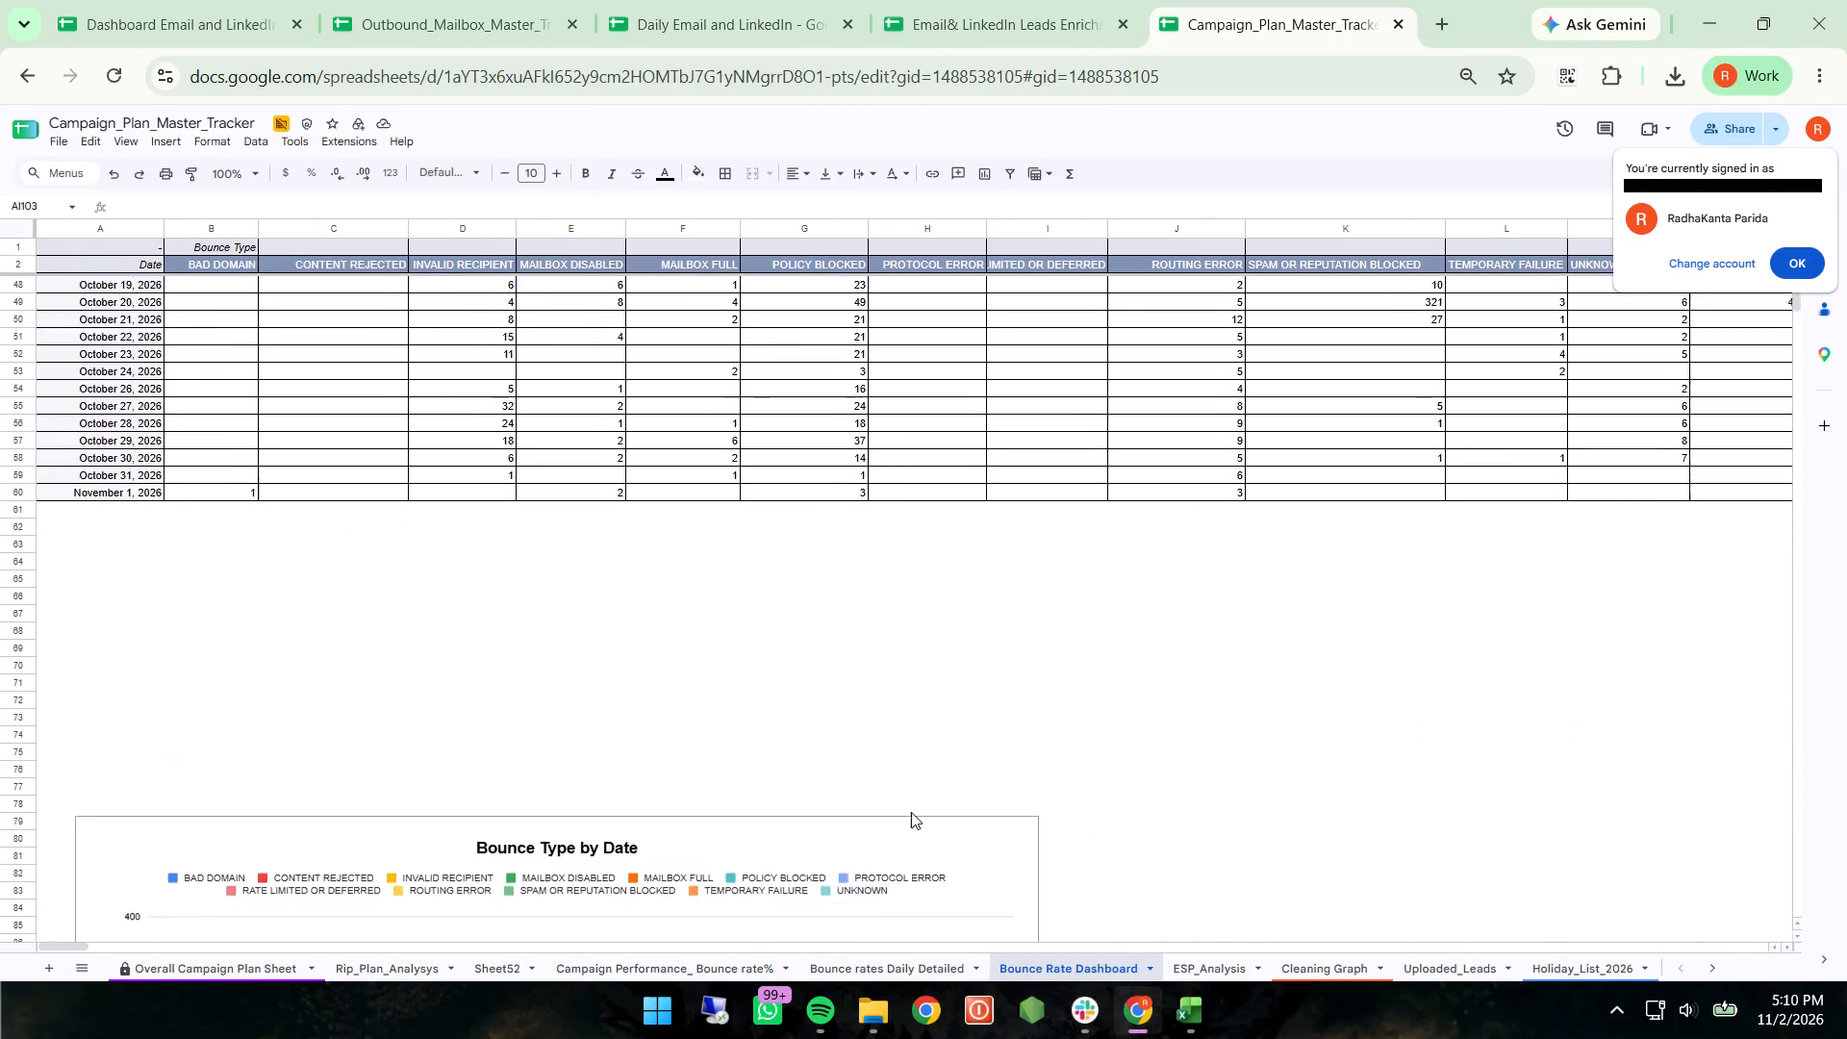
pyautogui.scroll(2, 911, 812)
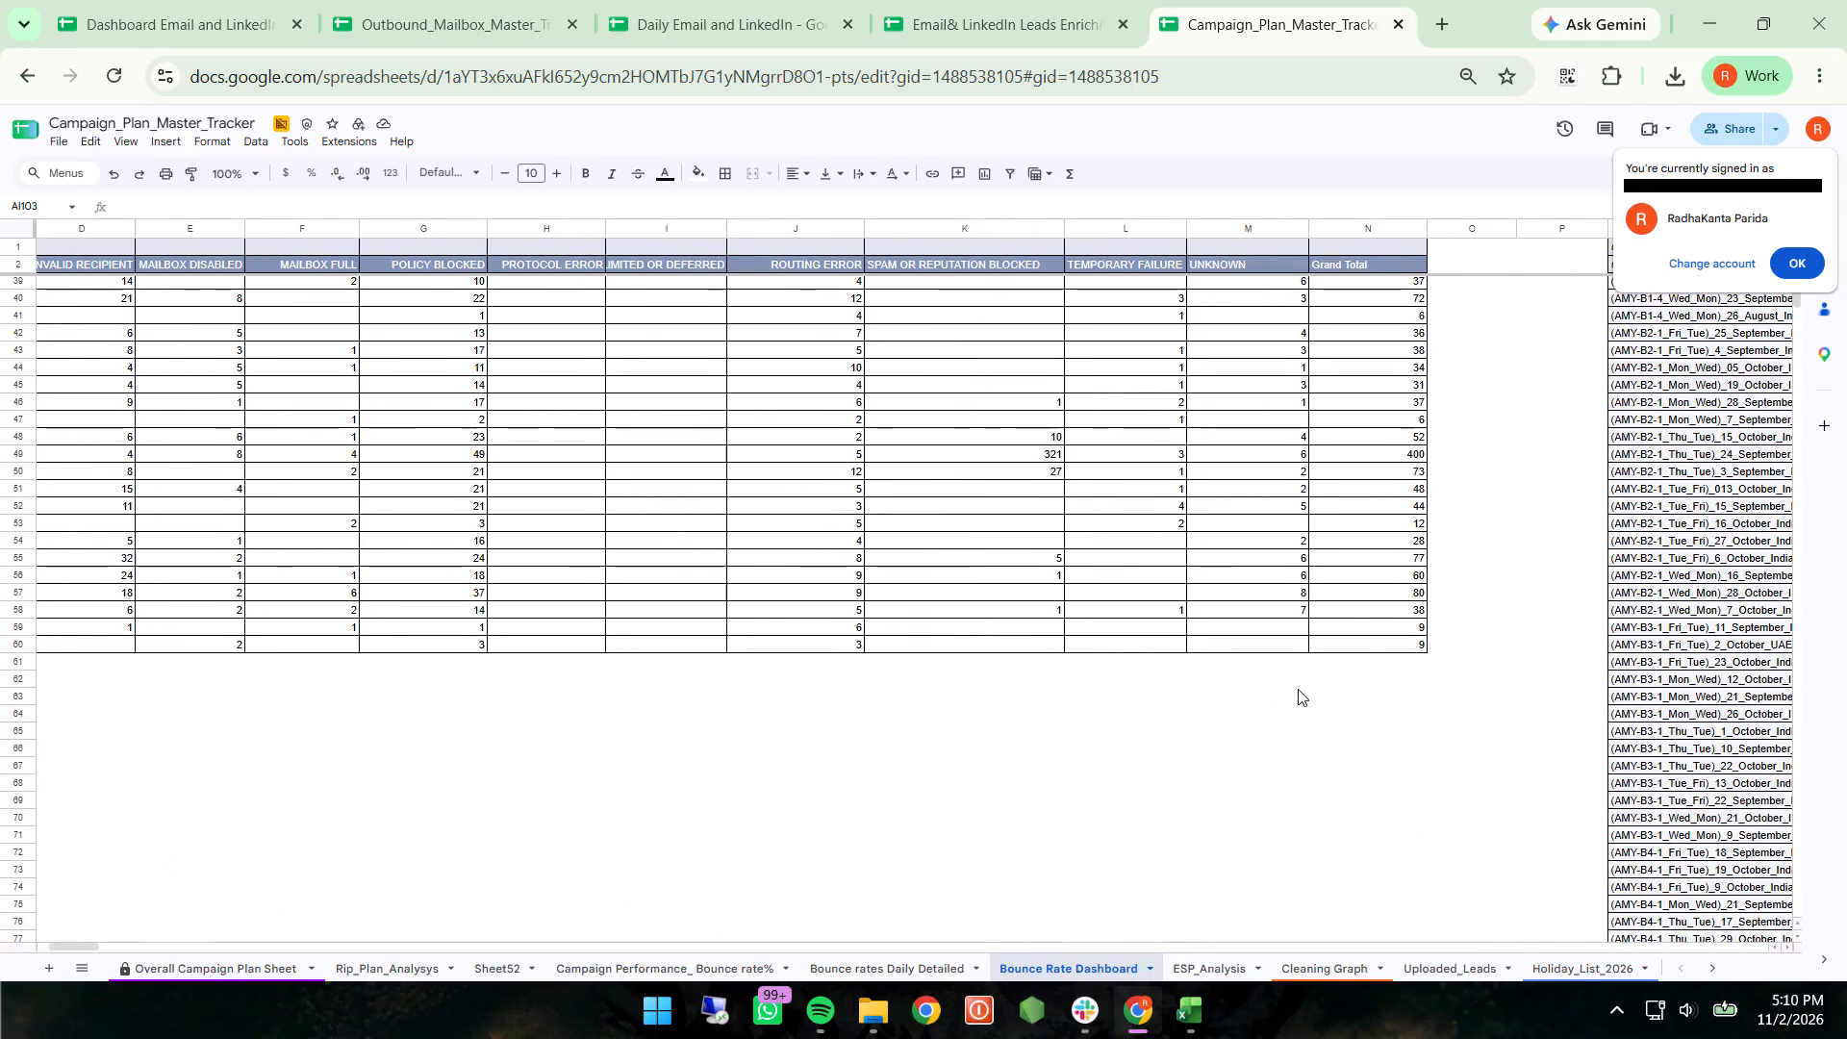
pyautogui.click(1367, 613)
pyautogui.hscroll(6, 1367, 613)
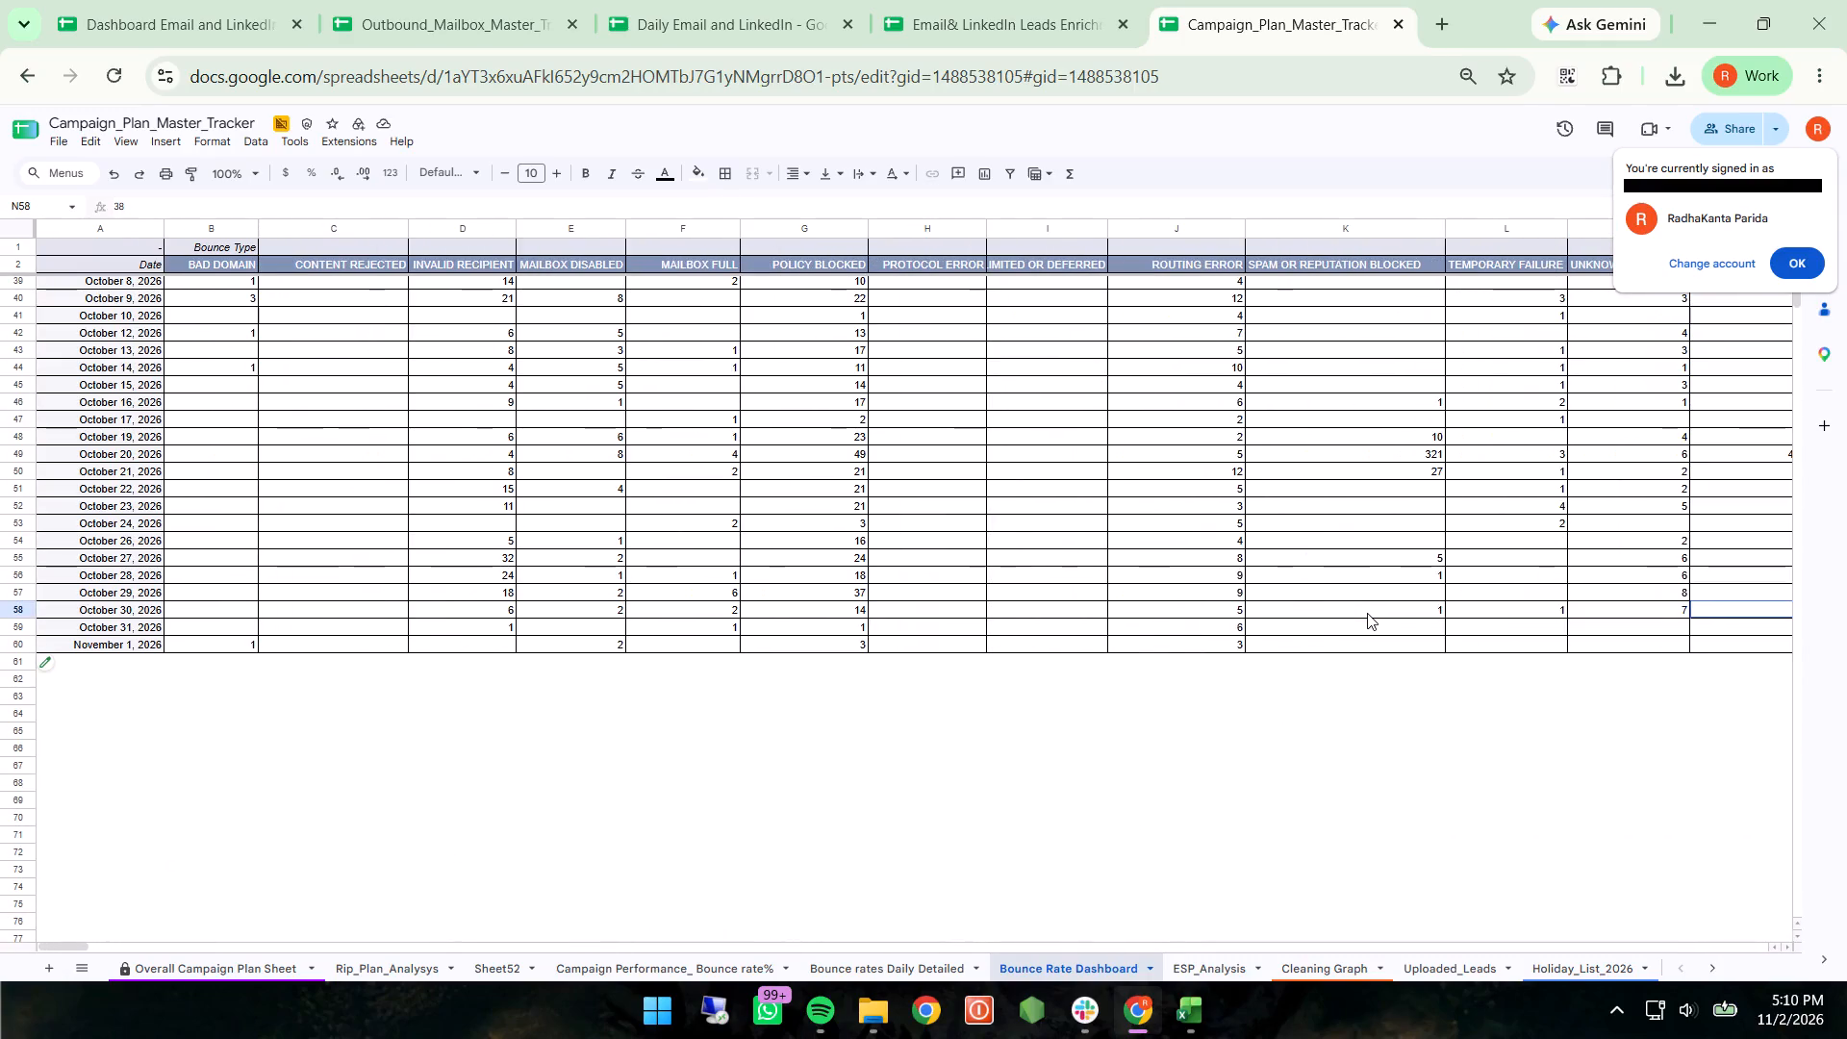
pyautogui.hscroll(-1, 985, 715)
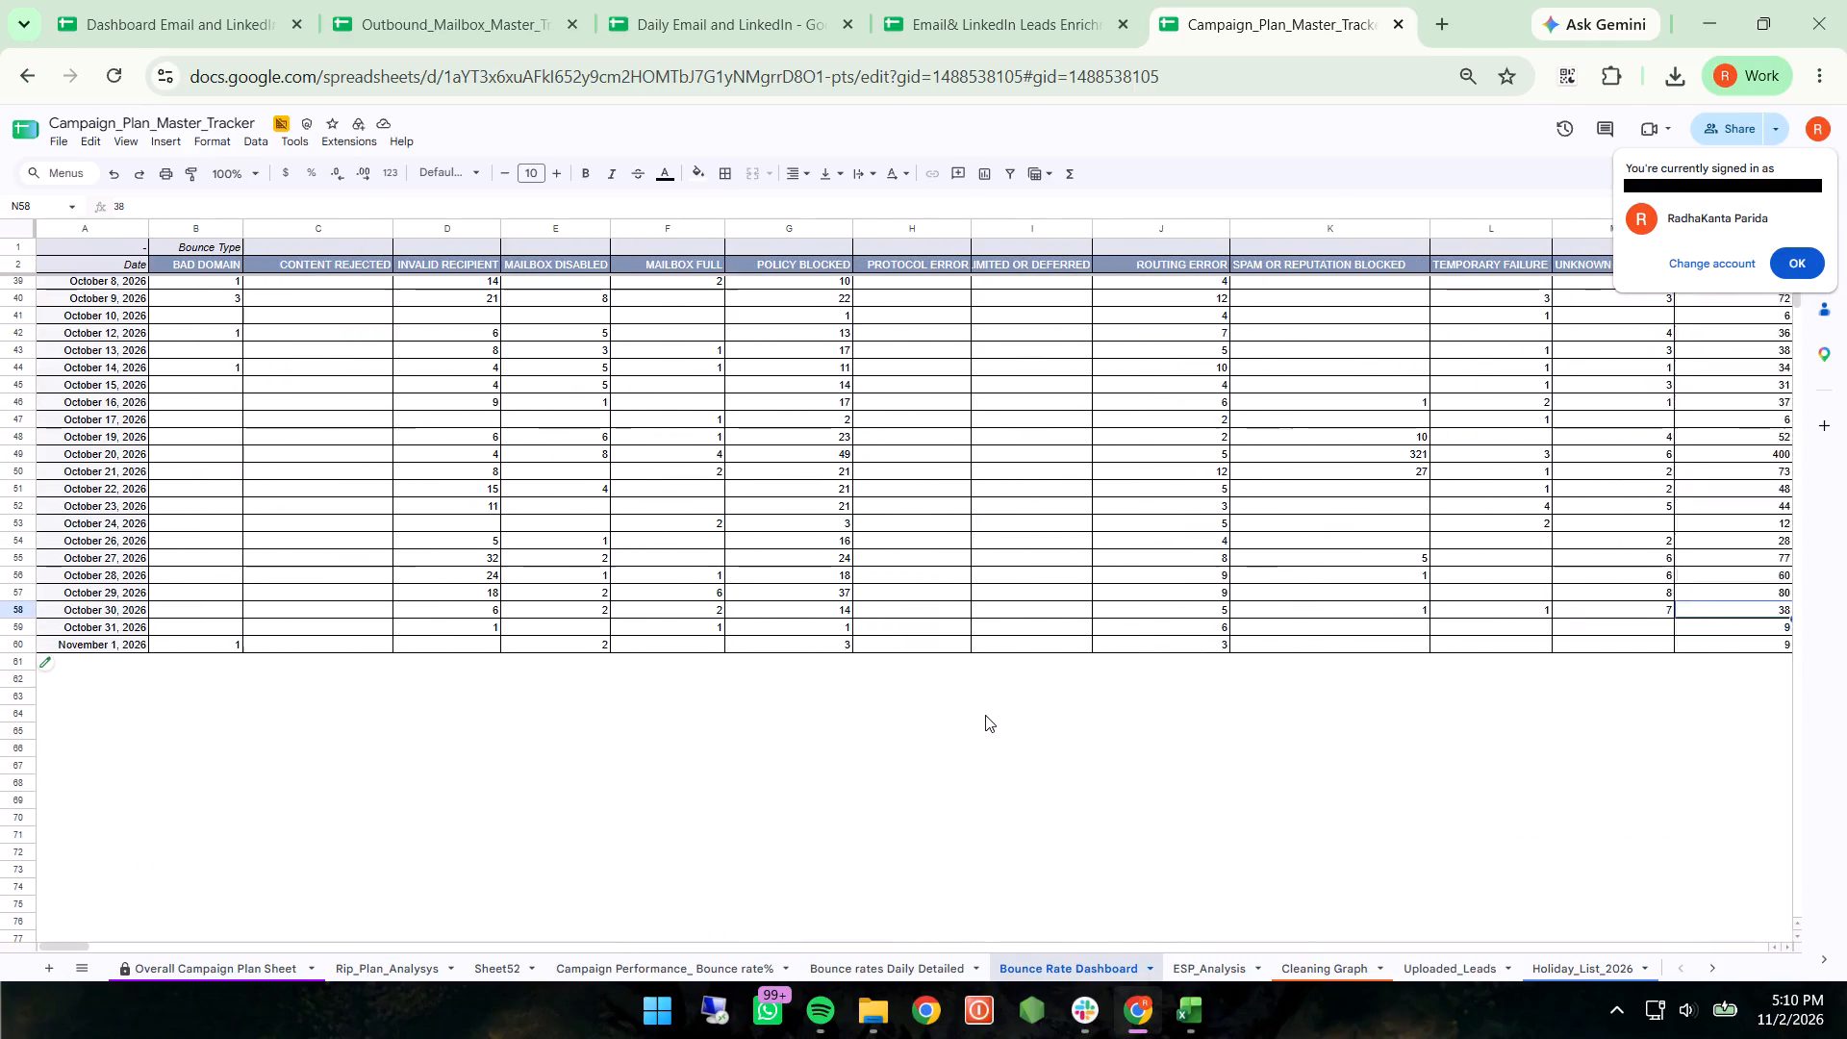
pyautogui.hscroll(-1, 985, 715)
pyautogui.hscroll(4, 1014, 860)
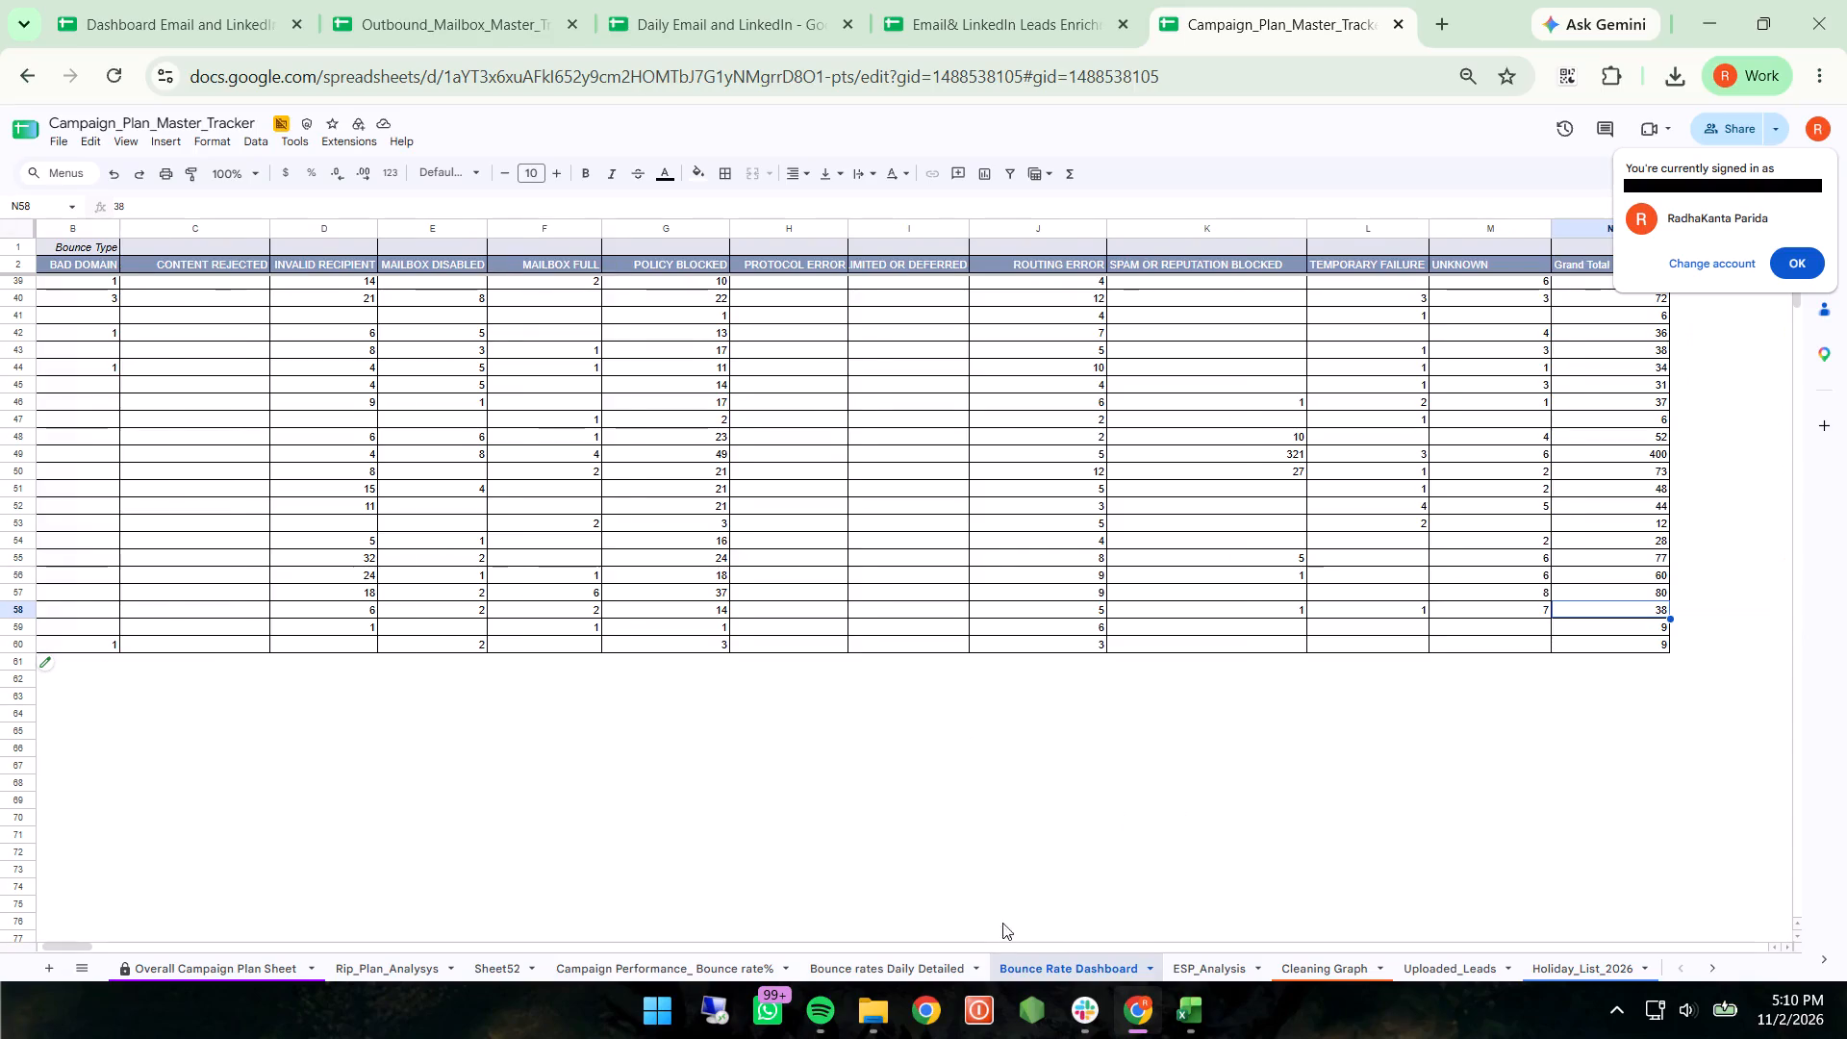
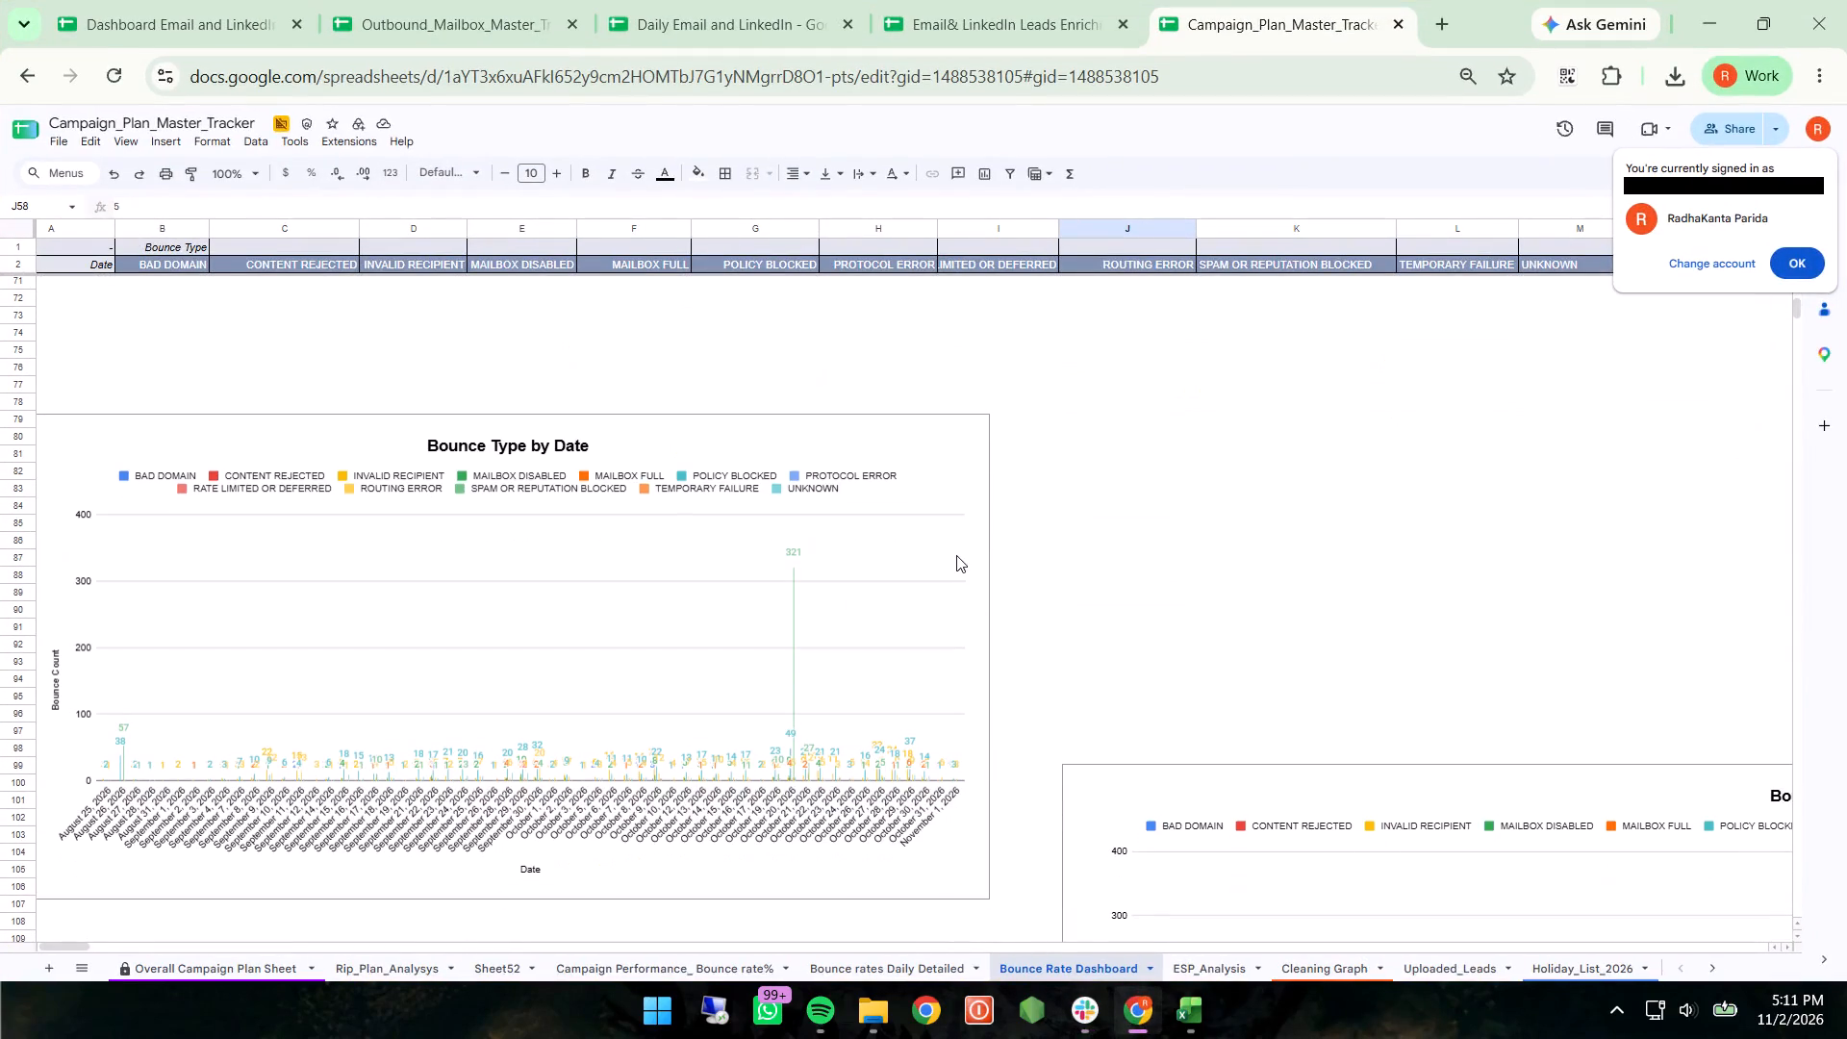
# Download the Bounce Type by Date chart as a PNG image.
pyautogui.moveTo(976, 435); pyautogui.dragTo(1025, 504)
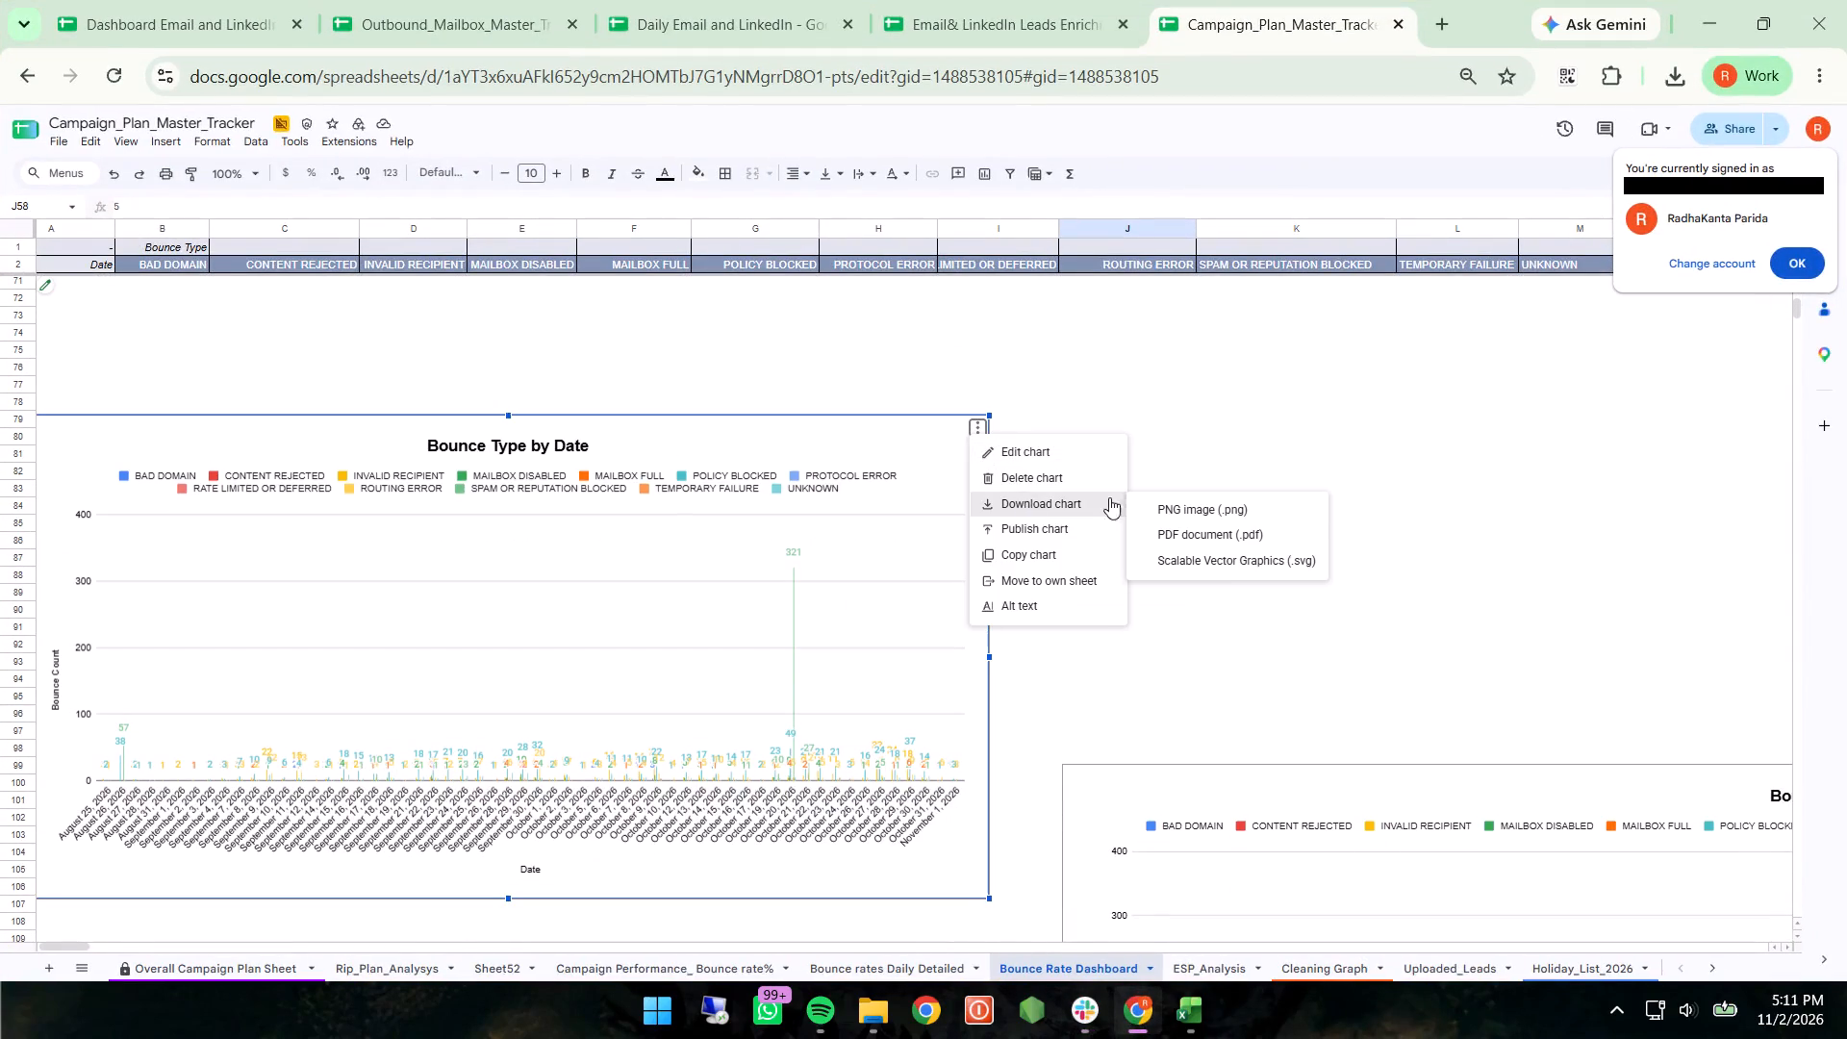
pyautogui.click(1183, 497)
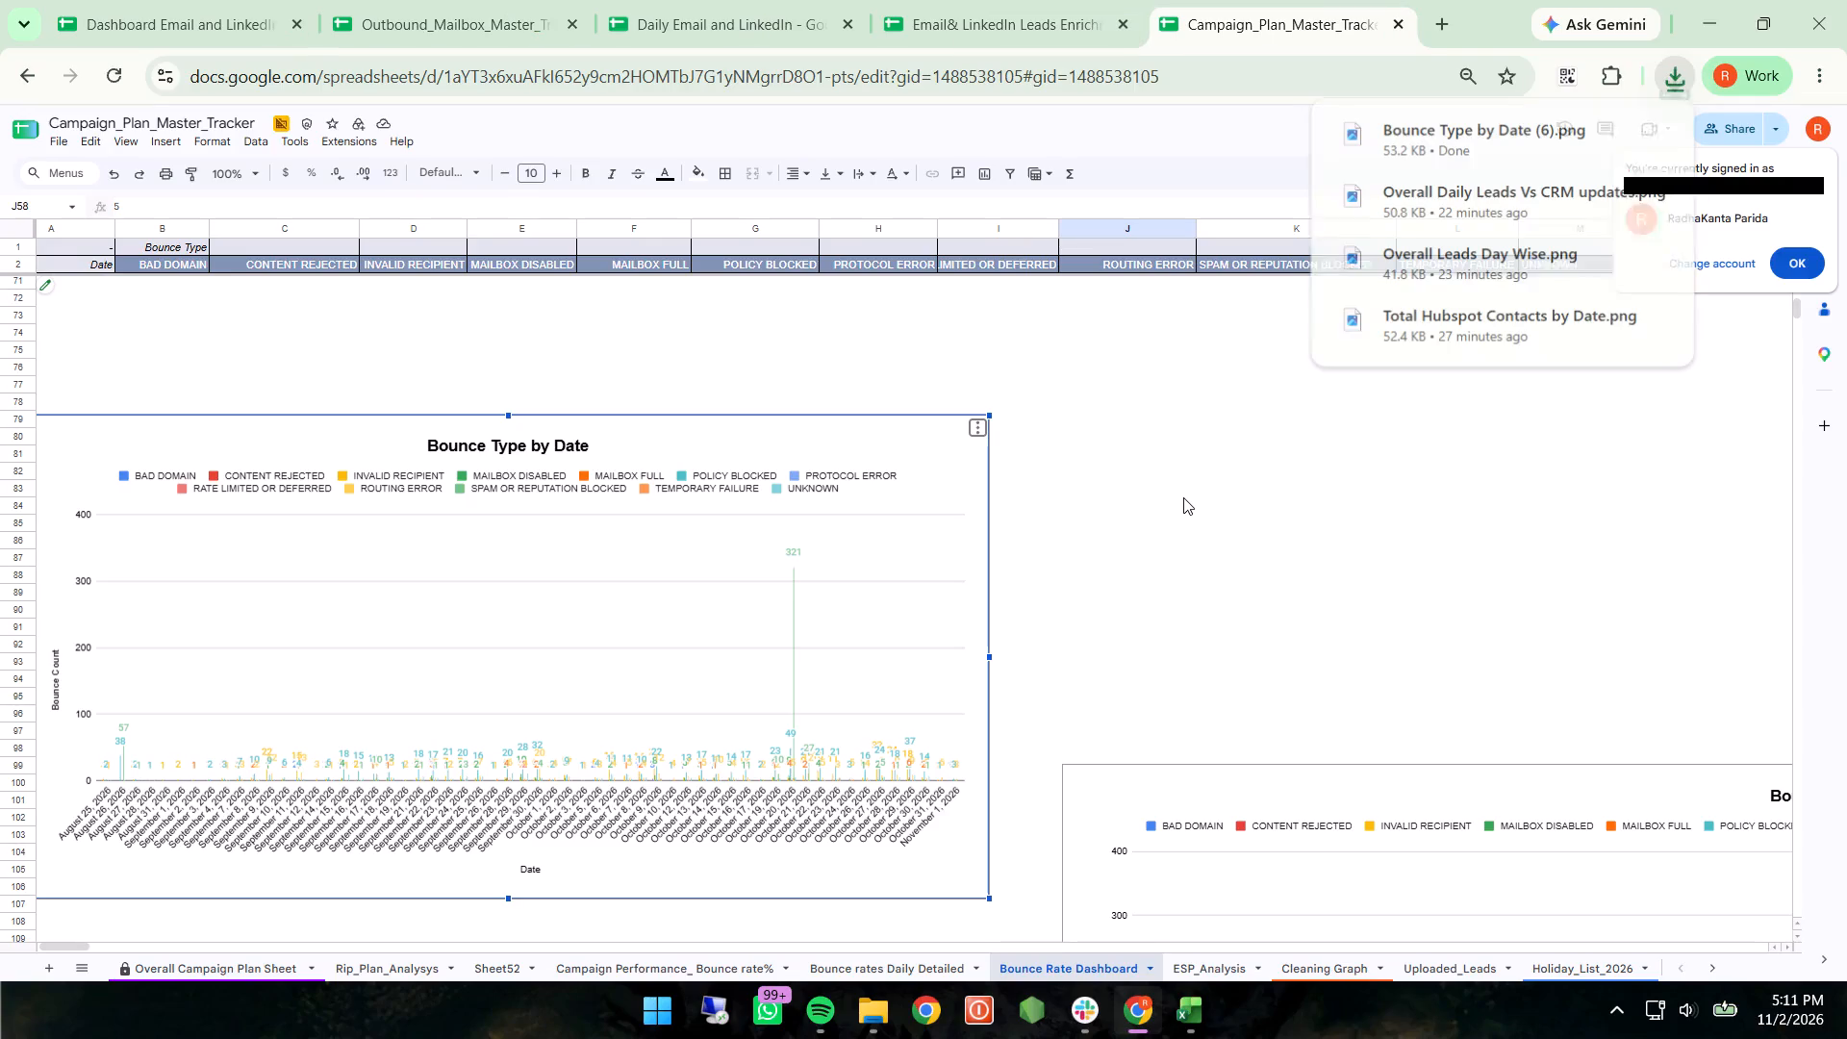
# Download the Bounce Type by Campaign chart as a PNG image.
pyautogui.hscroll(-7, 1183, 497)
pyautogui.scroll(-1, 1183, 497)
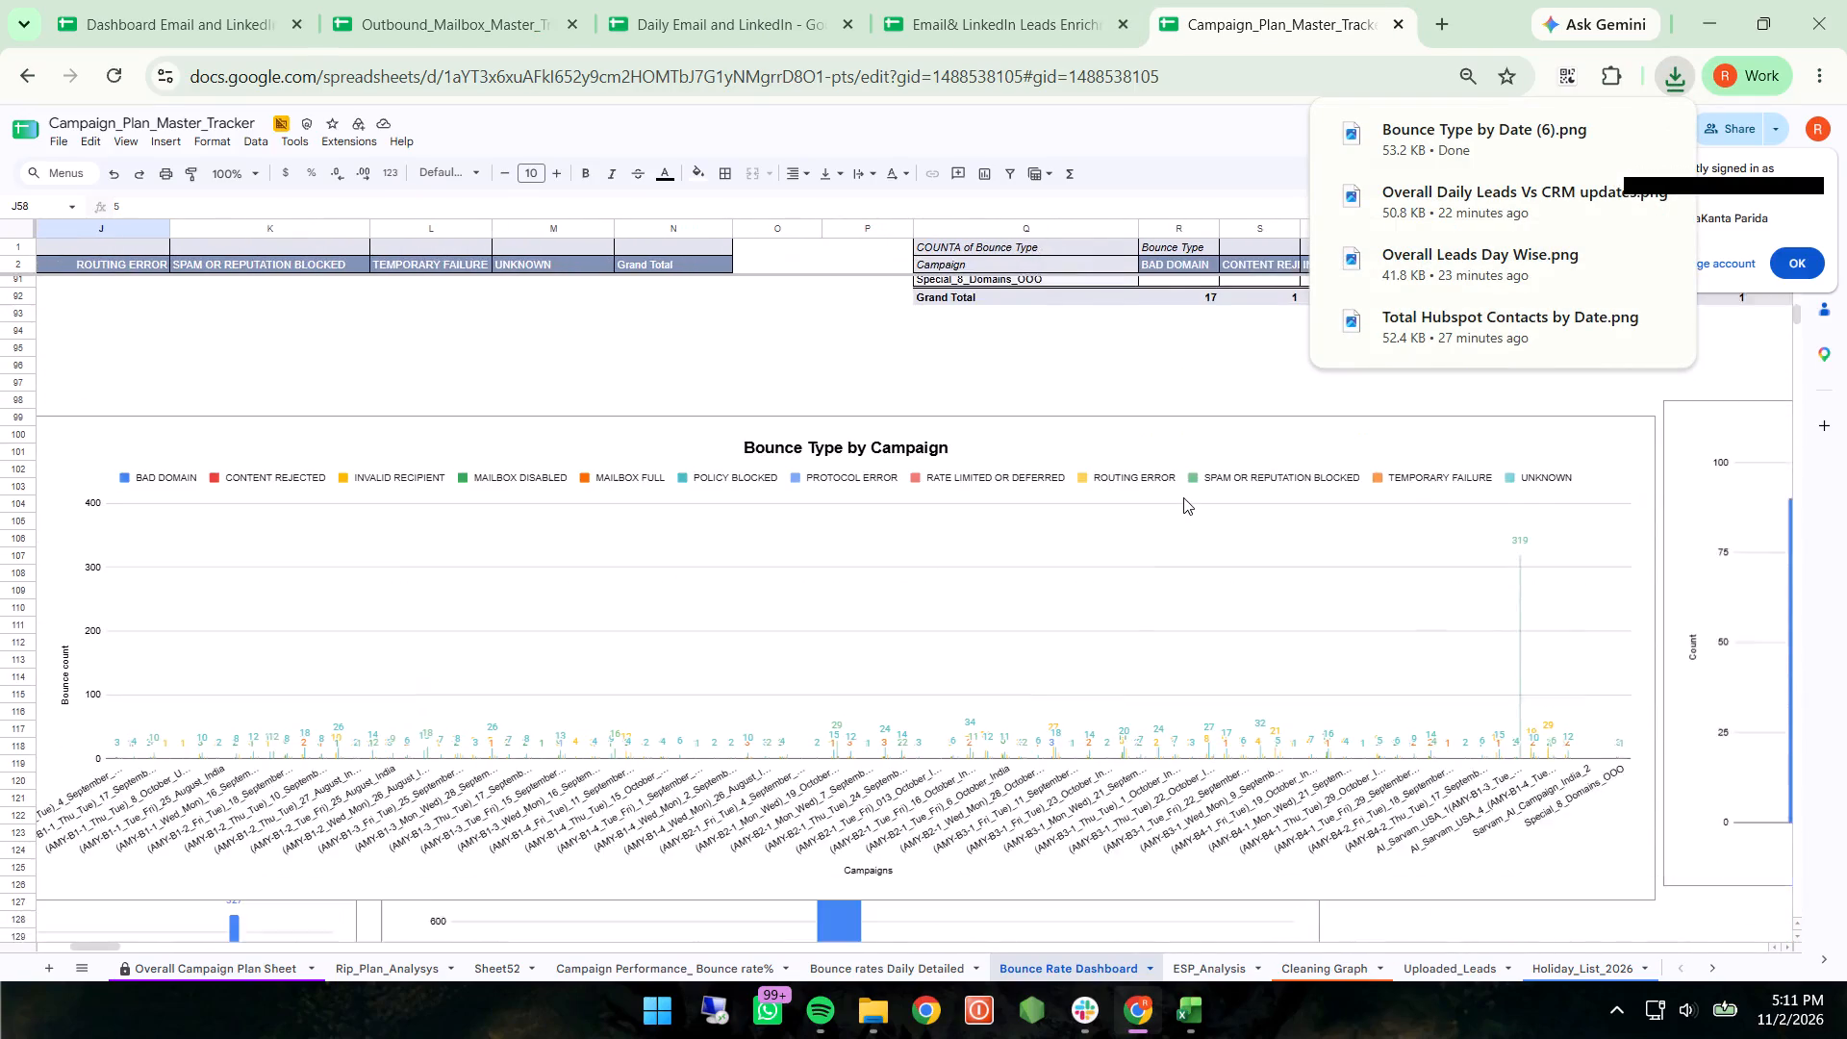
pyautogui.scroll(-1, 1183, 497)
pyautogui.hscroll(-3, 1183, 497)
pyautogui.click(1256, 459)
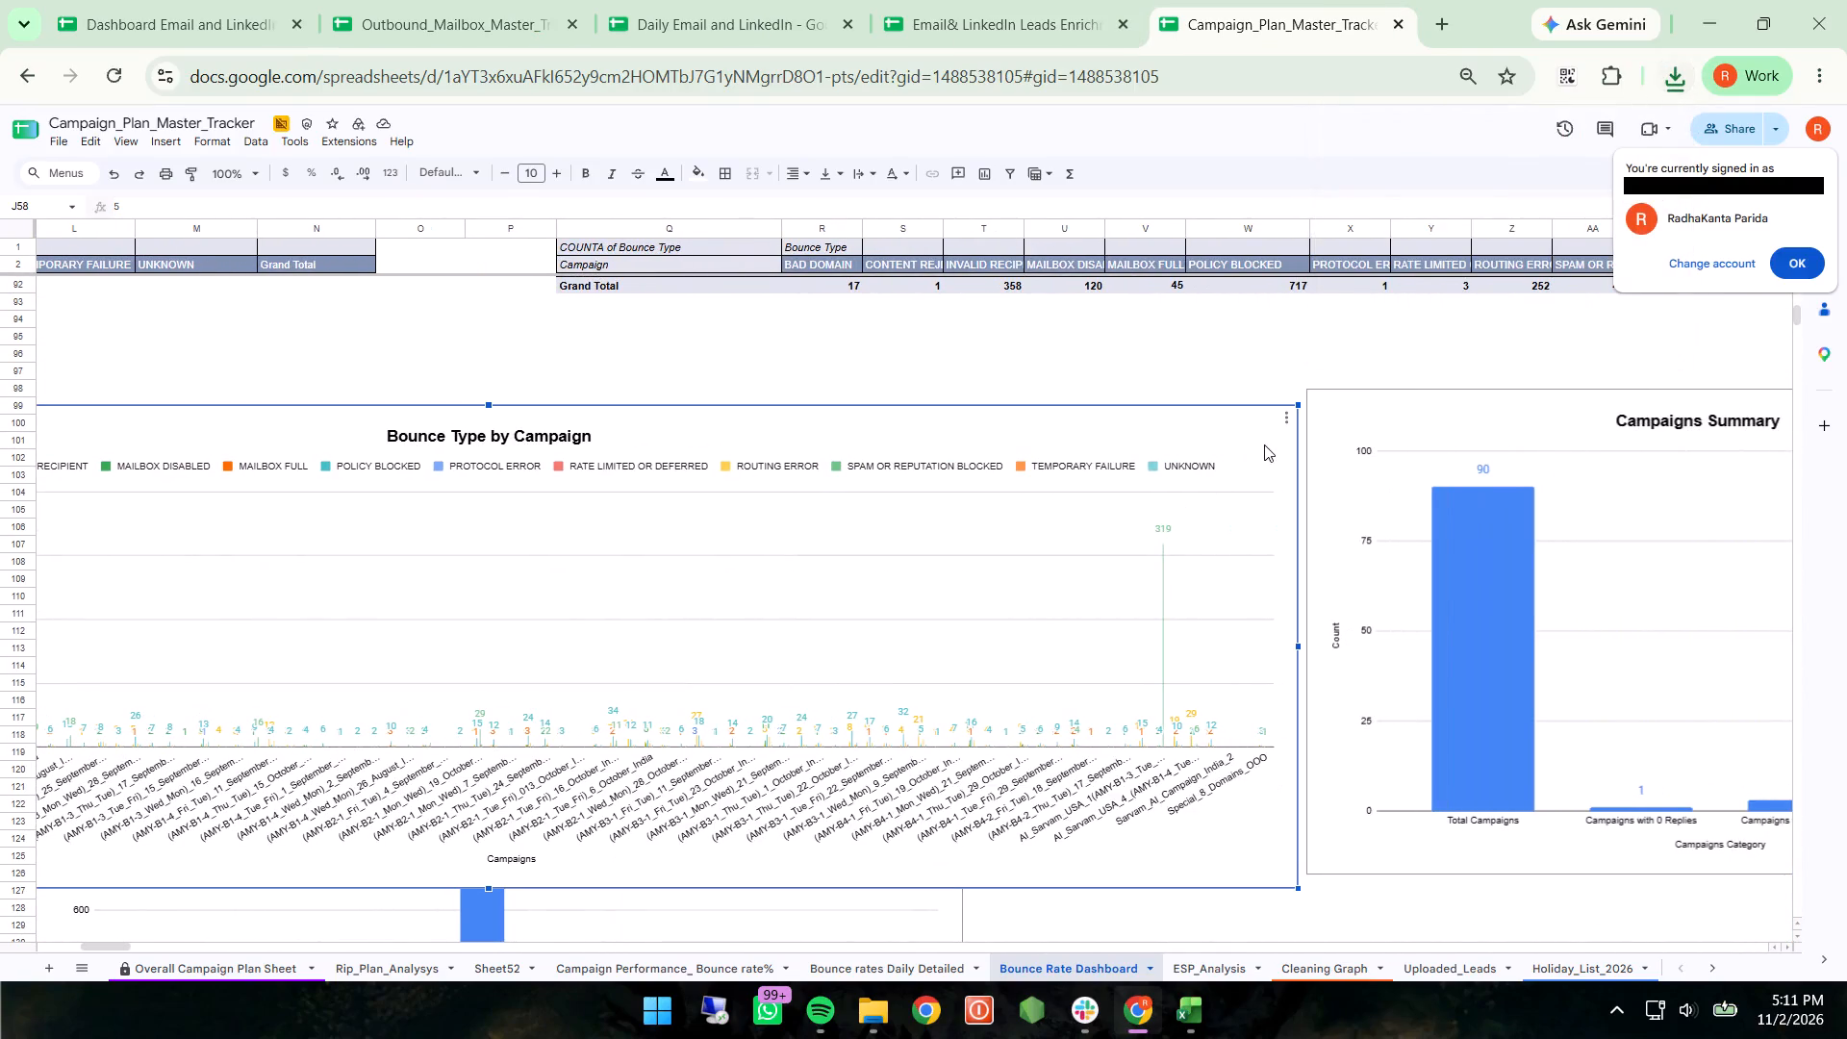
pyautogui.click(1280, 427)
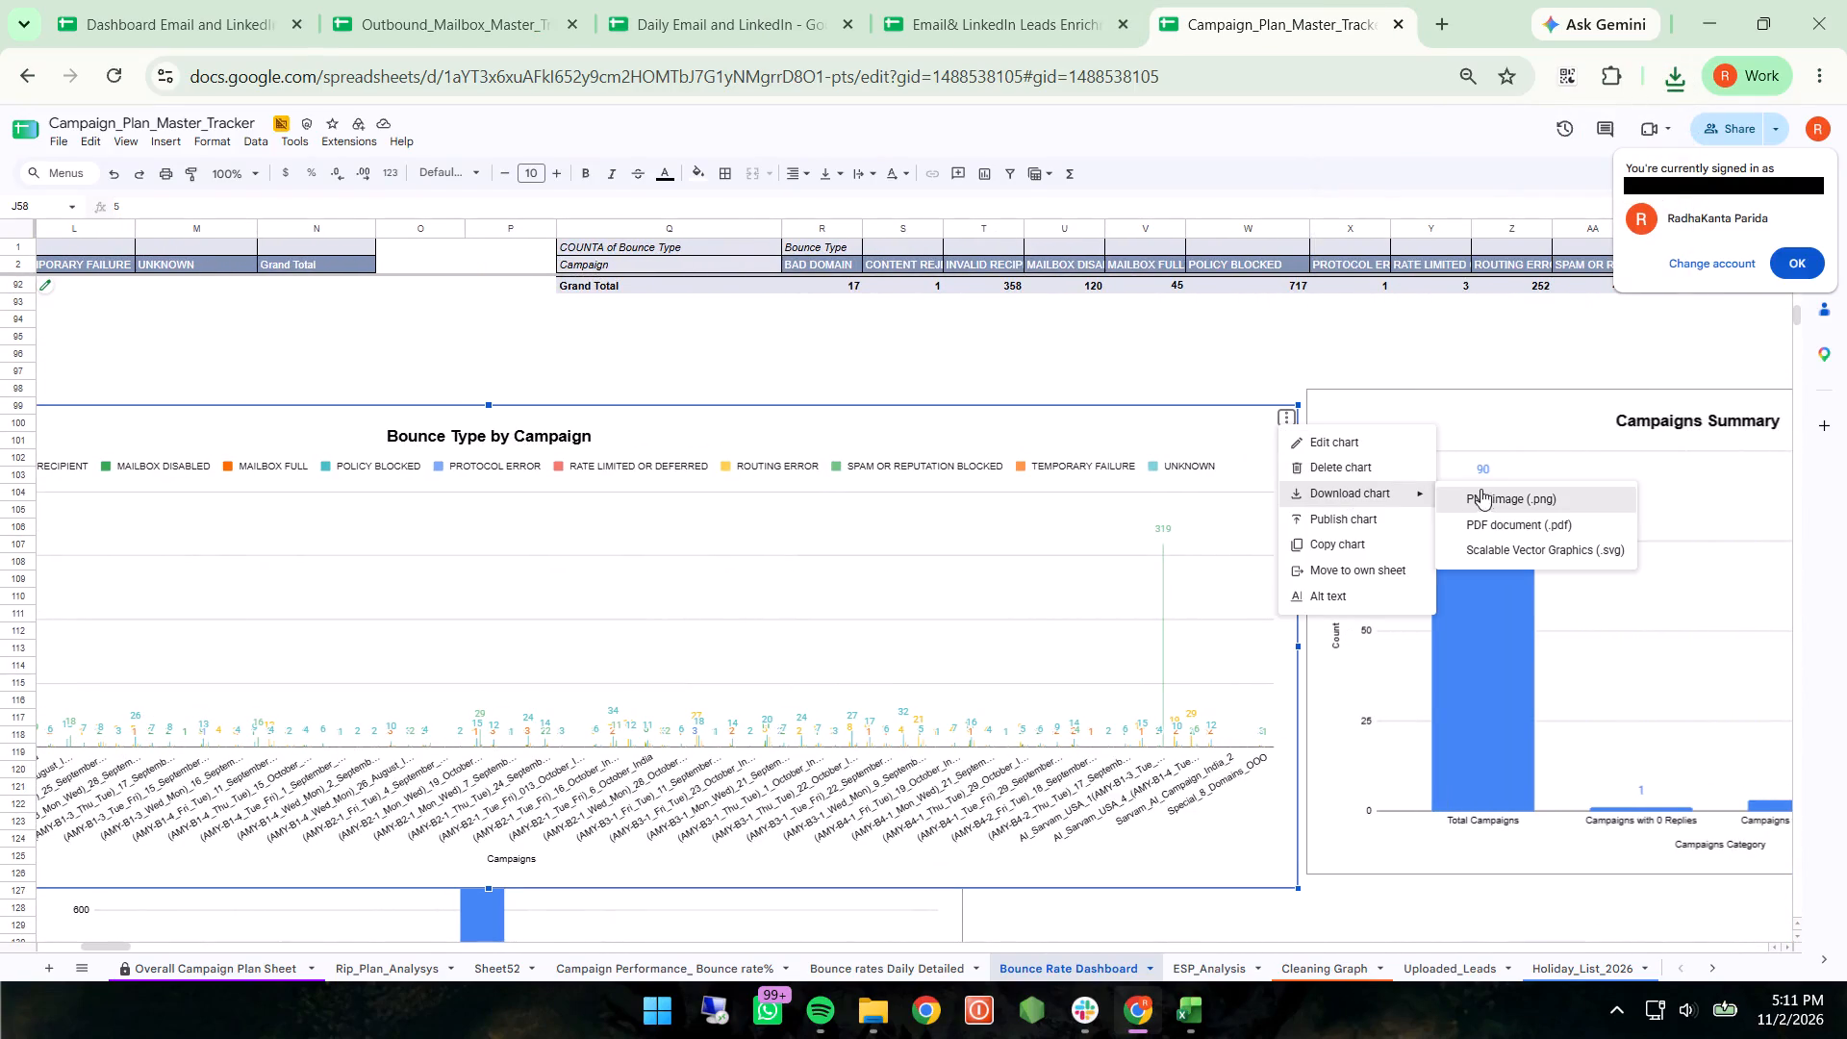
pyautogui.click(1489, 487)
# Download the Campaigns Summary chart as a PNG image.
pyautogui.scroll(-2, 1057, 579)
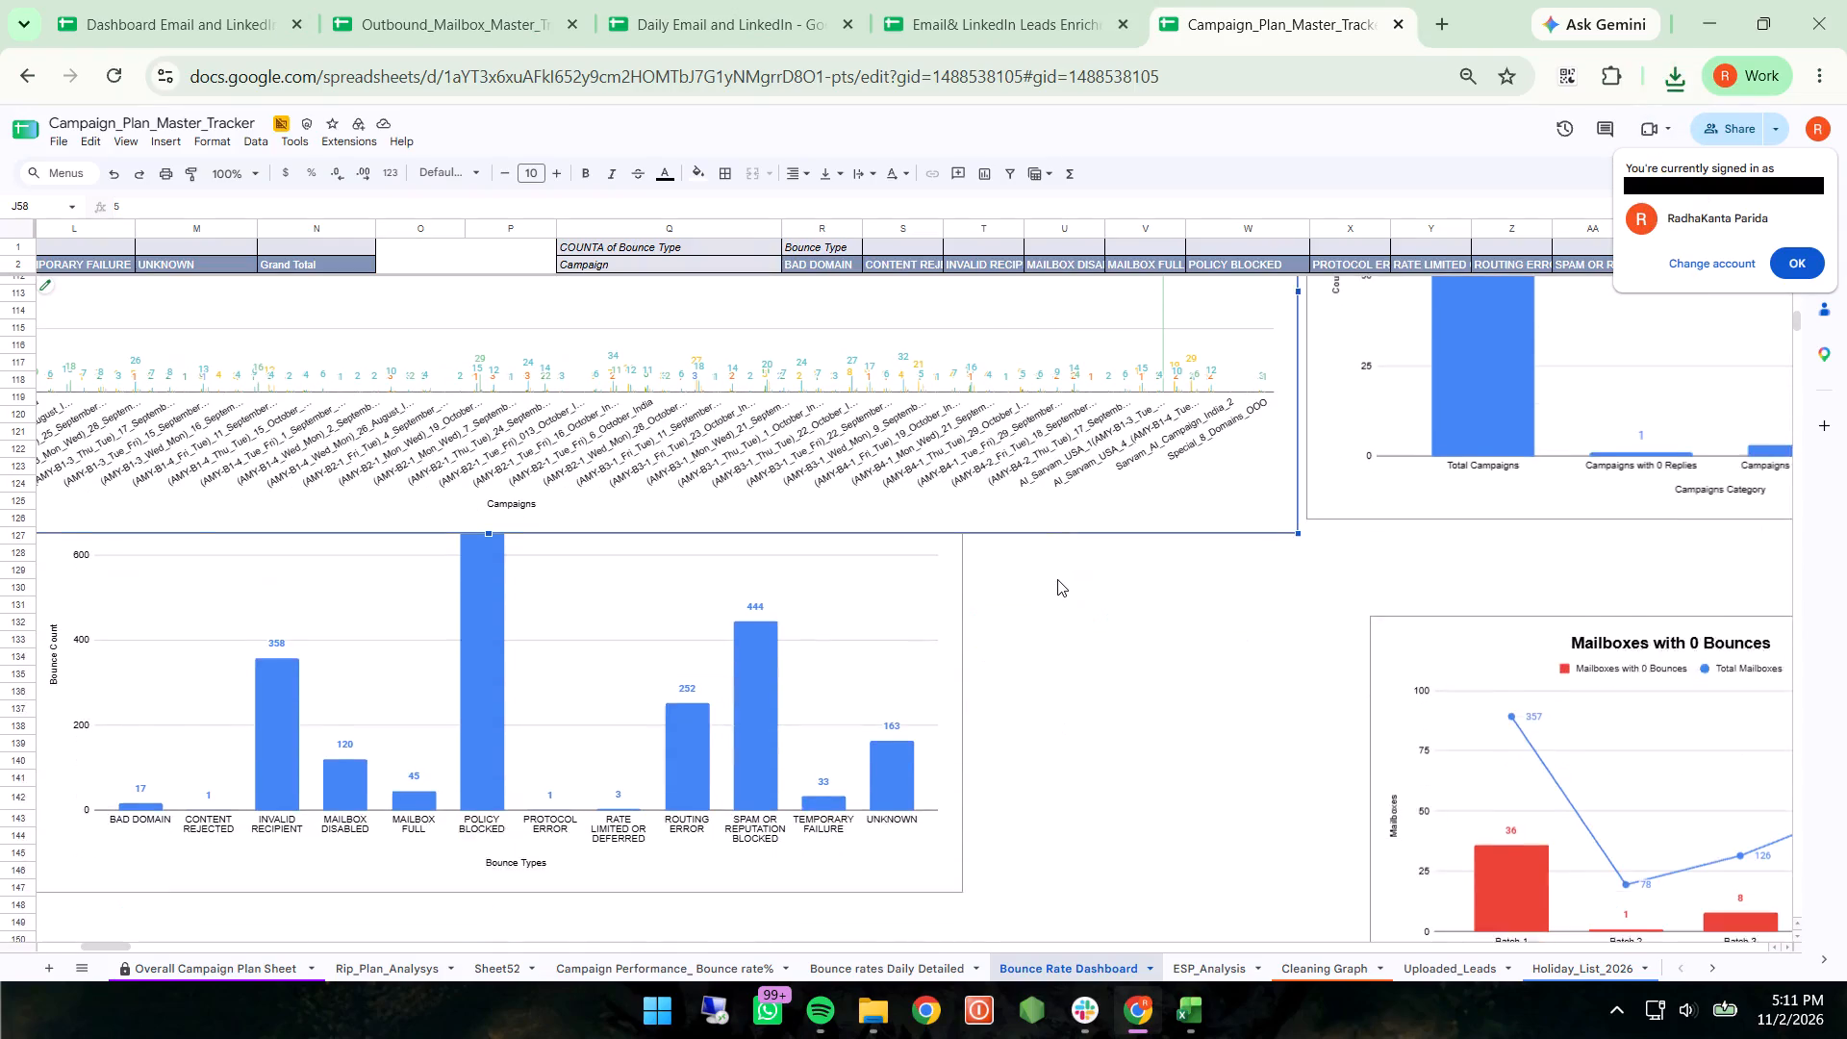
pyautogui.scroll(-1, 1057, 579)
pyautogui.scroll(3, 1057, 579)
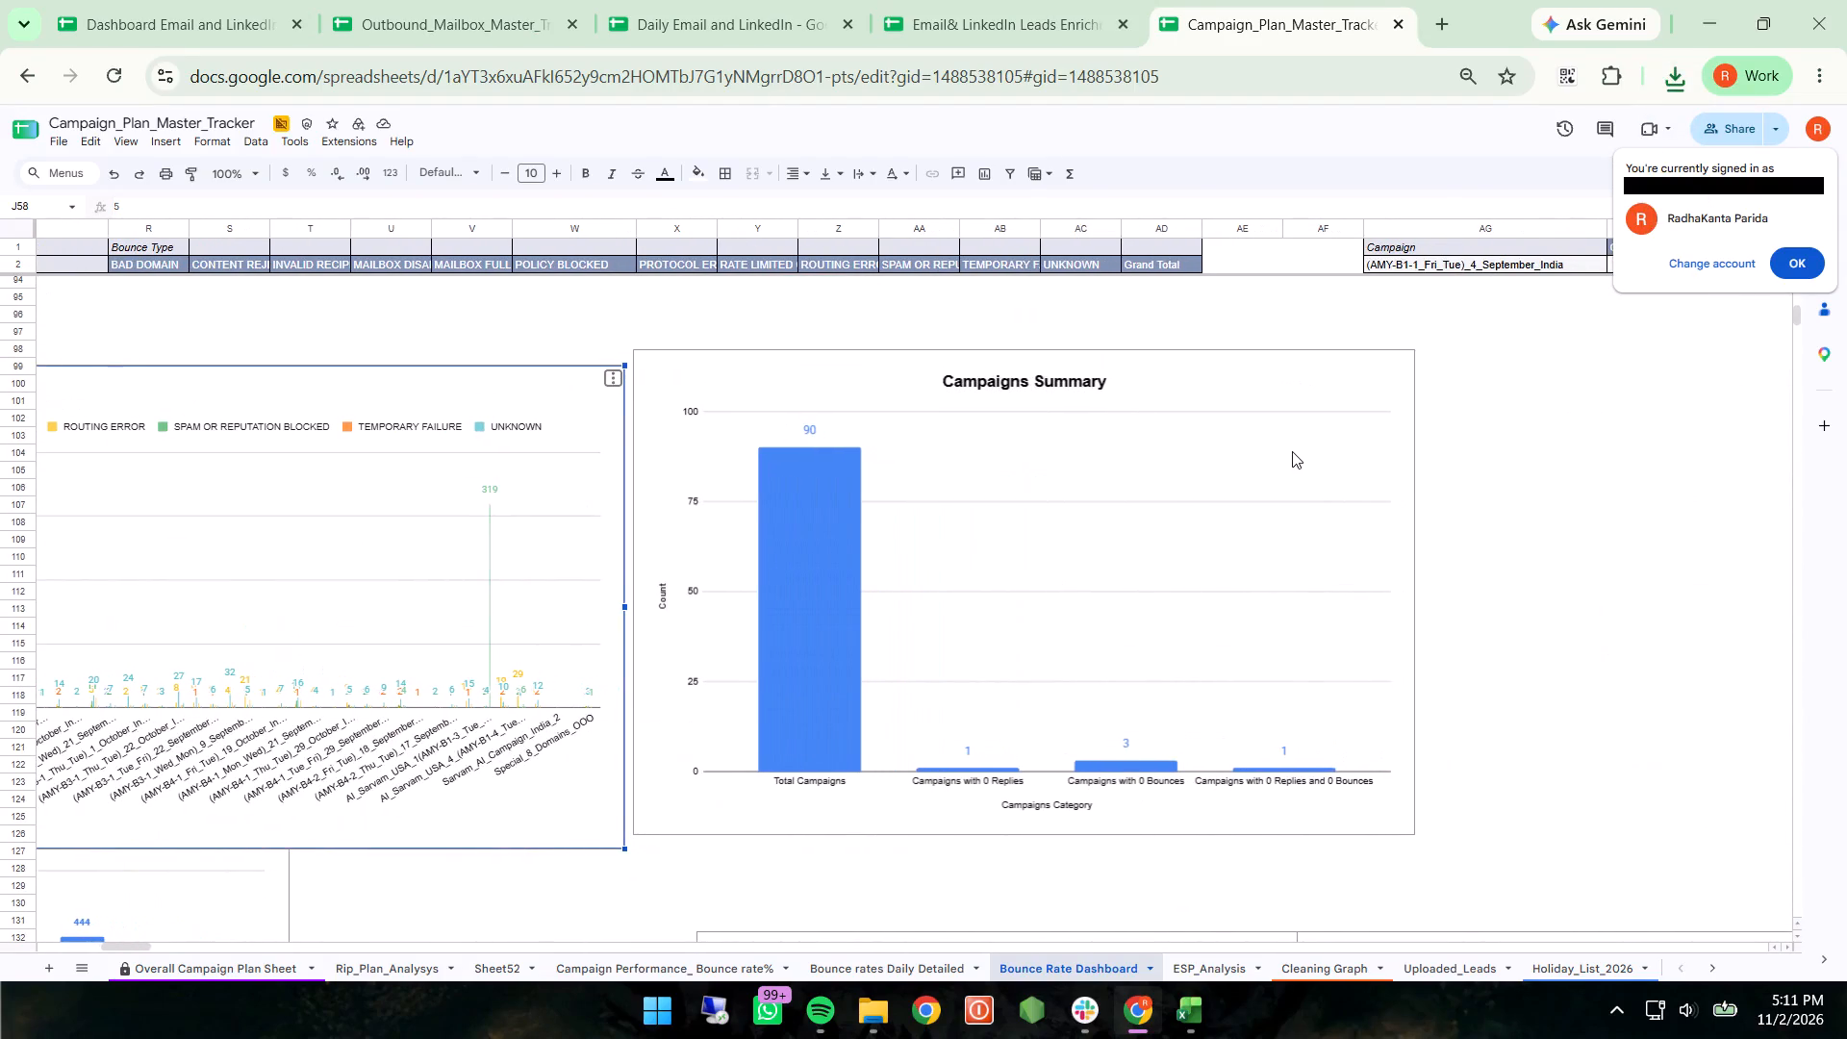
pyautogui.click(1292, 451)
pyautogui.moveTo(1401, 368); pyautogui.dragTo(1460, 429)
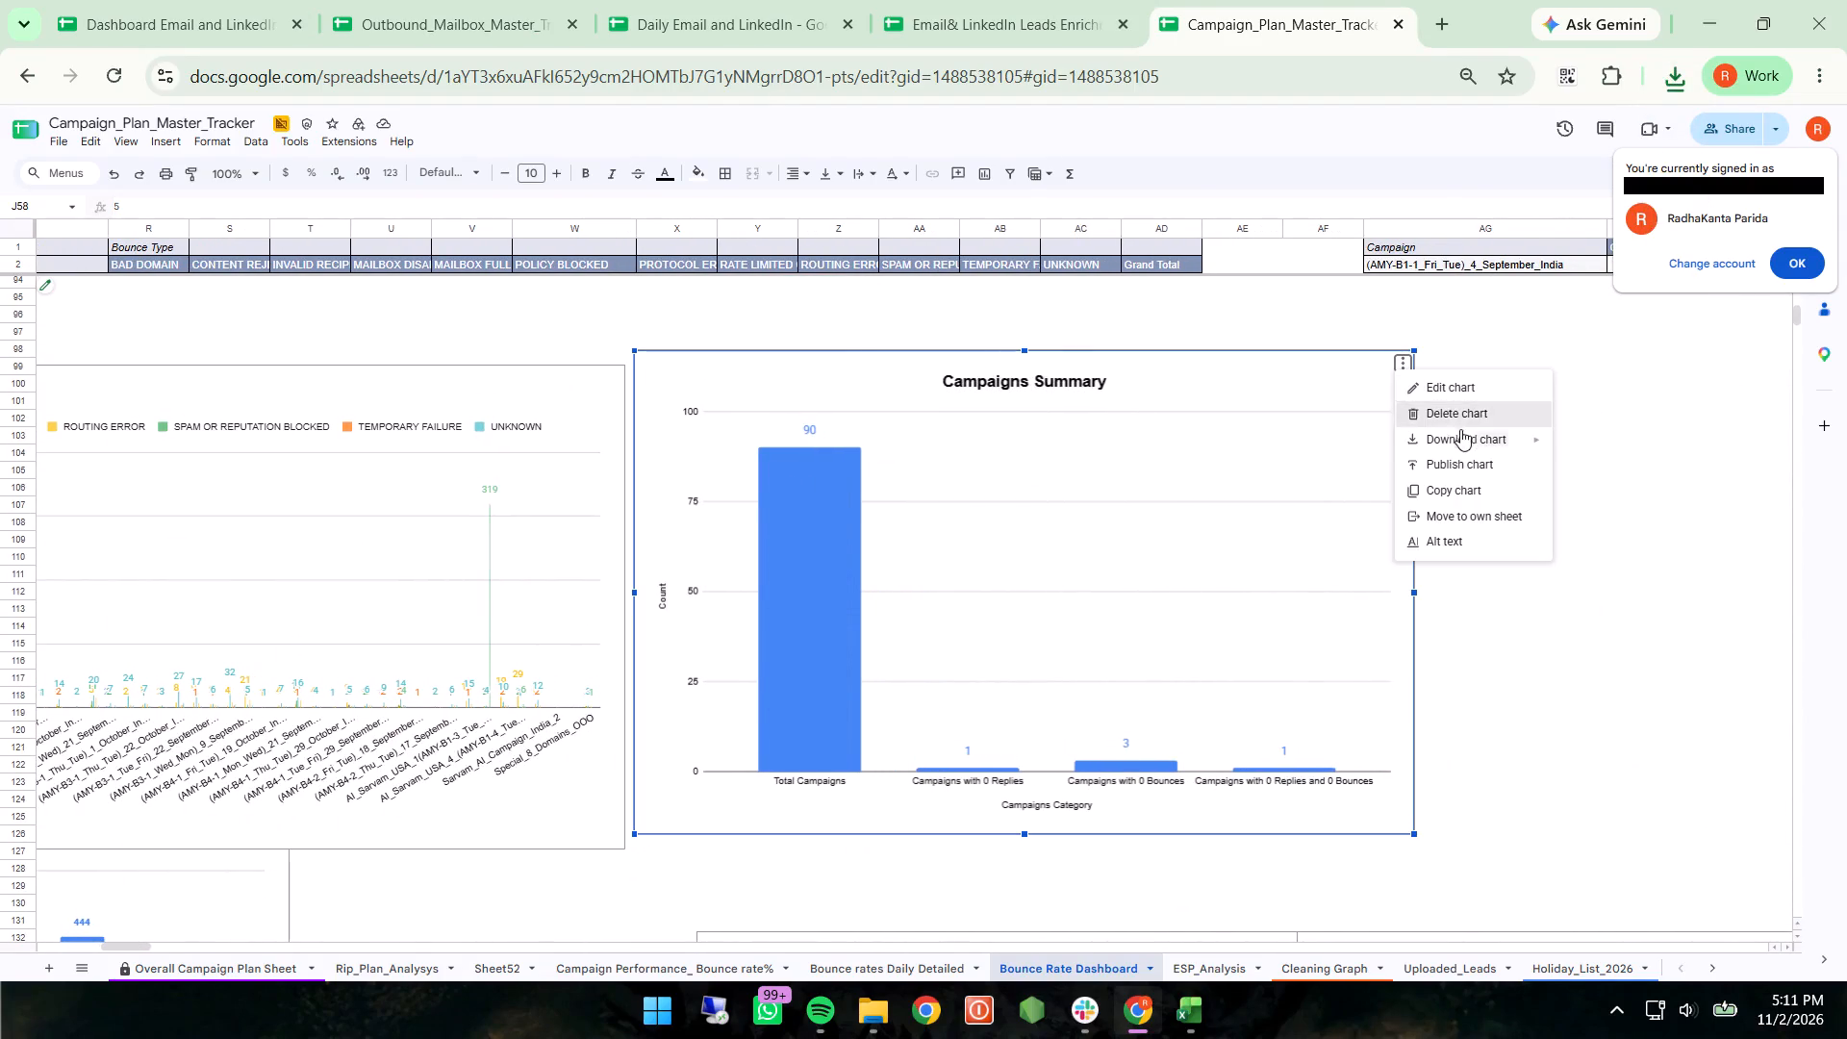
pyautogui.moveTo(1460, 429); pyautogui.dragTo(1463, 434)
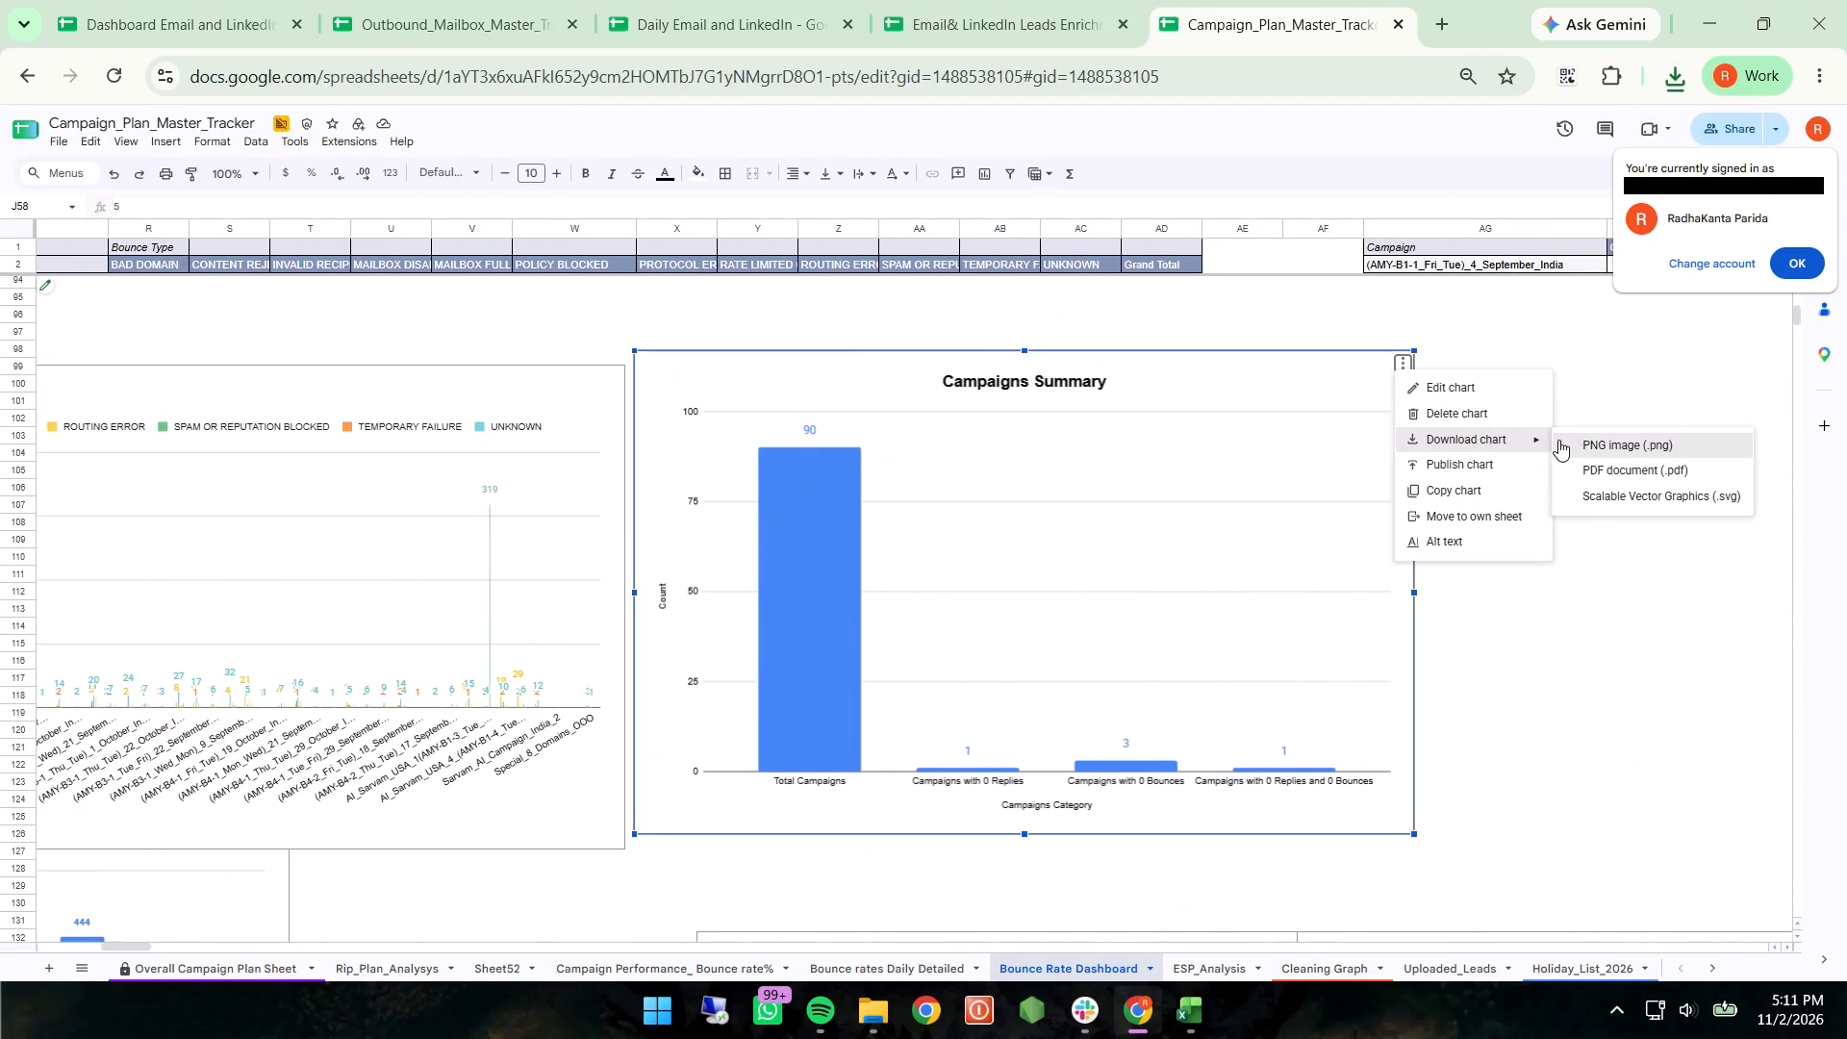
pyautogui.click(1590, 447)
# Move the Bounce Counts by Campaign chart down to about row 129, clear of the Bounce Type by Campaign chart.
pyautogui.scroll(-1, 885, 516)
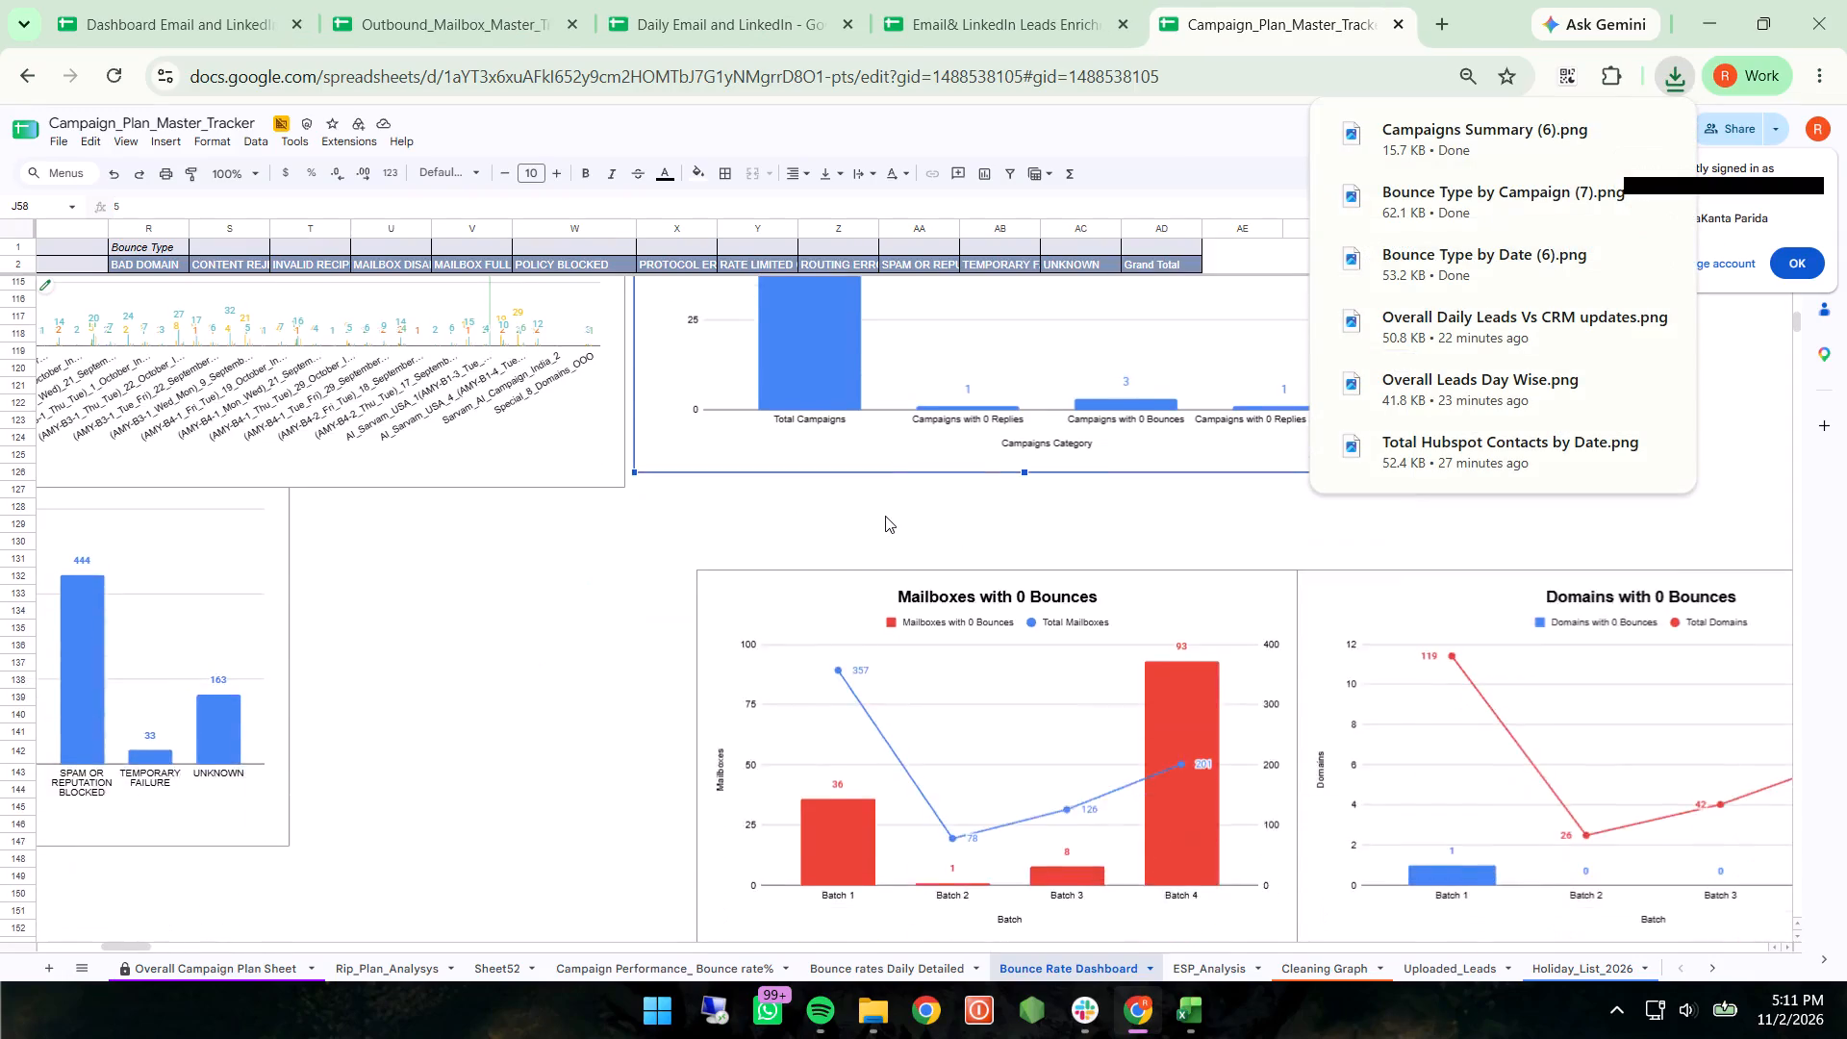
pyautogui.scroll(-1, 885, 516)
pyautogui.hscroll(4, 885, 516)
pyautogui.click(884, 548)
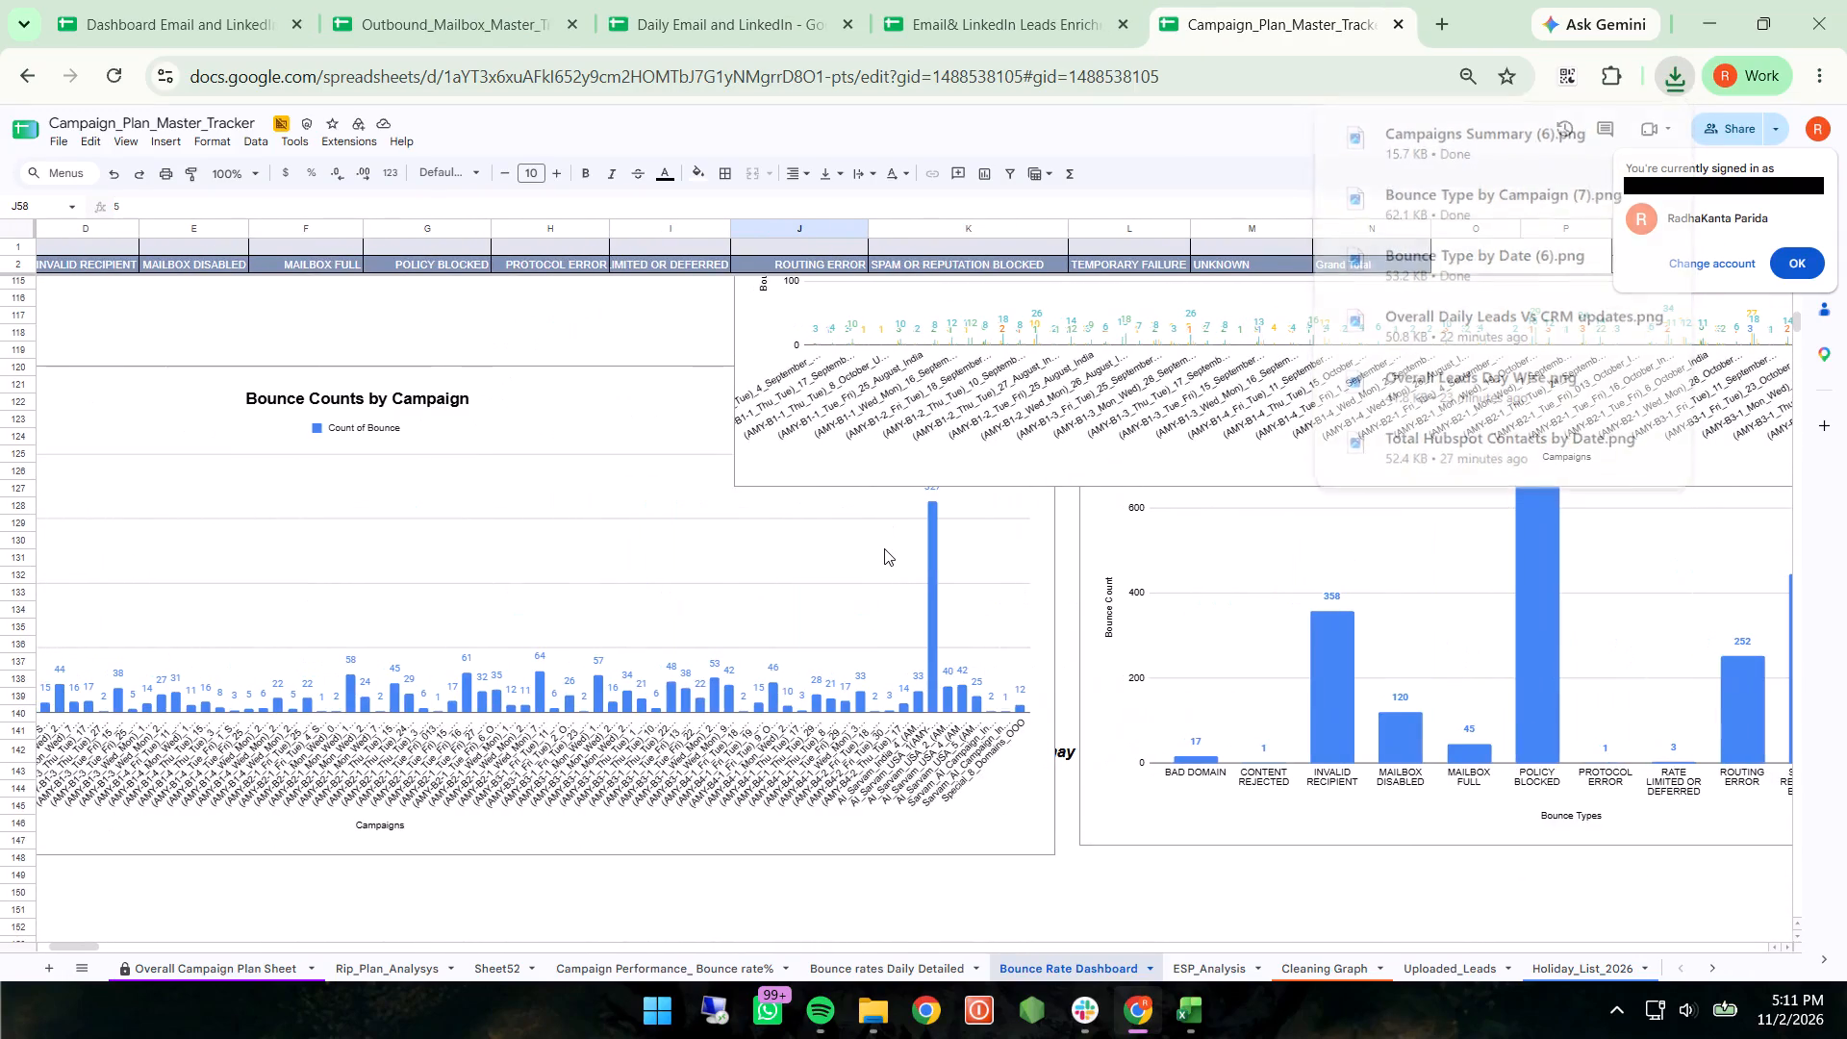
pyautogui.moveTo(884, 548); pyautogui.dragTo(893, 706)
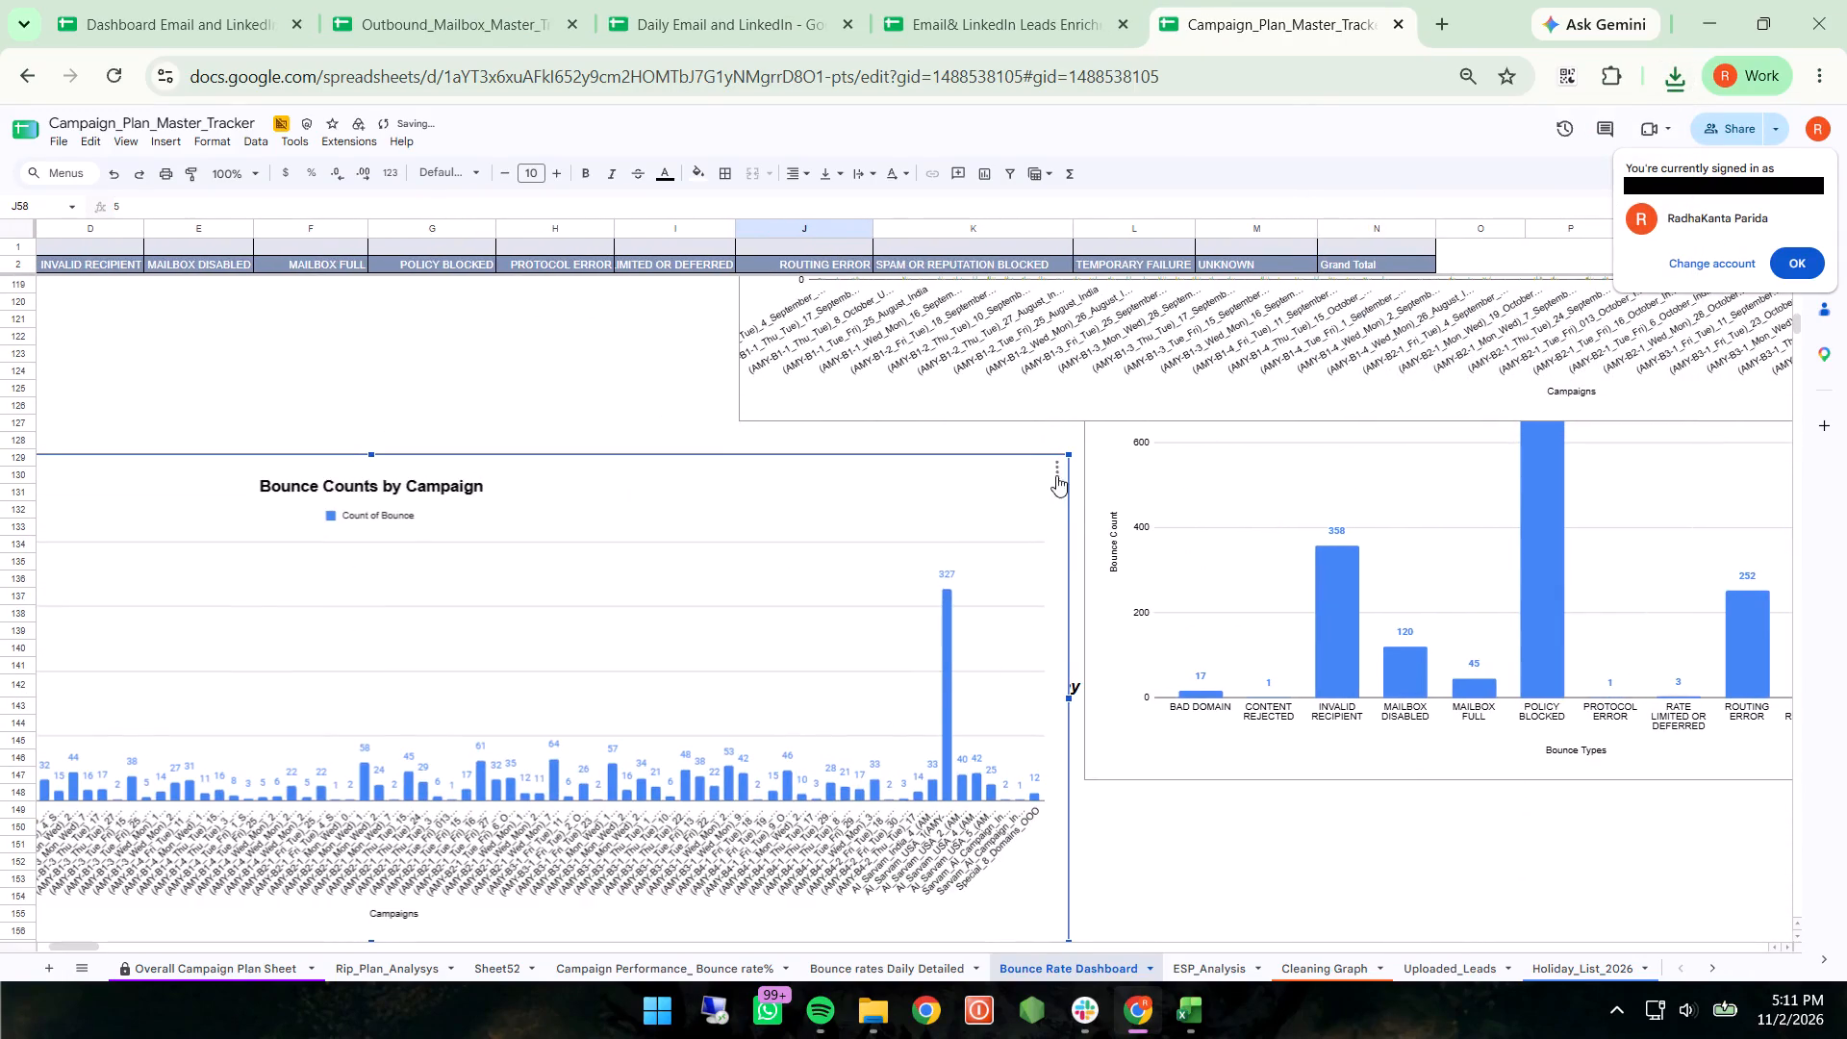
# Download the Bounce Counts by Campaign chart as a PNG image.
pyautogui.moveTo(1059, 473); pyautogui.dragTo(1116, 536)
pyautogui.click(1247, 539)
# Move the Bounces by Bounce Type chart down to about row 128, out from under the Bounce Type by Campaign chart.
pyautogui.hscroll(-5, 1247, 539)
pyautogui.click(1299, 478)
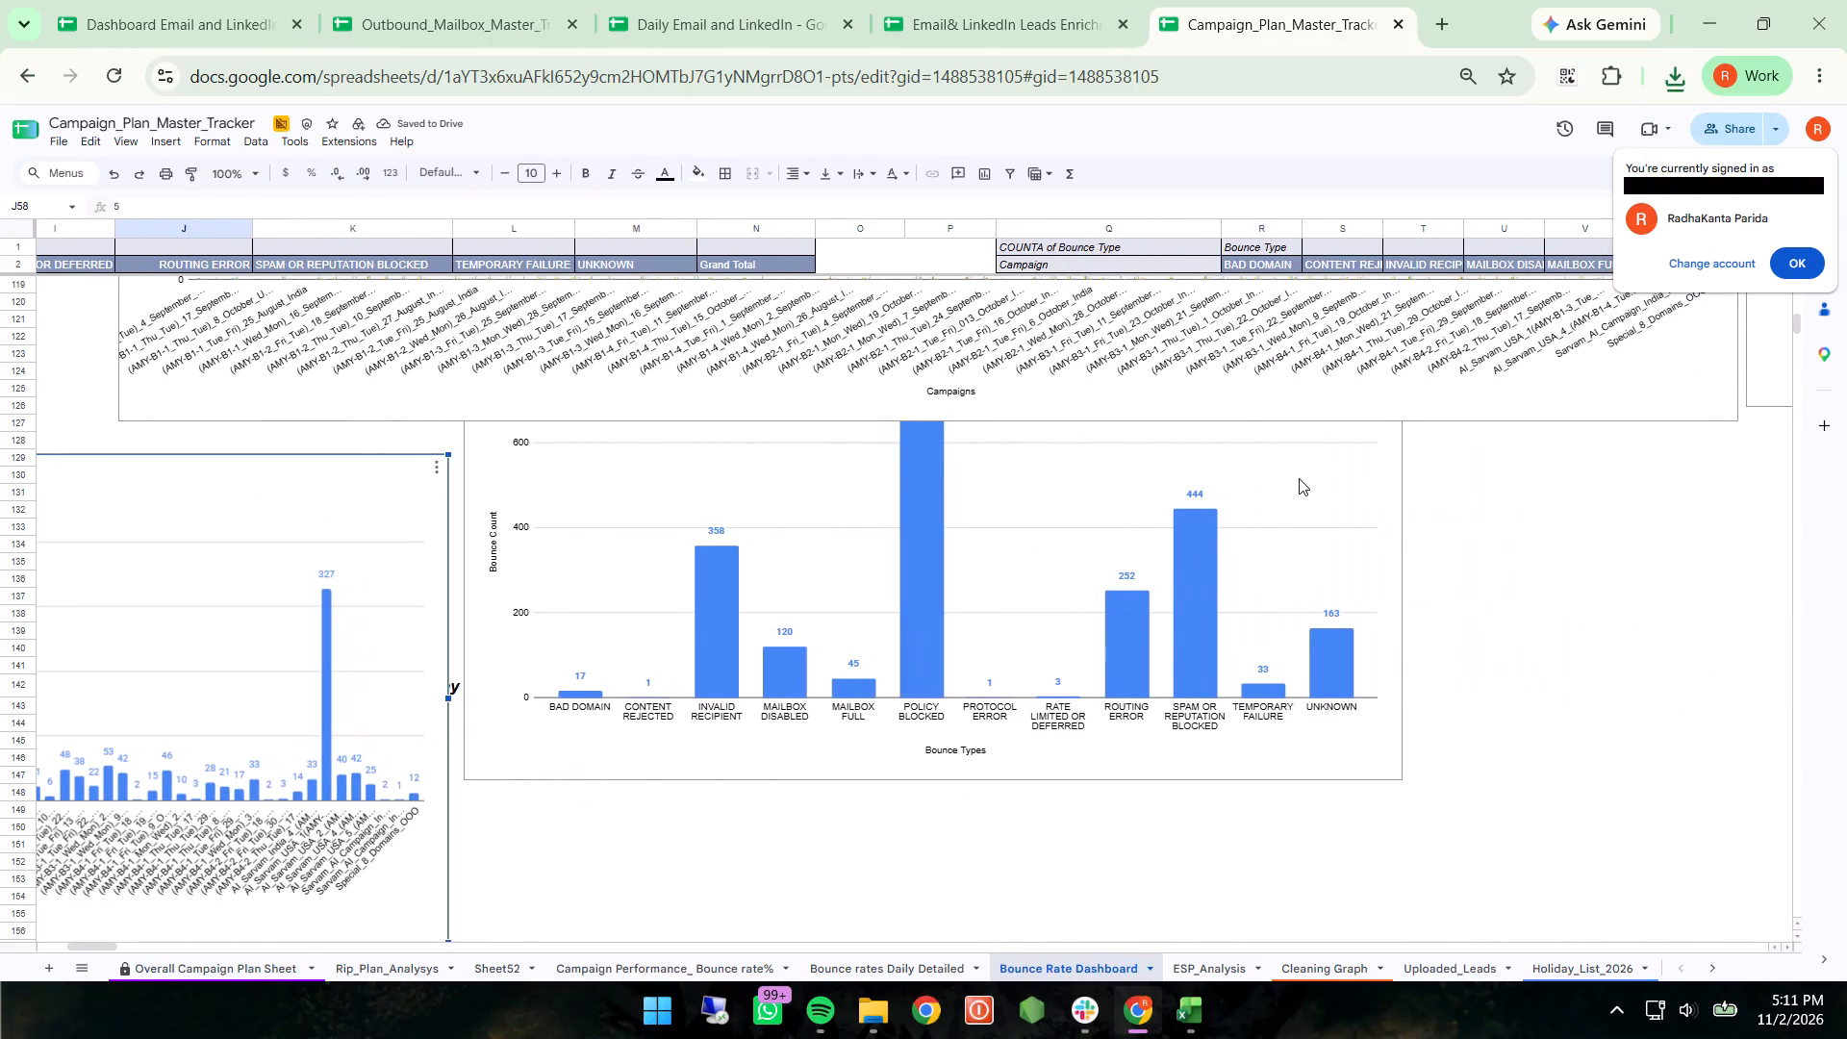
pyautogui.scroll(1, 1299, 478)
pyautogui.moveTo(1203, 724); pyautogui.dragTo(1207, 840)
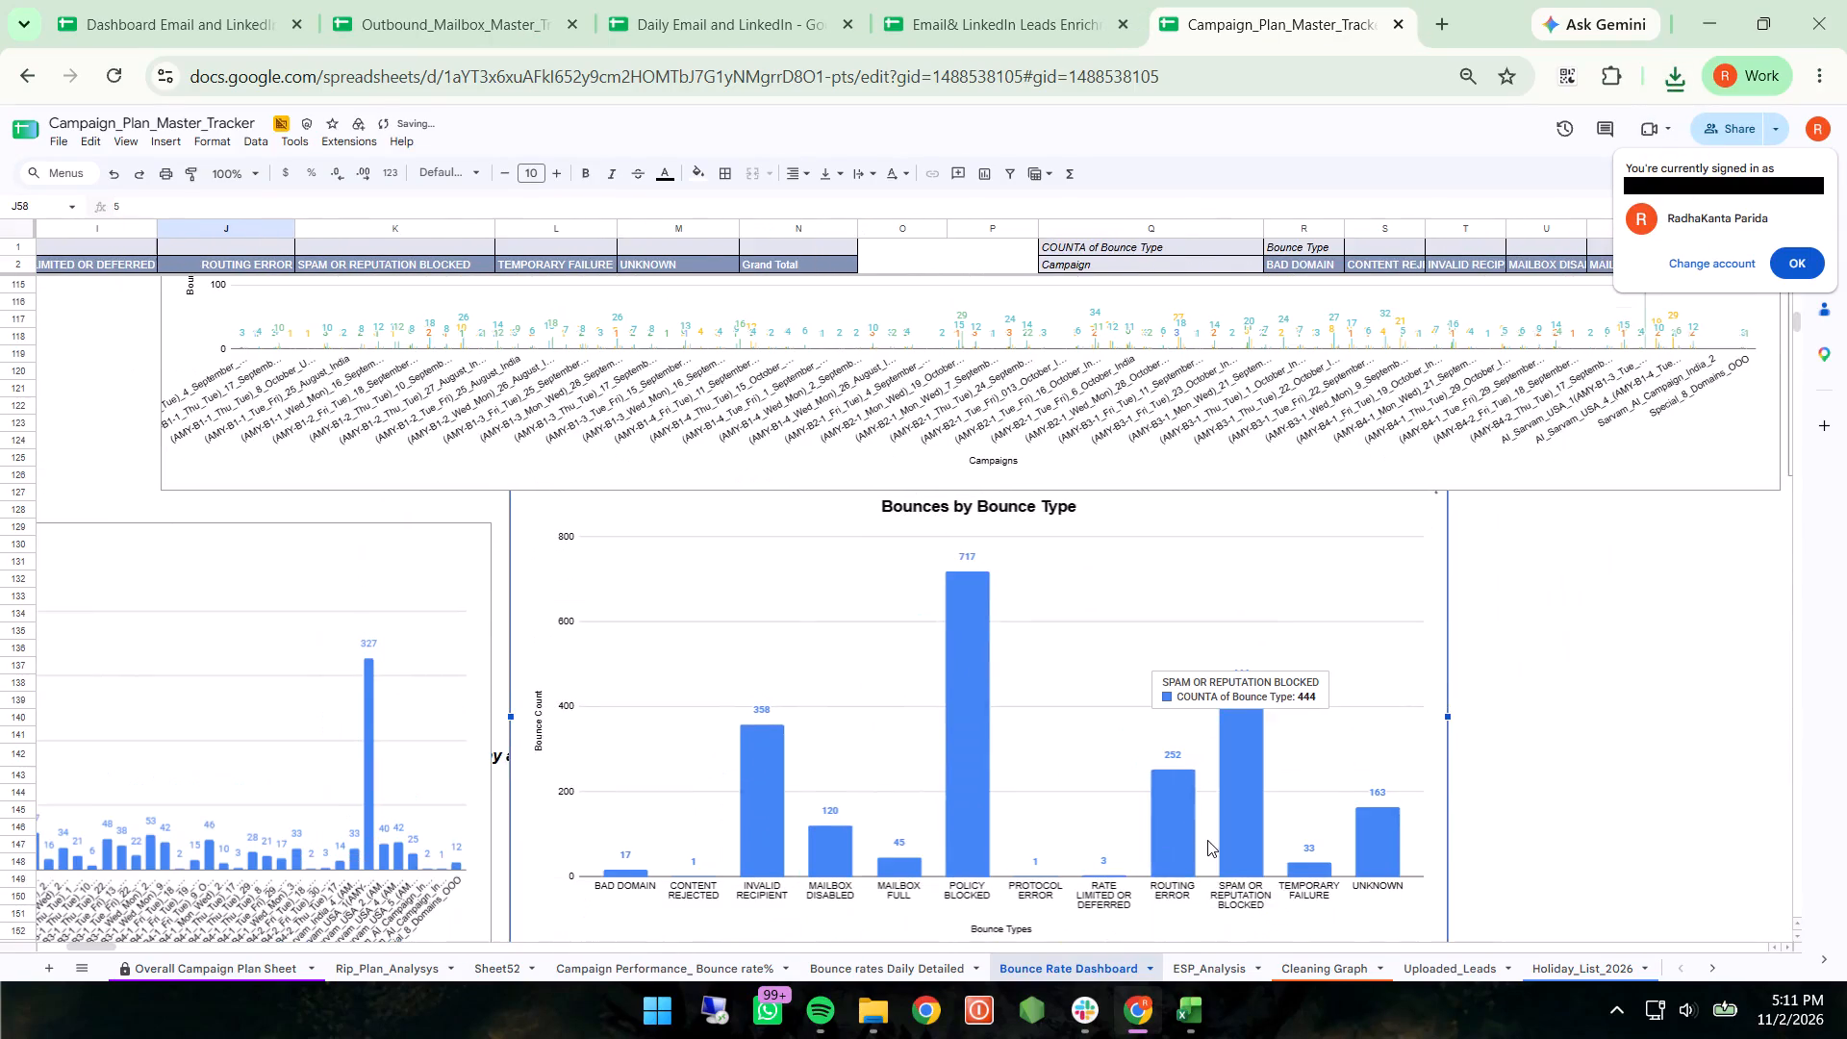
pyautogui.moveTo(1301, 714); pyautogui.dragTo(1306, 754)
pyautogui.hscroll(-1, 1306, 754)
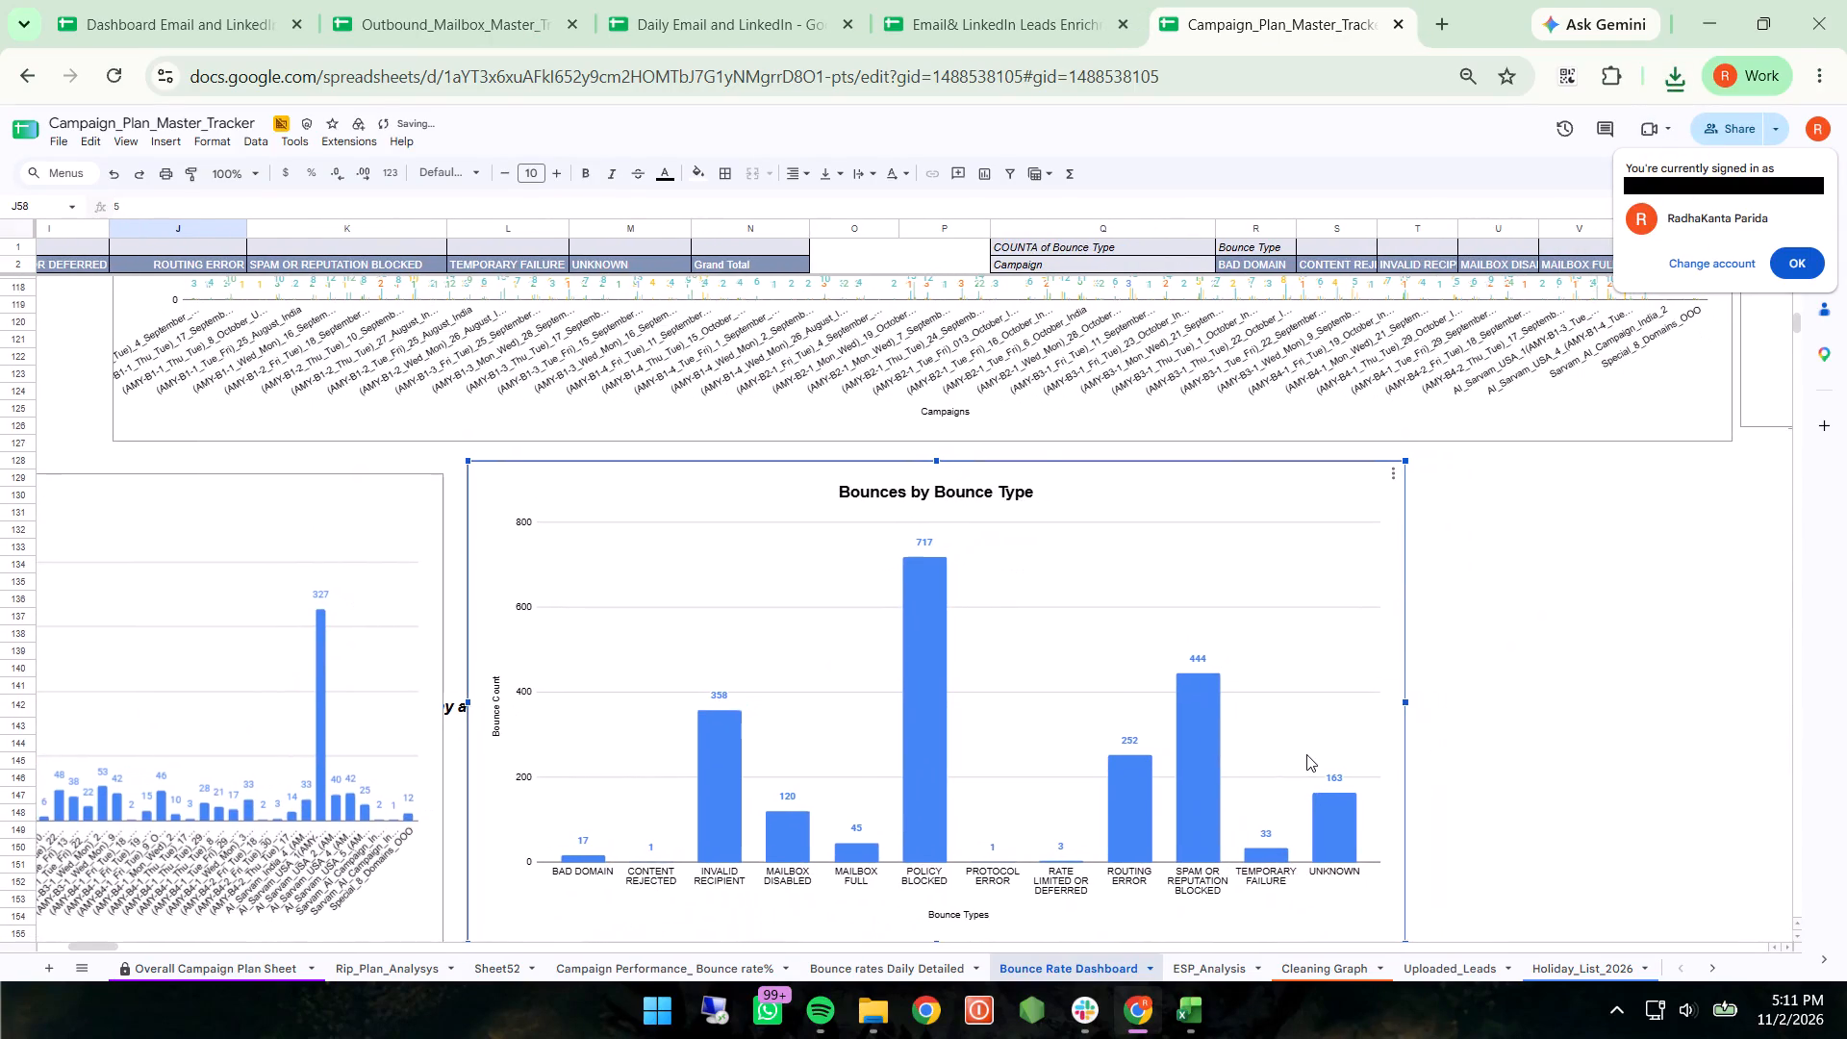
# Download the Bounces by Bounce Type chart as a PNG image.
pyautogui.moveTo(1392, 477); pyautogui.dragTo(1442, 555)
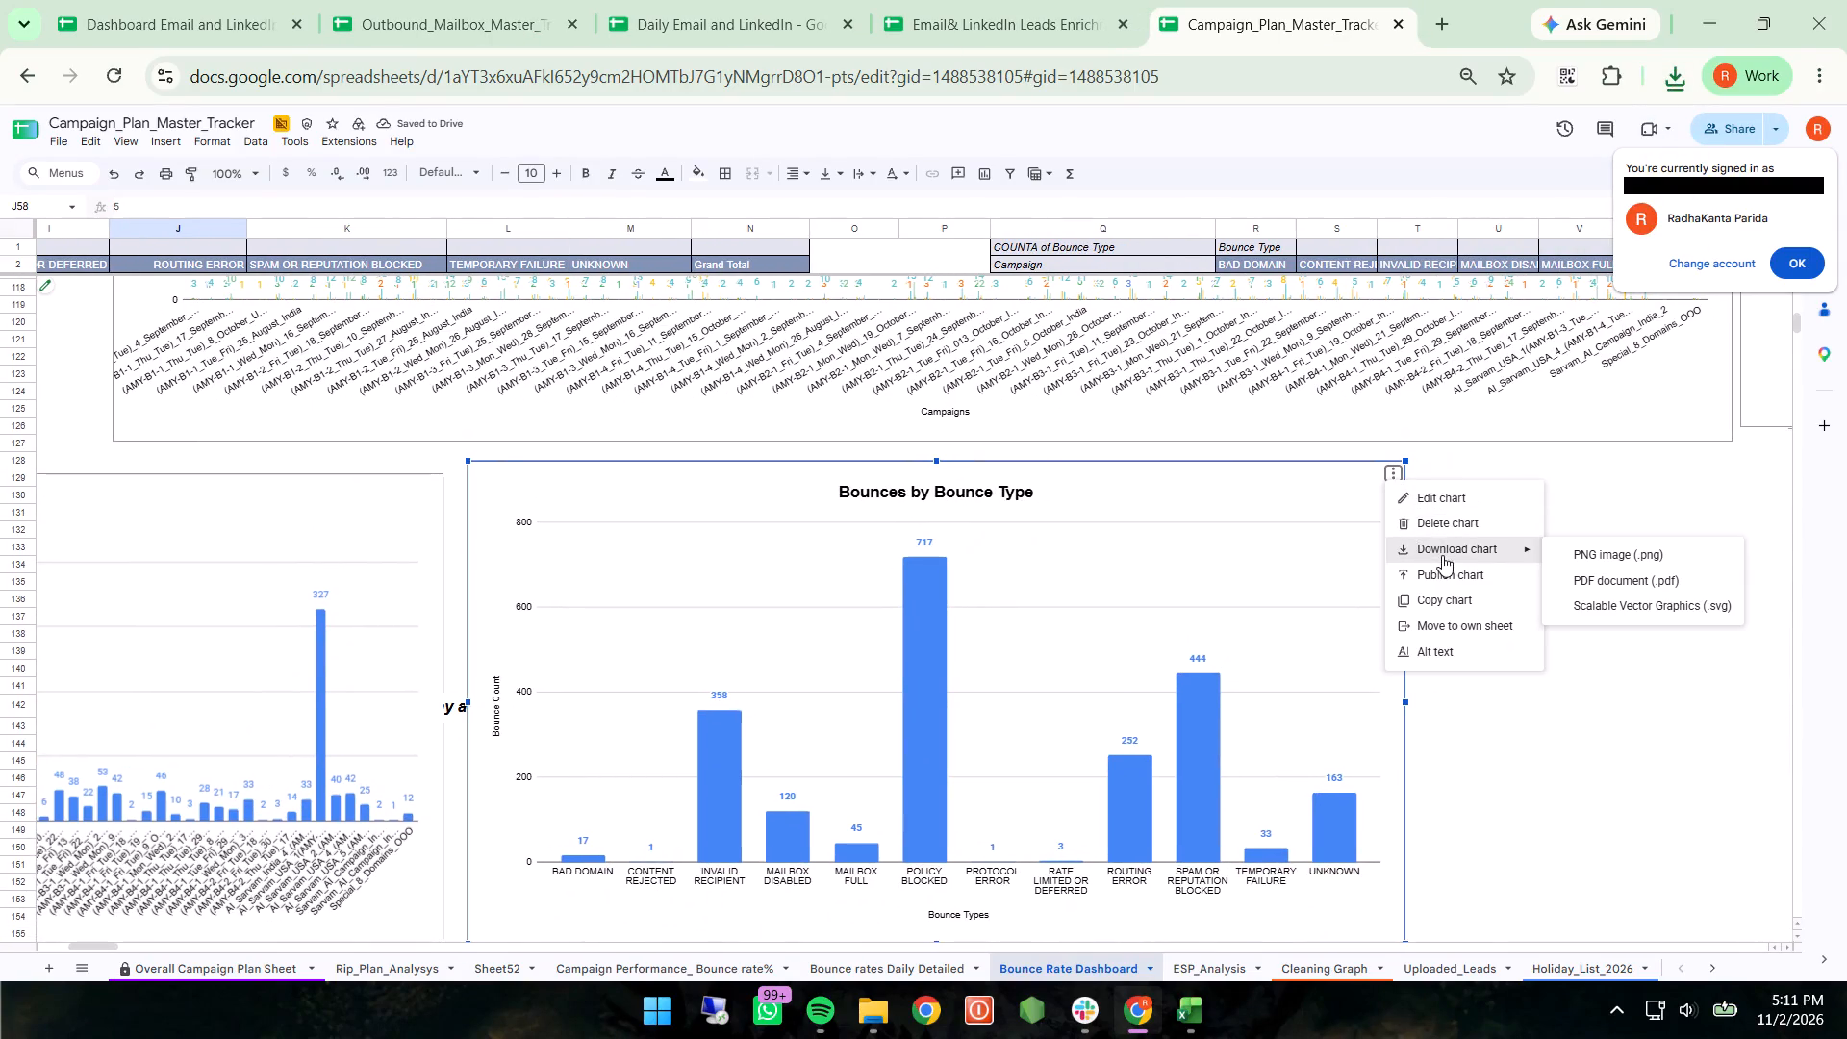
pyautogui.click(1580, 551)
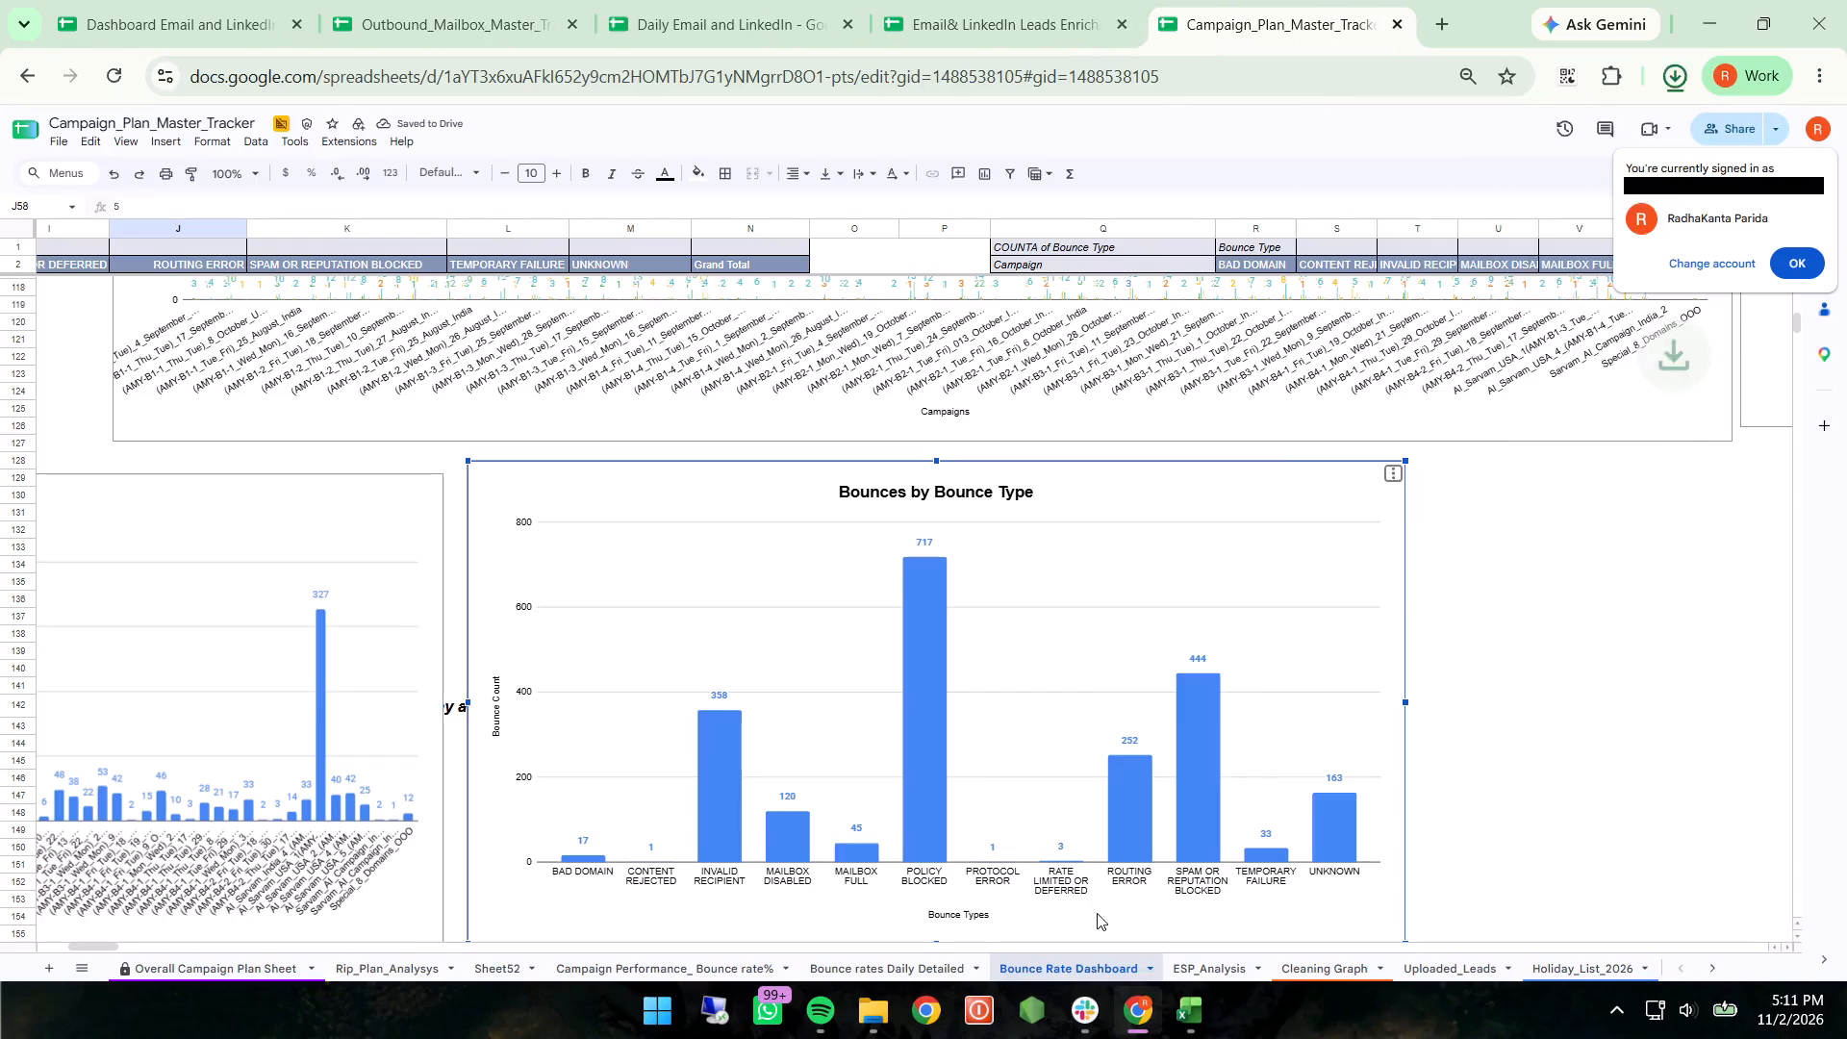